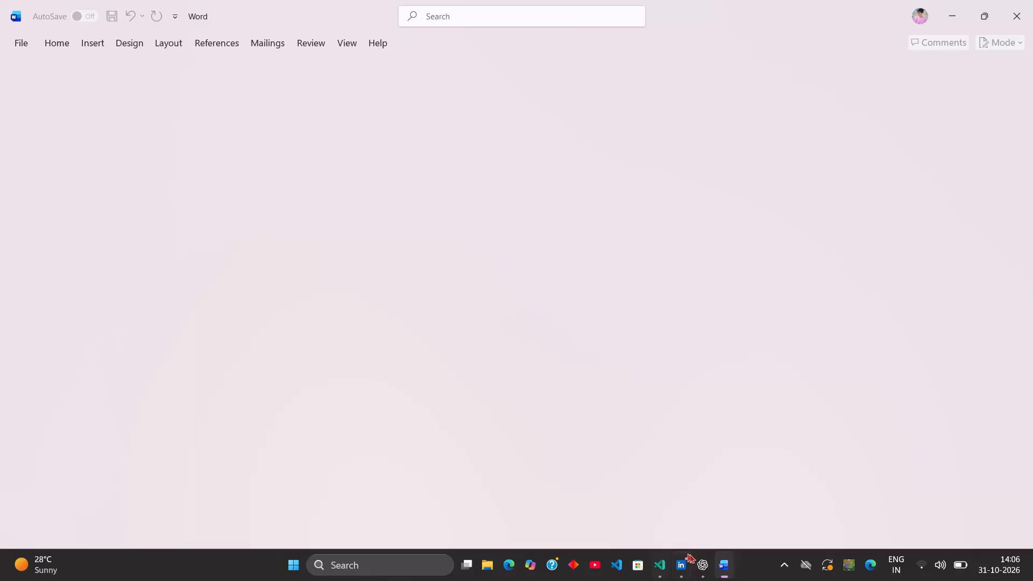
Open the recent document Smart_Retail_IEEE stored in the Target 10 LPA folder.
click(22, 47)
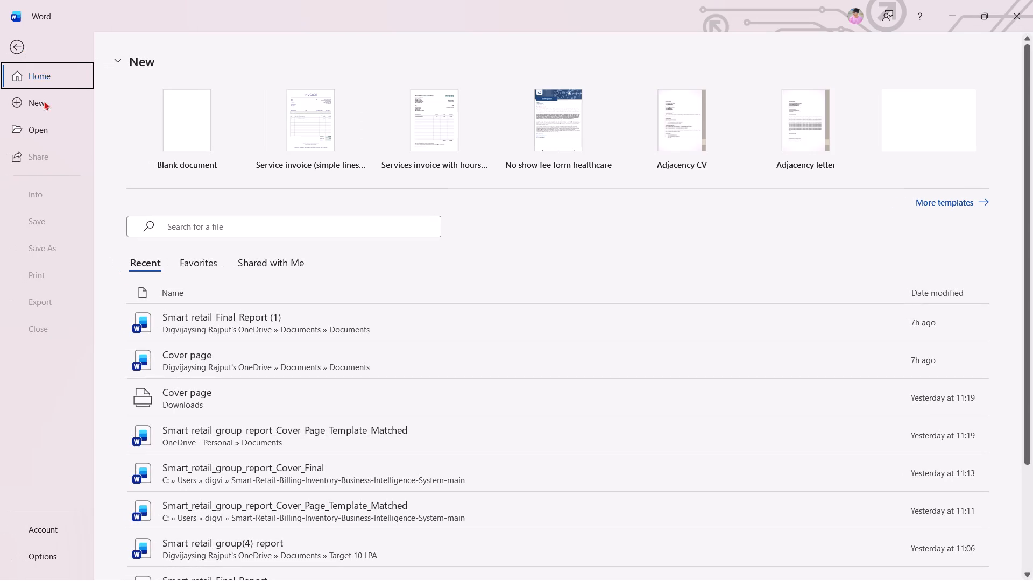
scroll(242, 354, down, 5)
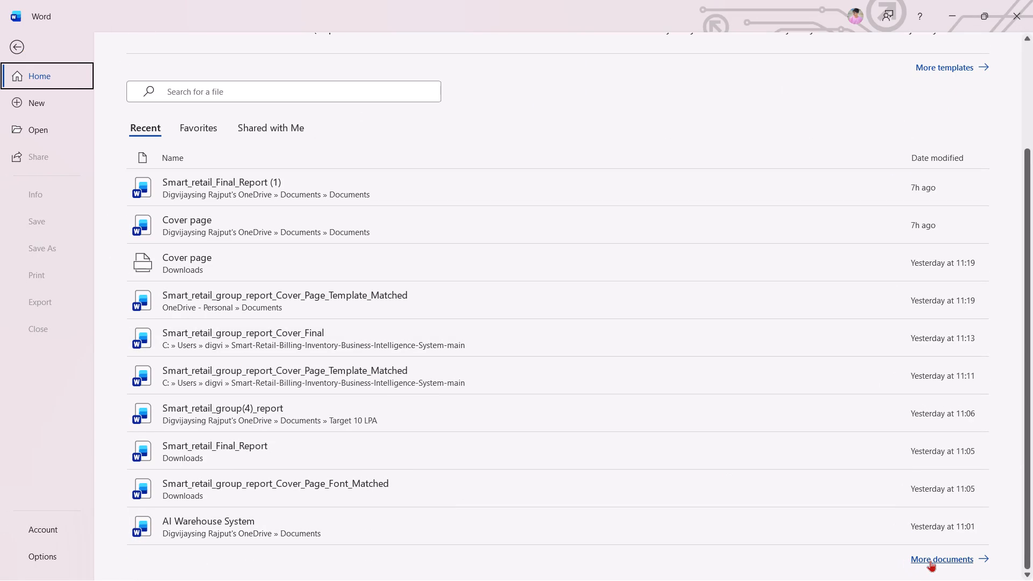
click(930, 560)
scroll(473, 369, down, 1)
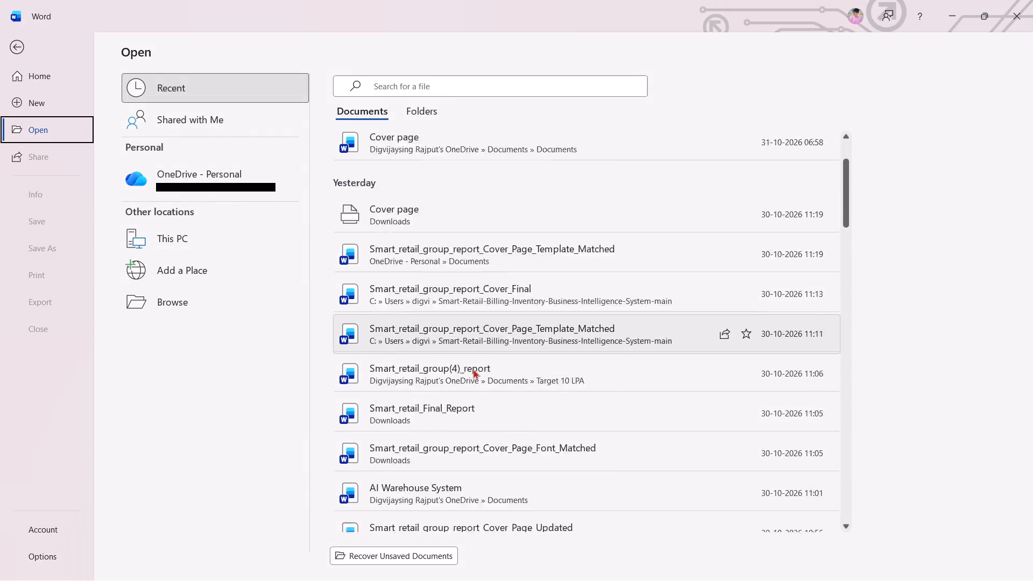
scroll(473, 369, down, 3)
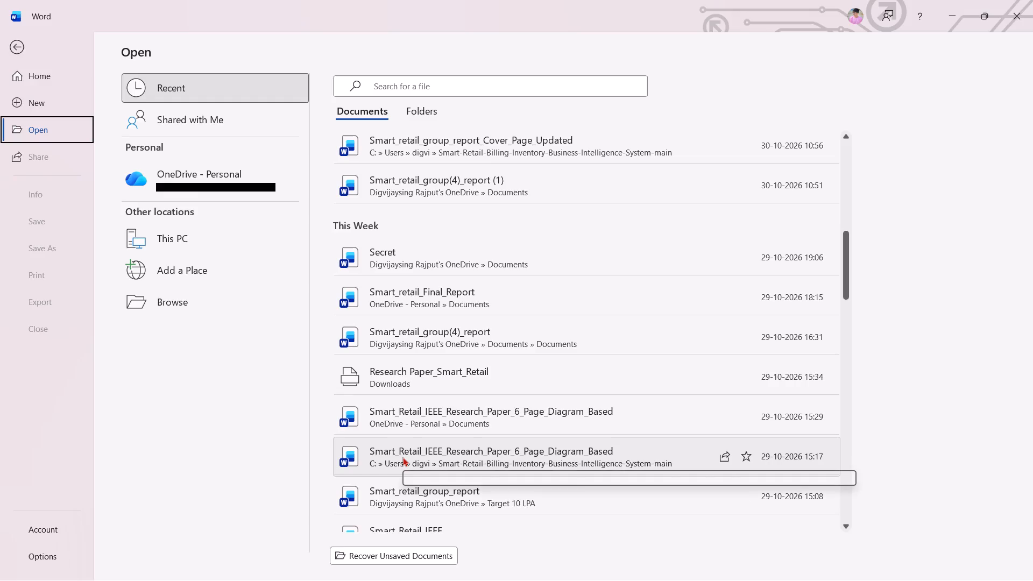
scroll(426, 463, down, 1)
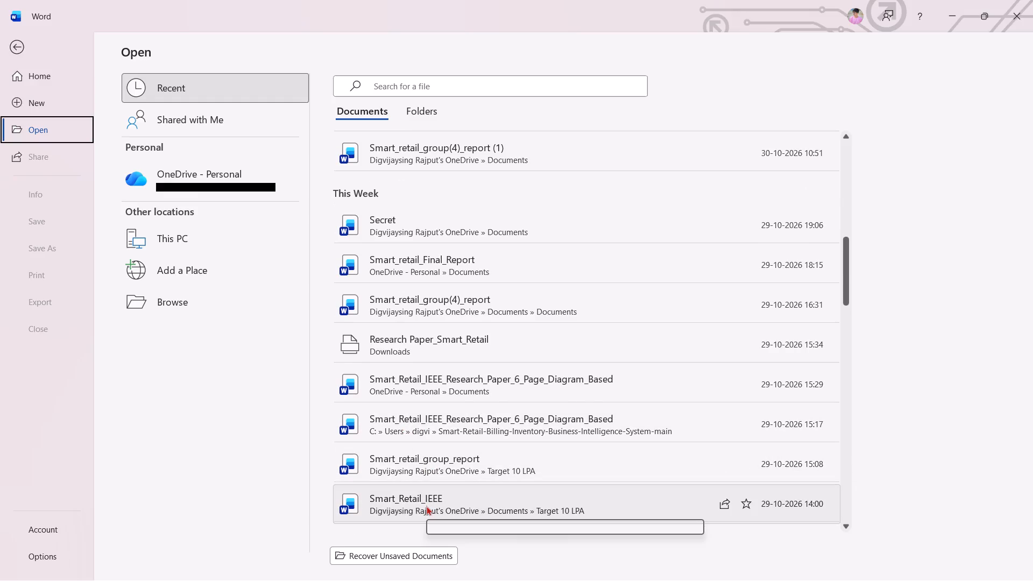
double_click(426, 506)
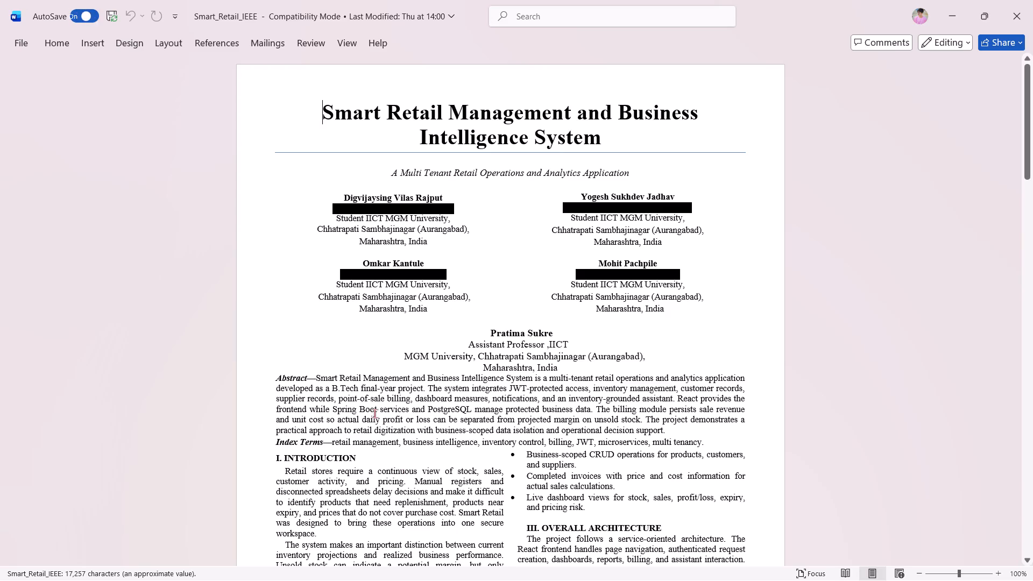
Look through the Smart_Retail_IEEE paper from the title page down to the references.
scroll(373, 287, down, 3)
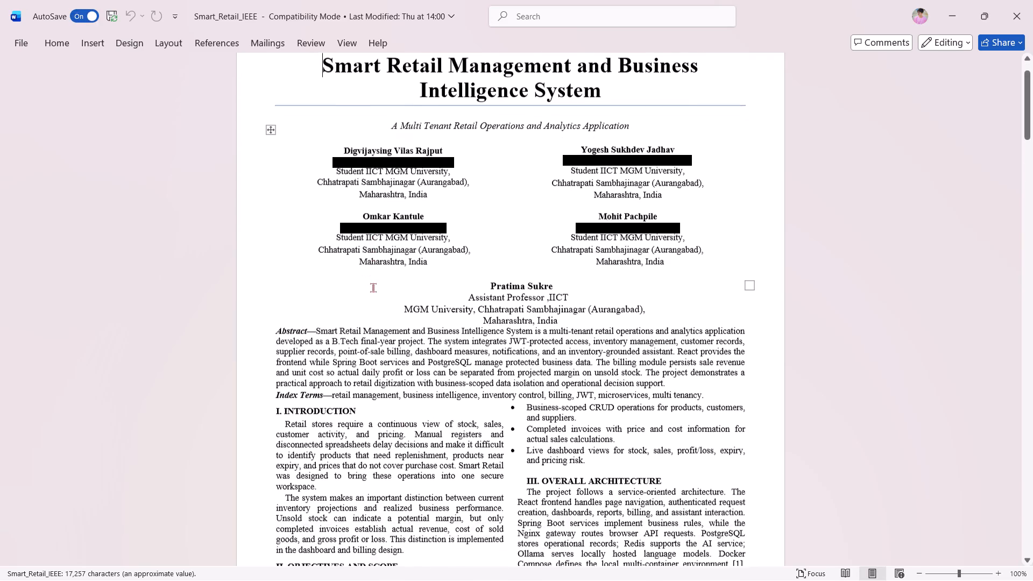
scroll(373, 287, down, 10)
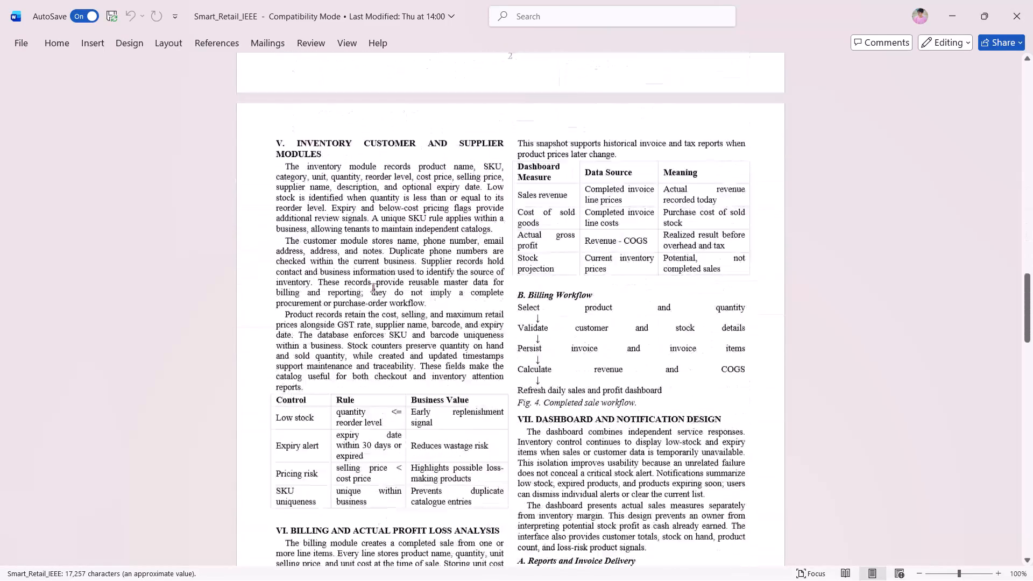
scroll(373, 287, down, 4)
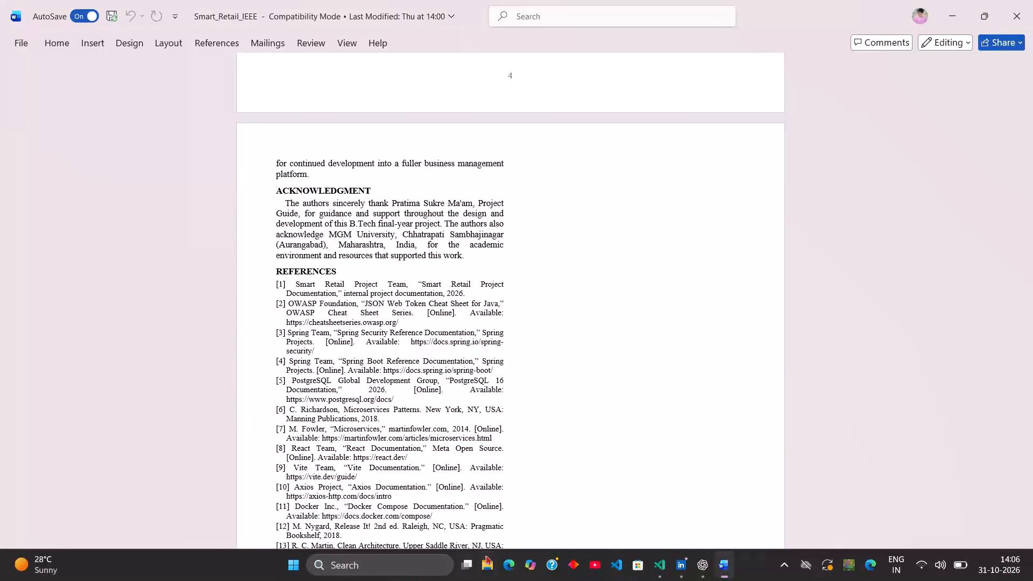
Switch to File Explorer and open the recent file Research Paper_Smart_Retail from Downloads, looking for a suitable app to open it with.
click(492, 565)
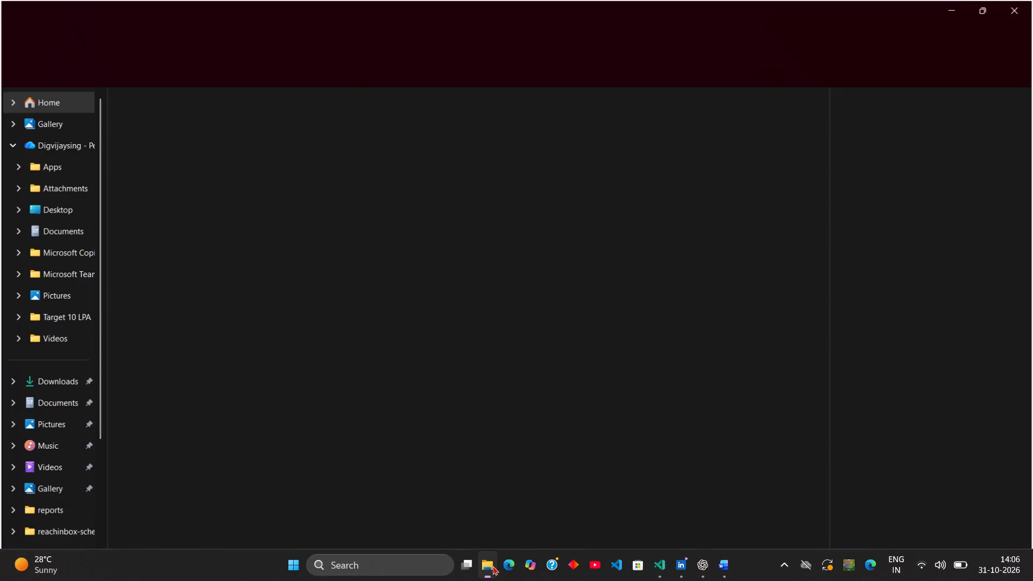
scroll(300, 391, down, 1)
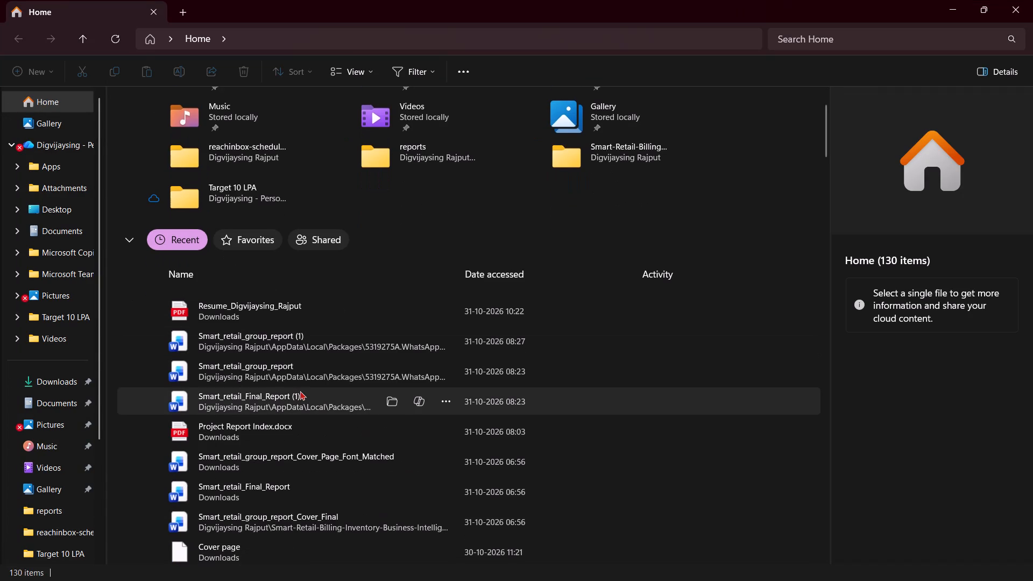
scroll(300, 391, down, 3)
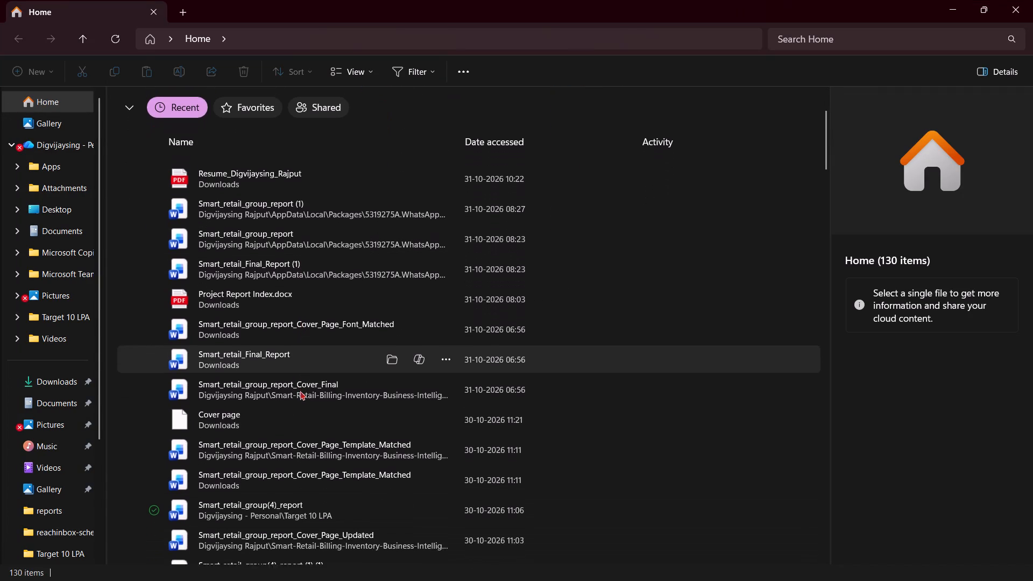
scroll(300, 391, down, 4)
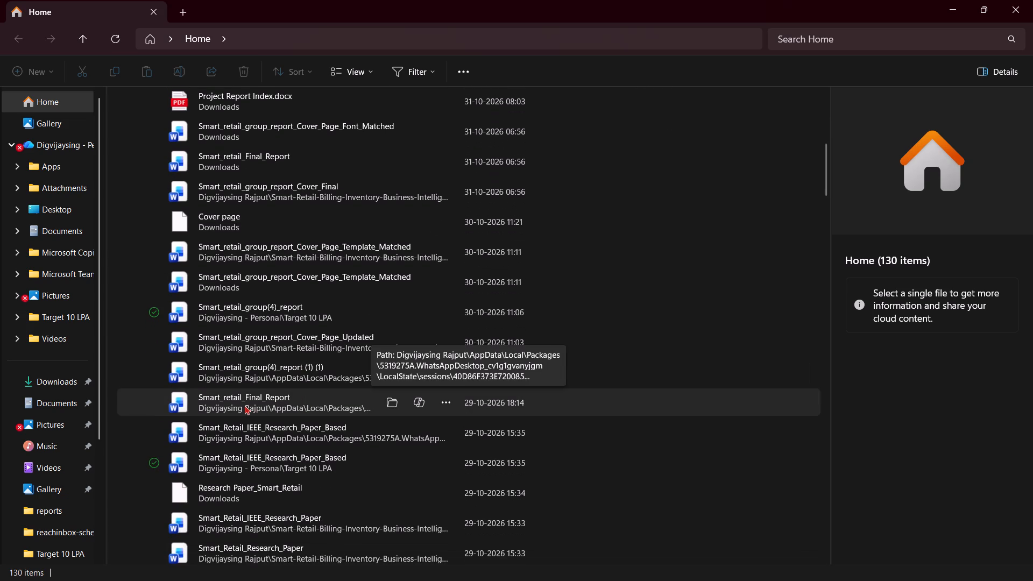
scroll(244, 405, down, 2)
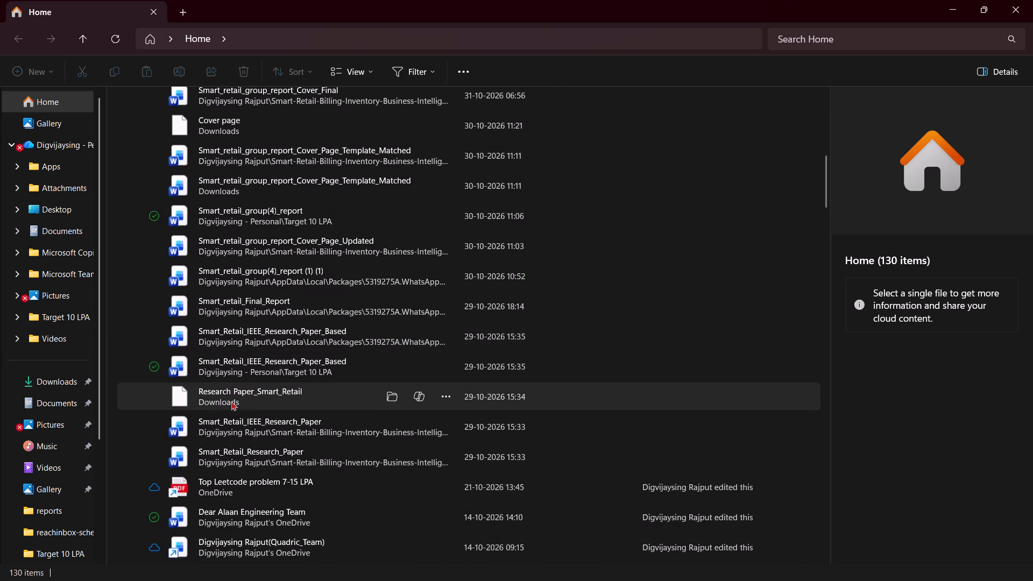
double_click(220, 398)
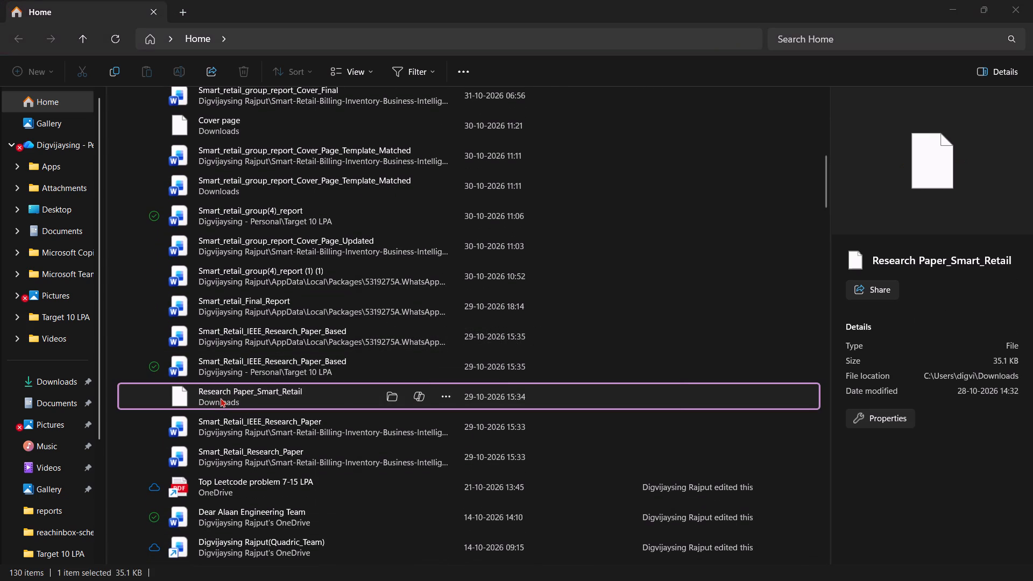
scroll(485, 288, down, 2)
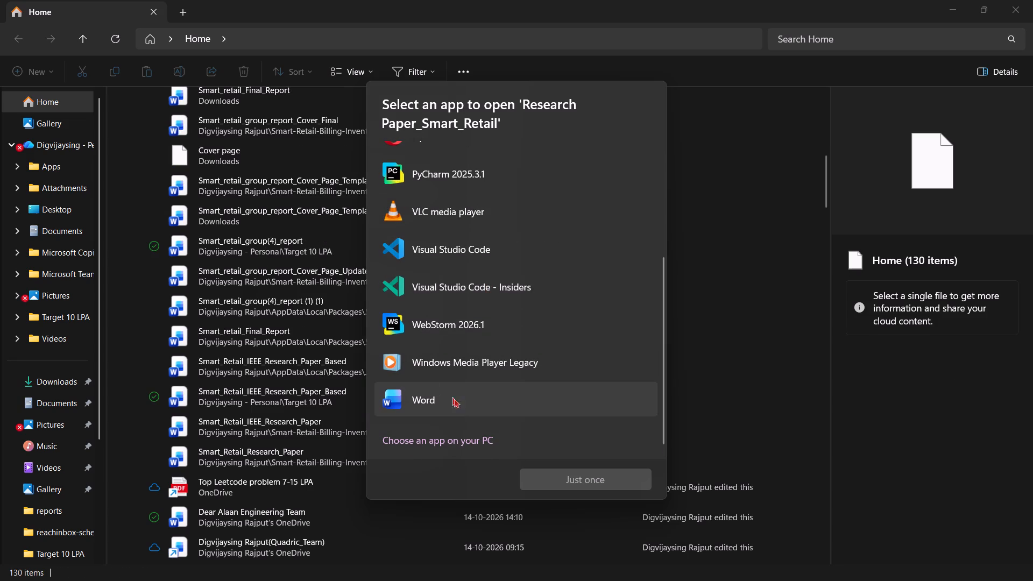
Open Research Paper_Smart_Retail in Word just this once and glance over its first page.
click(461, 403)
click(583, 483)
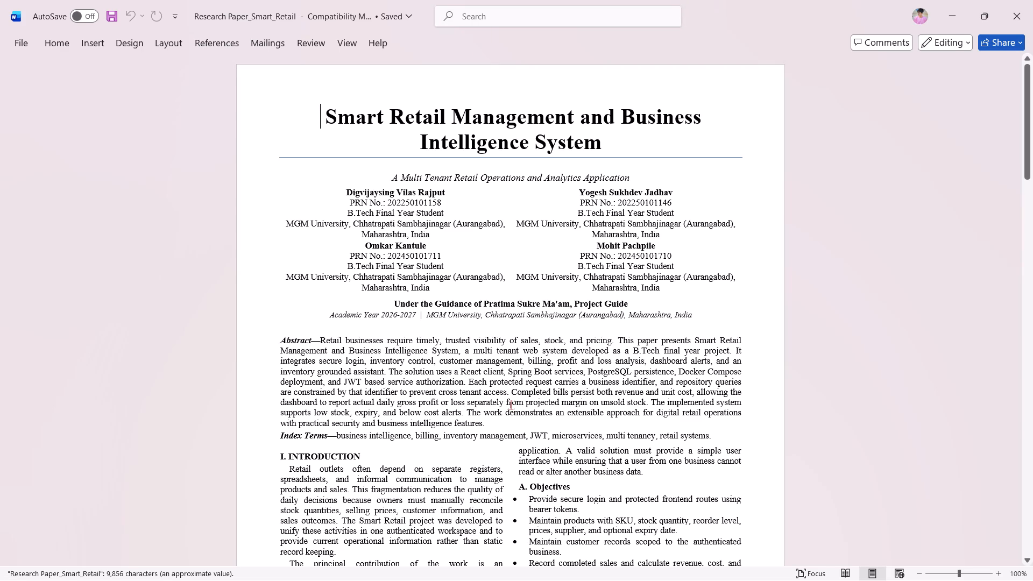
scroll(511, 405, down, 4)
scroll(511, 405, up, 5)
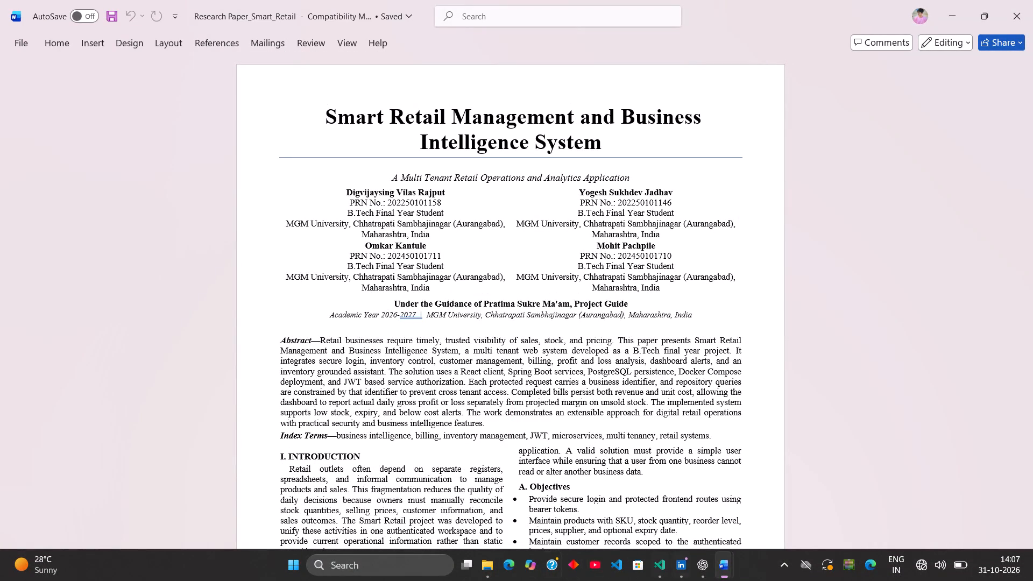
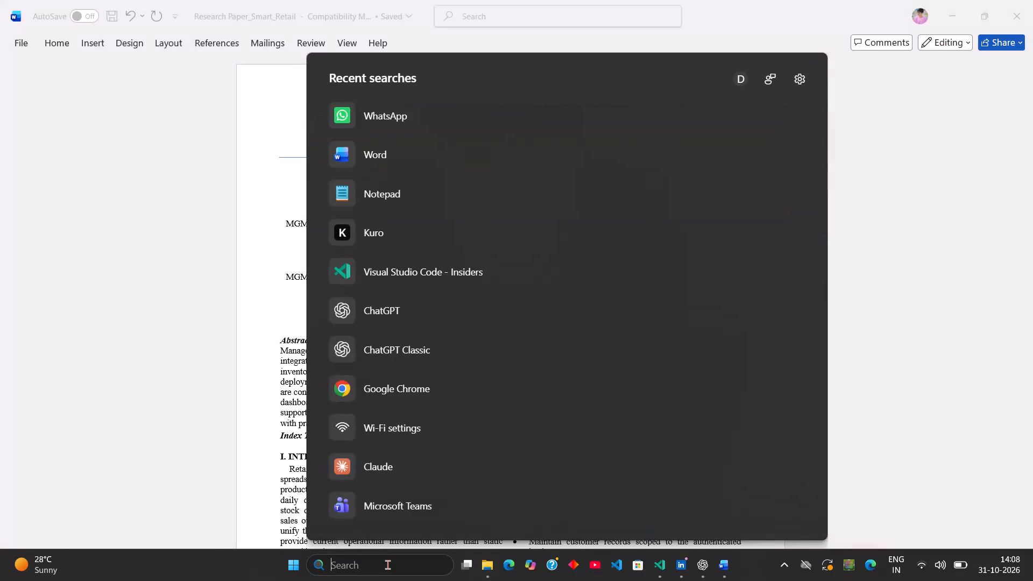
Search Windows for WhatsApp and launch the app.
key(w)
key(Down)
key(Down)
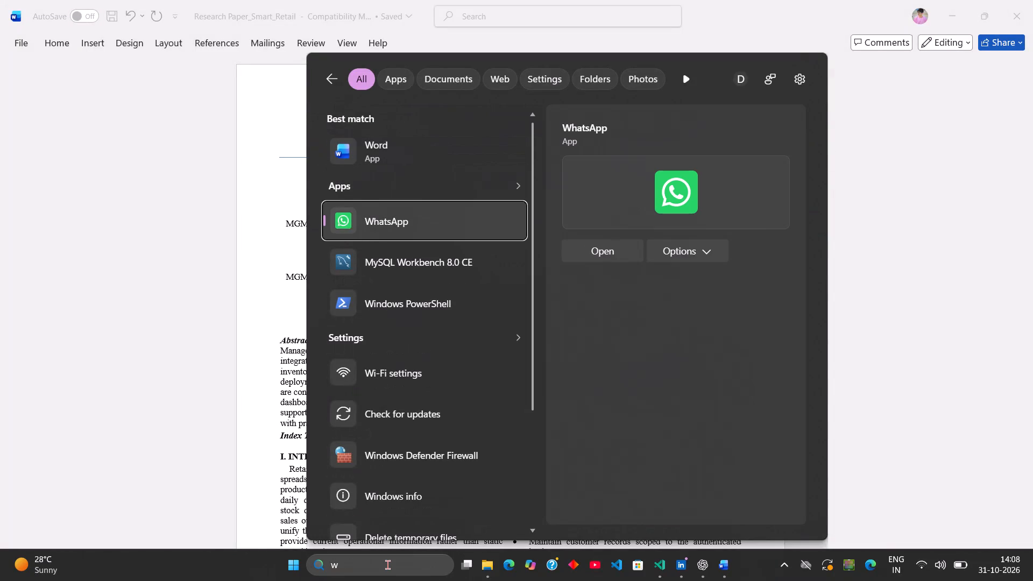
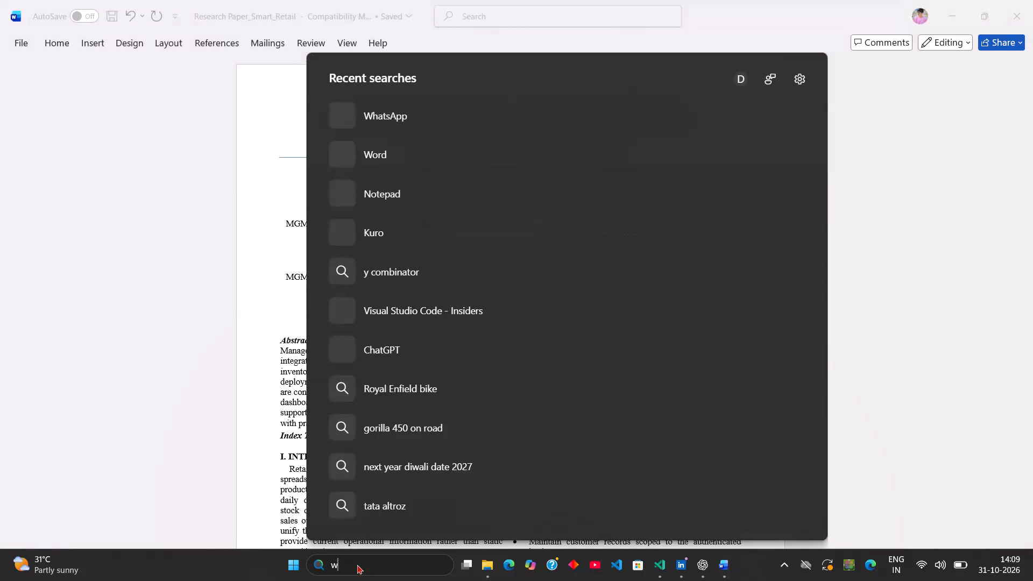
Search the computer for WhatsApp and open the app.
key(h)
key(Return)
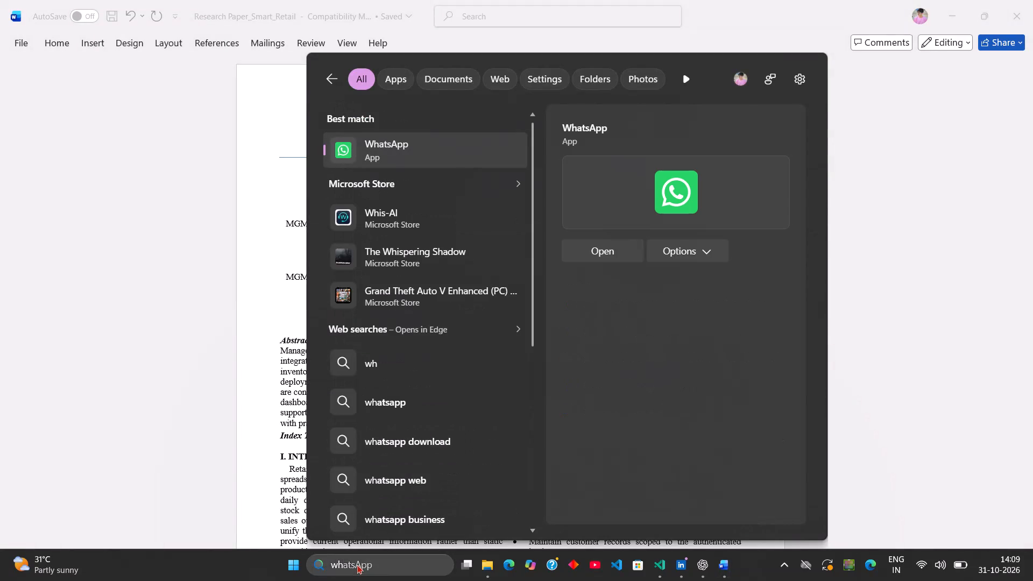
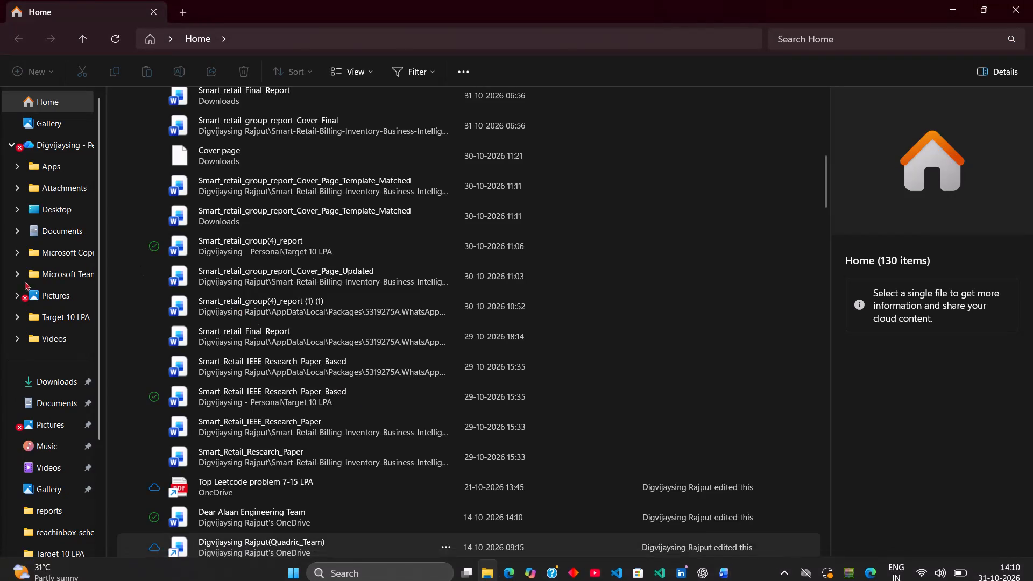
Open the document Smart_Retail_IEEE_Research_Paper_Based from the Target 10 LPA folder.
click(61, 319)
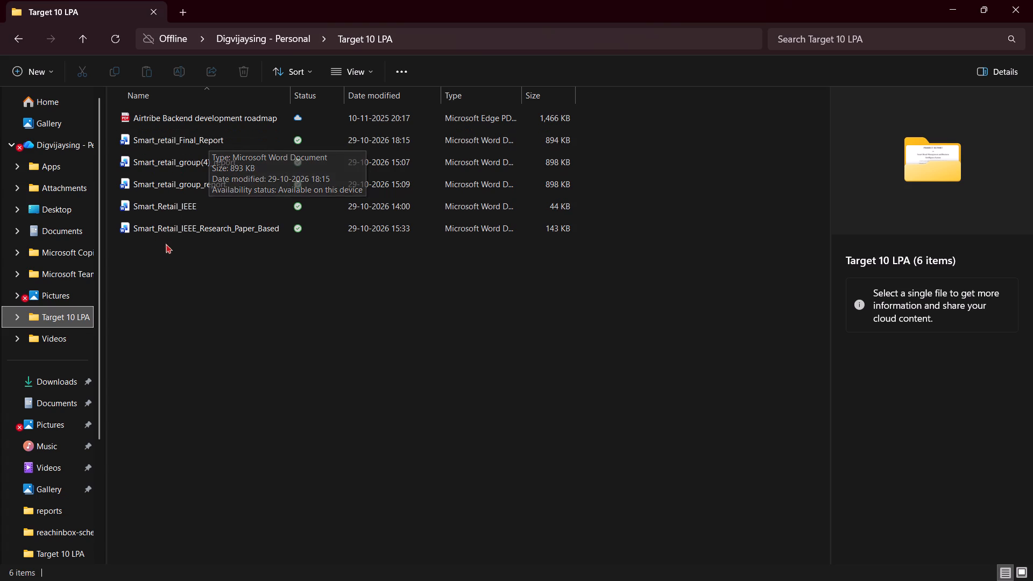
double_click(173, 229)
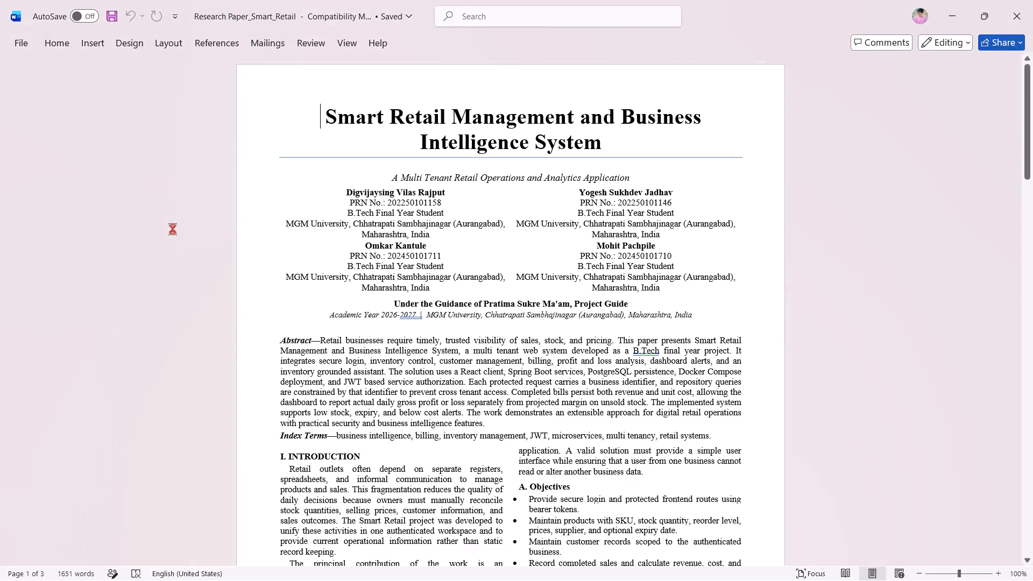
Change the ordinal before the assistant professor's name in the author block above the abstract to 5th.
scroll(445, 238, down, 1)
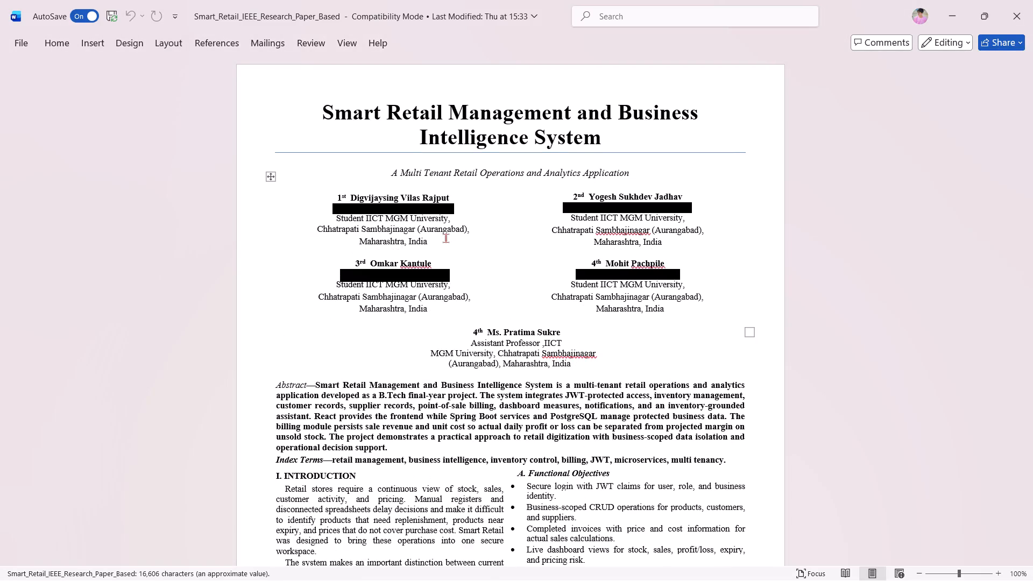
scroll(445, 238, down, 1)
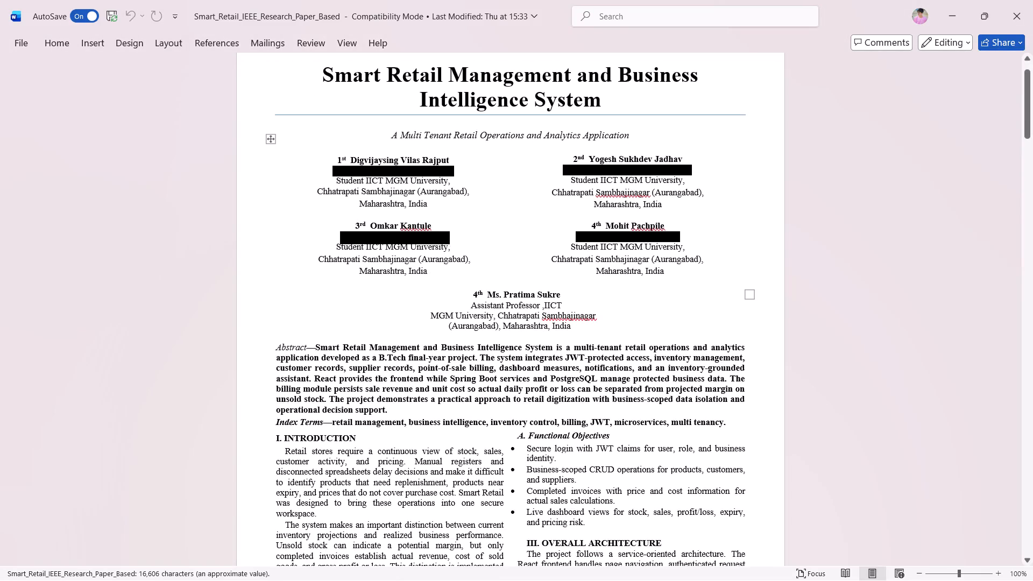
click(477, 293)
key(BackSpace)
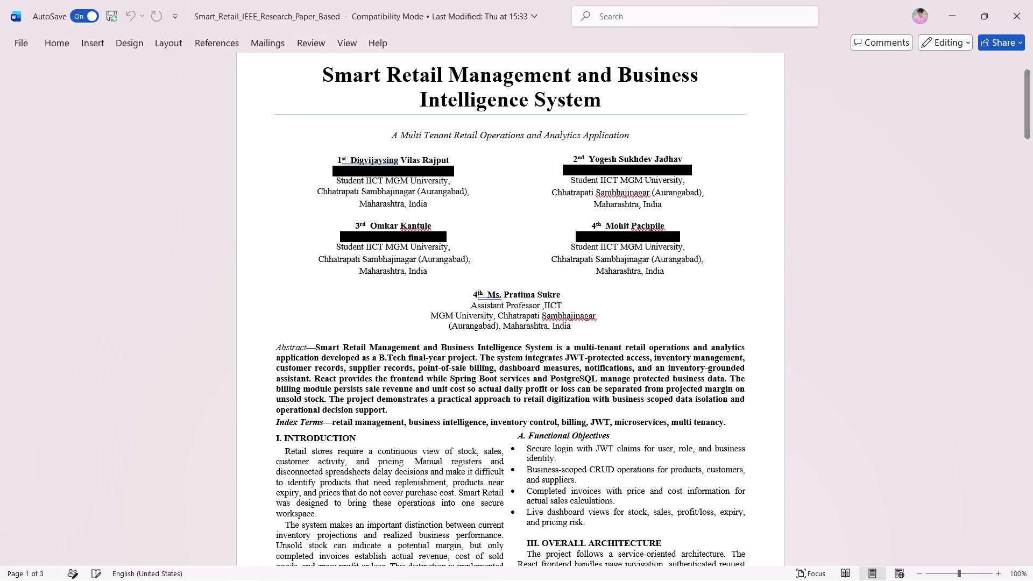
key(5)
click(626, 309)
Check the remaining pages of the Smart_Retail_IEEE_Research_Paper_Based document and save it.
scroll(626, 309, down, 11)
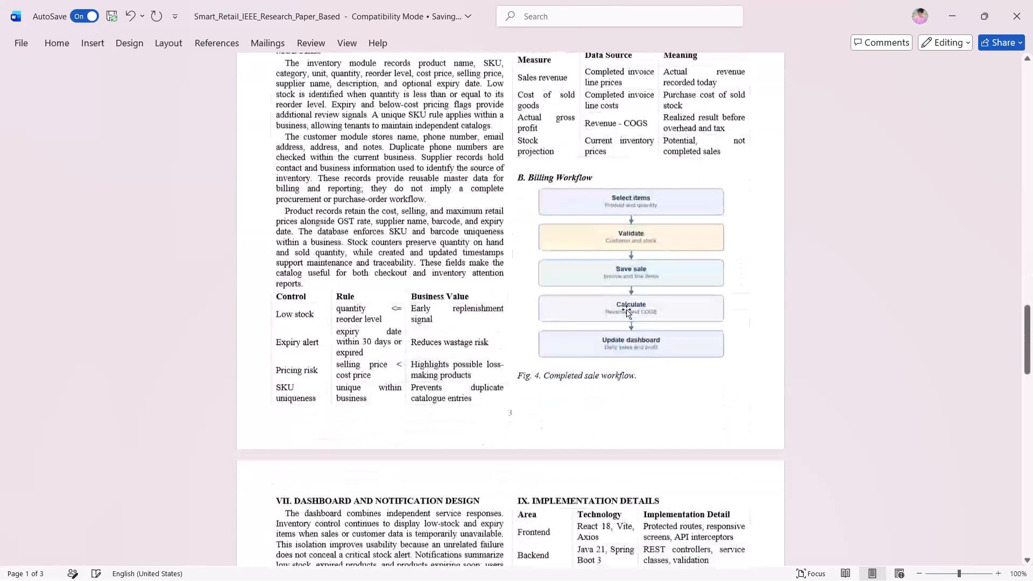
scroll(626, 309, down, 7)
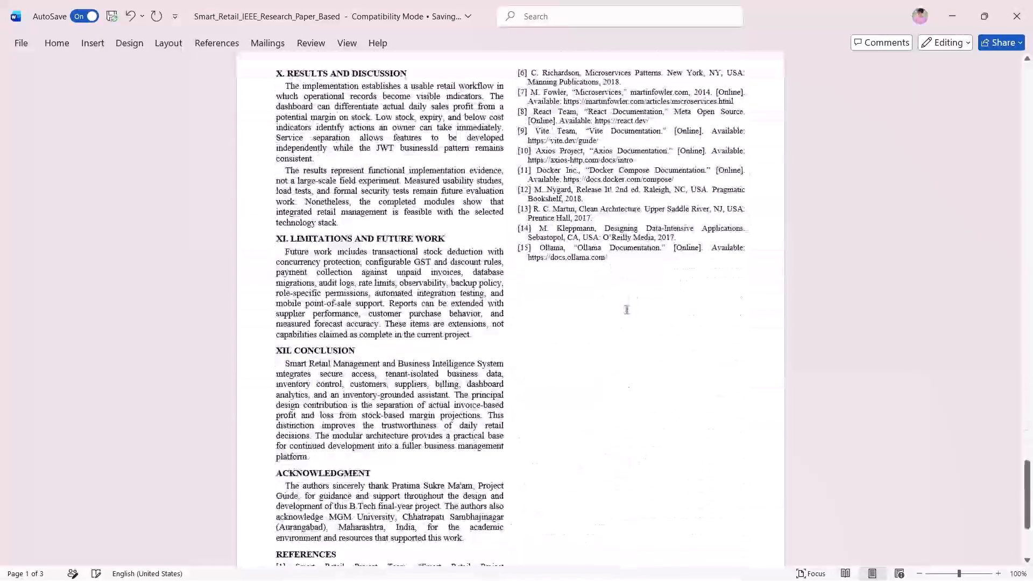
scroll(626, 309, up, 20)
scroll(626, 309, up, 20)
scroll(626, 309, up, 16)
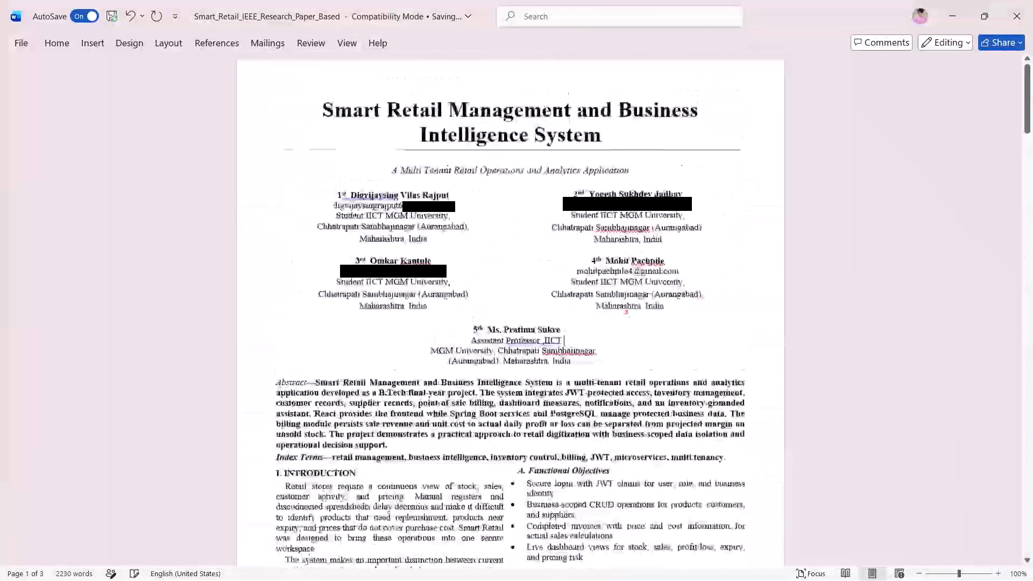
click(114, 12)
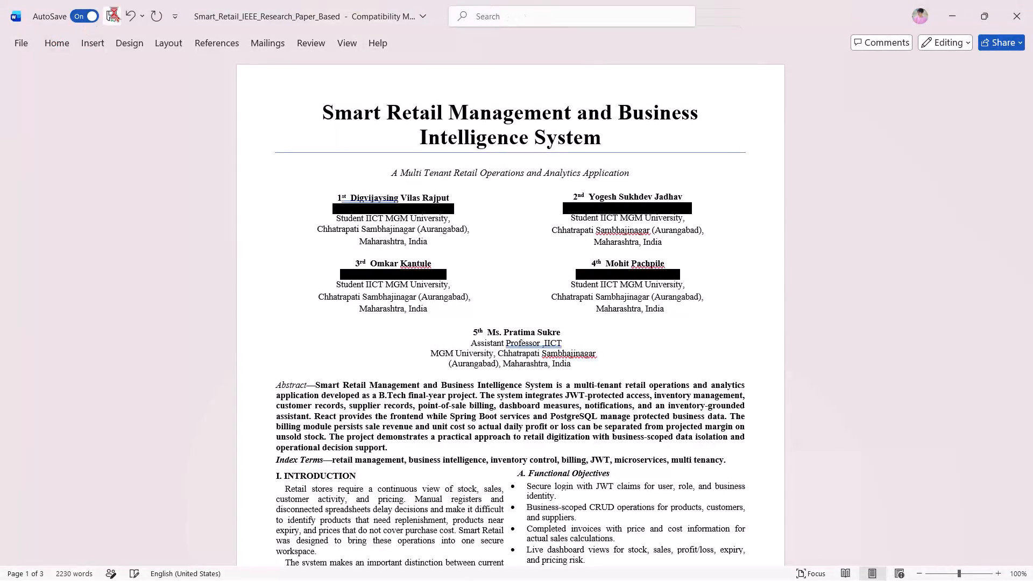
triple_click(114, 12)
click(114, 12)
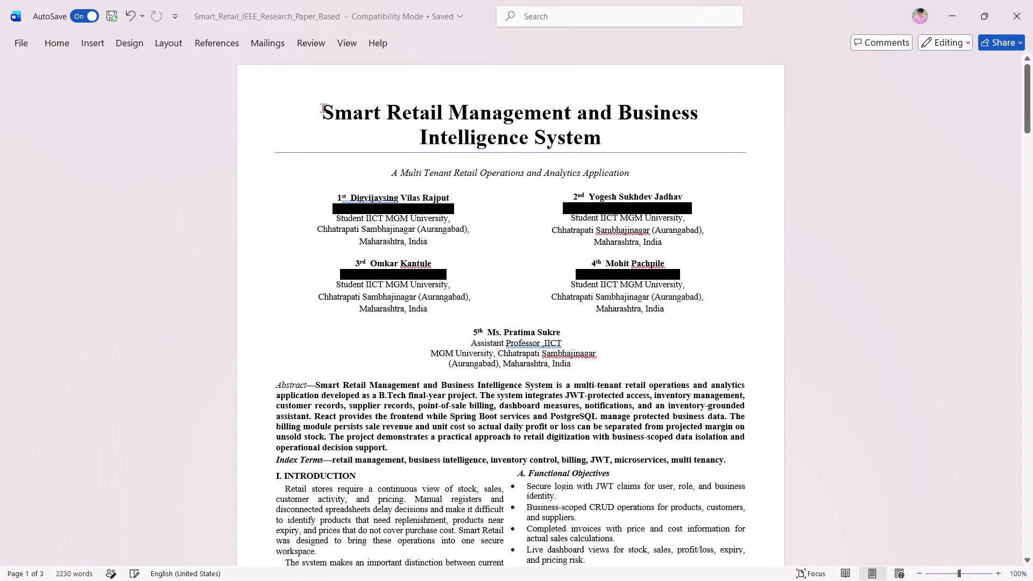
Copy the paper's content from the title through reference [5] on page 5.
drag(323, 108, 521, 580)
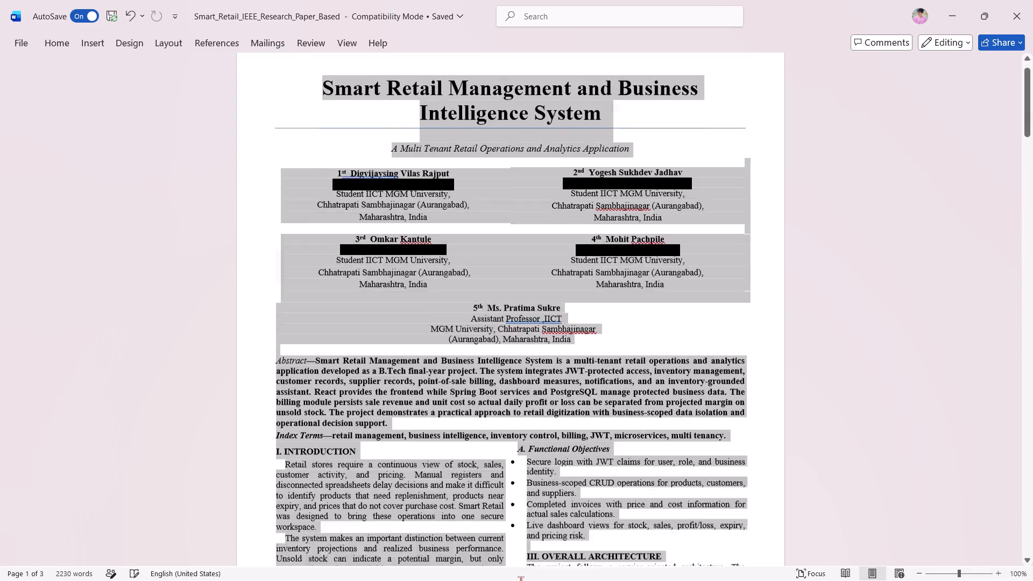
drag(521, 580, 530, 580)
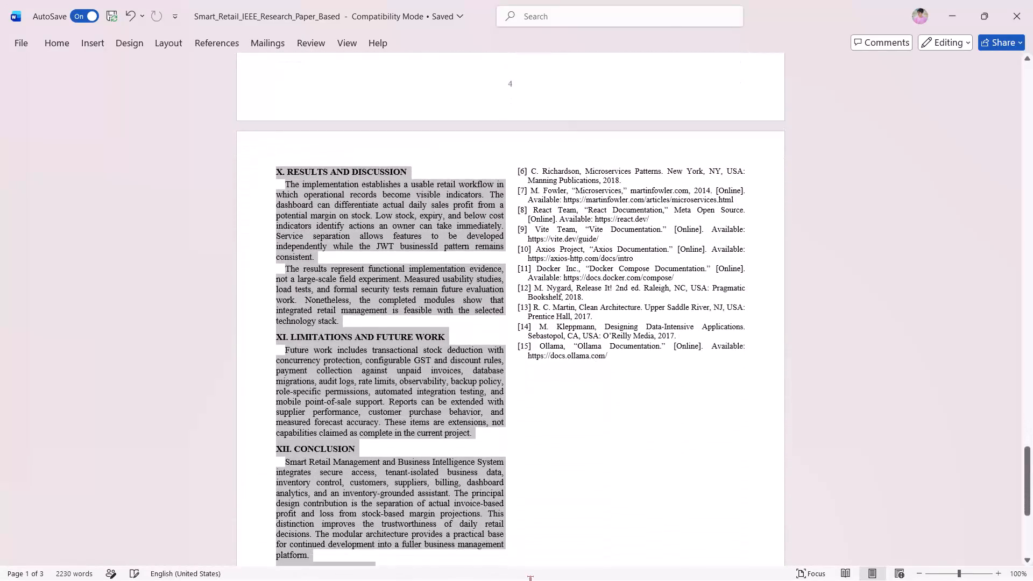
drag(530, 580, 619, 504)
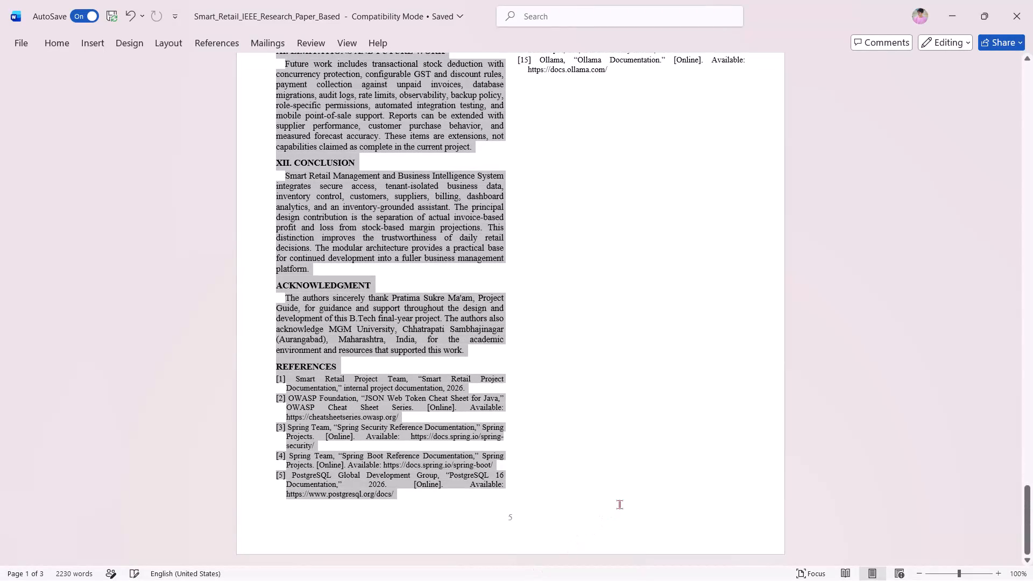
drag(619, 504, 765, 551)
key(Down)
drag(765, 551, 762, 559)
key(ctrl+c)
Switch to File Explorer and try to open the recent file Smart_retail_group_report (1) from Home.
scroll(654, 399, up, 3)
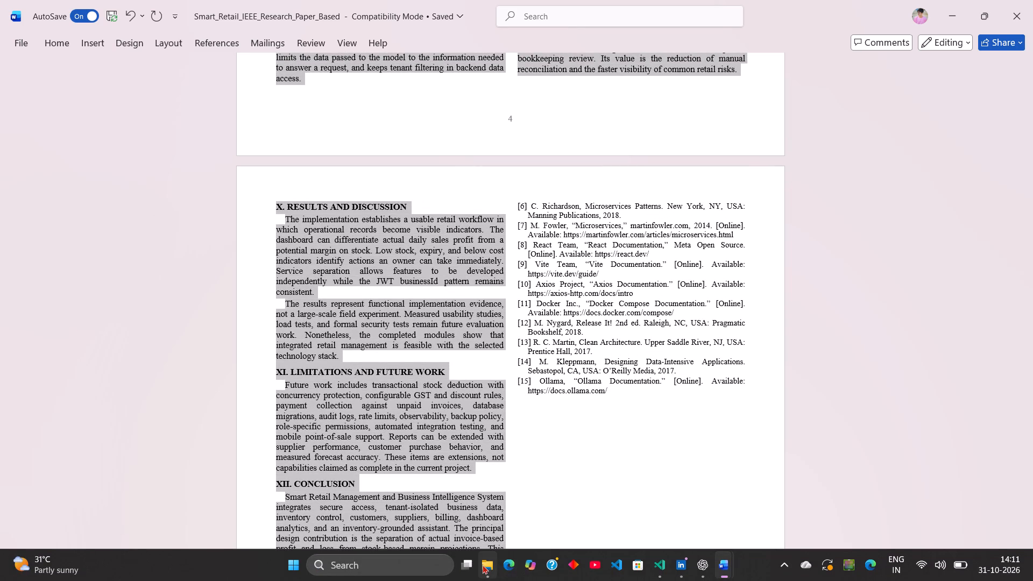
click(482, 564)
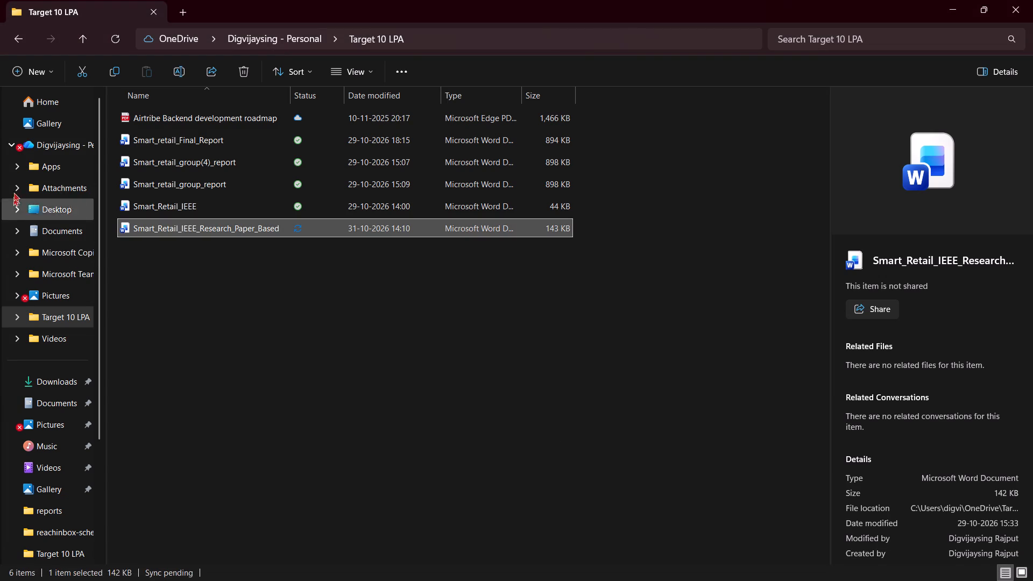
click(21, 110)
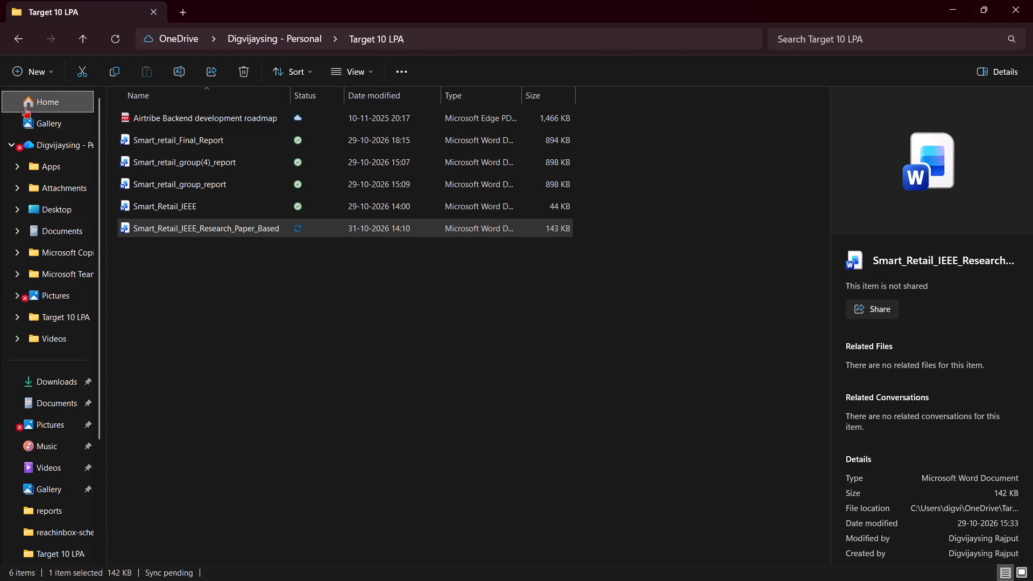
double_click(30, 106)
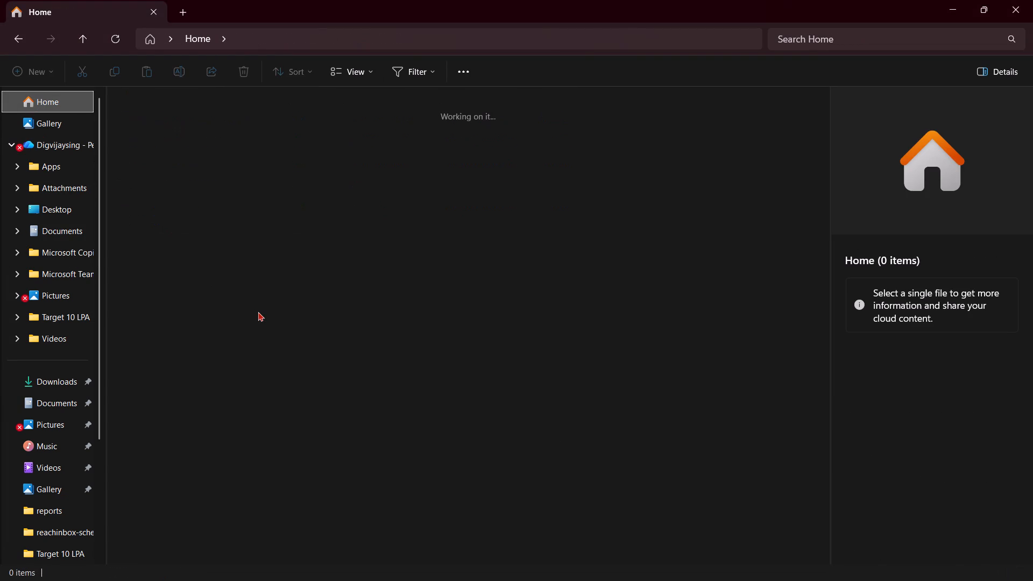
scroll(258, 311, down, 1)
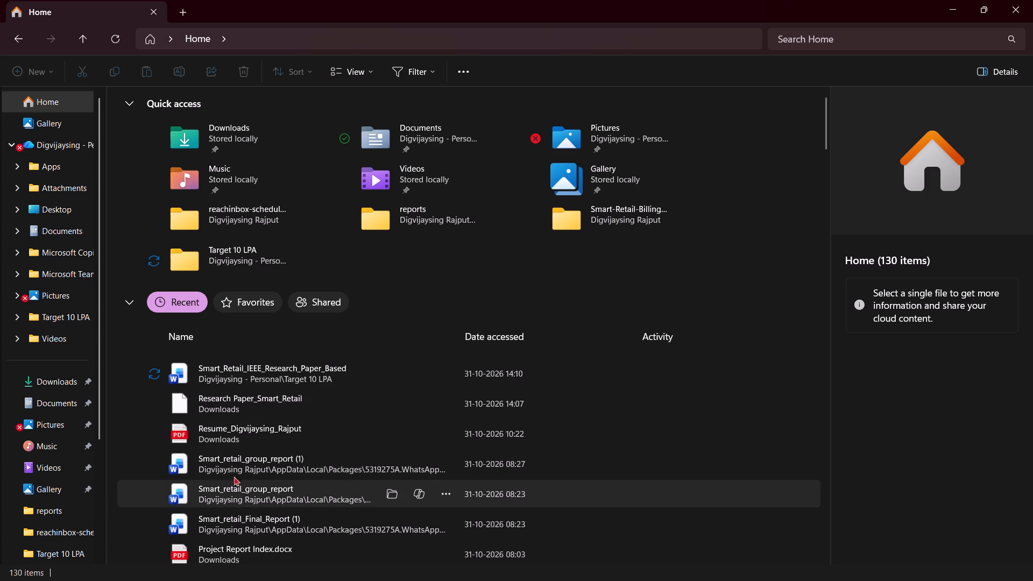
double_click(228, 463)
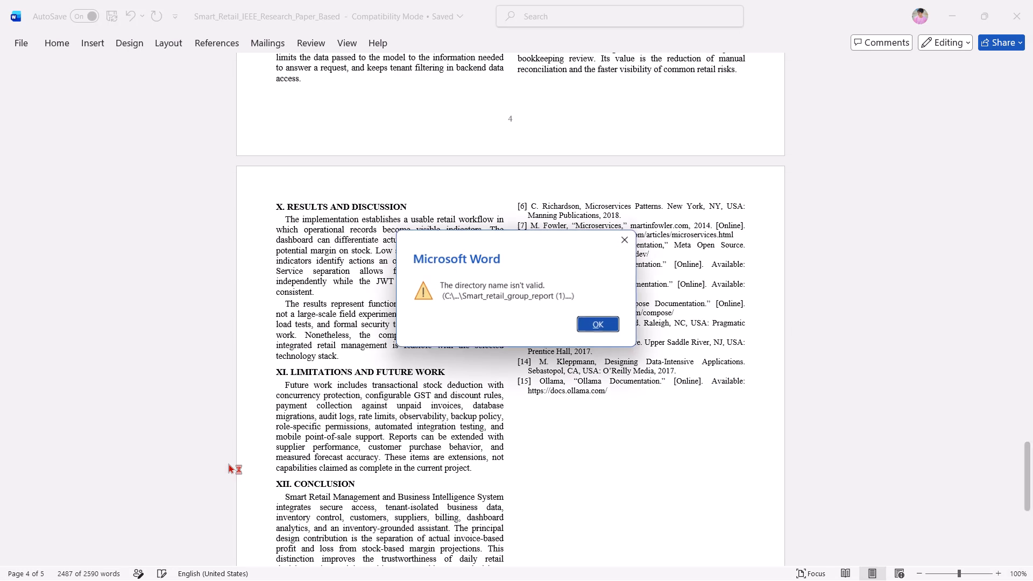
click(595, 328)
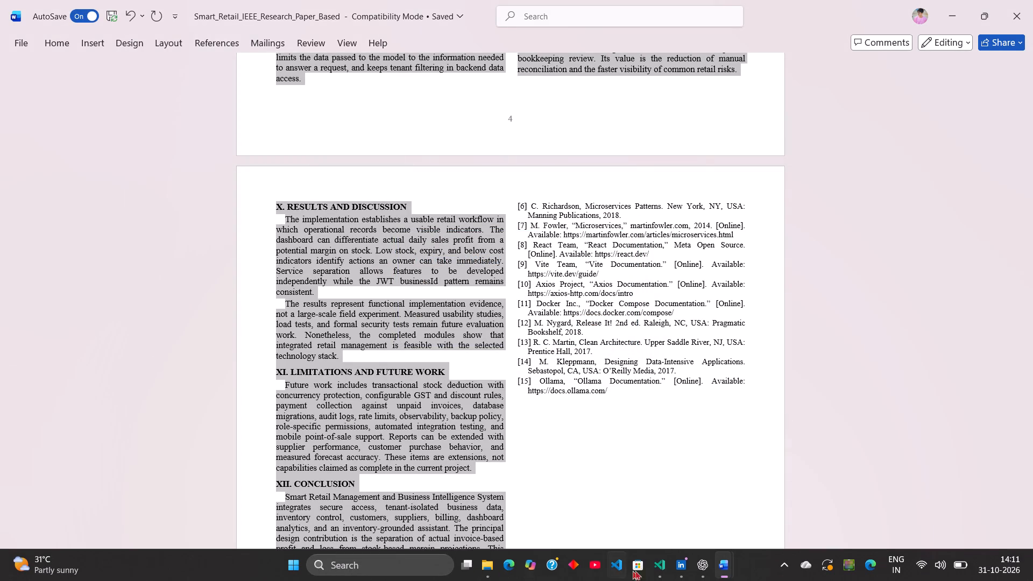
Search Windows for "wh" and launch the top match.
click(377, 564)
text(wh)
key(Return)
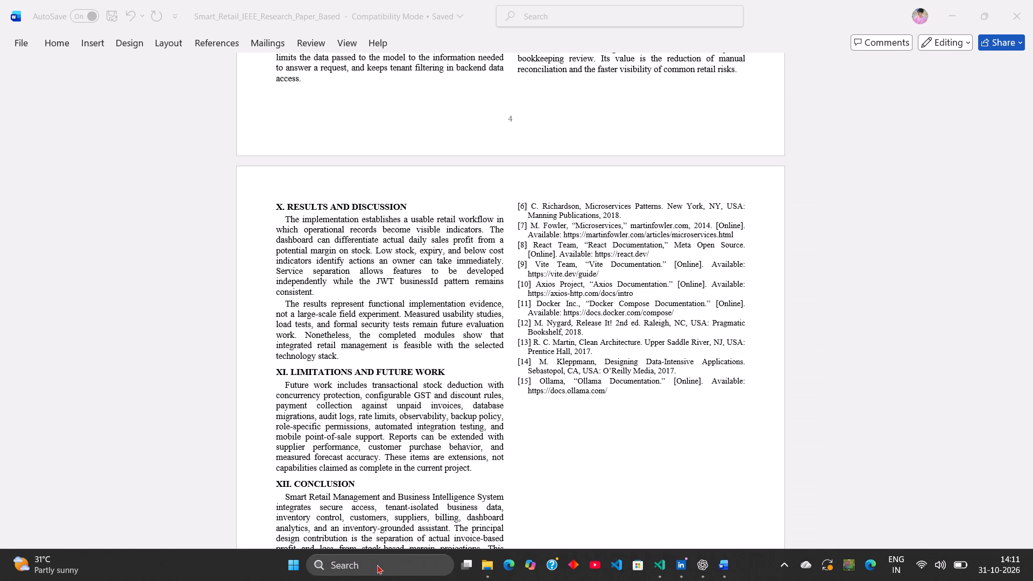
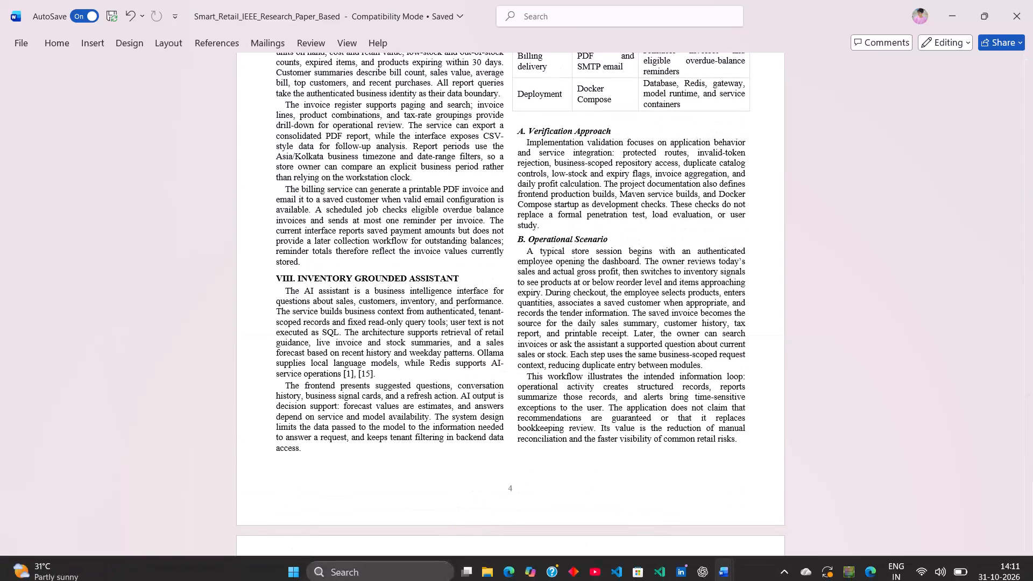
Open the recent document Smart_retail_Final_Report (1) from Word's recent files.
click(19, 40)
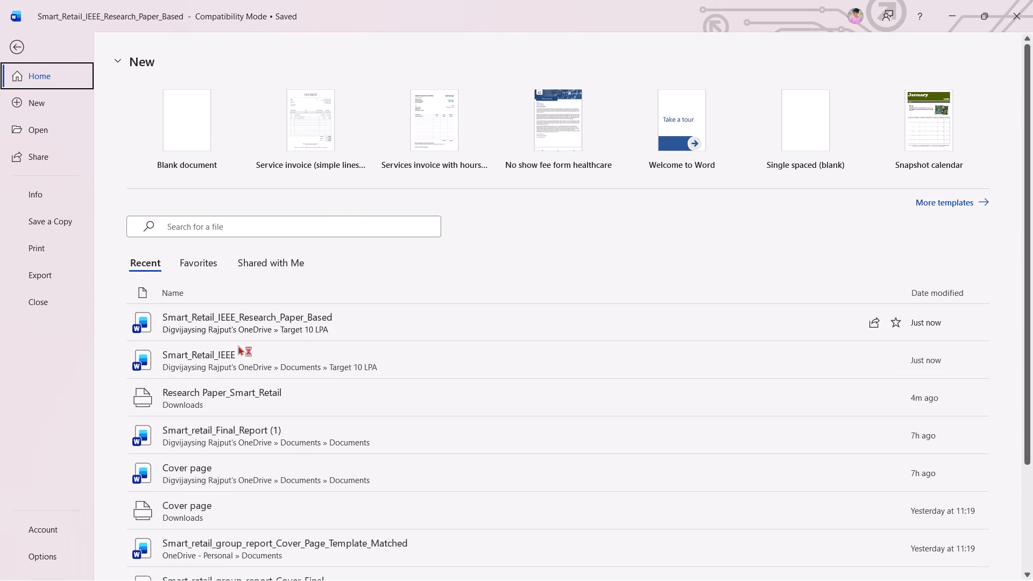
scroll(239, 345, down, 1)
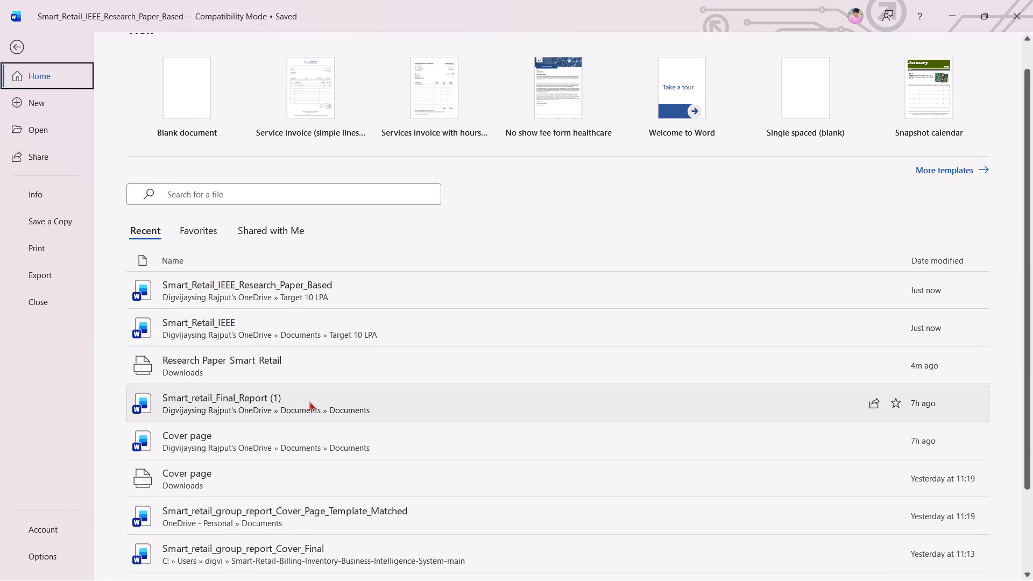
double_click(309, 401)
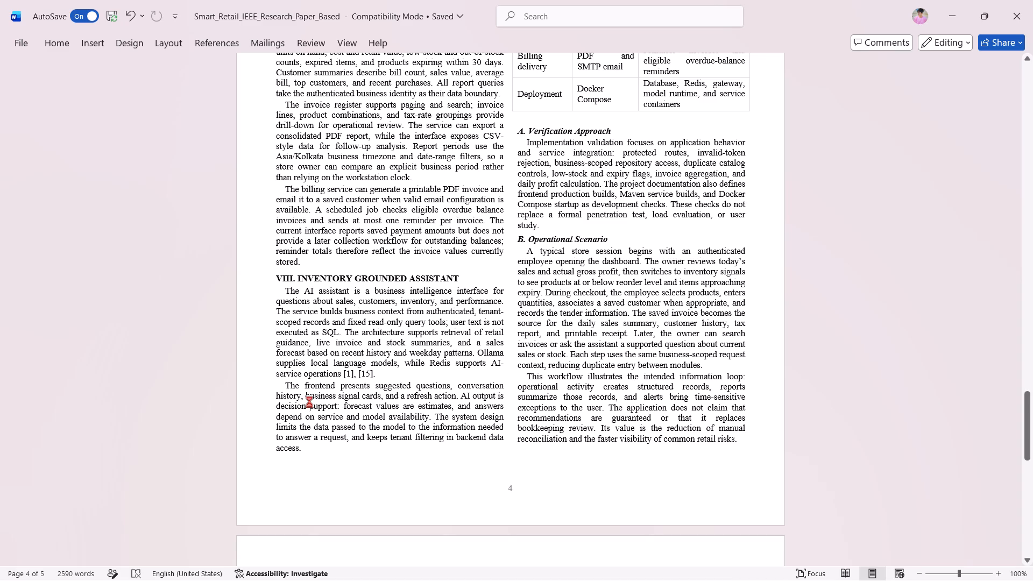
Look over the title, certificate and acknowledgement pages of Smart_retail_Final_Report (1), and close that report.
scroll(399, 271, down, 1)
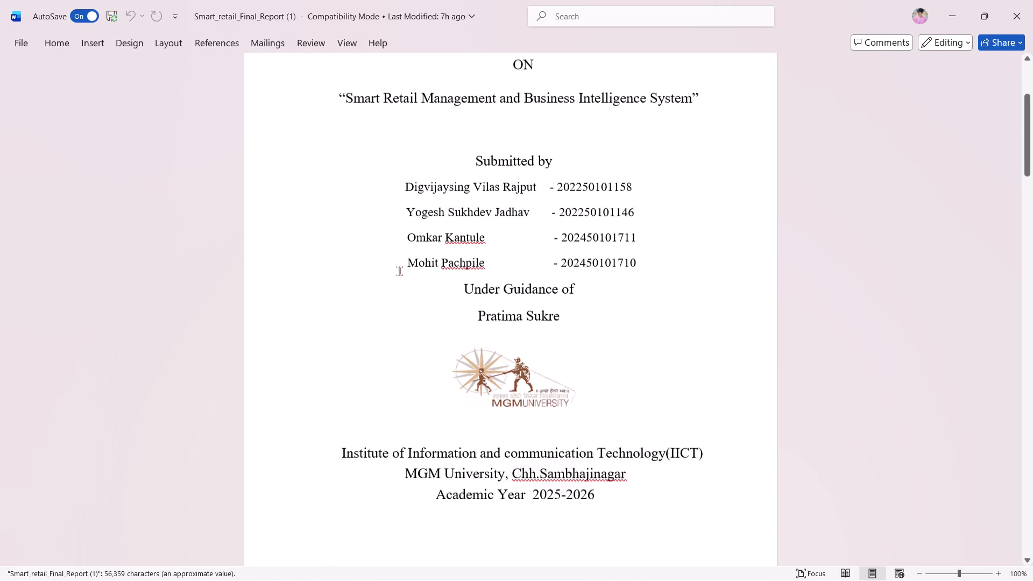
scroll(399, 271, down, 3)
ctrl+scroll(399, 271, down, 1)
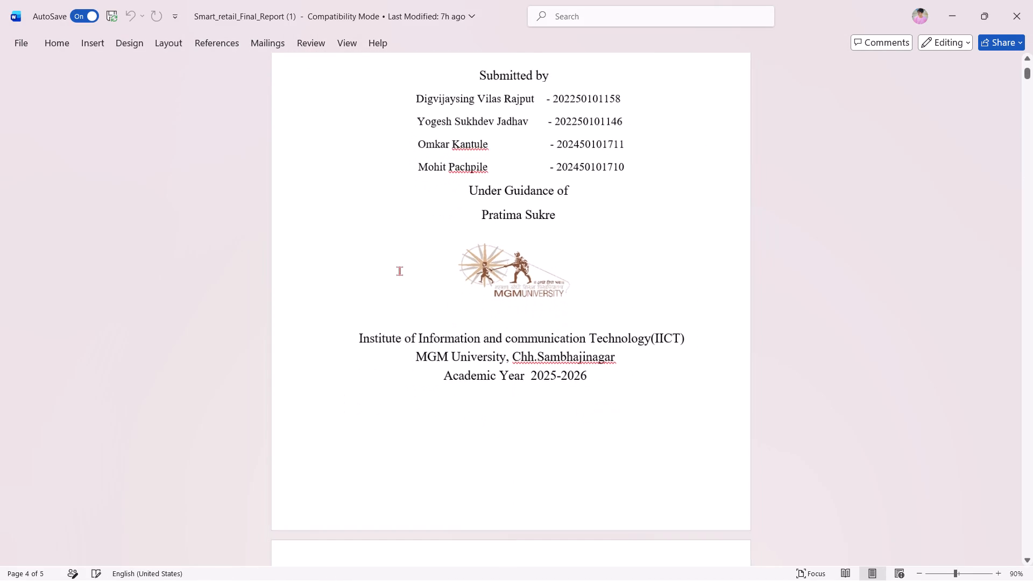
scroll(399, 271, up, 1)
scroll(311, 201, up, 1)
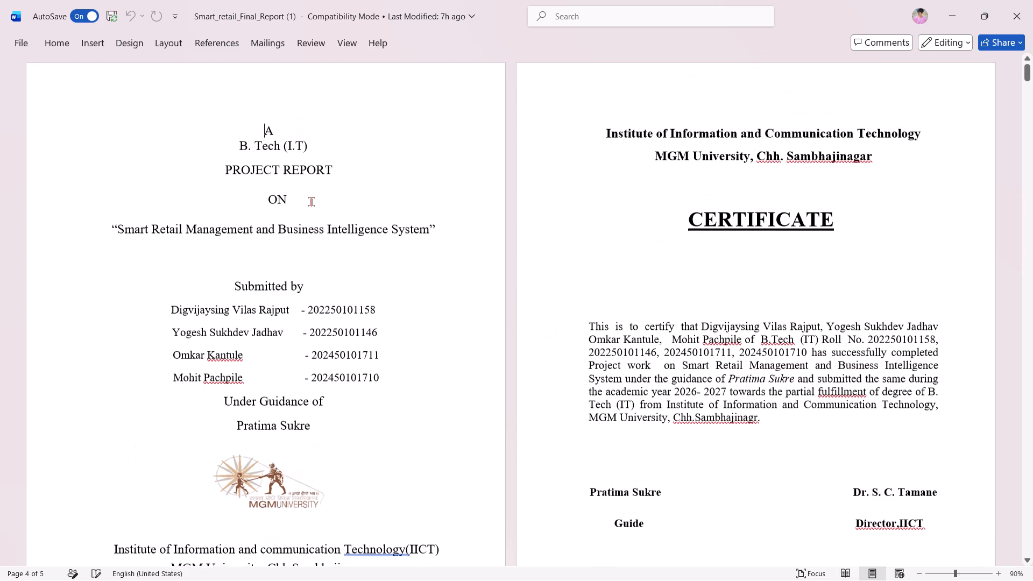
scroll(311, 201, up, 1)
drag(260, 134, 323, 217)
click(349, 232)
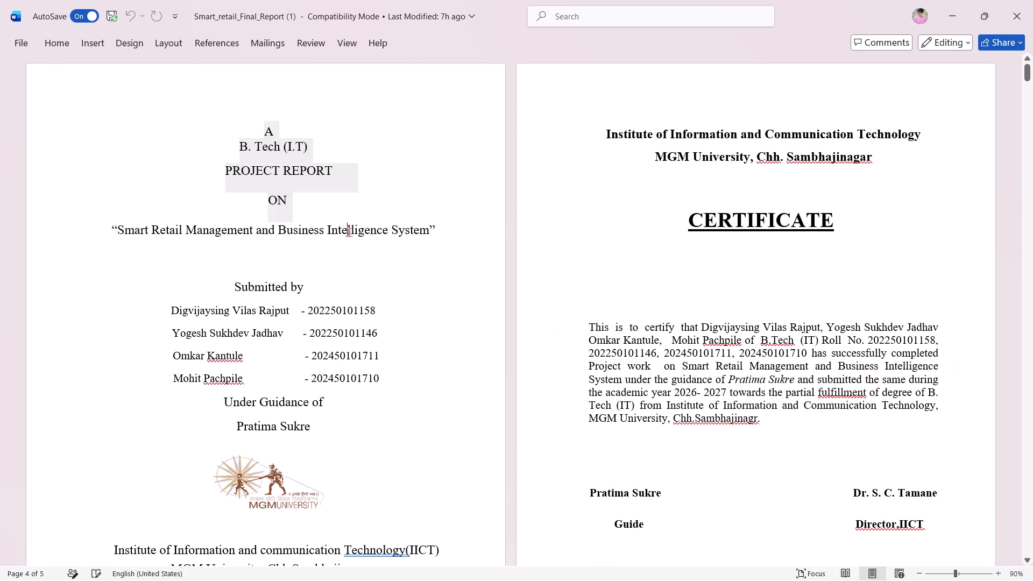
ctrl+scroll(349, 232, down, 3)
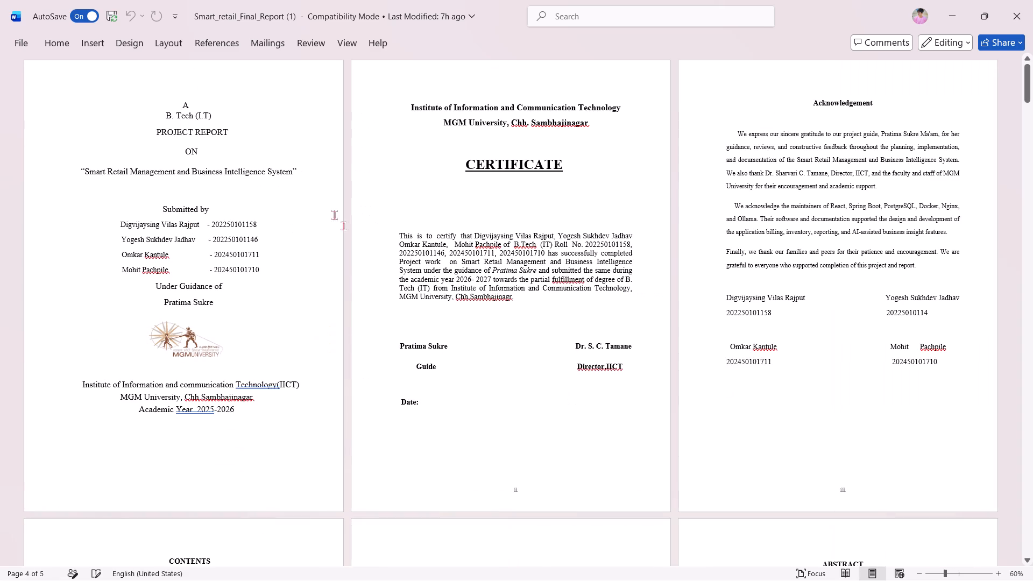
click(1032, 0)
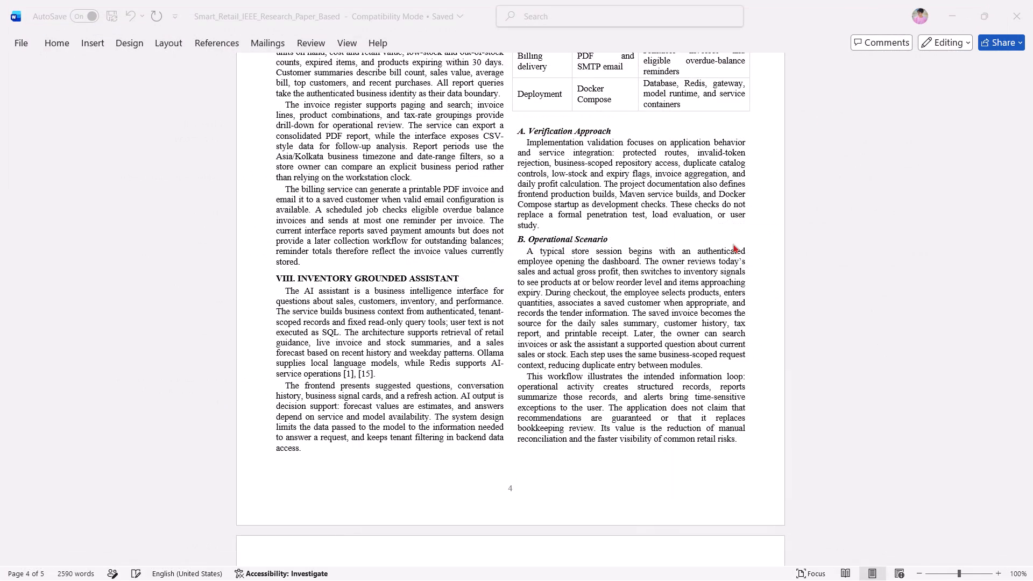
Search Windows for "wh" and launch the top match.
click(360, 568)
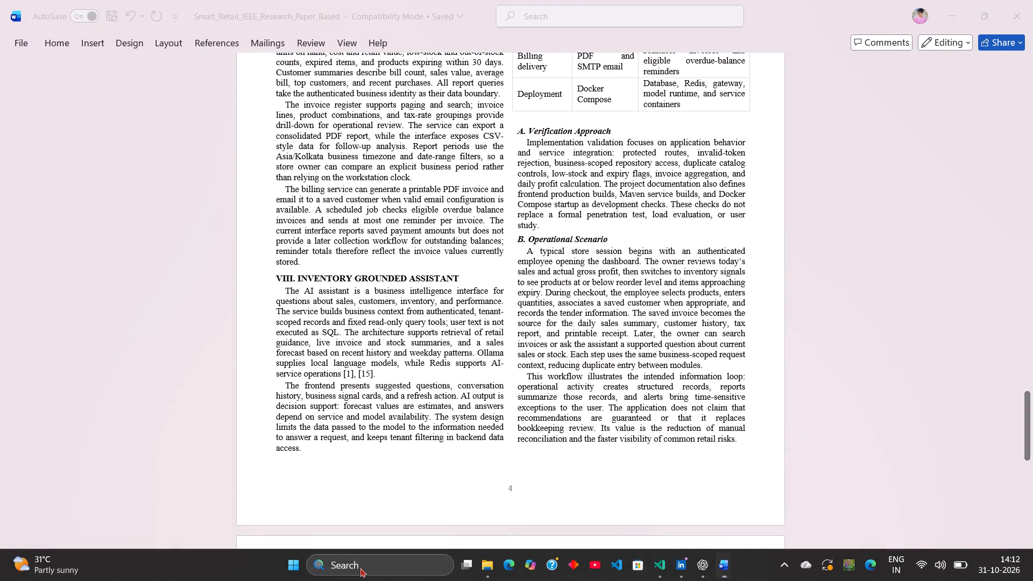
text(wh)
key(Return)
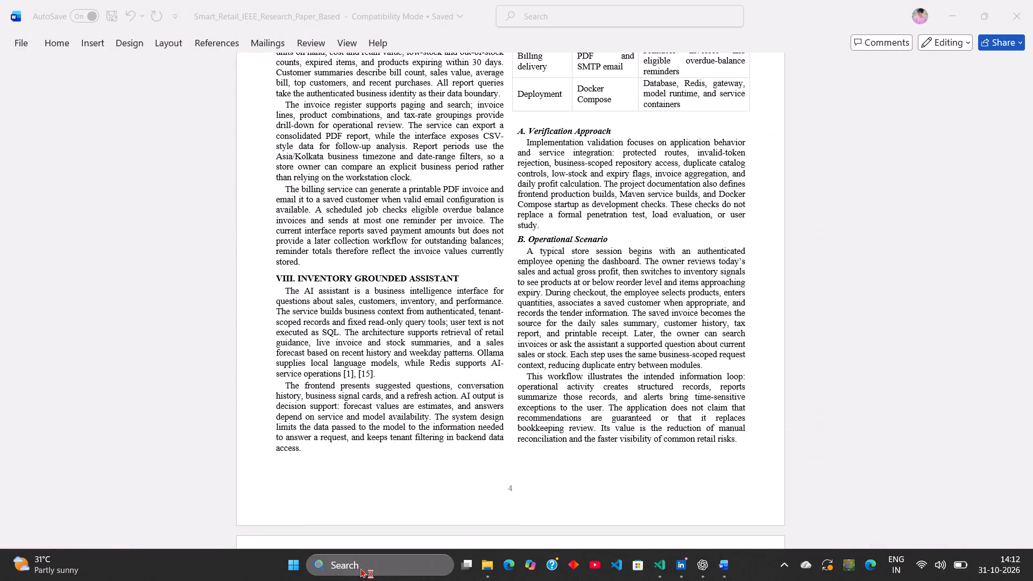
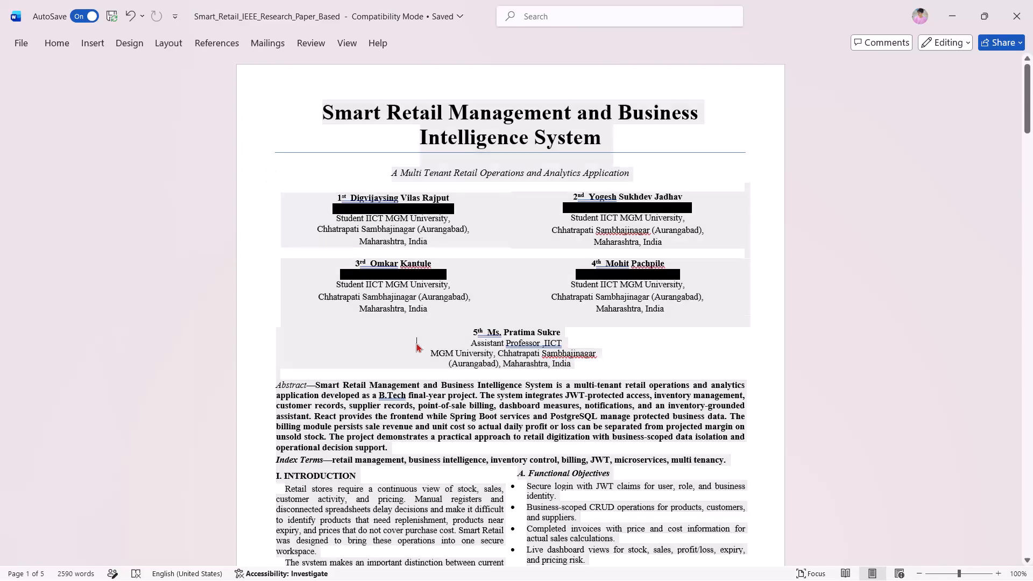
Skim the research paper to its conclusion and references, and back to the architecture and security sections on page 2.
scroll(416, 343, down, 20)
scroll(416, 343, down, 17)
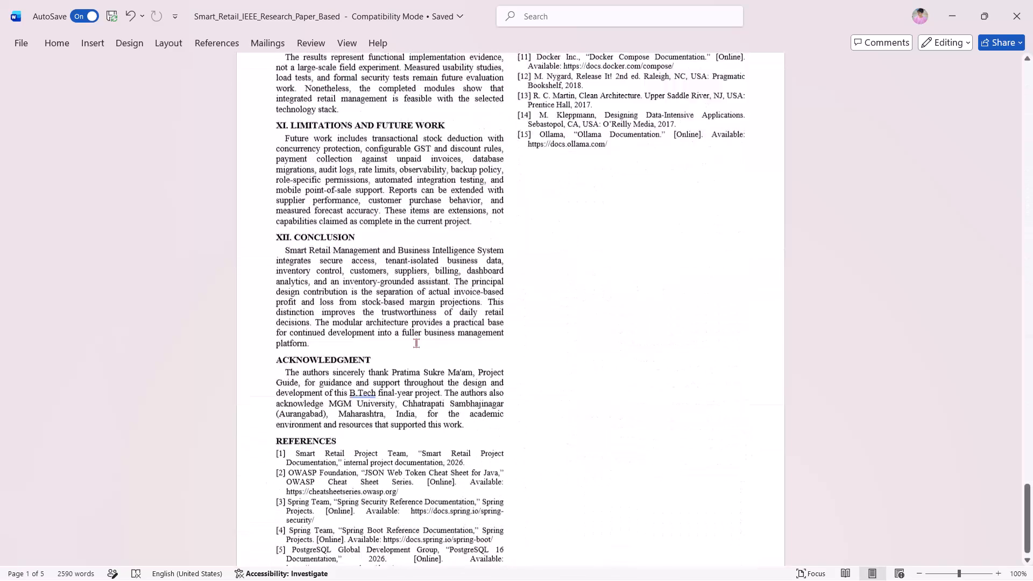
scroll(416, 343, down, 20)
scroll(416, 343, up, 4)
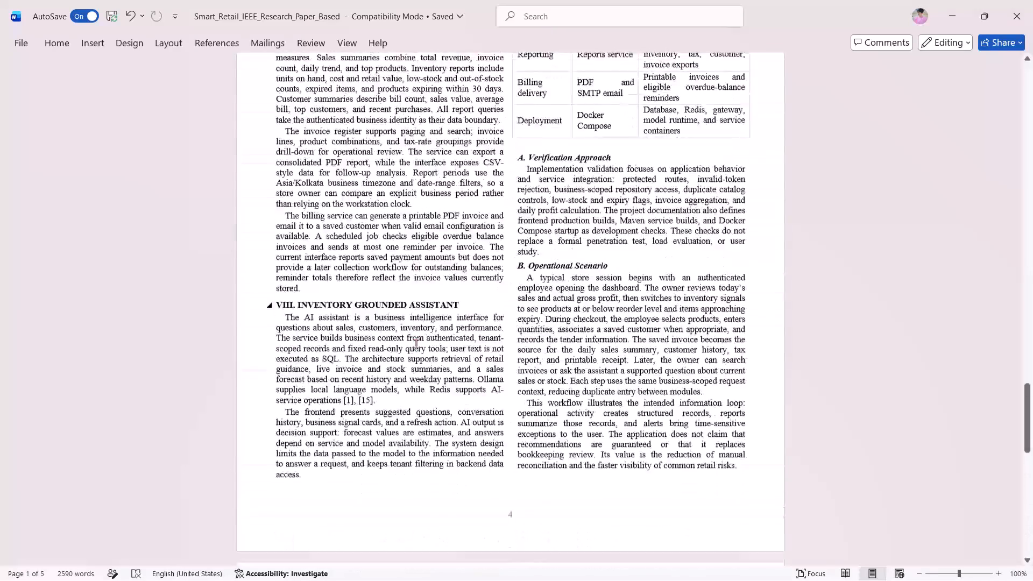
scroll(416, 343, up, 5)
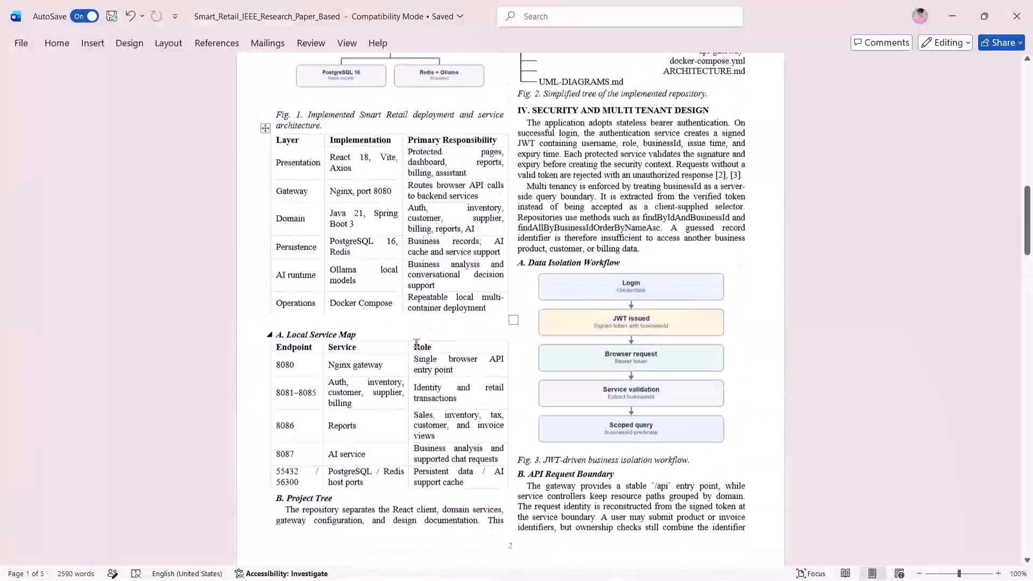
Save the Smart_Retail_IEEE_Research_Paper_Based document.
click(109, 19)
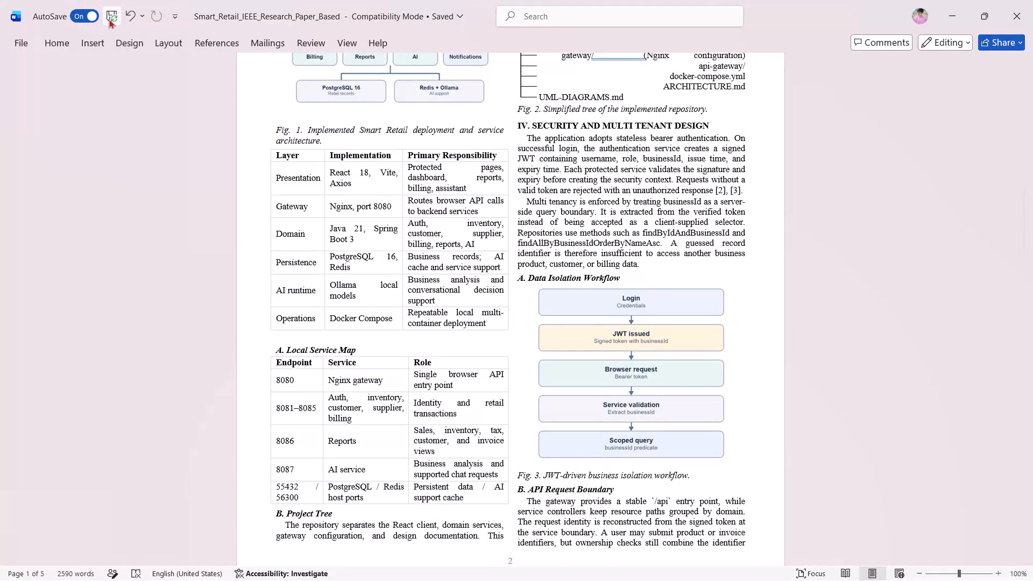
click(109, 19)
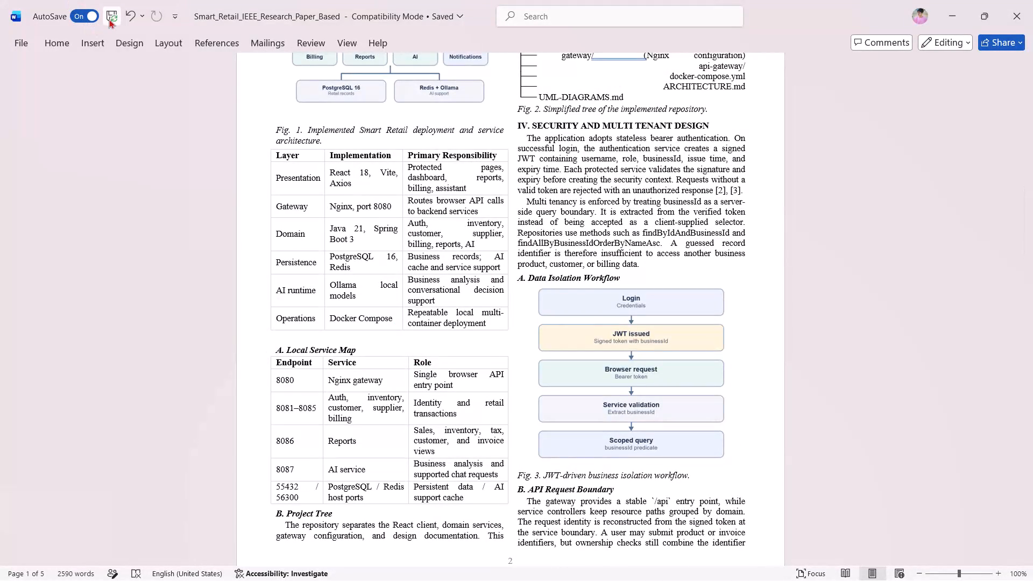
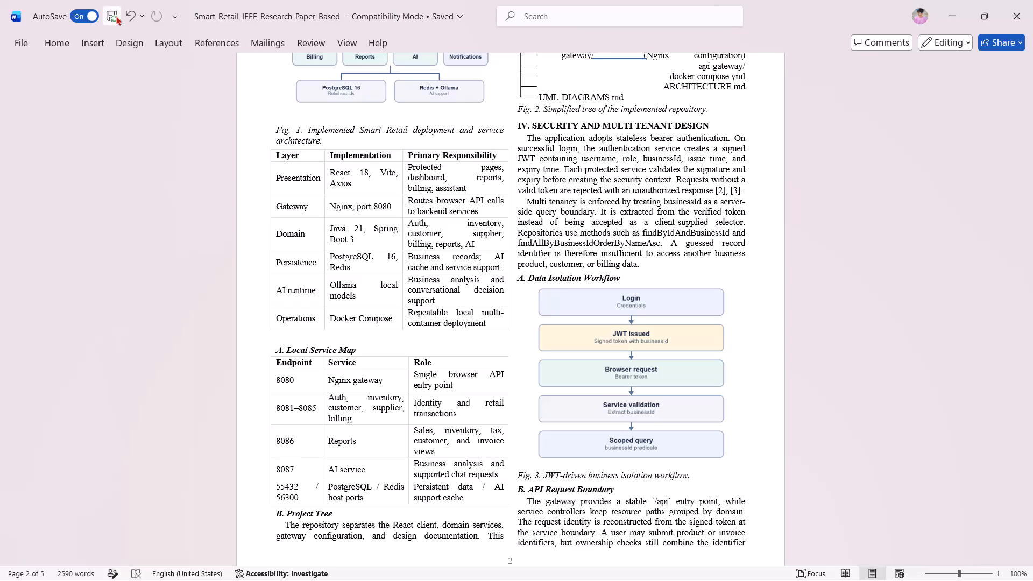
Save the Smart_Retail_IEEE_Research_Paper_Based document.
double_click(116, 16)
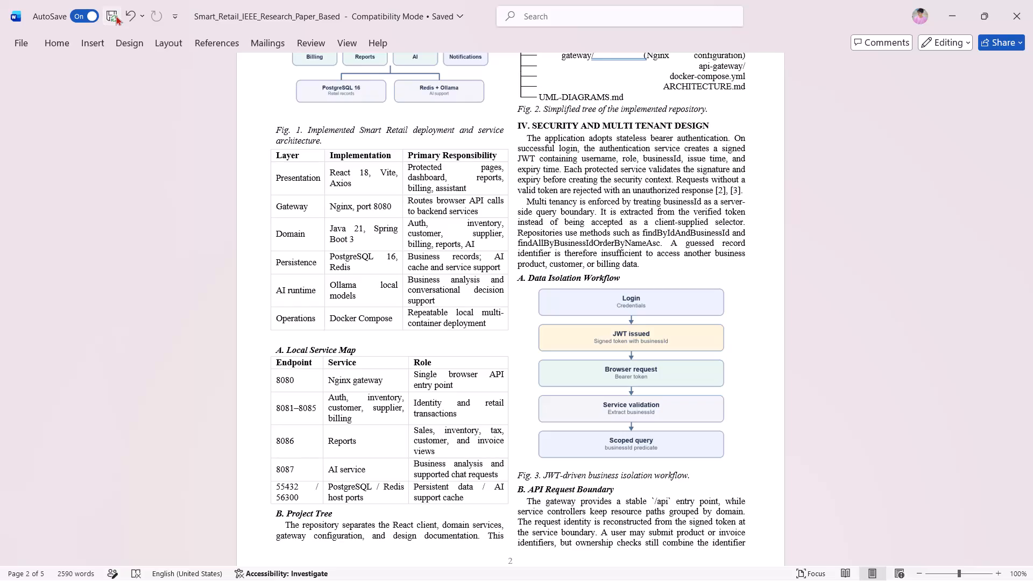
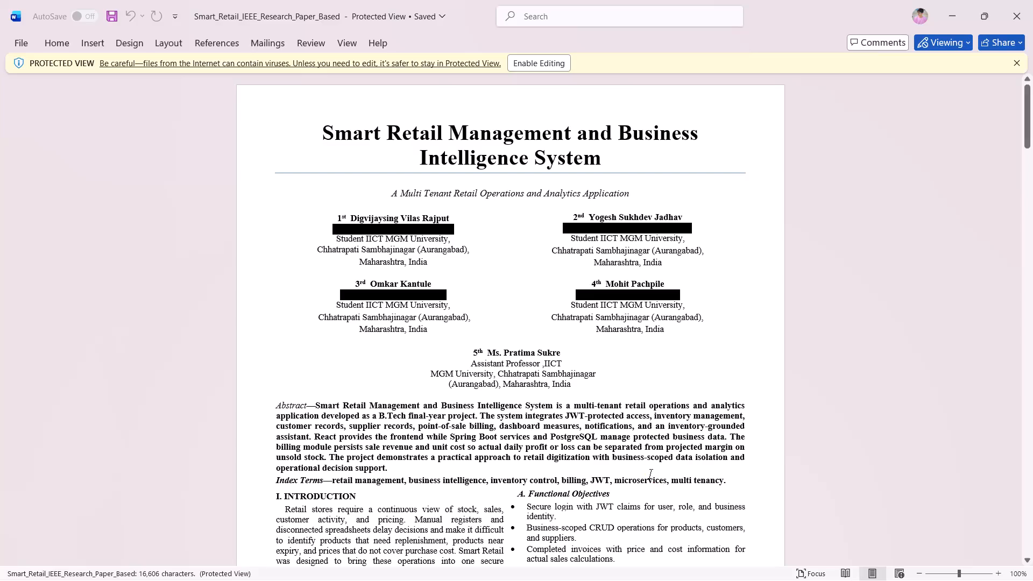
Skim the Smart_Retail_IEEE_Research_Paper_Based document from the title through its architecture and security sections, and switch to the Smart_retail_group_report document.
scroll(530, 338, down, 8)
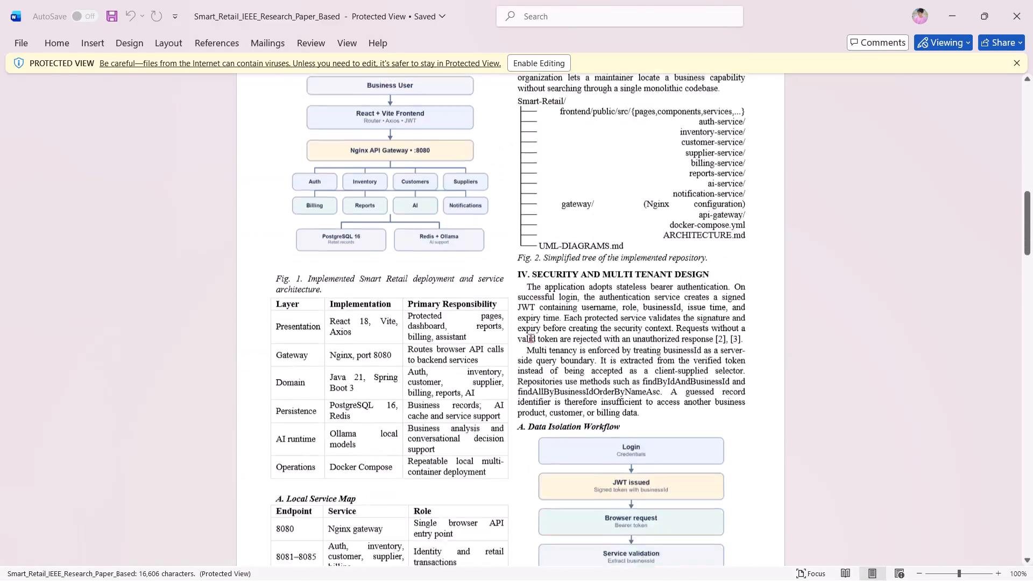
scroll(530, 338, down, 3)
key(alt+Tab)
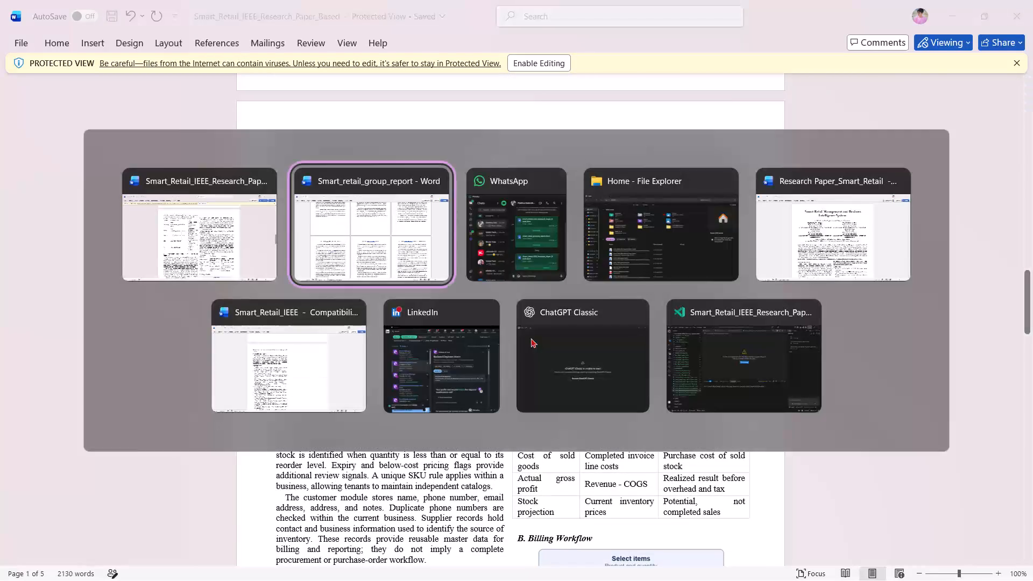
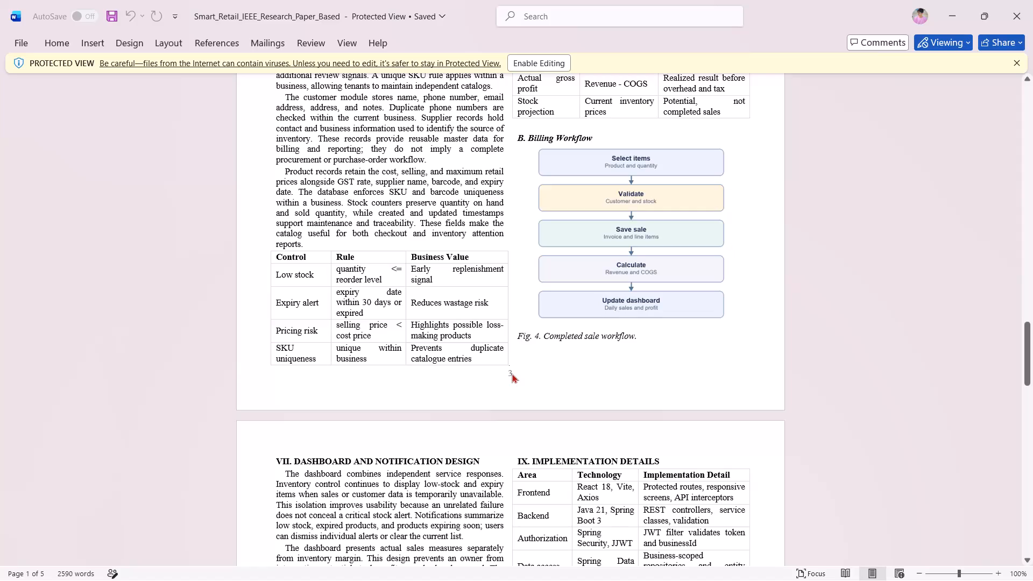
Enable editing for the protected Smart_Retail_IEEE_Research_Paper_Based document.
triple_click(512, 373)
scroll(512, 373, up, 6)
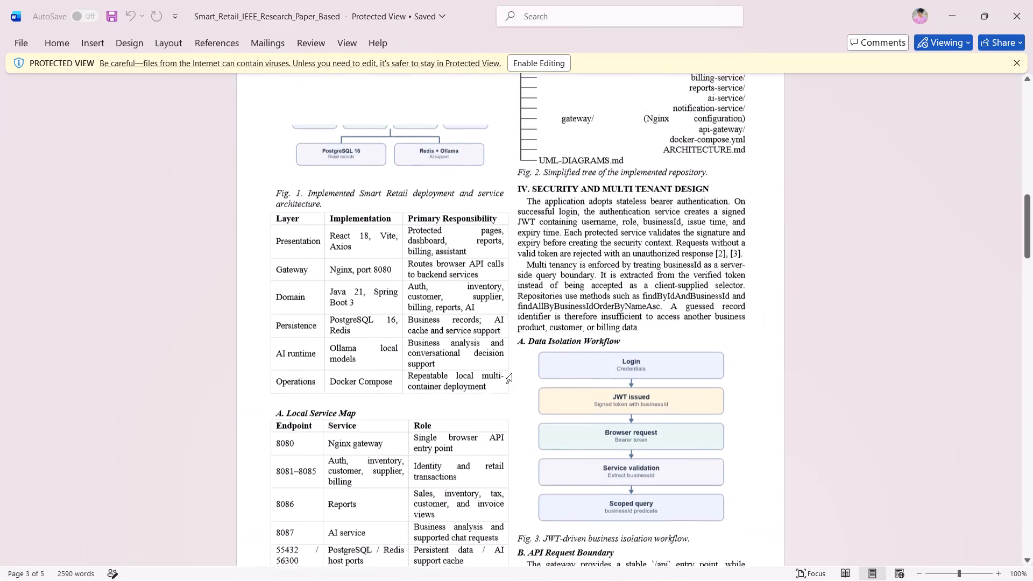
scroll(512, 373, up, 1)
scroll(512, 373, down, 1)
scroll(512, 373, up, 3)
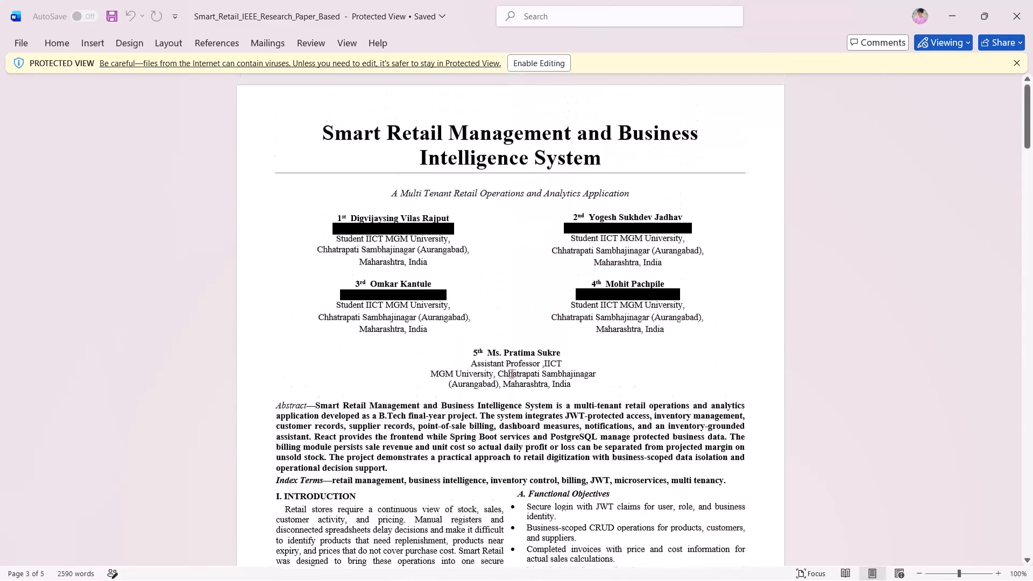
scroll(512, 373, up, 1)
scroll(512, 373, down, 2)
double_click(515, 398)
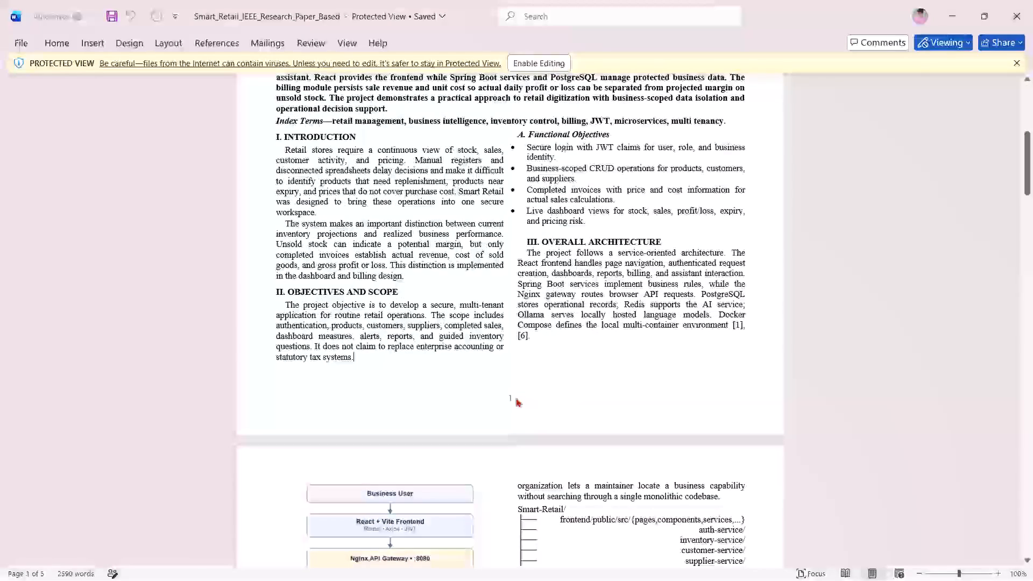
click(551, 58)
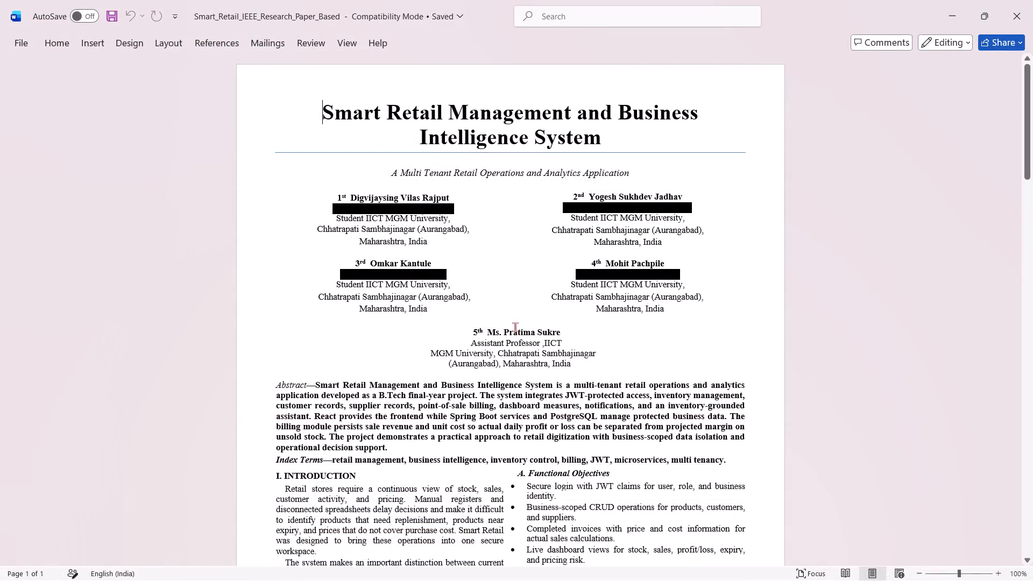
Replace the page number in the first page's footer with 45.
scroll(515, 327, down, 8)
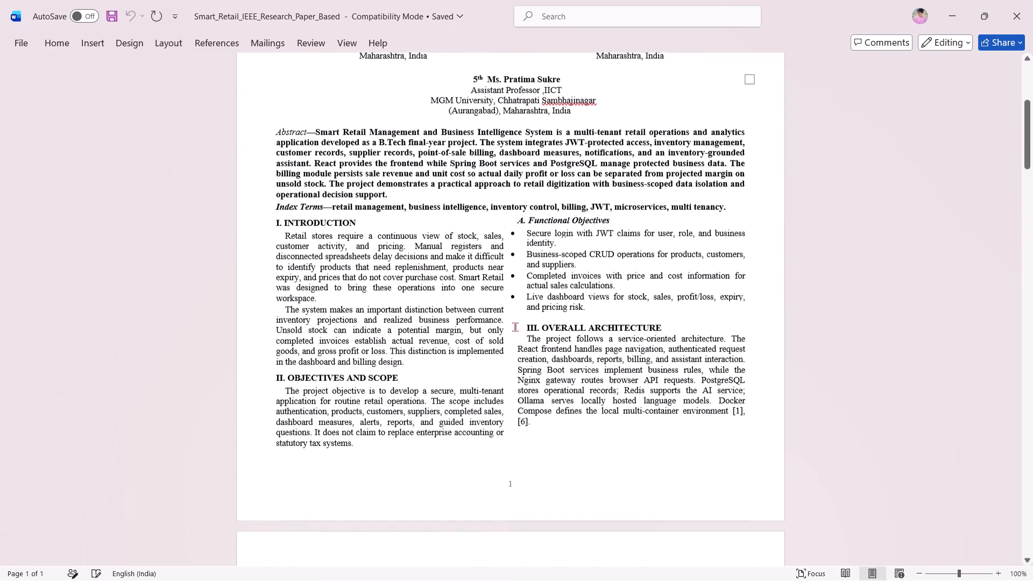
scroll(515, 327, down, 1)
double_click(520, 472)
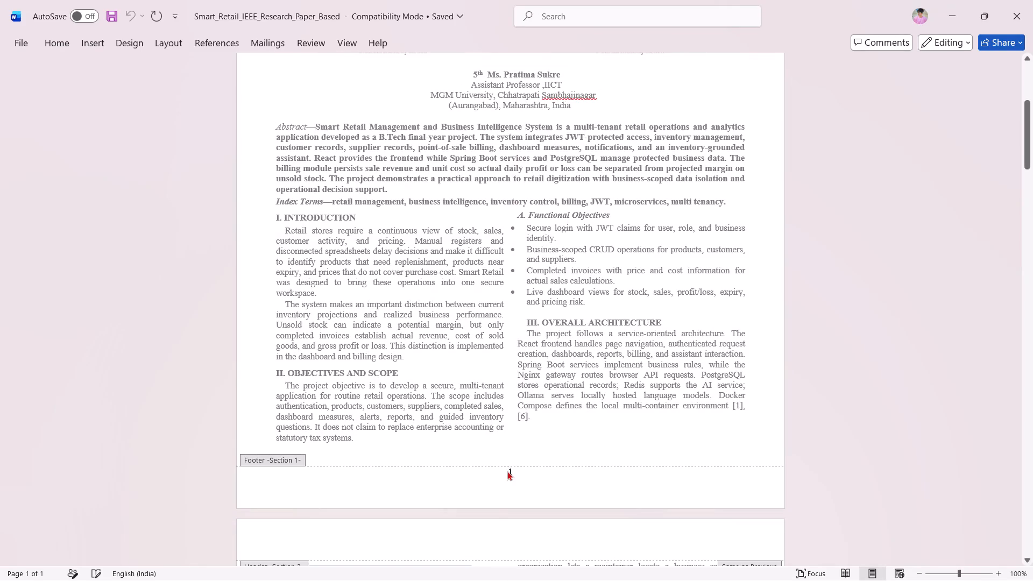
click(511, 471)
key(Right)
key(BackSpace)
text(45)
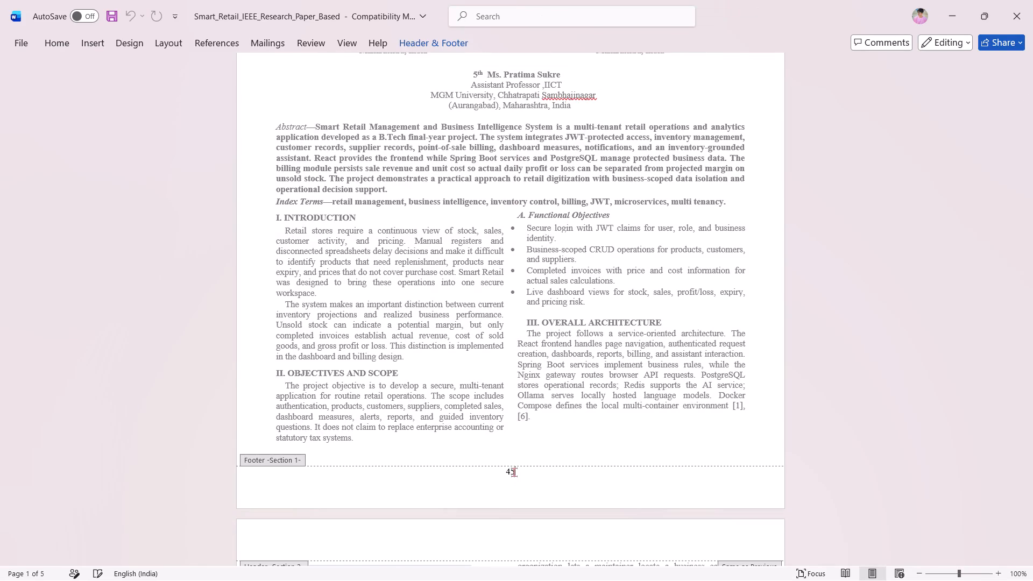
Unlink the Section 2 footer on the second page from the previous section's footer.
scroll(514, 472, down, 5)
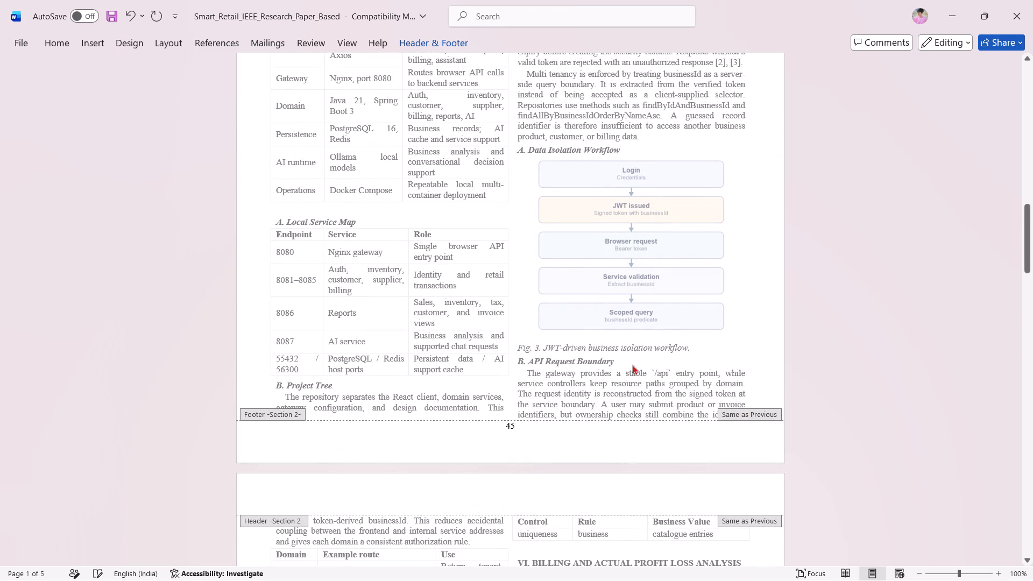
scroll(584, 327, up, 6)
scroll(556, 266, down, 1)
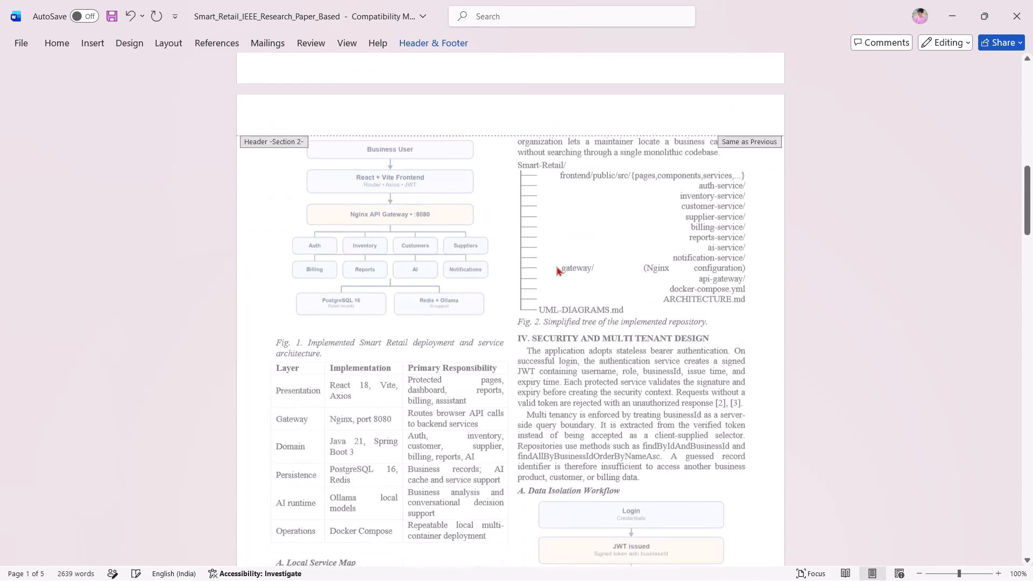
scroll(556, 266, down, 2)
scroll(554, 490, down, 1)
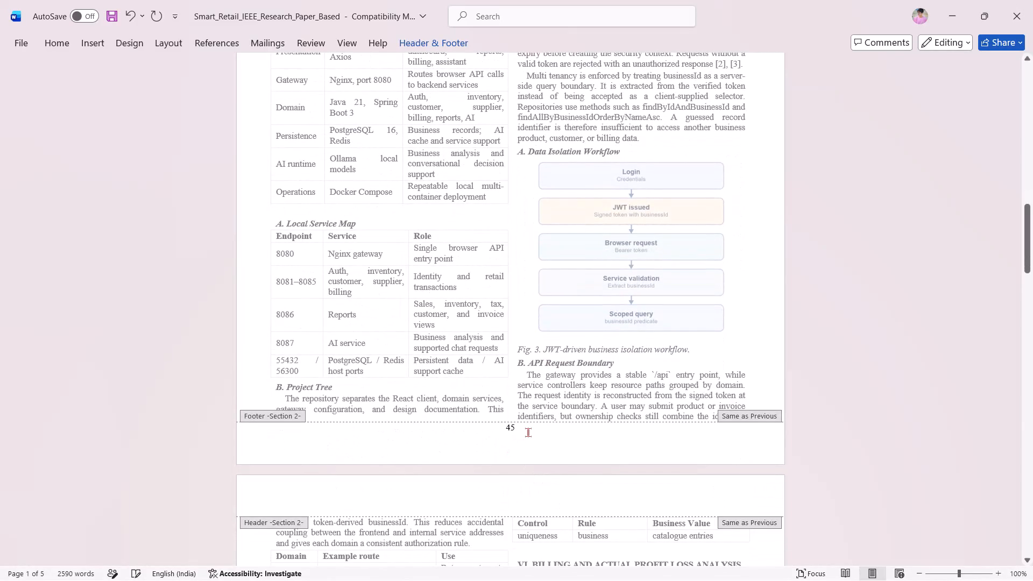
click(528, 432)
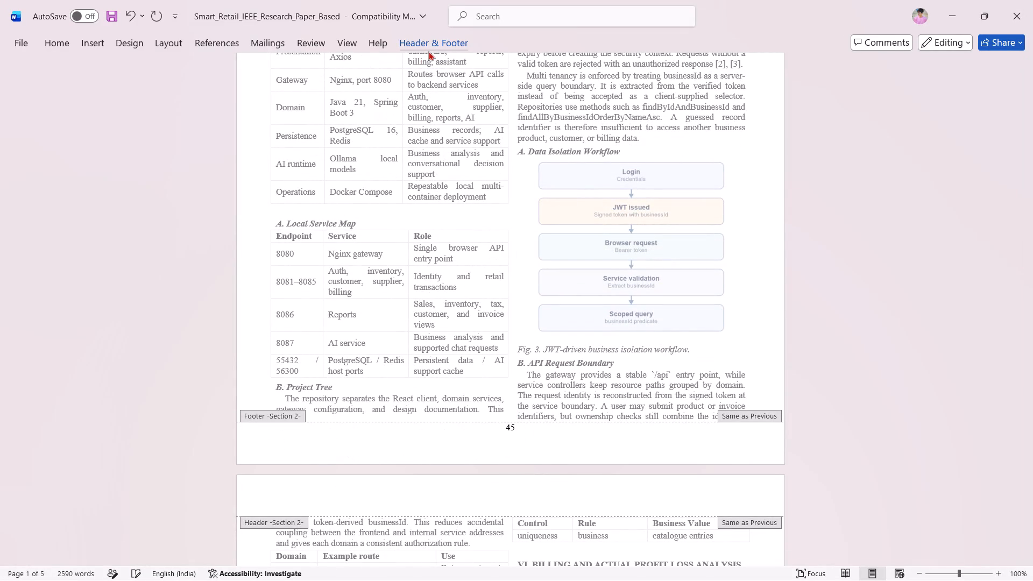
click(433, 42)
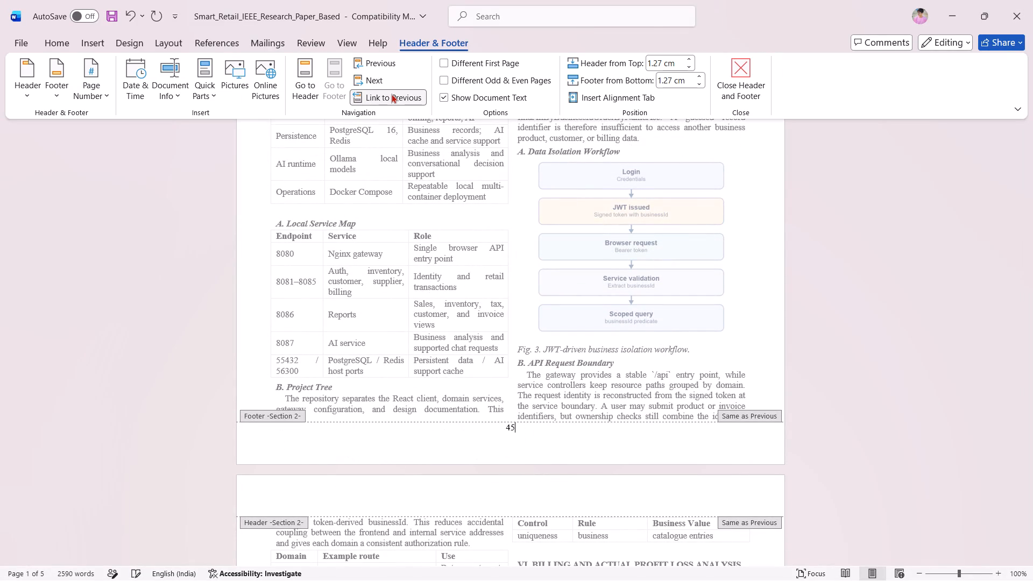
click(391, 94)
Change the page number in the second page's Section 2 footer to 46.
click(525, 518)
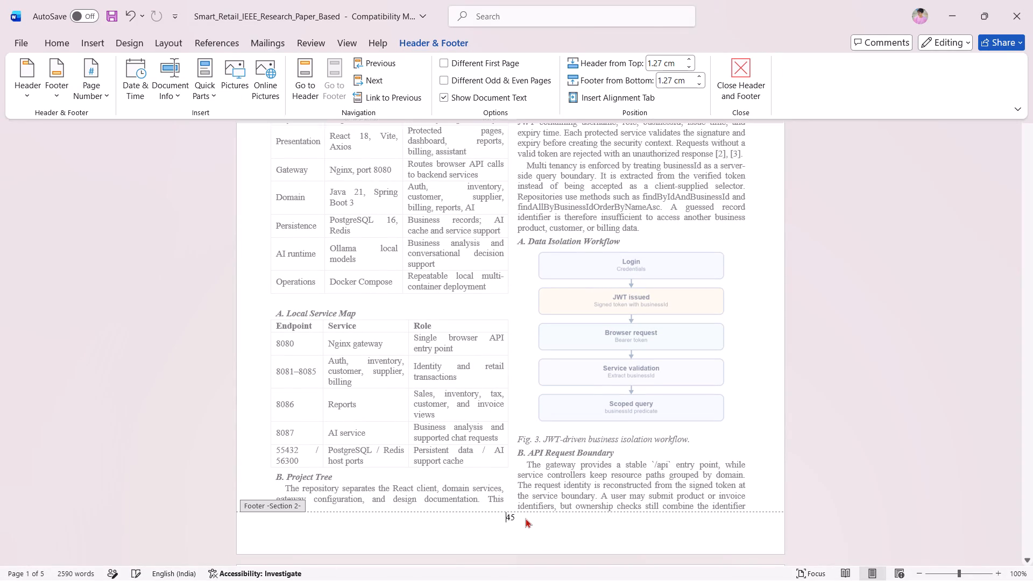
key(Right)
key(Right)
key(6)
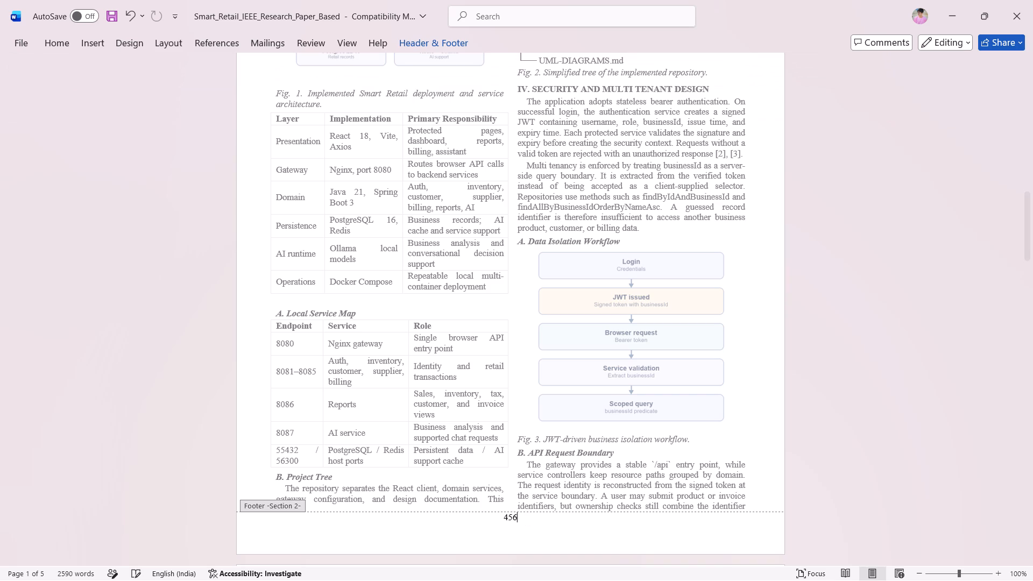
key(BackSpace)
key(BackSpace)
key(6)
Change the page number in the third page's Section 2 footer to 47.
scroll(525, 518, up, 2)
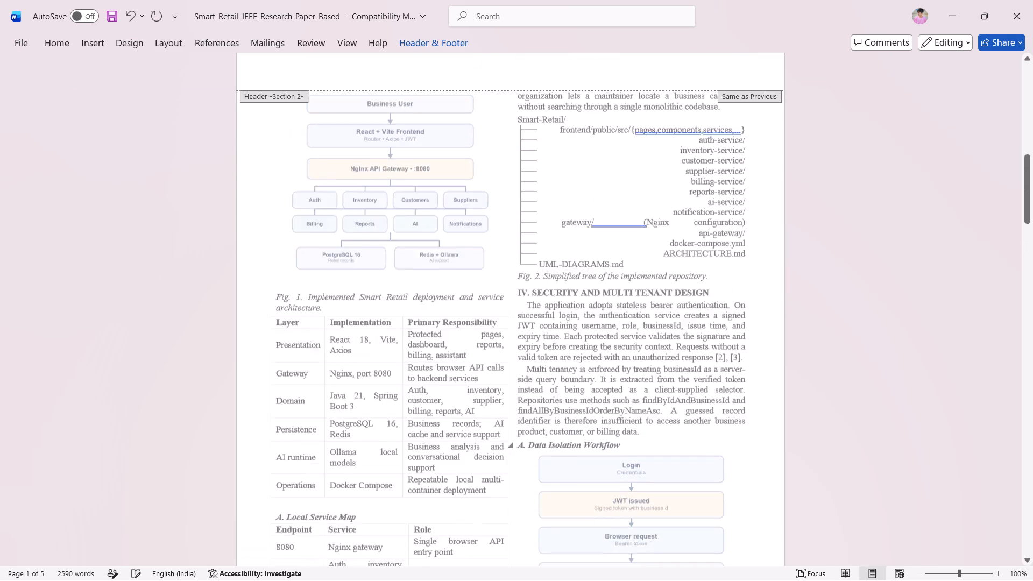
scroll(525, 518, up, 1)
scroll(525, 518, down, 7)
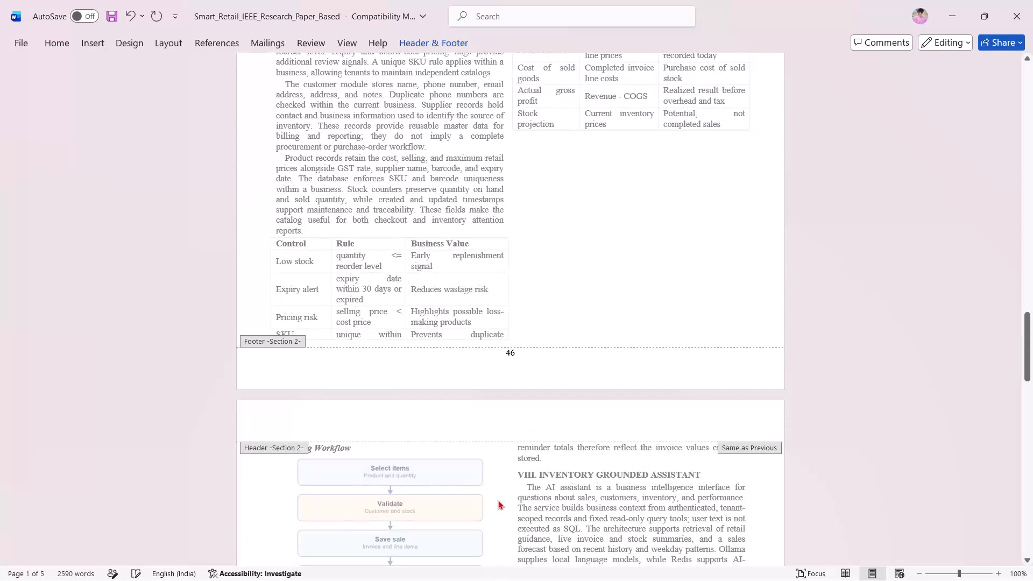
click(528, 357)
scroll(528, 357, up, 2)
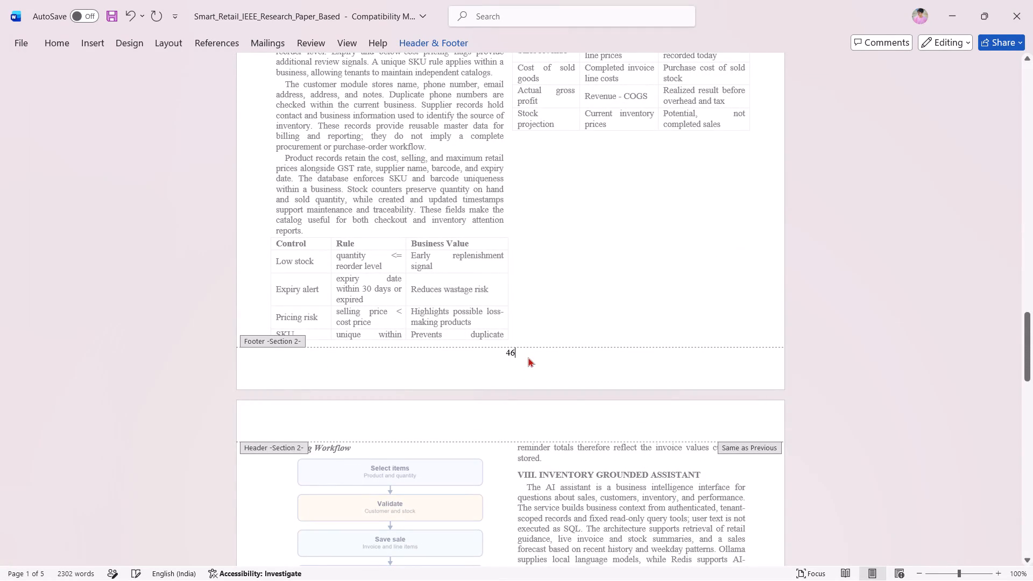
scroll(528, 357, up, 3)
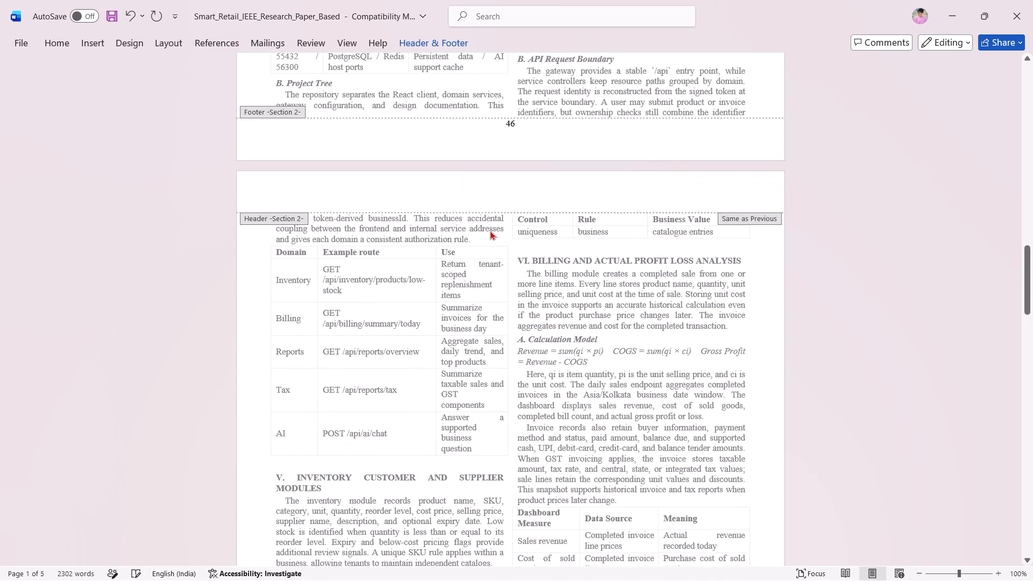
scroll(489, 230, down, 3)
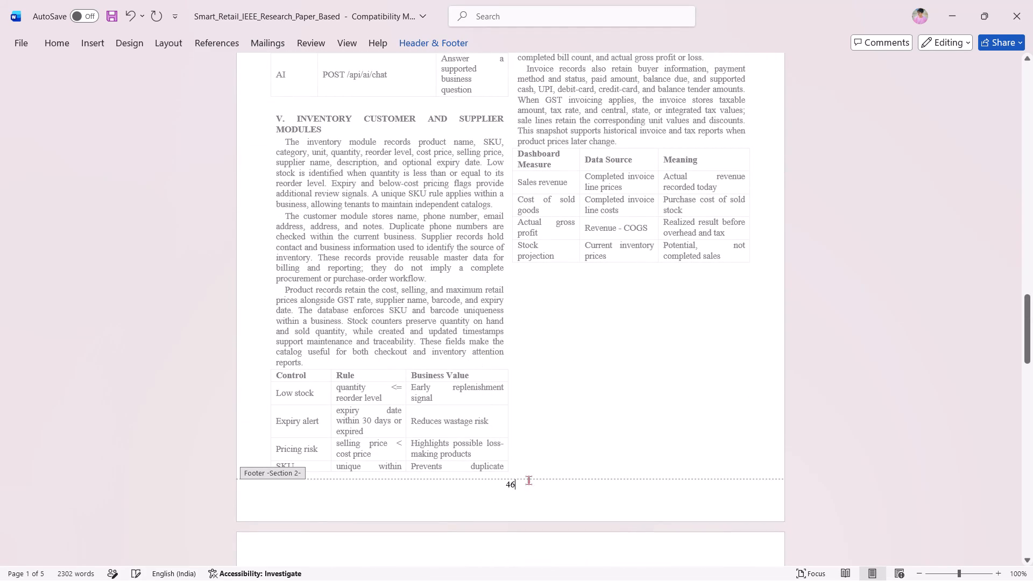
key(BackSpace)
key(7)
Go back to the first page's footer and exit footer editing to return to the body text.
scroll(528, 480, up, 2)
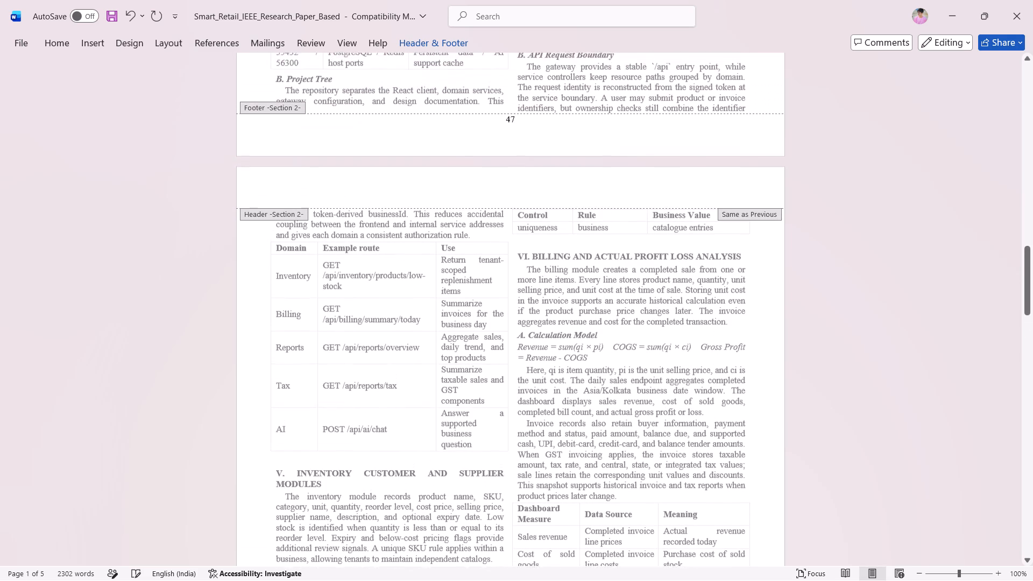
scroll(528, 480, up, 5)
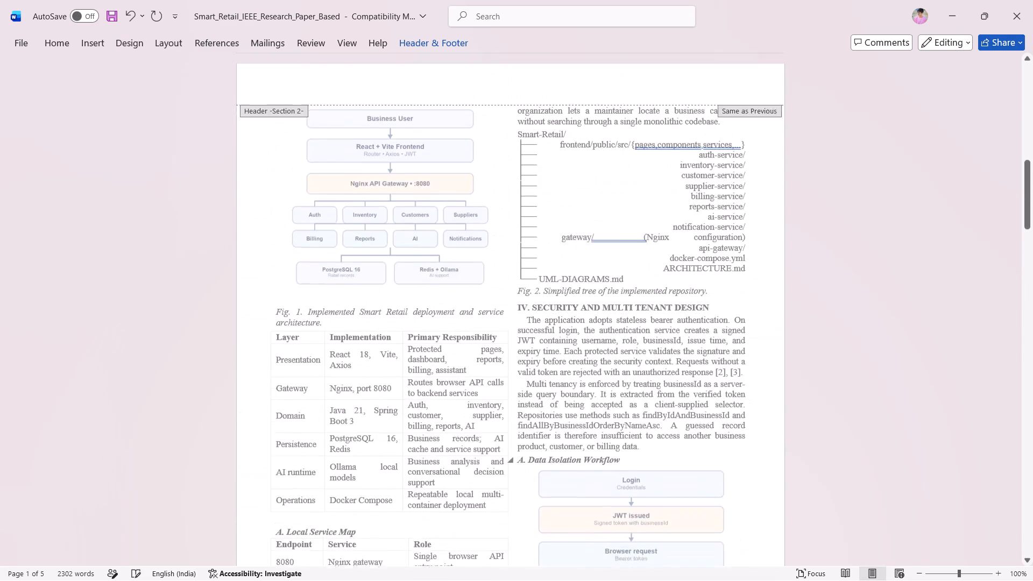
scroll(528, 480, up, 1)
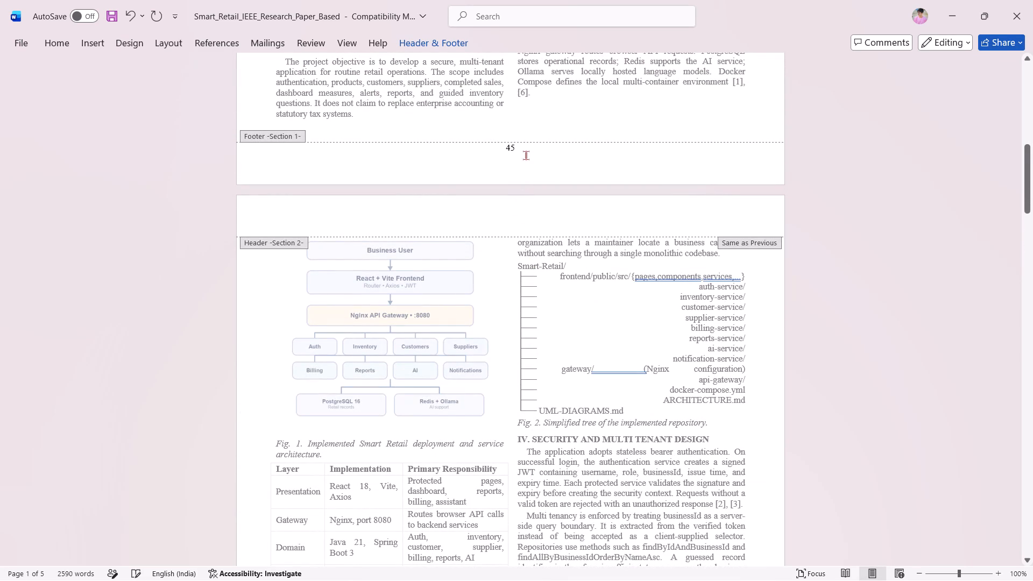
click(526, 155)
double_click(497, 114)
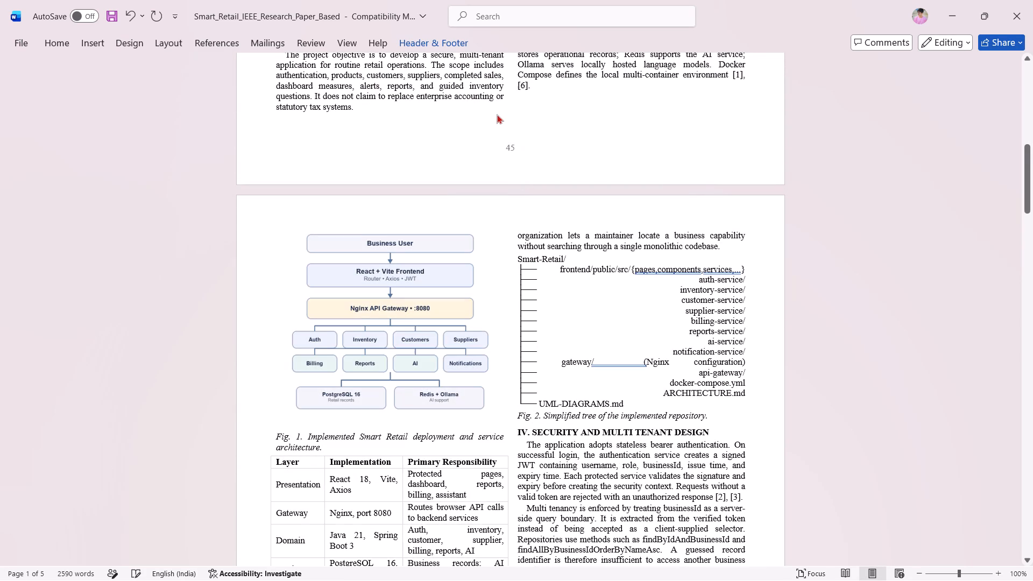
Examine the footer page numbers on all pages through the References at the end of the paper.
scroll(529, 144, up, 1)
scroll(529, 144, down, 3)
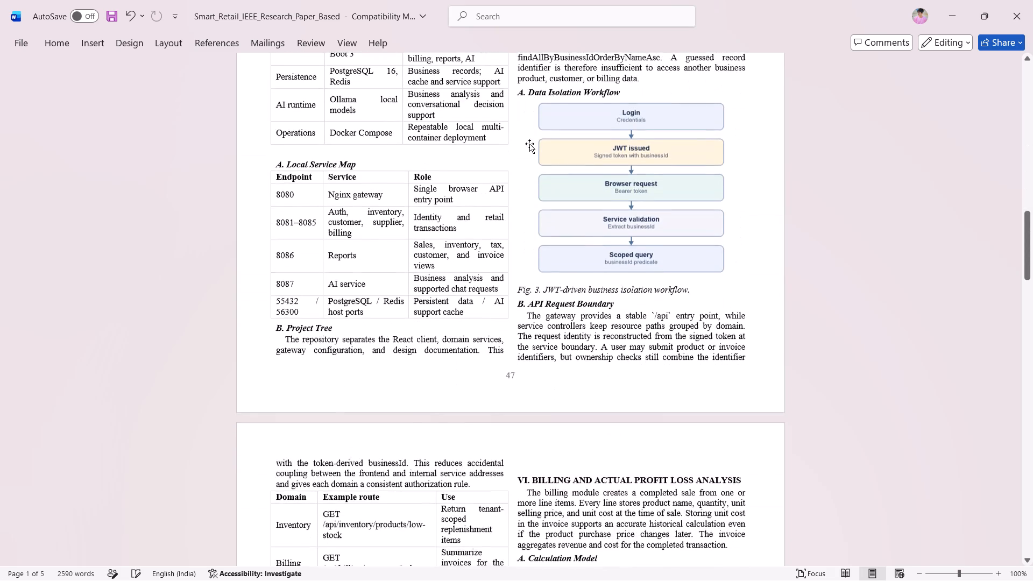
scroll(529, 144, down, 10)
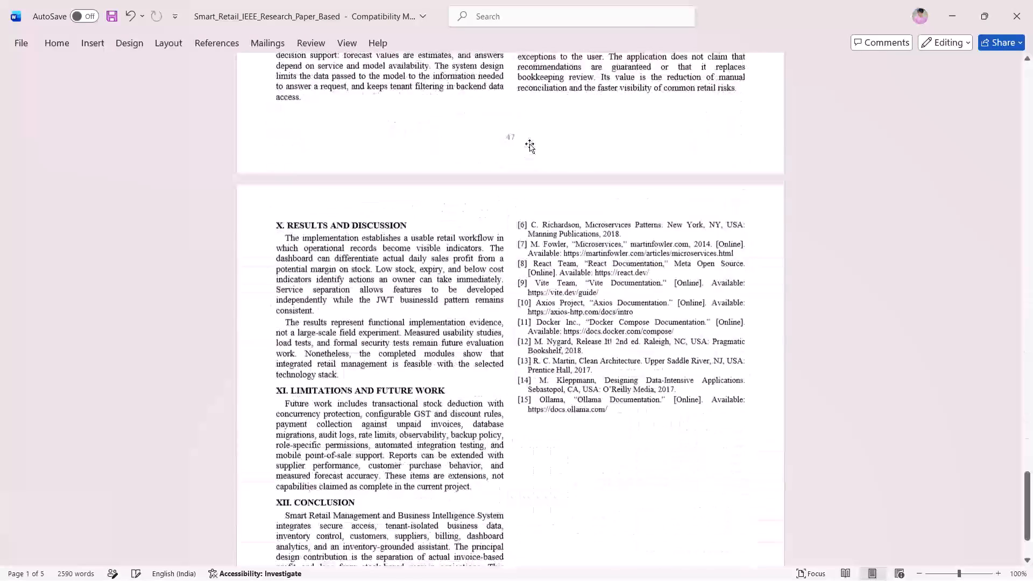
scroll(529, 144, down, 1)
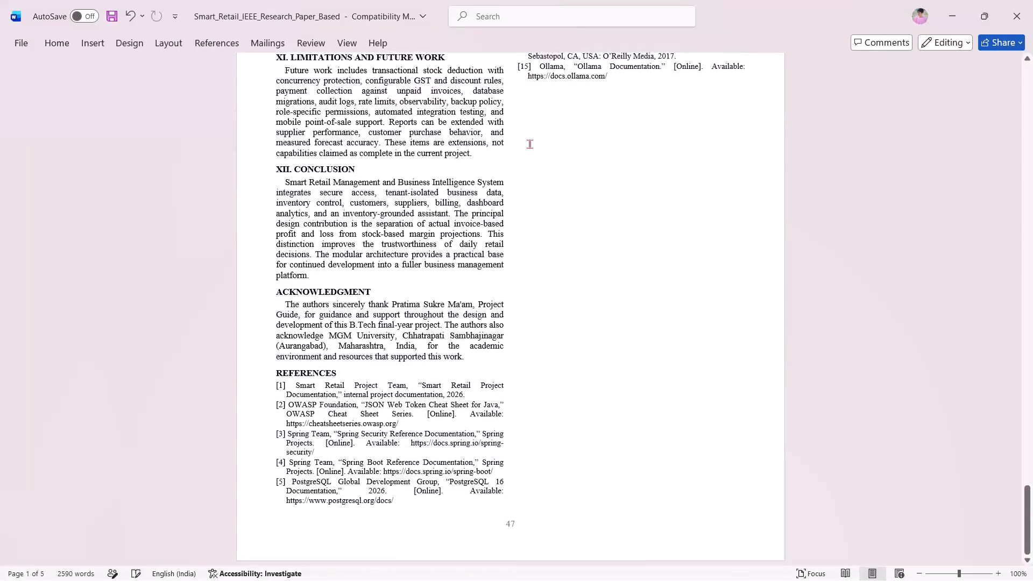
scroll(529, 144, down, 1)
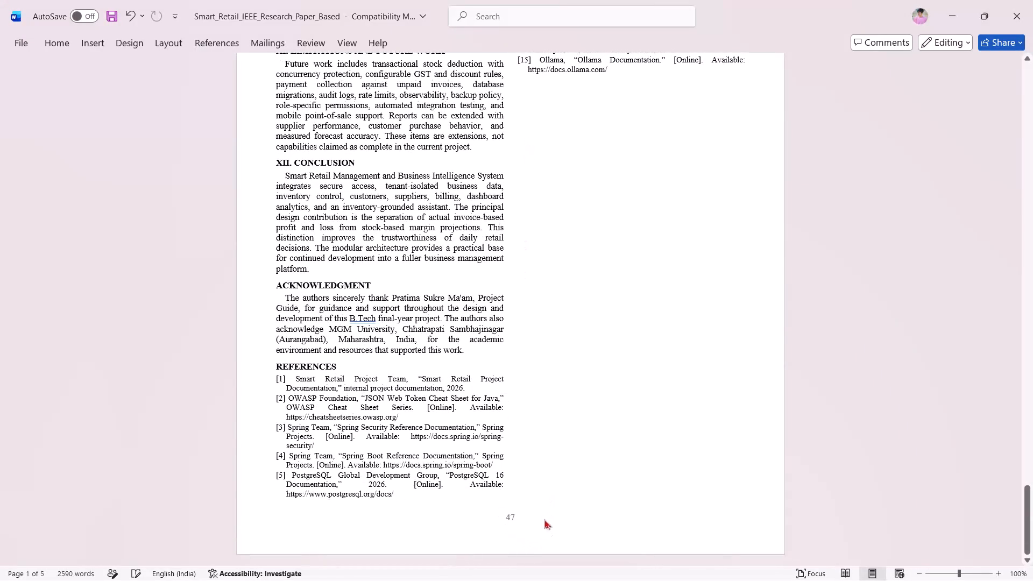
scroll(507, 438, up, 5)
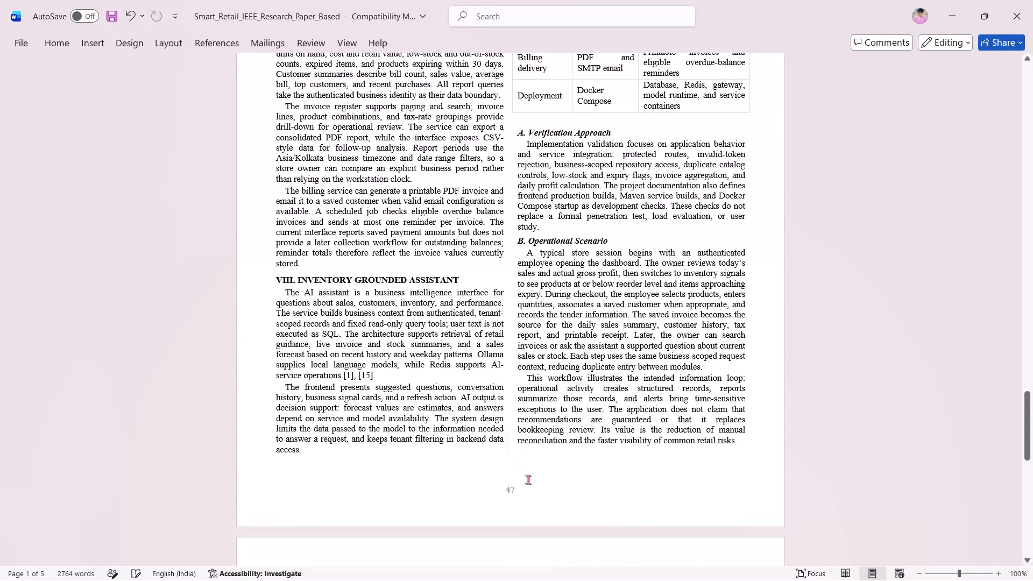
Insert a Next Page section break after the last paragraph of Section VIII, Inventory Grounded Assistant.
click(528, 480)
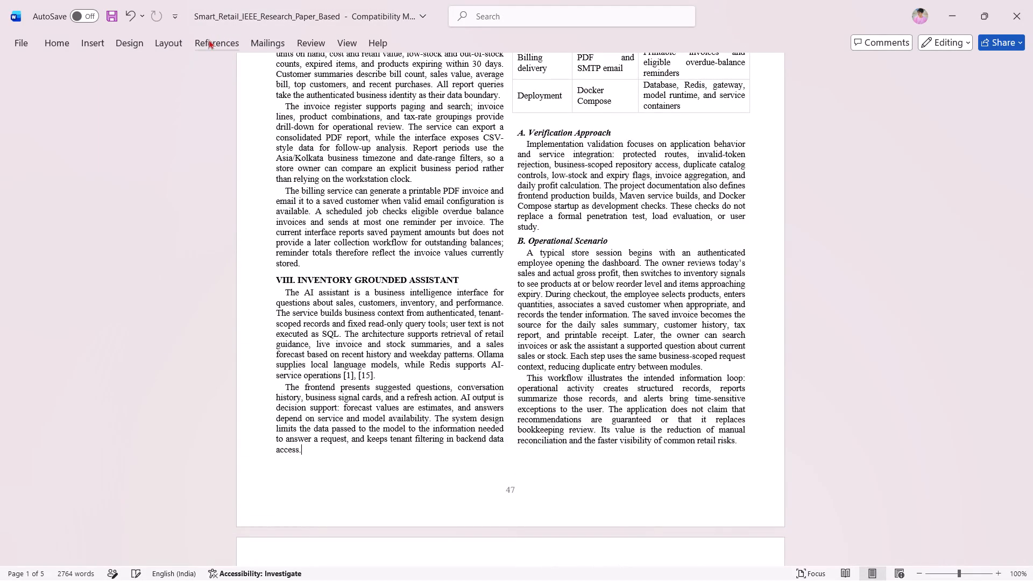
click(168, 40)
click(177, 61)
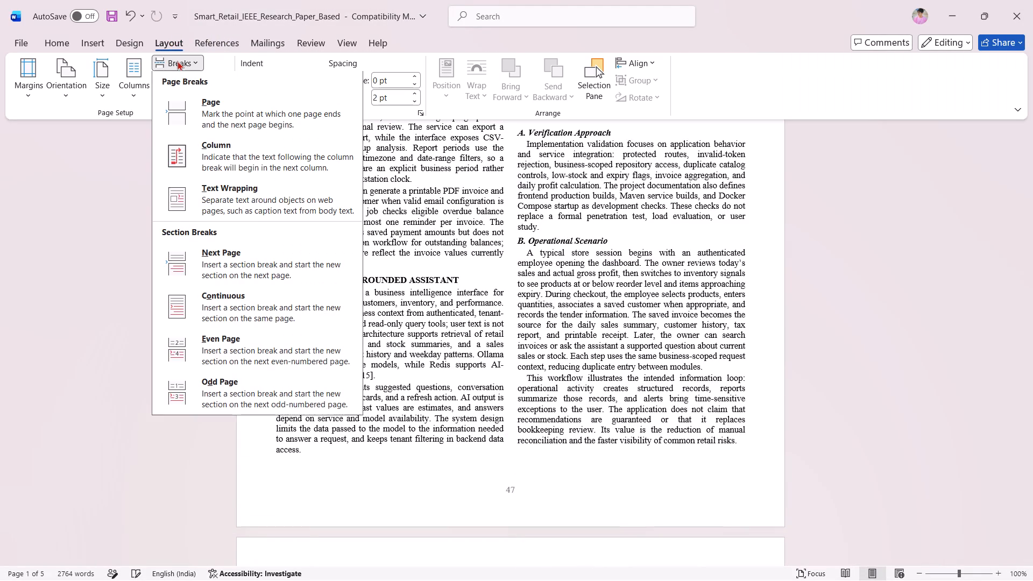
click(231, 260)
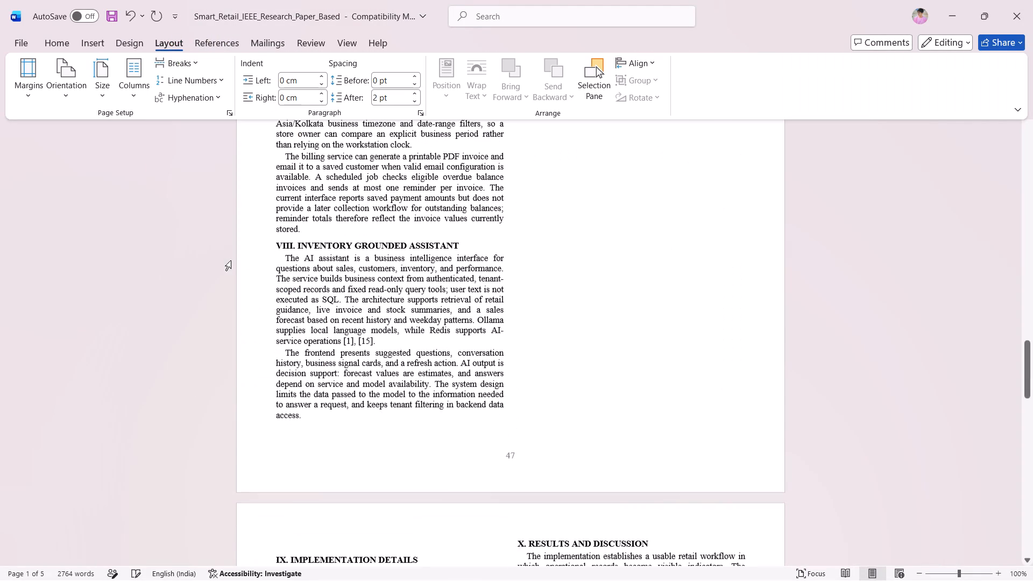
Examine the layout and footer page numbers from the title page through Section IX around the inserted section break.
scroll(335, 275, up, 4)
scroll(335, 275, down, 6)
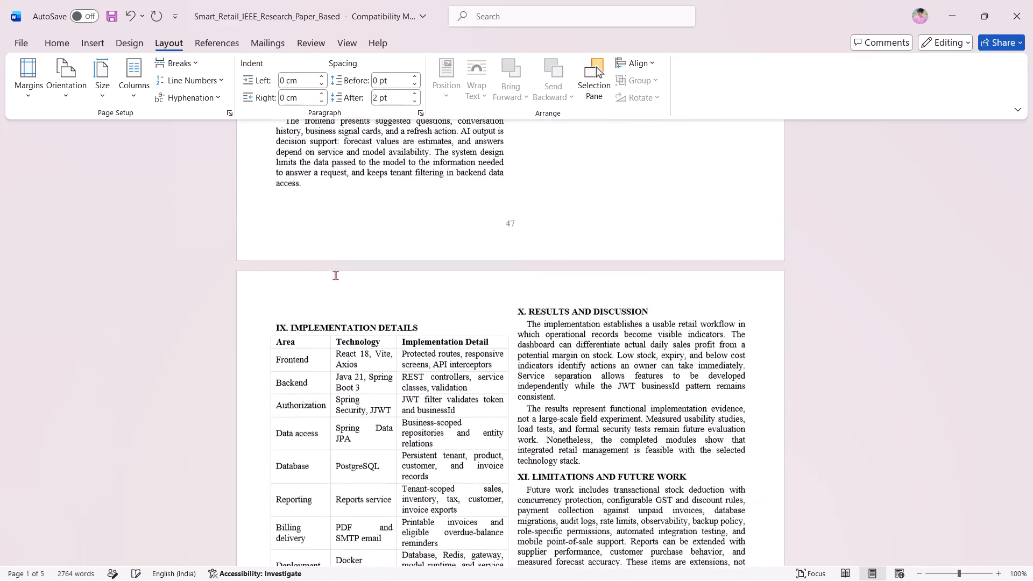
scroll(335, 275, down, 3)
scroll(335, 275, up, 20)
scroll(335, 275, up, 12)
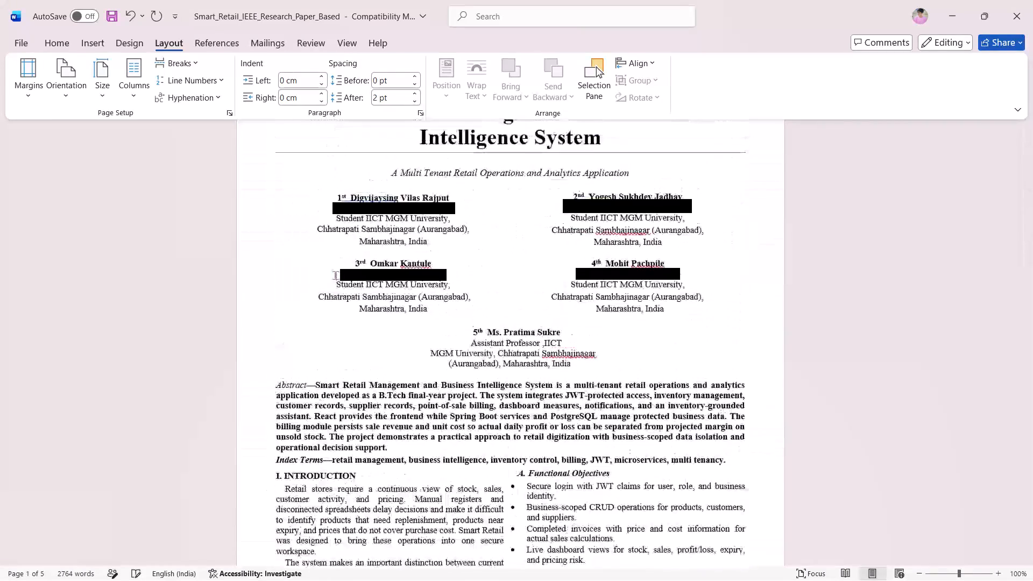
scroll(335, 275, down, 10)
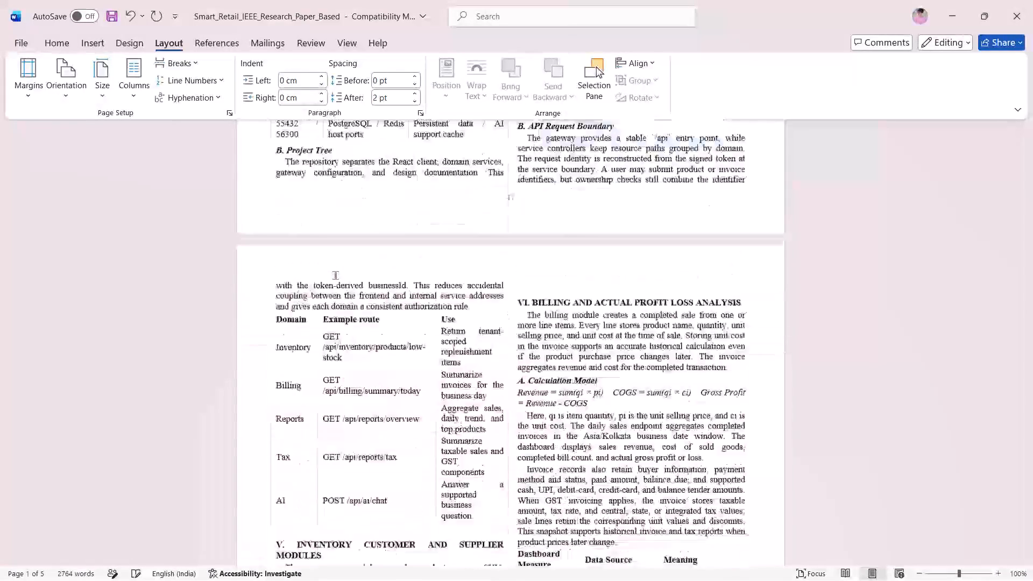
scroll(335, 275, down, 6)
scroll(335, 275, up, 1)
scroll(335, 275, down, 1)
scroll(335, 275, up, 1)
scroll(335, 275, down, 1)
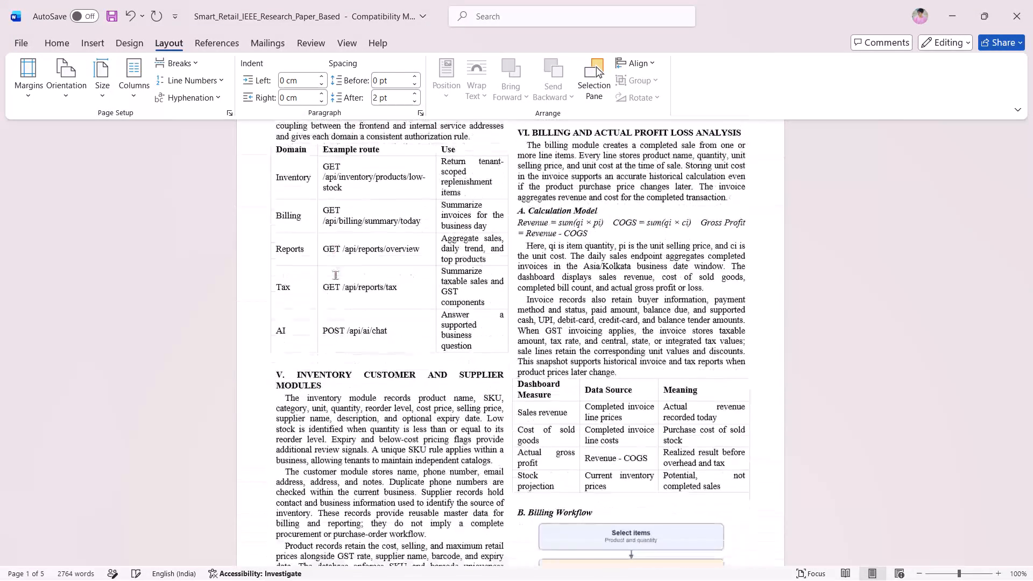
scroll(335, 275, down, 1)
scroll(335, 275, up, 2)
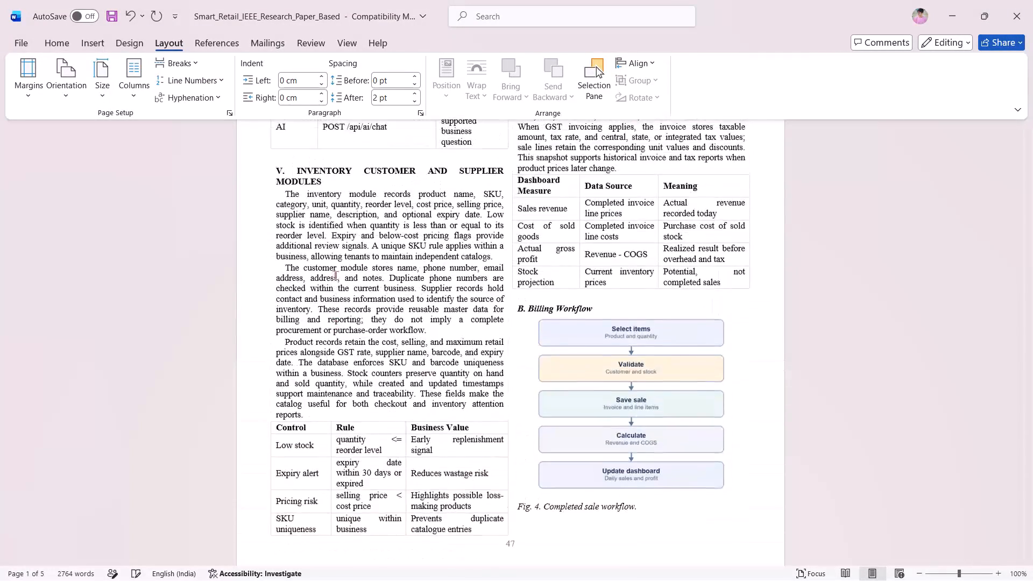
scroll(335, 275, up, 5)
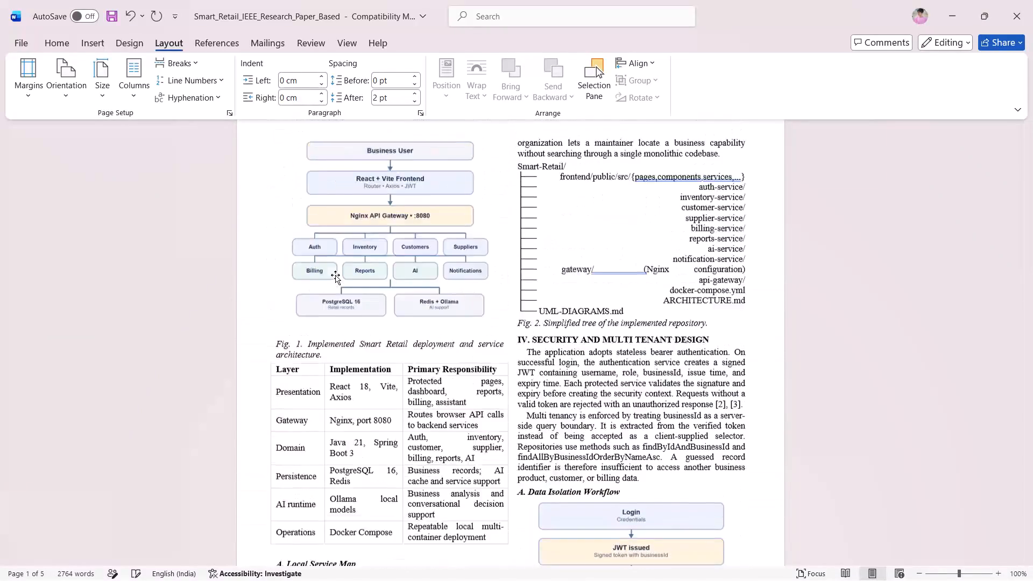
scroll(335, 275, up, 3)
scroll(335, 275, down, 6)
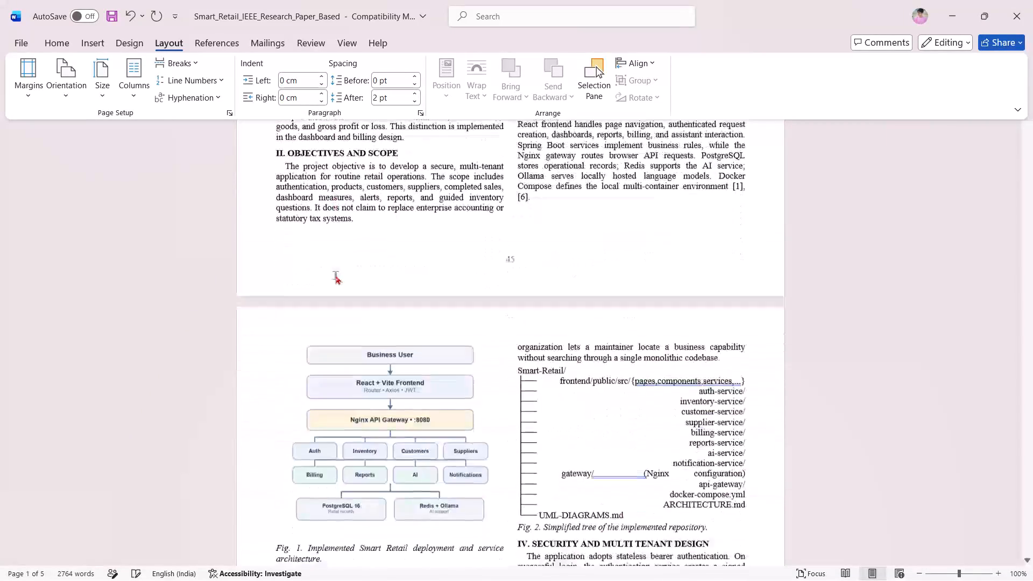
scroll(335, 275, down, 11)
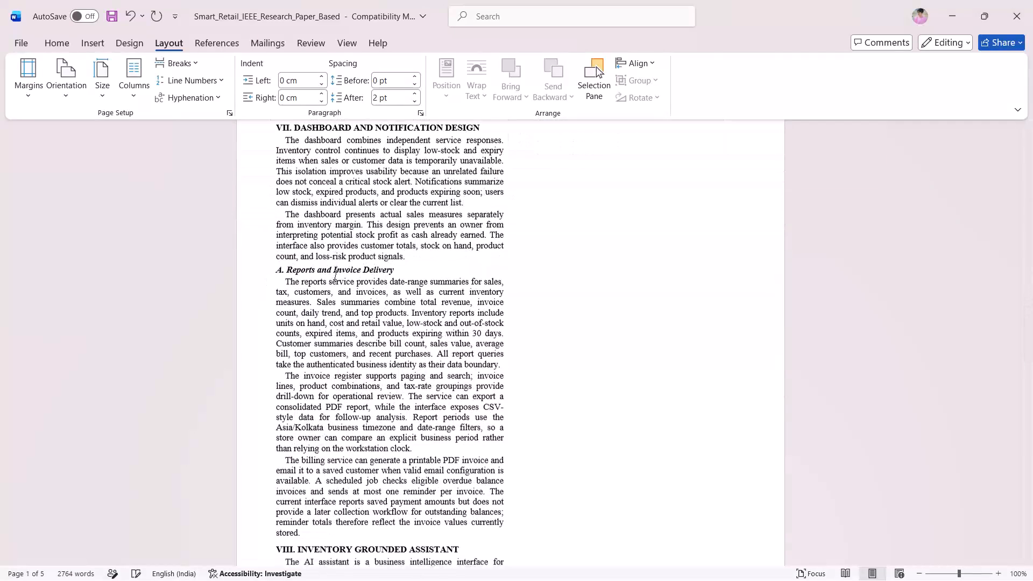
scroll(335, 275, down, 3)
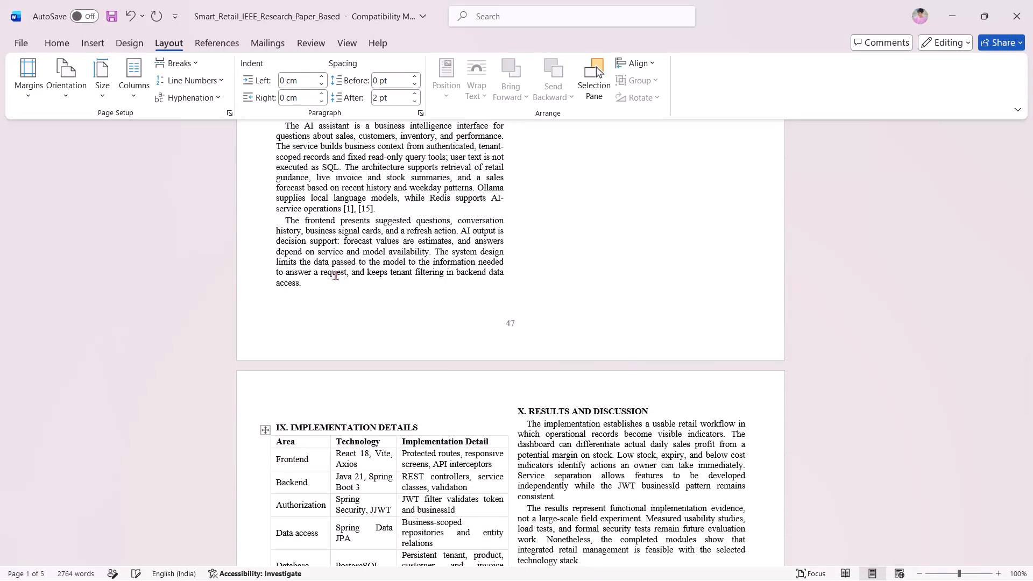
Undo the Next Page section break after Section VIII's last paragraph, along with any characters deleted there.
key(BackSpace)
key(BackSpace)
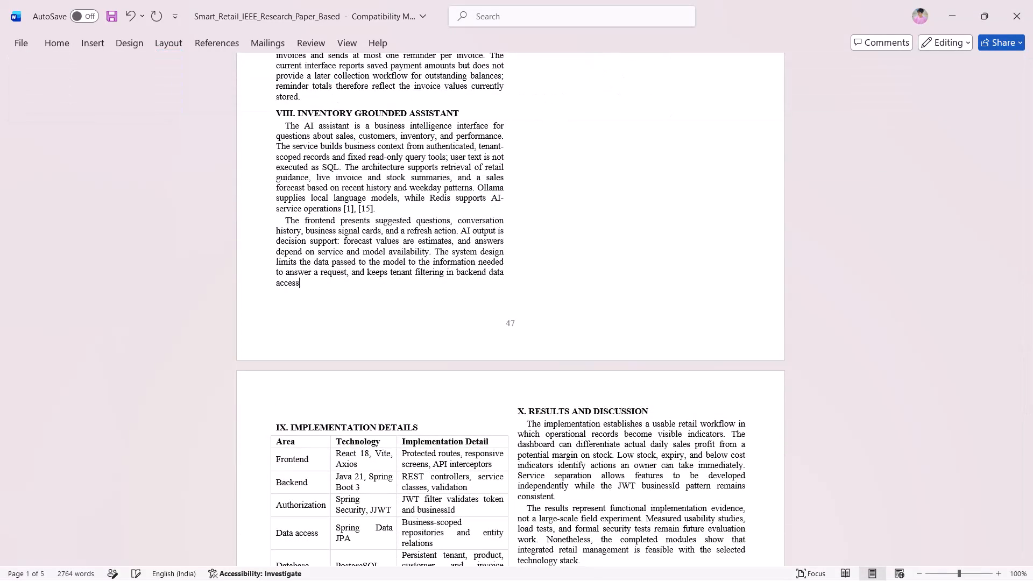
key(BackSpace)
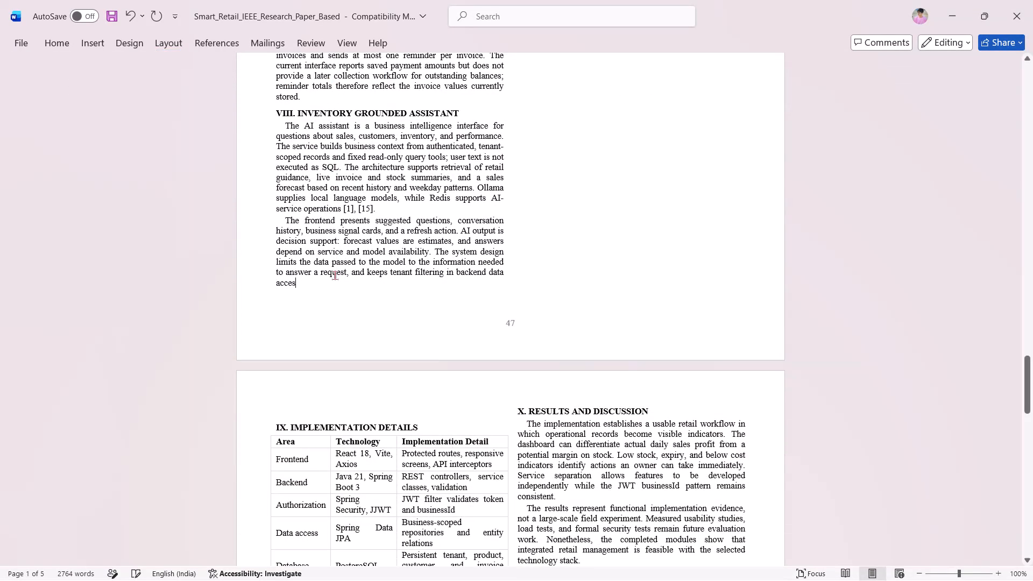
key(ctrl+z)
key(ctrl+z)
key(ctrl+z)
key(ctrl+z)
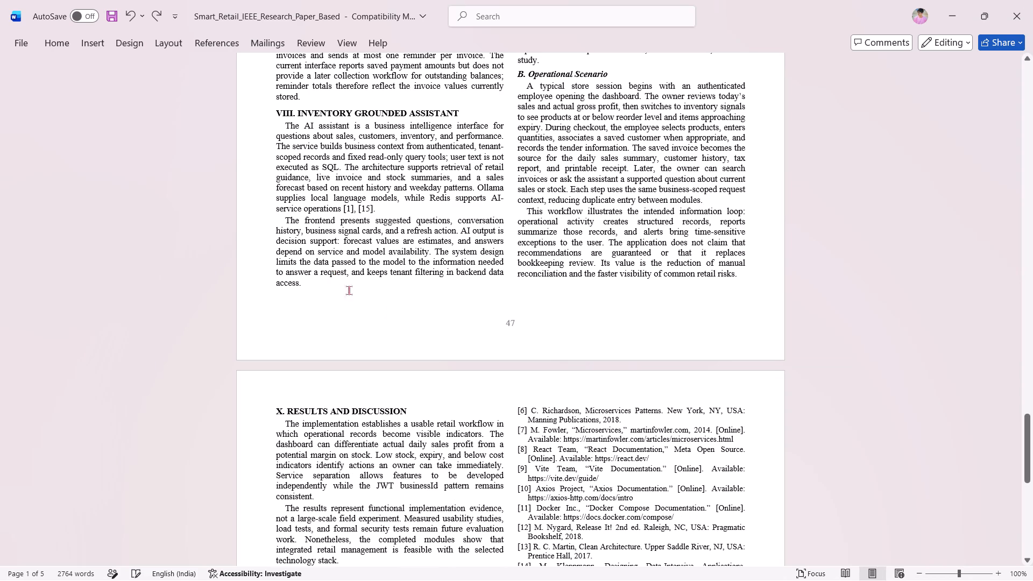
Insert a Next Page section break after the last paragraph of B. Operational Scenario, before Section X.
scroll(402, 319, up, 4)
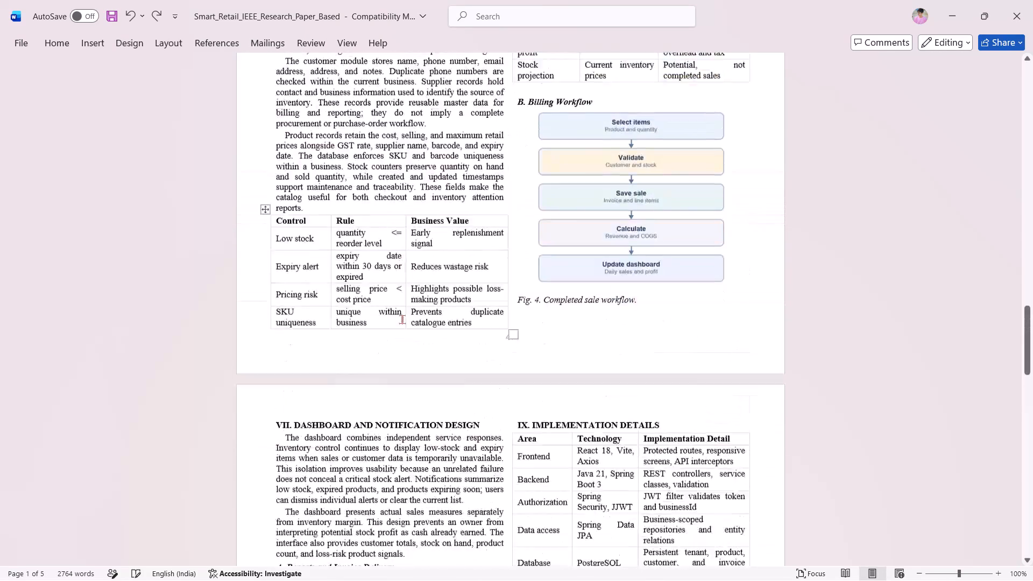
scroll(402, 319, up, 1)
scroll(402, 319, down, 7)
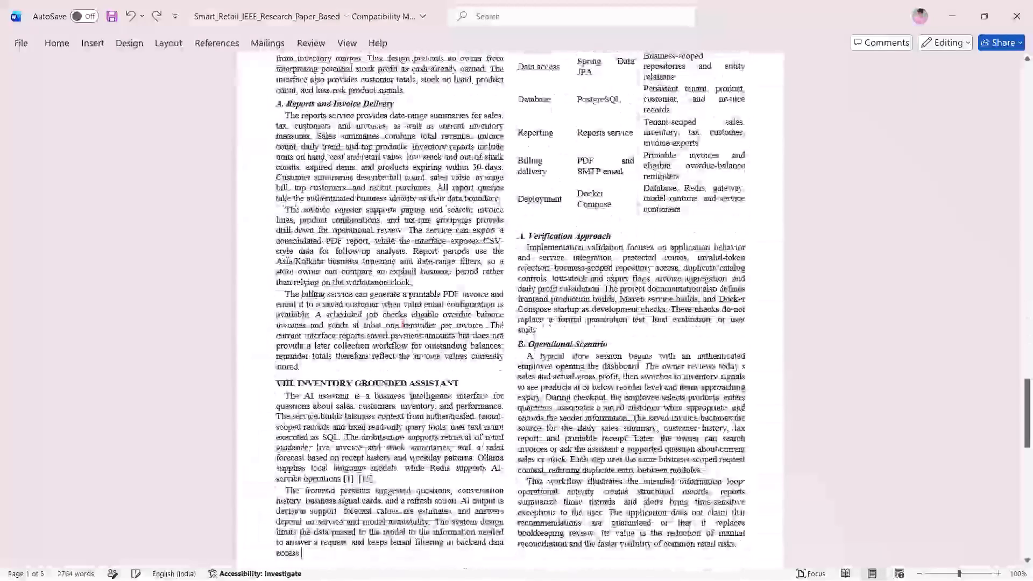
scroll(402, 323, down, 1)
scroll(550, 214, up, 1)
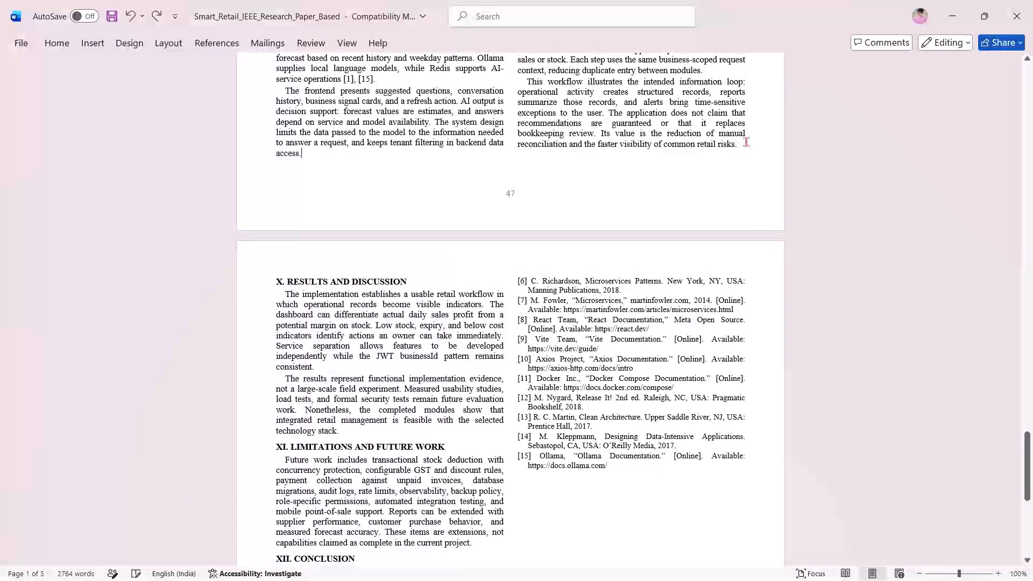
click(746, 141)
click(171, 37)
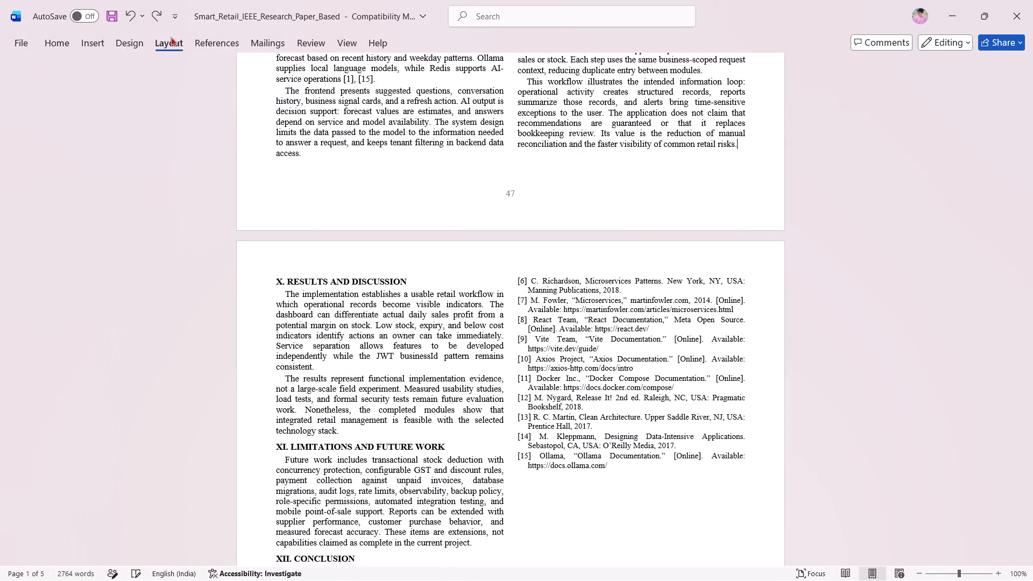
click(172, 56)
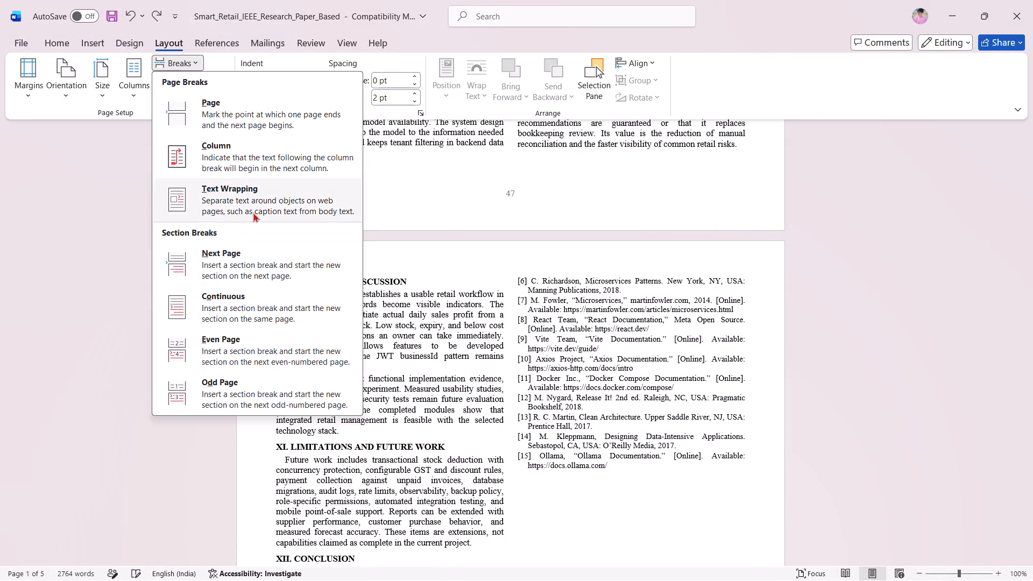
click(259, 247)
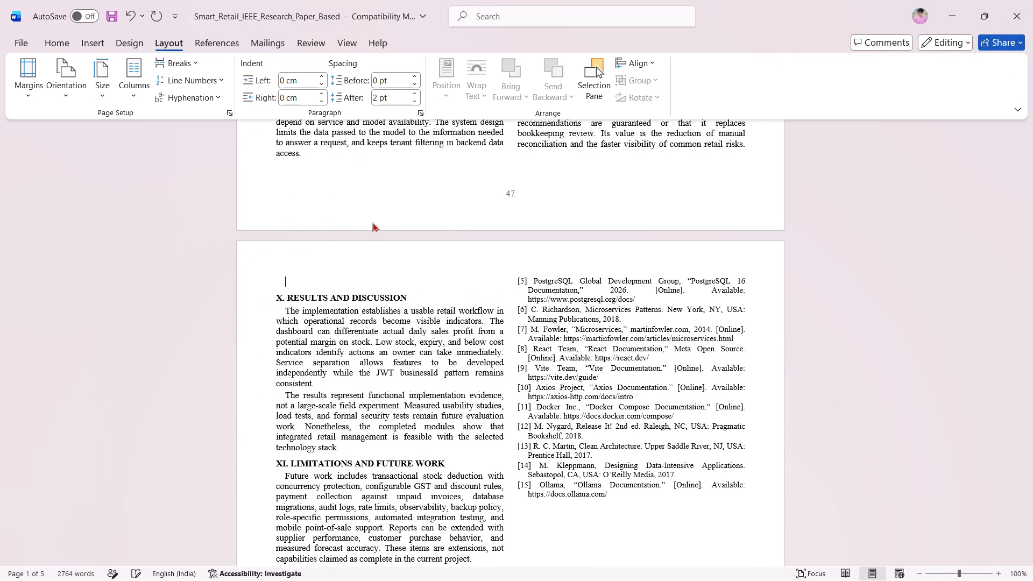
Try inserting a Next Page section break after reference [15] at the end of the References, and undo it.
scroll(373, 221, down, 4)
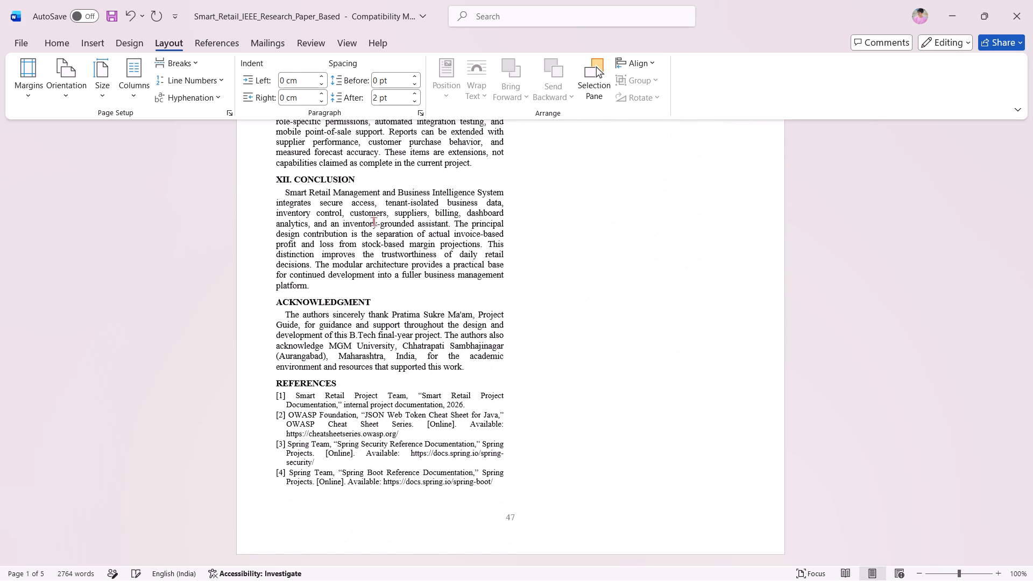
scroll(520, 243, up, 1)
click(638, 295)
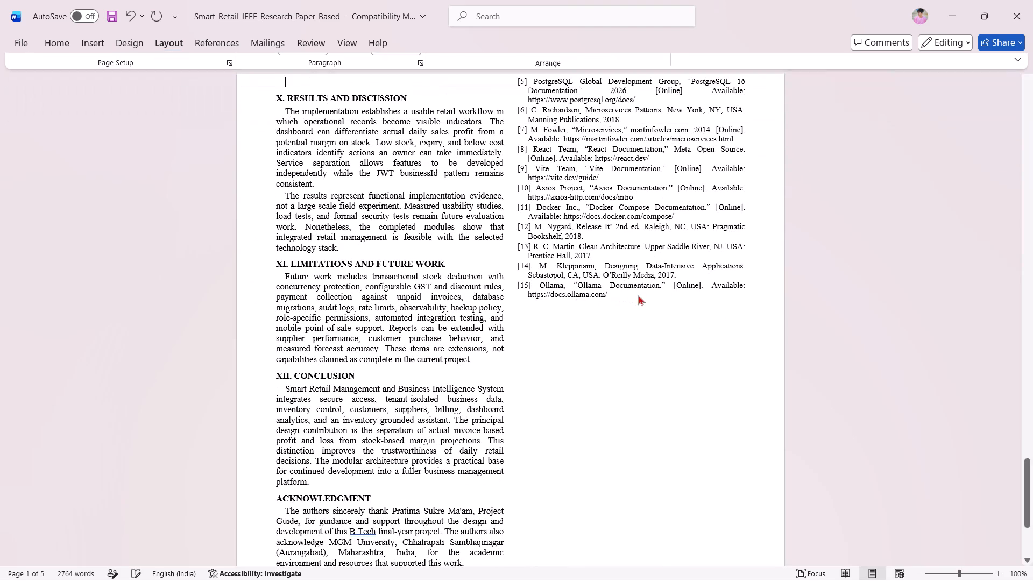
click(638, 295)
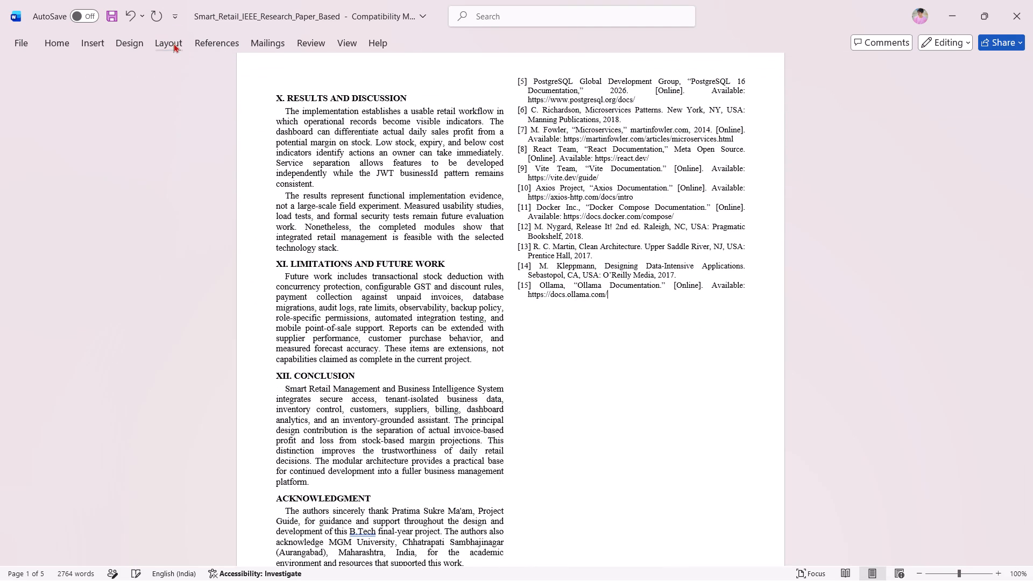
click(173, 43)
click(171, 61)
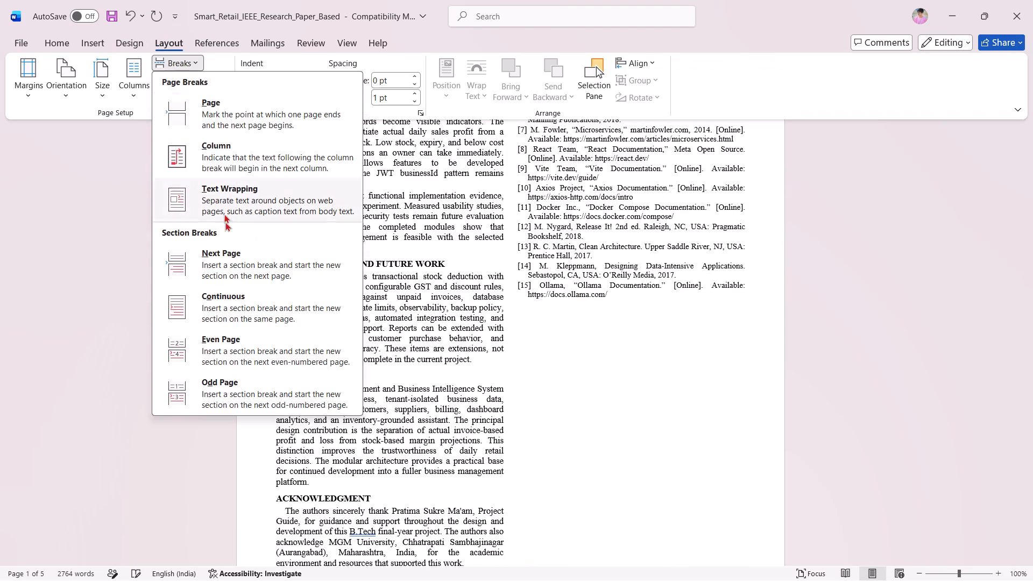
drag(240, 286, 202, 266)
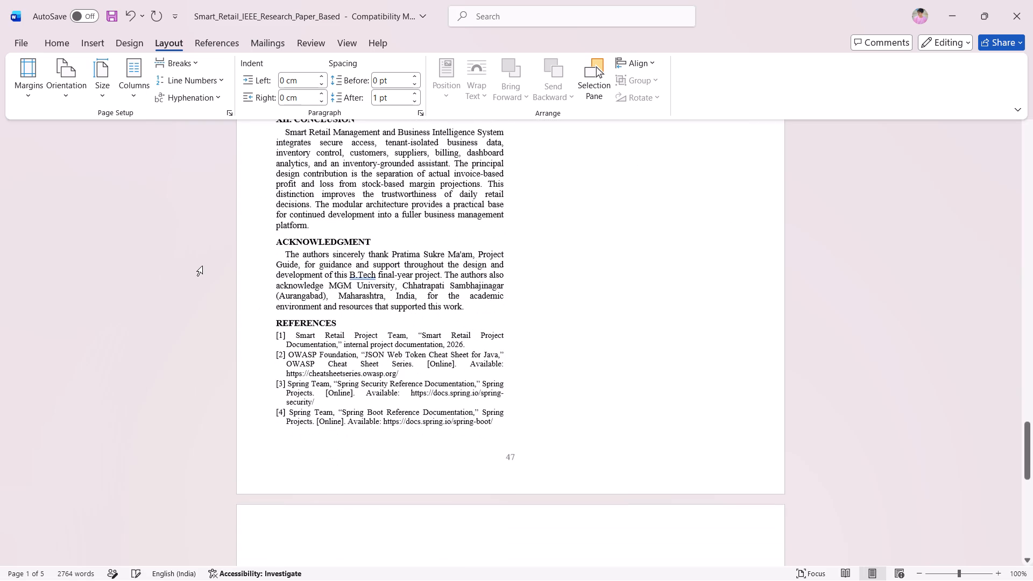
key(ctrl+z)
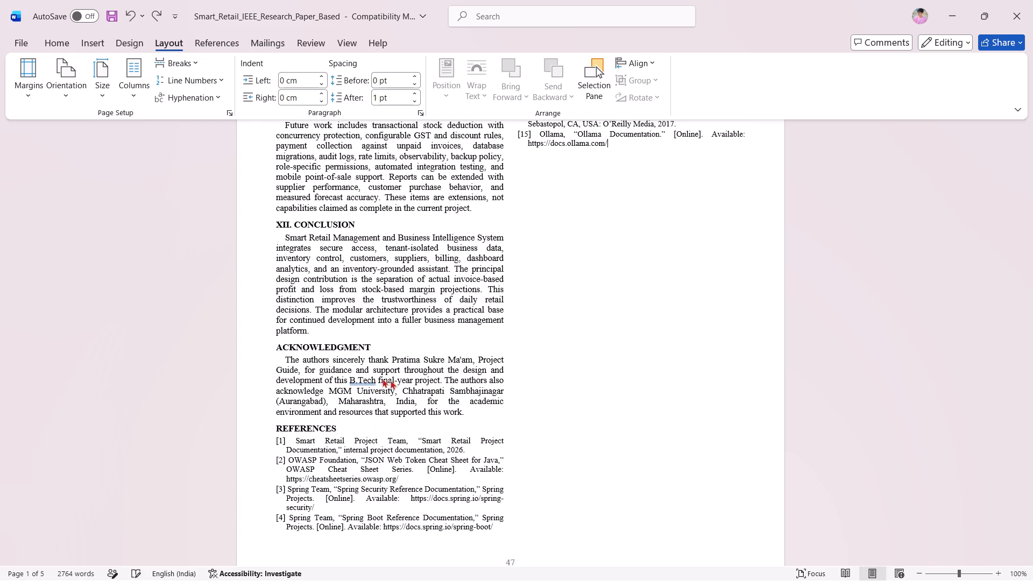
Insert a Next Page section break after reference [15] at the end of the References.
scroll(699, 384, down, 4)
scroll(699, 384, up, 1)
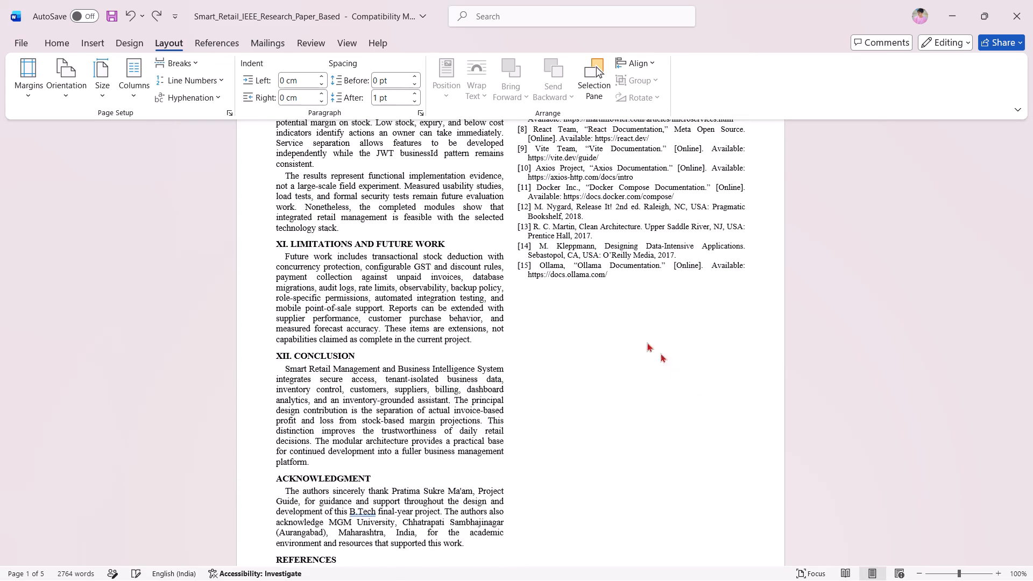
click(186, 67)
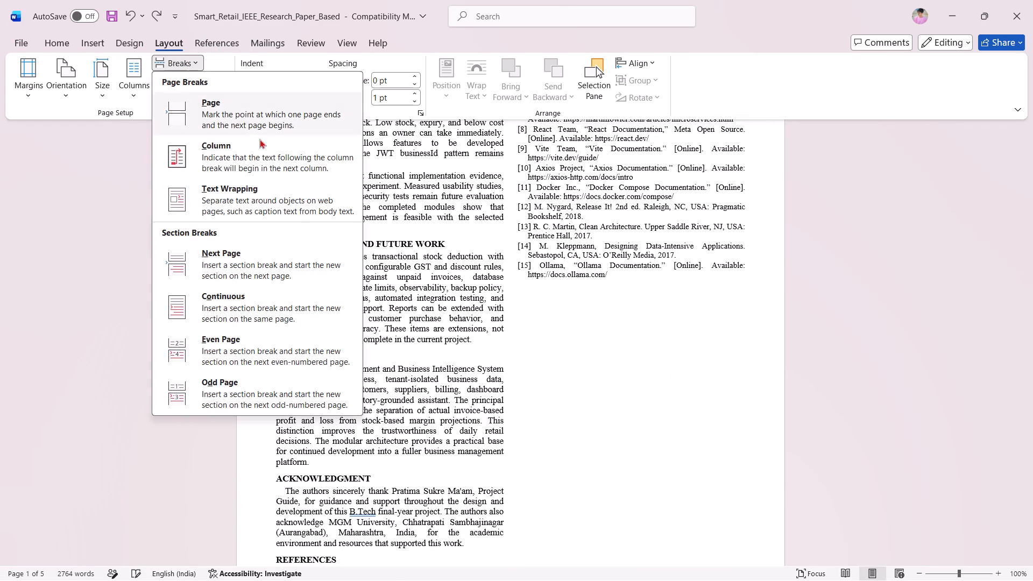
click(308, 275)
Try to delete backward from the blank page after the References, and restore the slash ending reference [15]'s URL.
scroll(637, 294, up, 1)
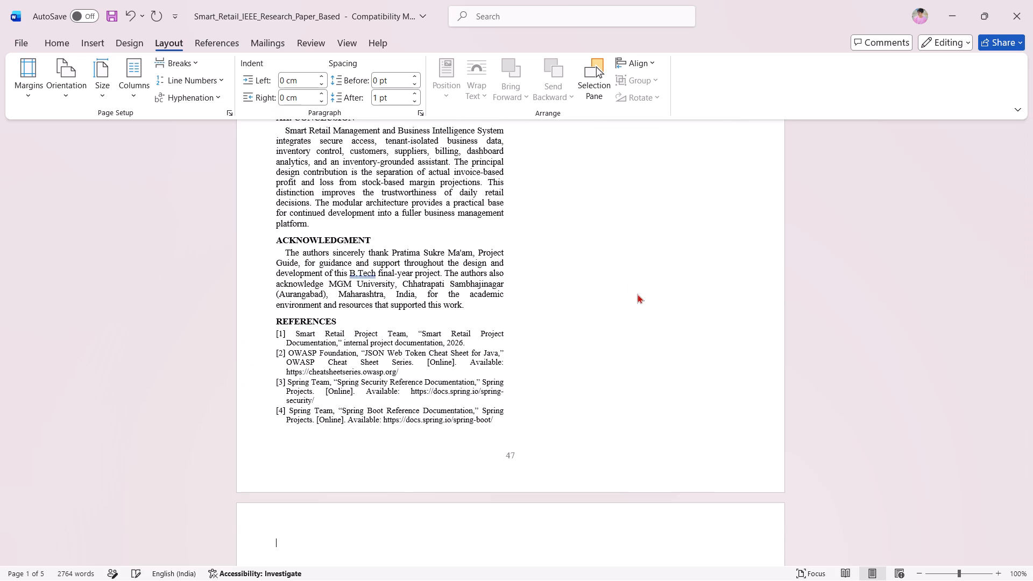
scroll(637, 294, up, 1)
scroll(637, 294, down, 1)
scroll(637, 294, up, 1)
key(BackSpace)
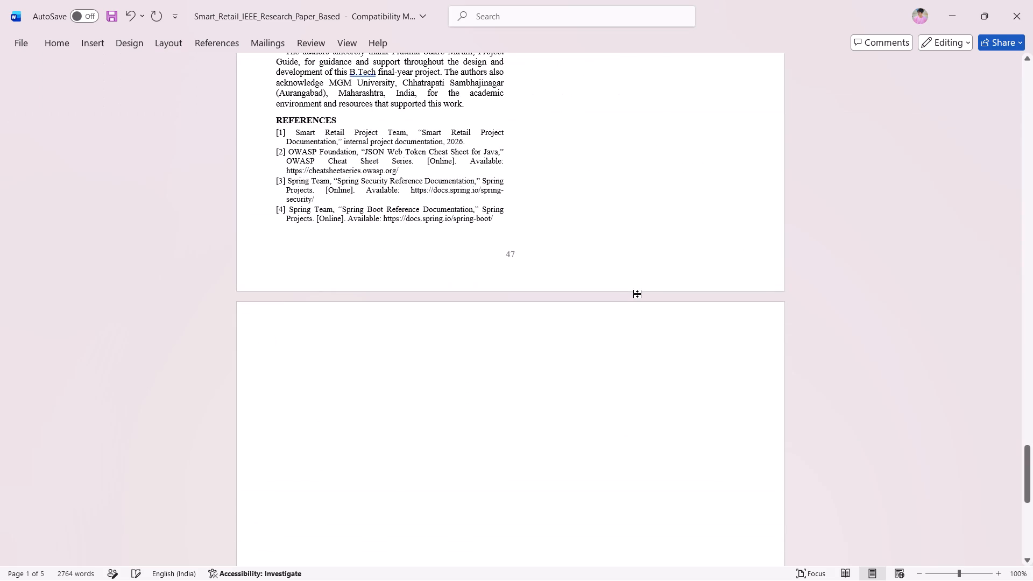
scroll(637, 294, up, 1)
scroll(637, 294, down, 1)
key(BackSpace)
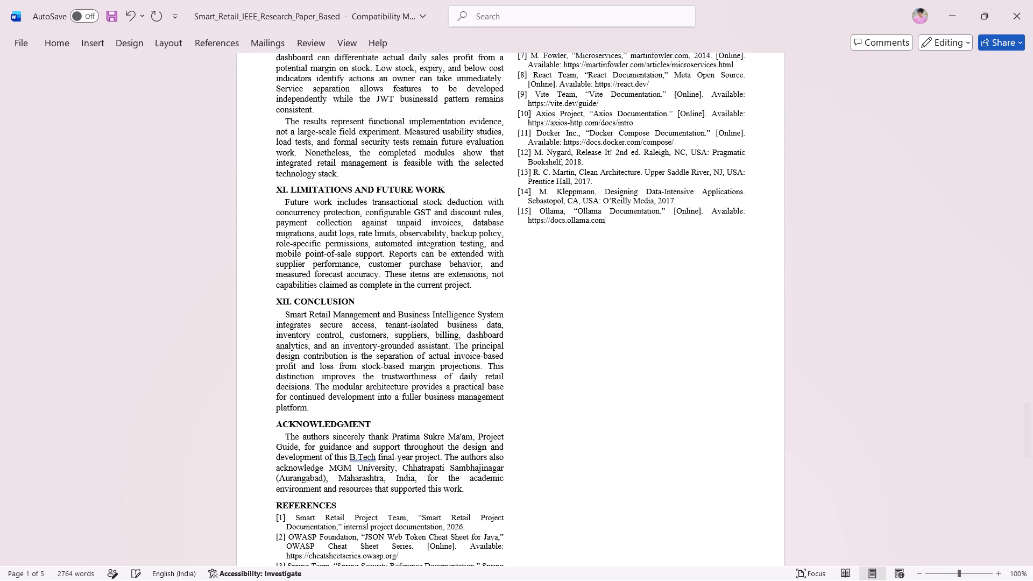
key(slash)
Examine the References page, its footer page number and the blank page that follows it.
scroll(579, 261, down, 9)
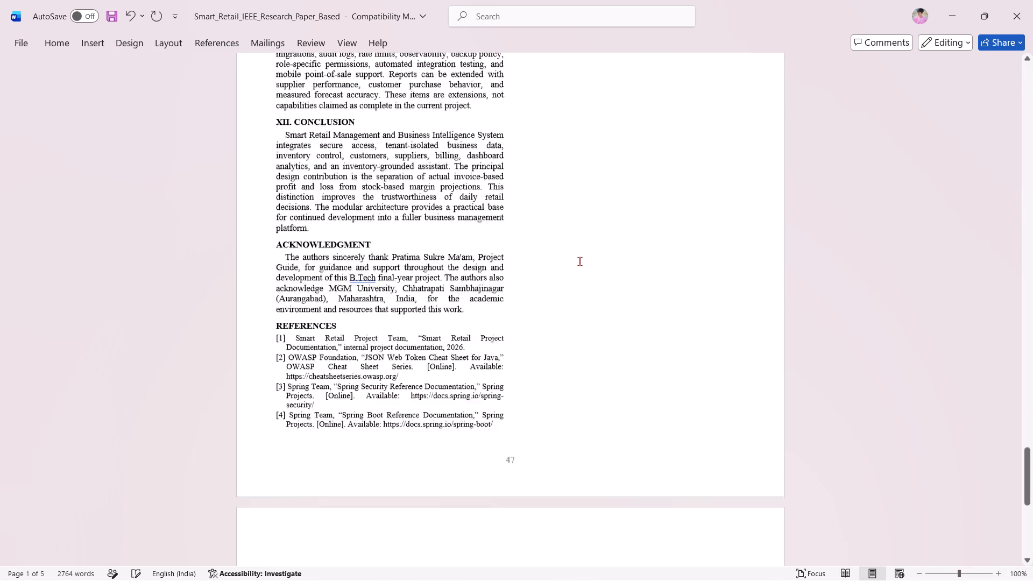
scroll(579, 261, down, 20)
scroll(579, 261, down, 20)
scroll(579, 261, down, 5)
scroll(429, 270, up, 2)
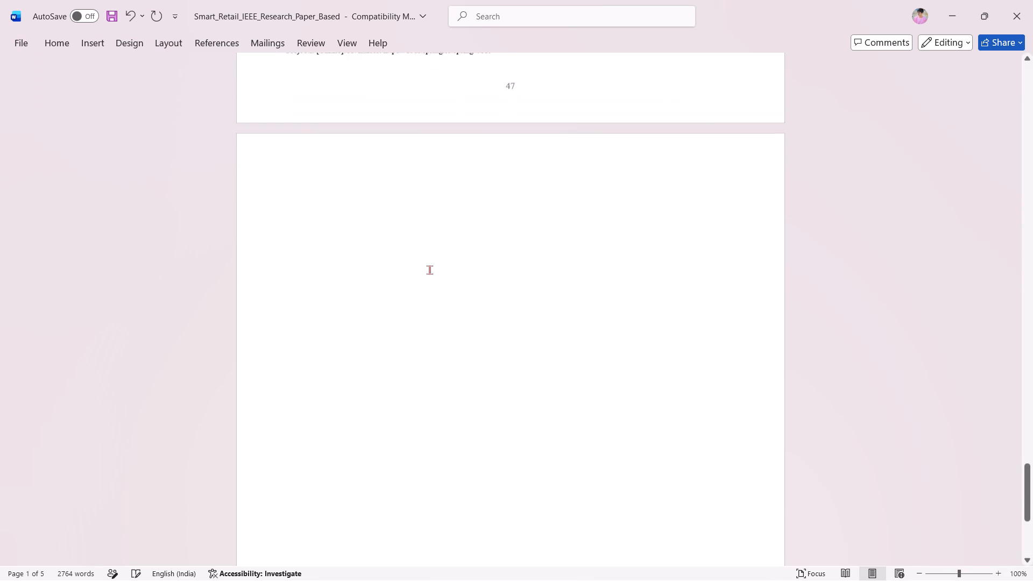
scroll(389, 258, up, 5)
scroll(389, 258, down, 6)
scroll(389, 258, up, 1)
scroll(389, 258, down, 1)
scroll(389, 258, up, 2)
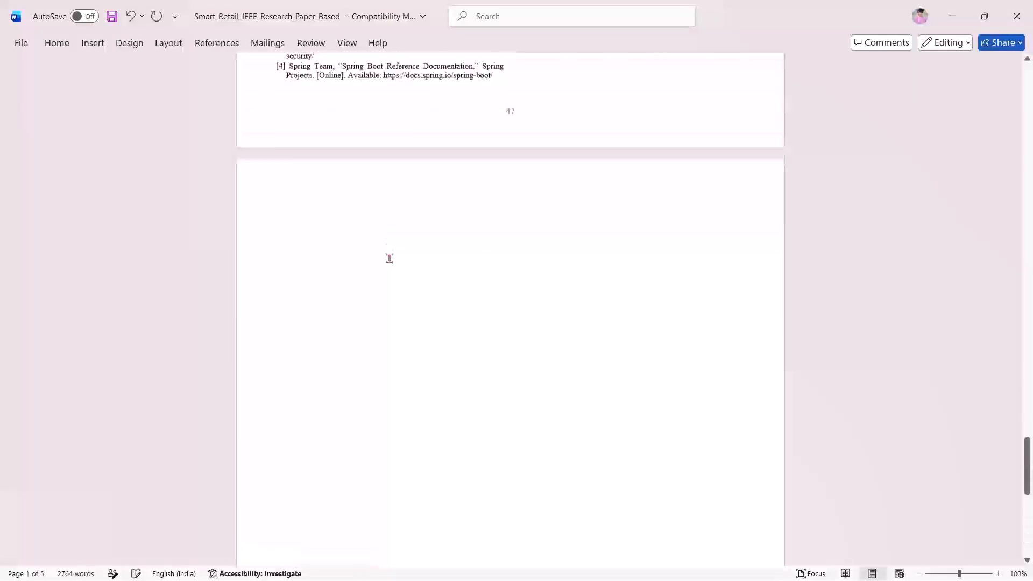
scroll(389, 258, up, 1)
scroll(527, 309, down, 1)
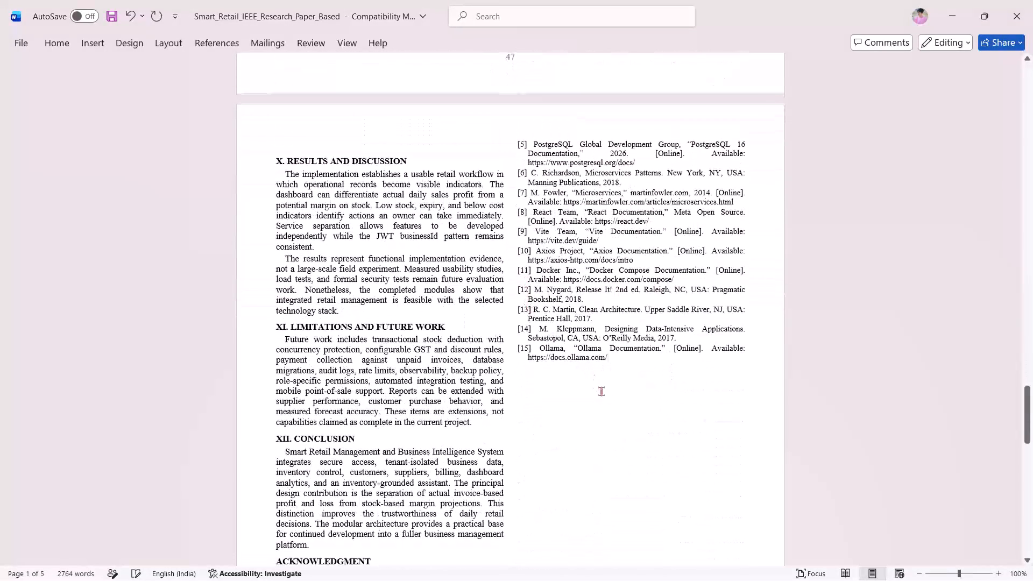
Undo the latest changes up to and including the Next Page section break after reference [15].
key(ctrl+z)
key(ctrl+z)
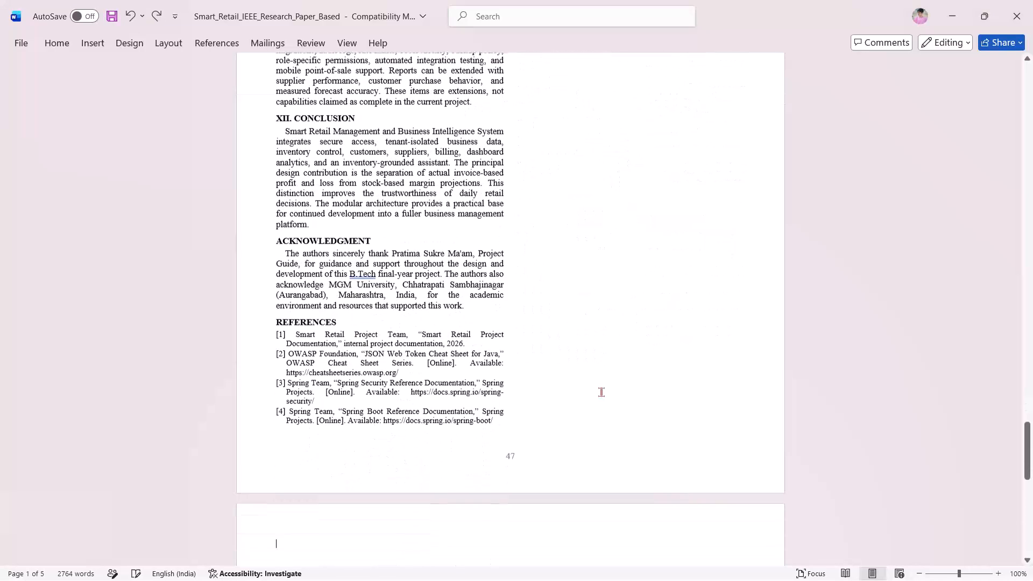
key(ctrl+z)
key(ctrl+z)
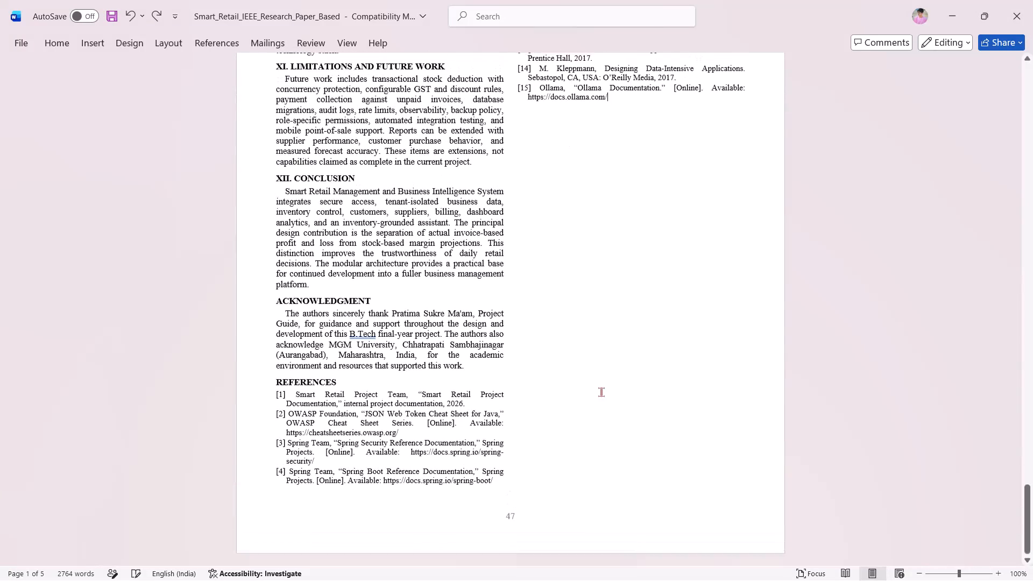
Insert a Next Page section break after the Fig. 4 caption, before section VII.
scroll(601, 392, down, 6)
scroll(601, 392, up, 5)
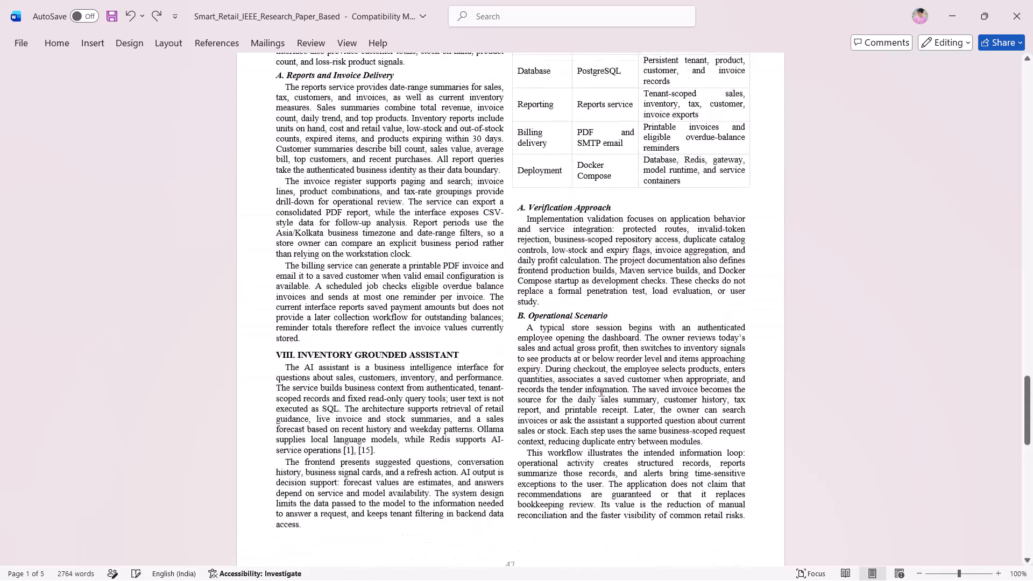
scroll(601, 392, up, 1)
scroll(601, 392, down, 3)
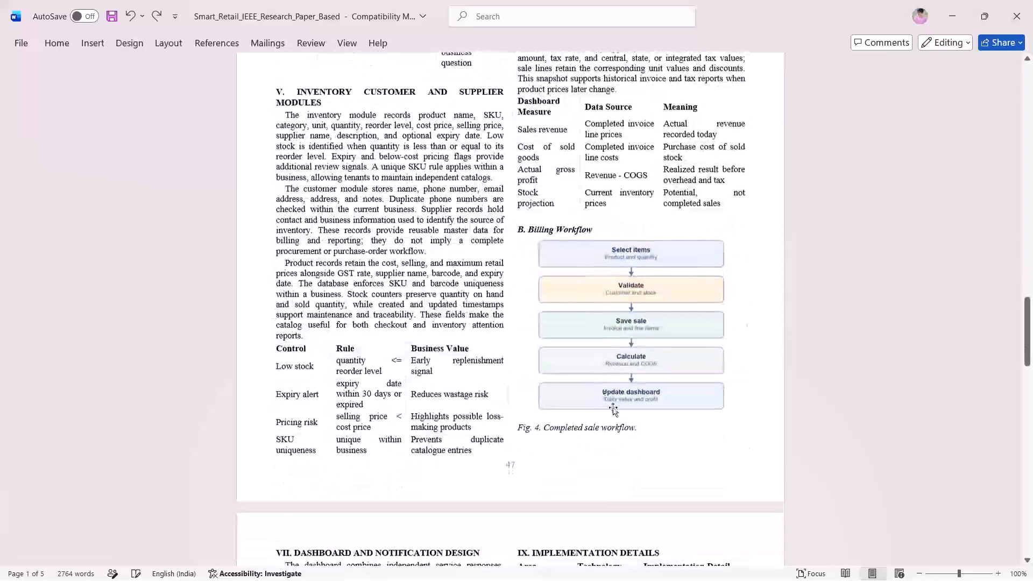
click(655, 430)
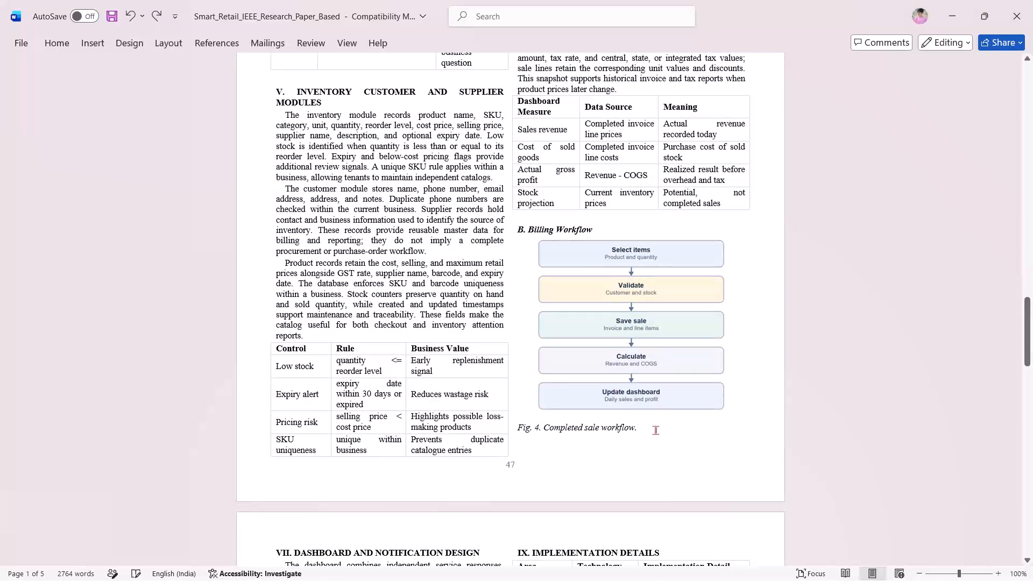
click(164, 42)
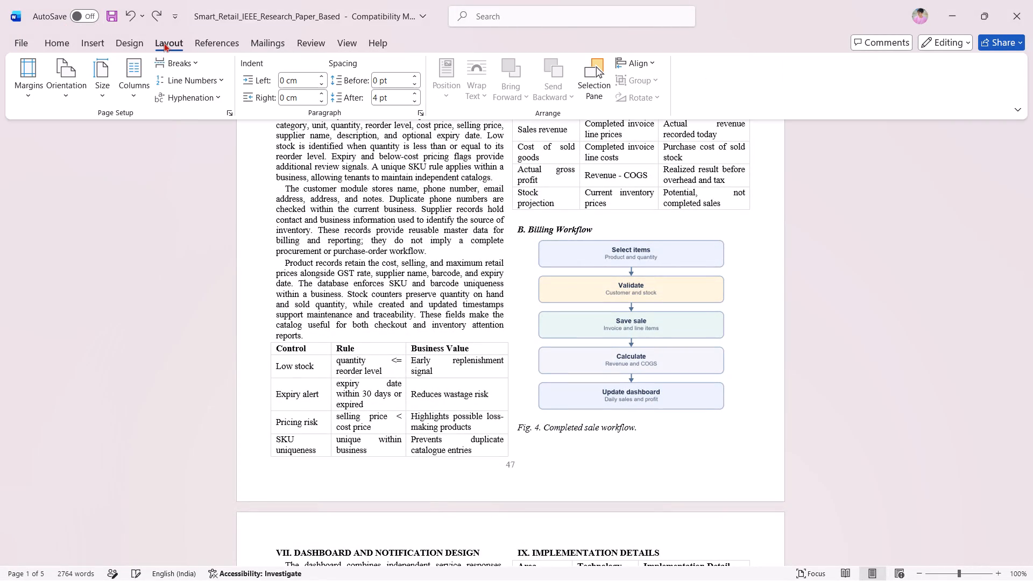
click(171, 65)
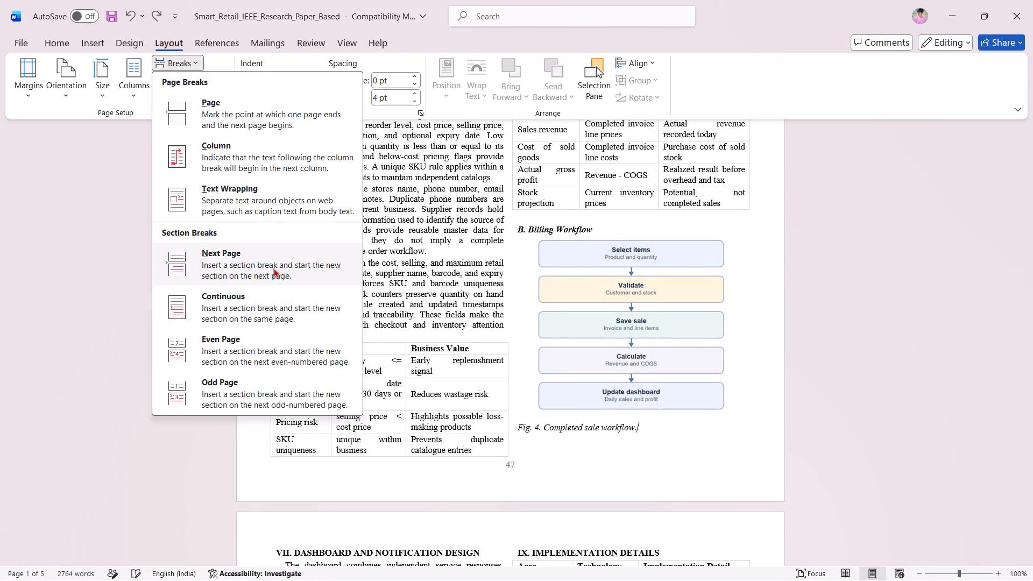
click(273, 270)
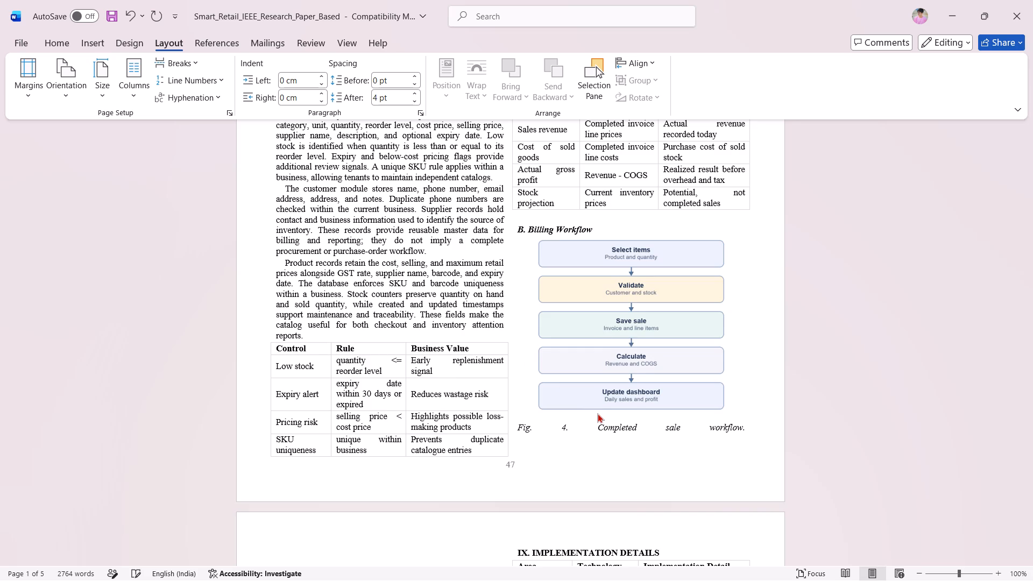
scroll(597, 413, down, 3)
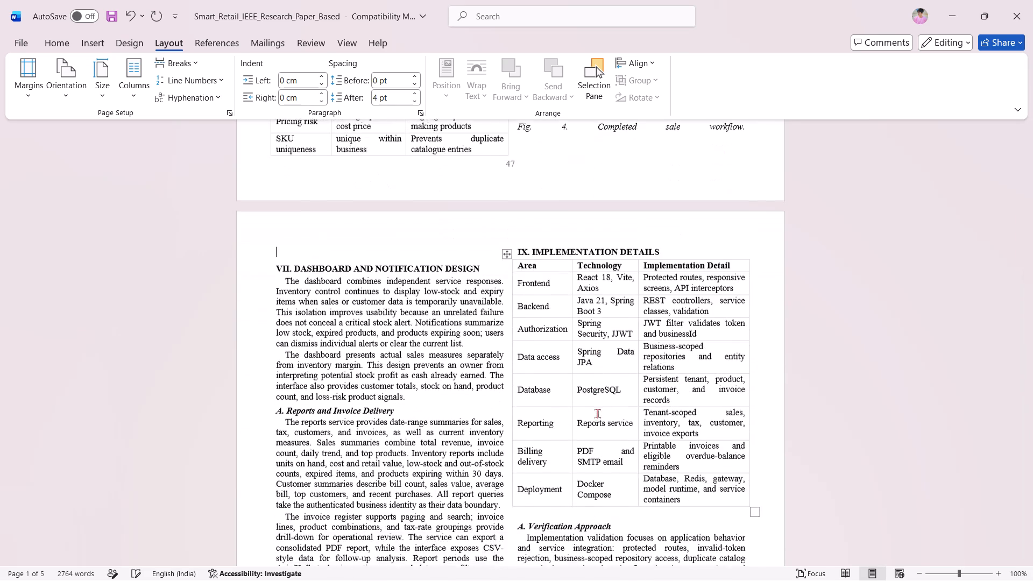
Delete the closing full stop of the Fig. 4 caption and the spaces around its number, so it begins "Fig.4.Completed".
scroll(597, 413, up, 1)
key(BackSpace)
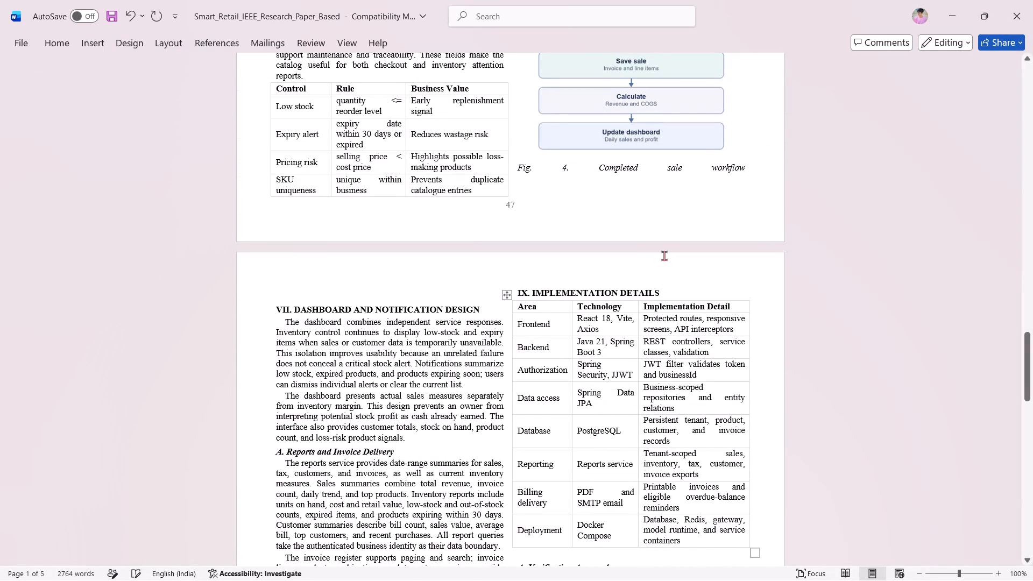
click(564, 166)
key(BackSpace)
key(Right)
key(Right)
key(Right)
key(Right)
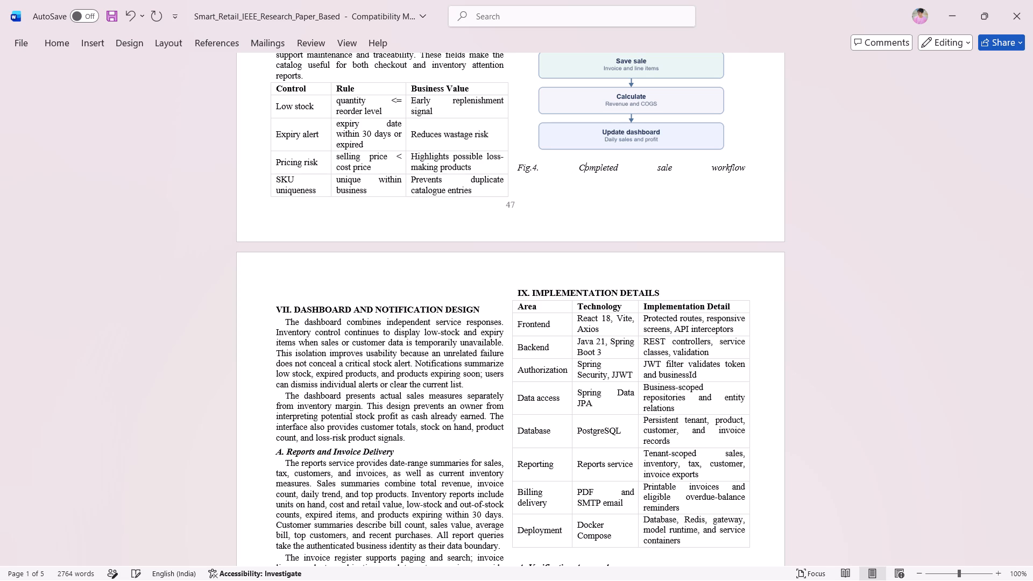
key(Left)
key(BackSpace)
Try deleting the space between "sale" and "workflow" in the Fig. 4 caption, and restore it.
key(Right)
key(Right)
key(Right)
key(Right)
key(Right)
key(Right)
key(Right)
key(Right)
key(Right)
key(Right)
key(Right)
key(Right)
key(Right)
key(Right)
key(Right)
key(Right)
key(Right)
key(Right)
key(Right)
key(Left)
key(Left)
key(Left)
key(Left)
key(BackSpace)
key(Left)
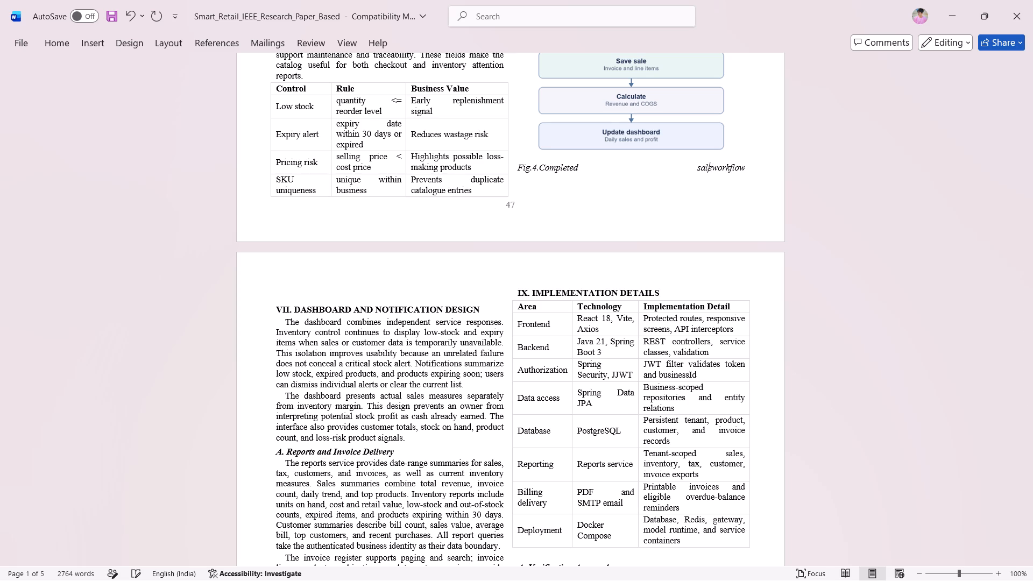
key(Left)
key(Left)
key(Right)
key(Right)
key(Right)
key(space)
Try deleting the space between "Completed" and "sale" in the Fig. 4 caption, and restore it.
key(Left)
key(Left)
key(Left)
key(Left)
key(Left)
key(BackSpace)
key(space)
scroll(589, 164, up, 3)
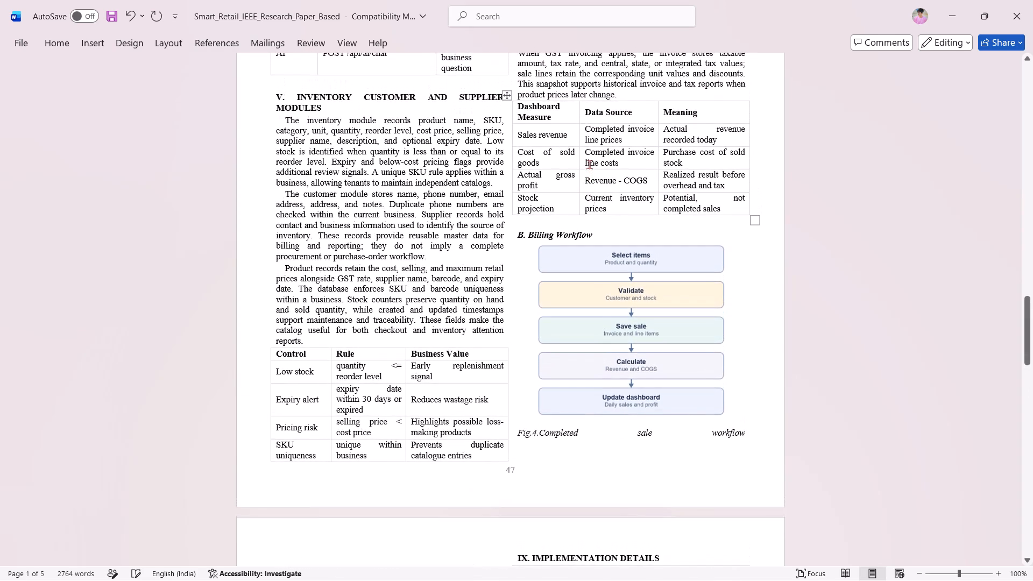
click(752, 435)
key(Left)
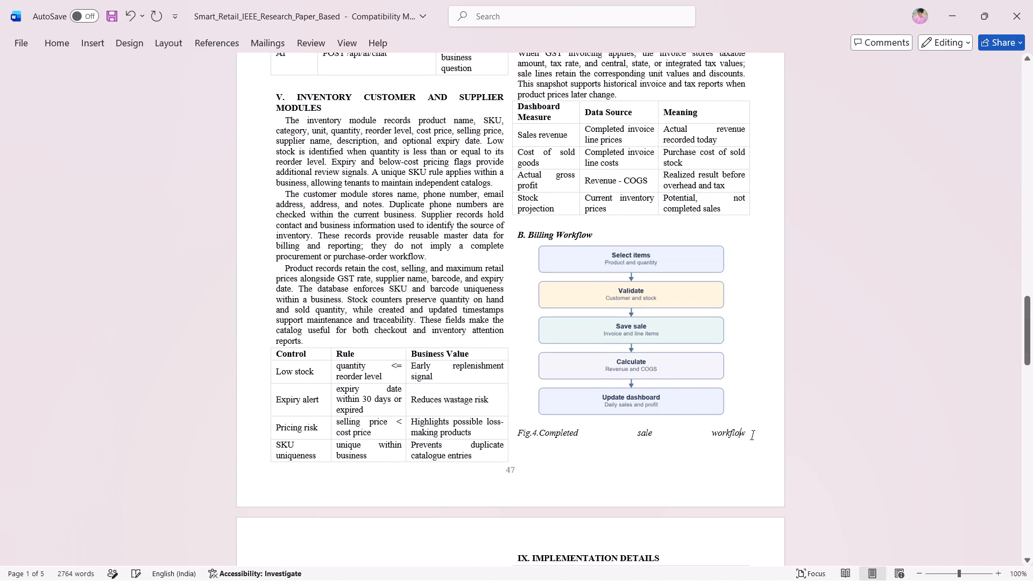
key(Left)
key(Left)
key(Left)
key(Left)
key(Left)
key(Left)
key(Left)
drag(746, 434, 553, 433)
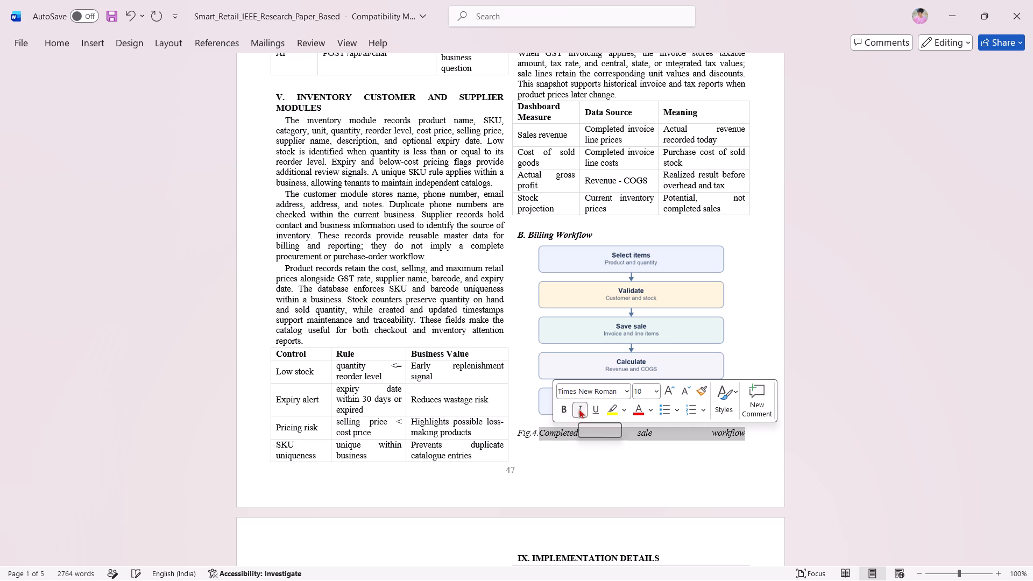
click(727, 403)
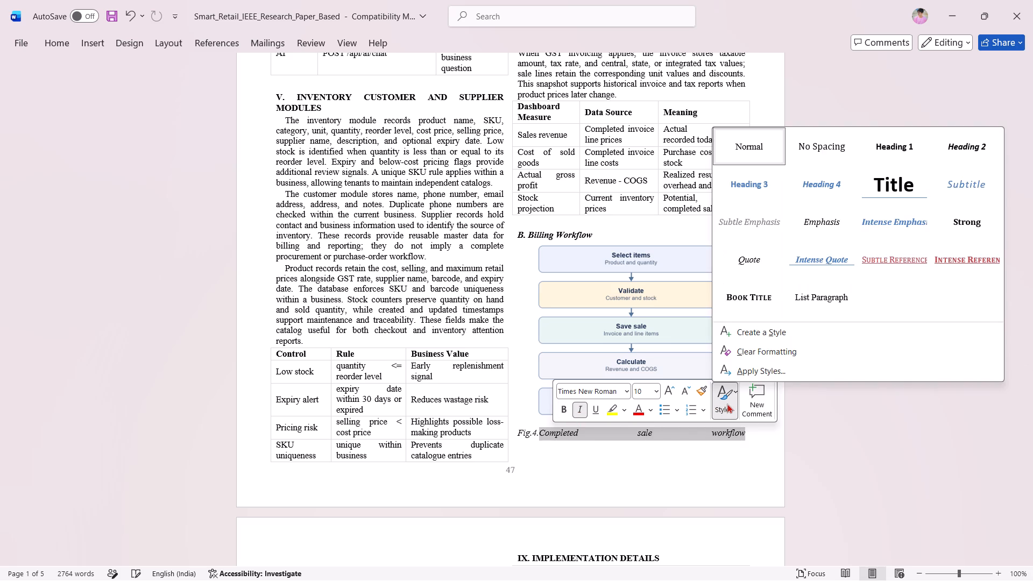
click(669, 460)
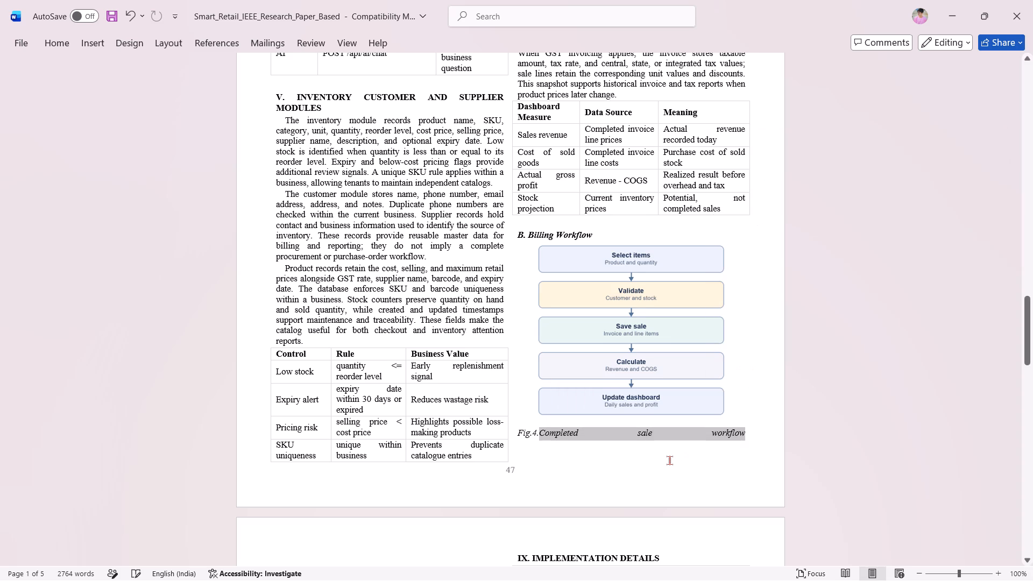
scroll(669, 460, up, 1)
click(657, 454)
Insert a Next Page section break after "still combine the identifier" under API Request Boundary, and remove the following text's first-line indent.
scroll(657, 454, up, 2)
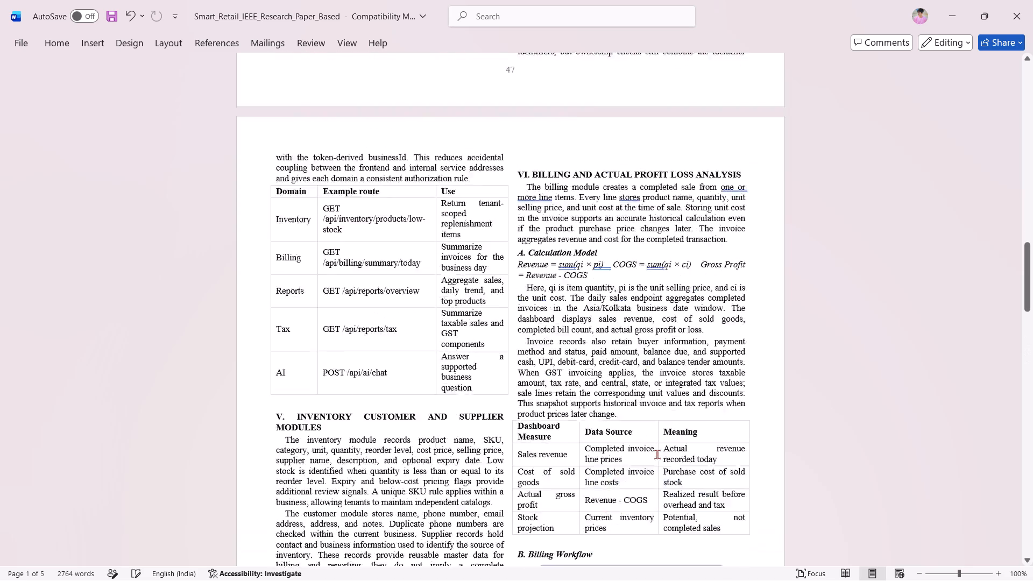
scroll(657, 454, up, 1)
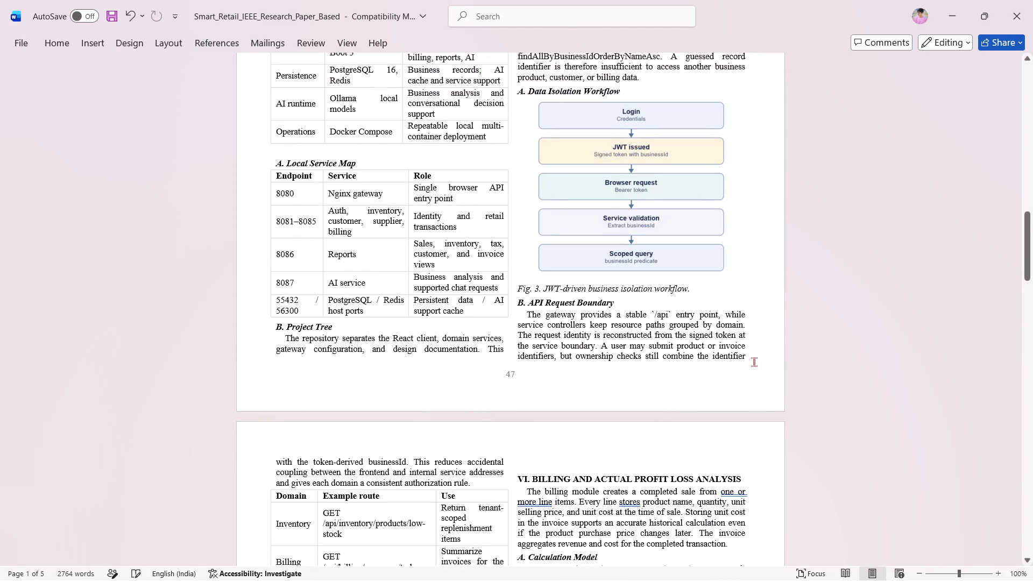
click(752, 357)
click(183, 44)
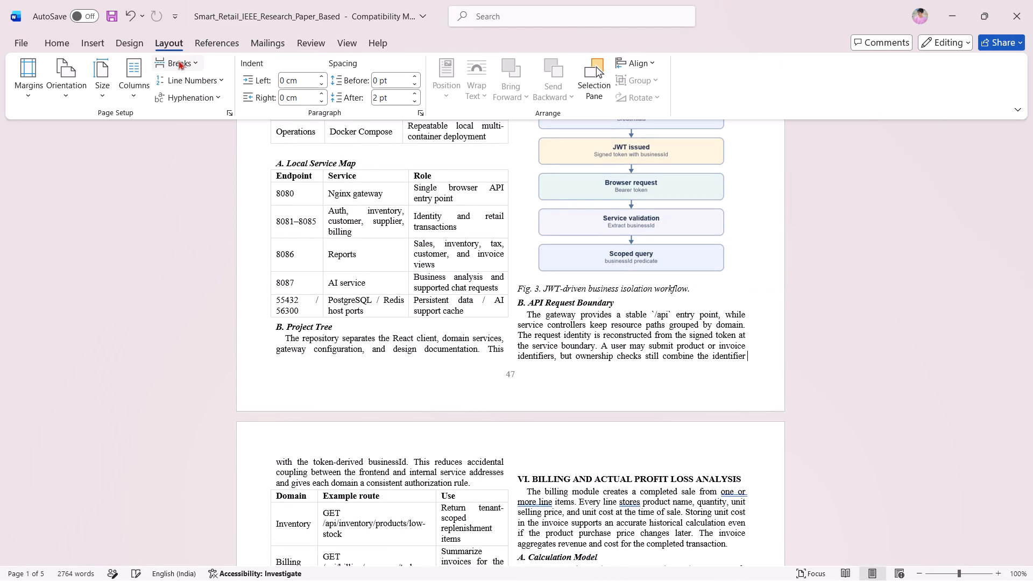
click(178, 60)
click(243, 263)
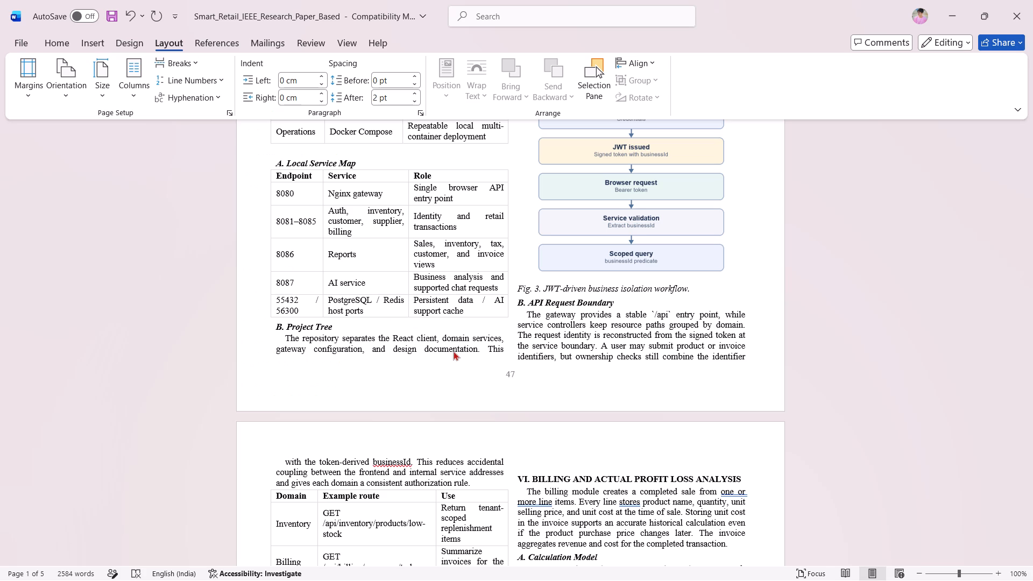
key(BackSpace)
Insert a Next Page section break after "[6]." at the end of section III, Overall Architecture.
scroll(453, 351, up, 1)
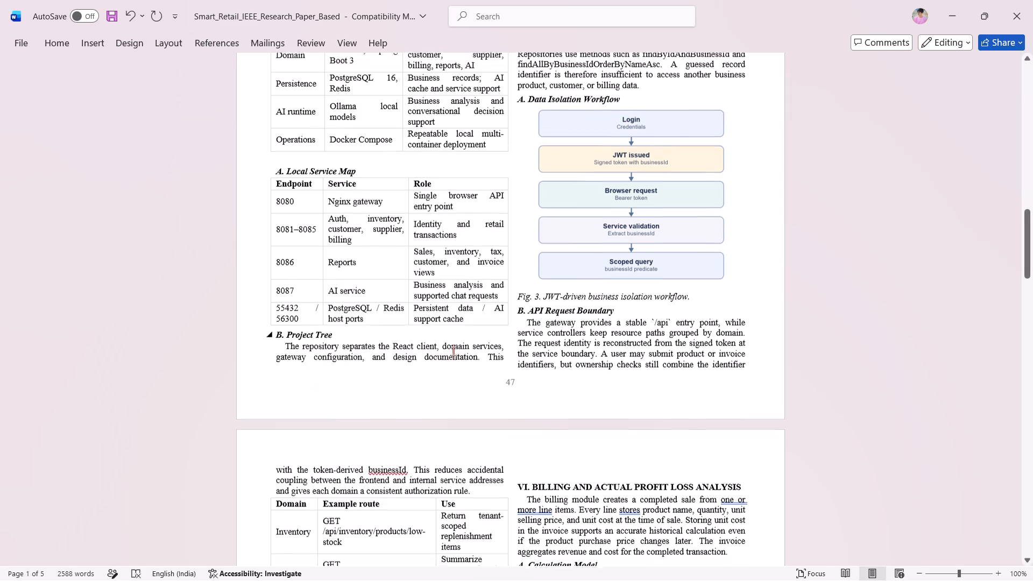
scroll(453, 351, up, 4)
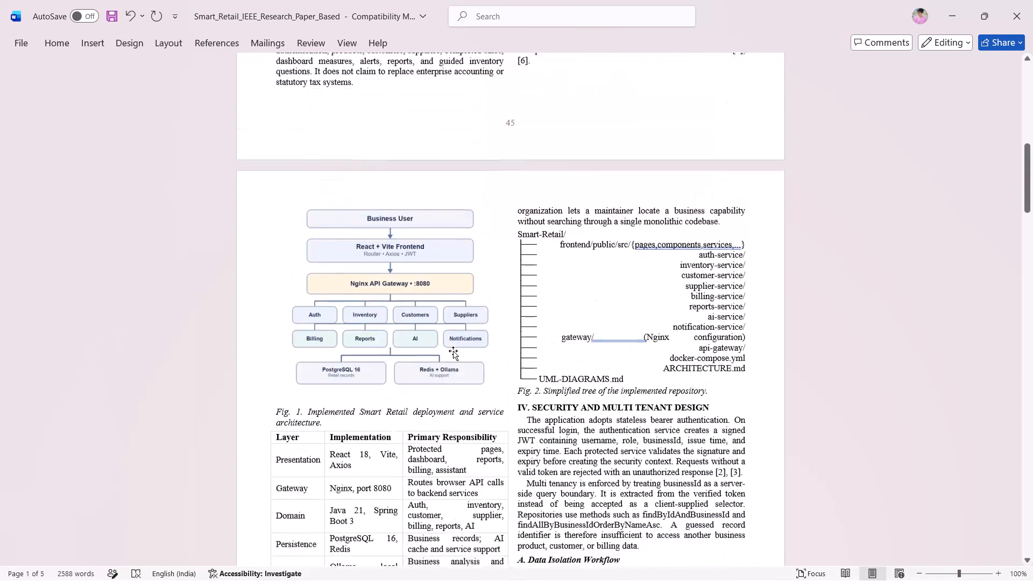
scroll(453, 351, up, 1)
click(546, 206)
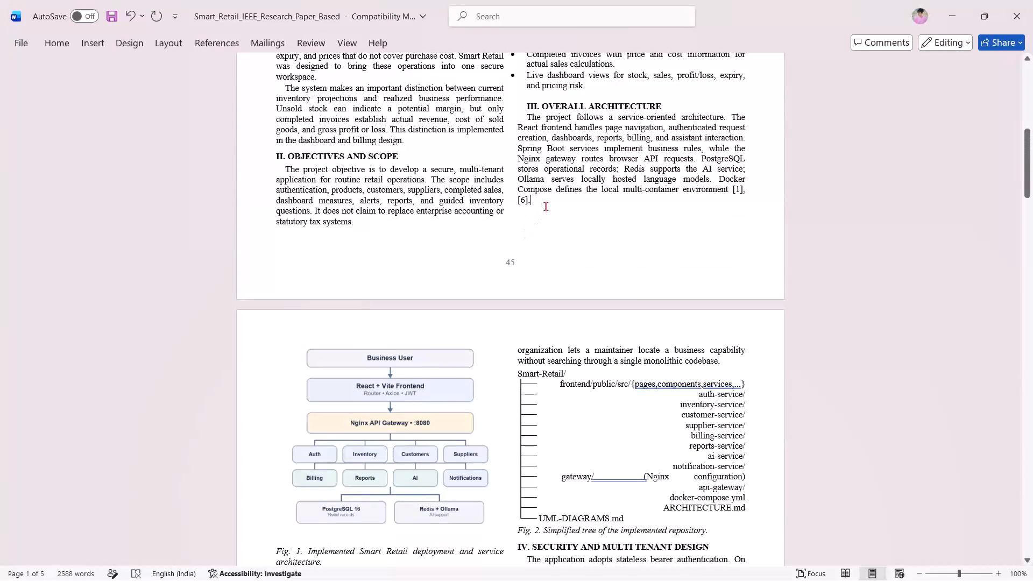
click(160, 45)
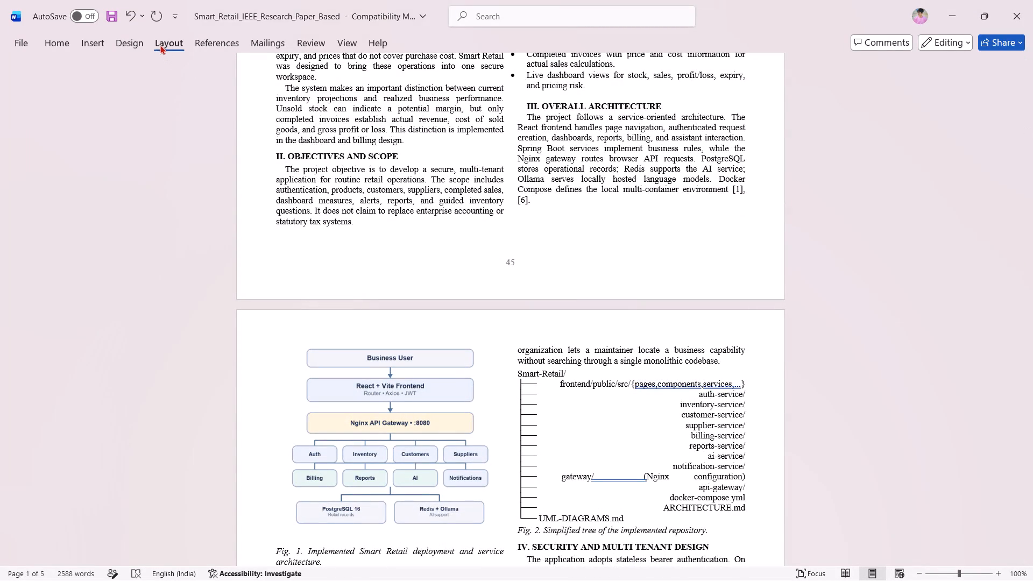
click(174, 64)
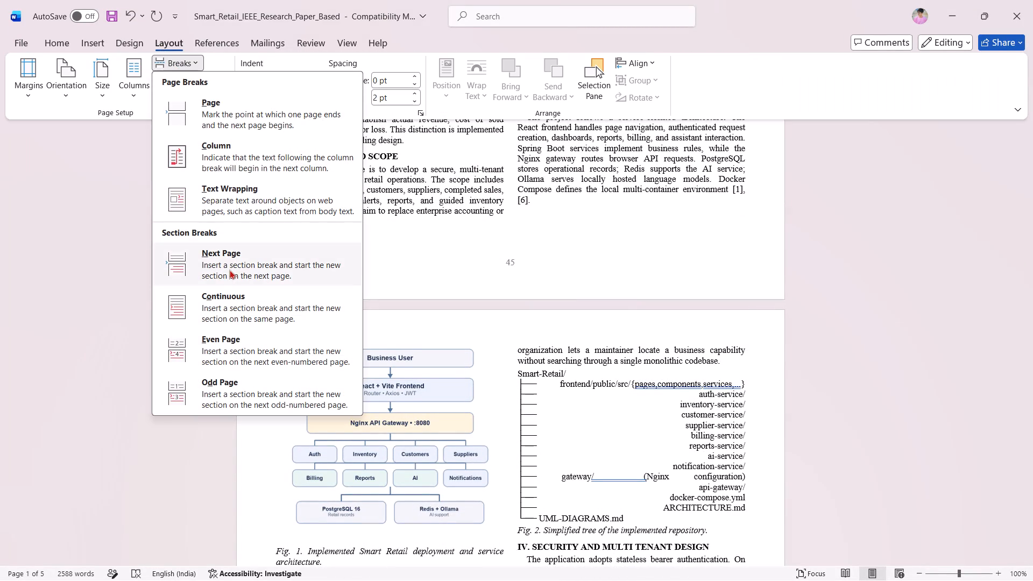
click(229, 270)
scroll(405, 263, up, 5)
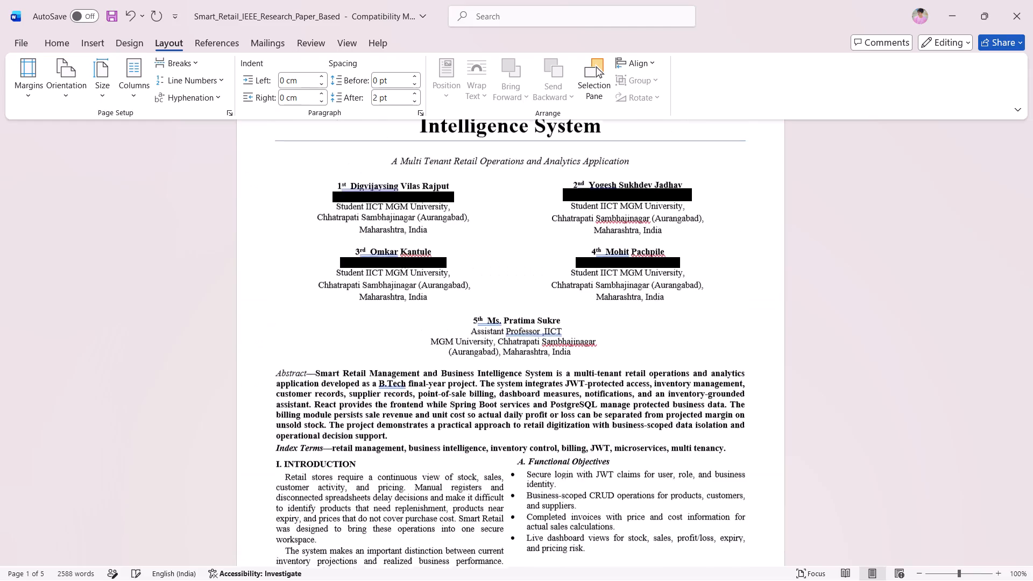
scroll(405, 263, up, 1)
scroll(405, 263, down, 3)
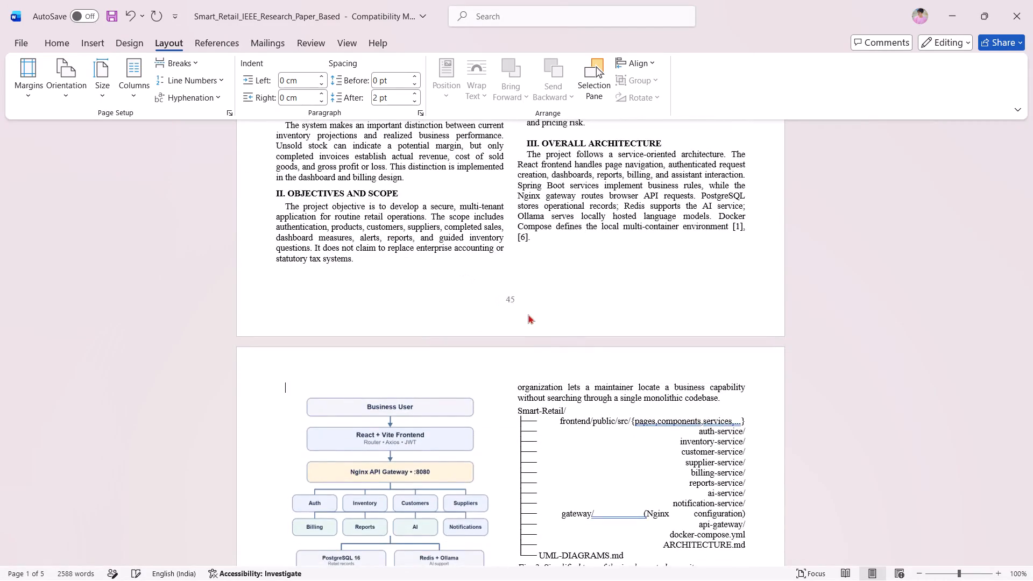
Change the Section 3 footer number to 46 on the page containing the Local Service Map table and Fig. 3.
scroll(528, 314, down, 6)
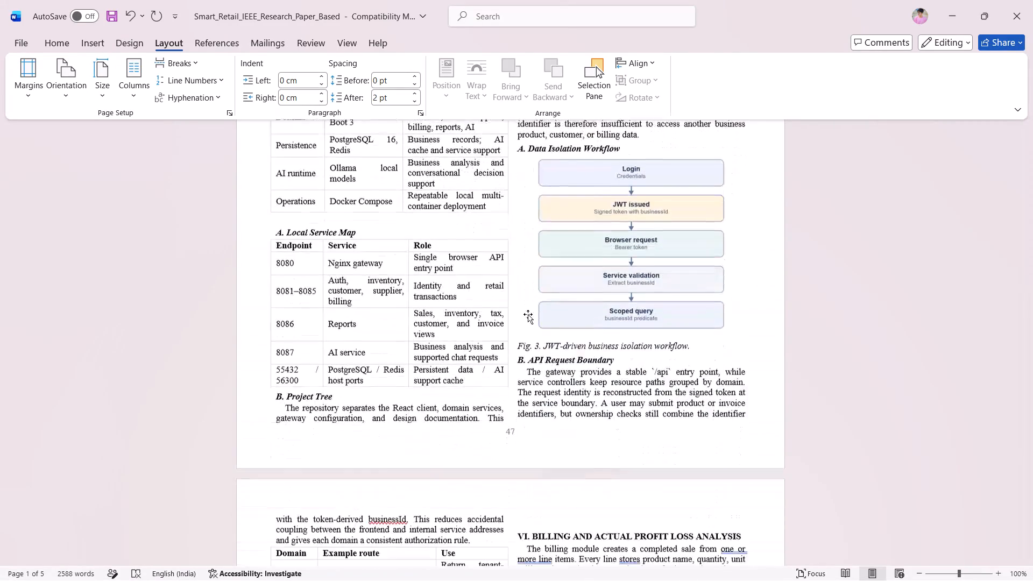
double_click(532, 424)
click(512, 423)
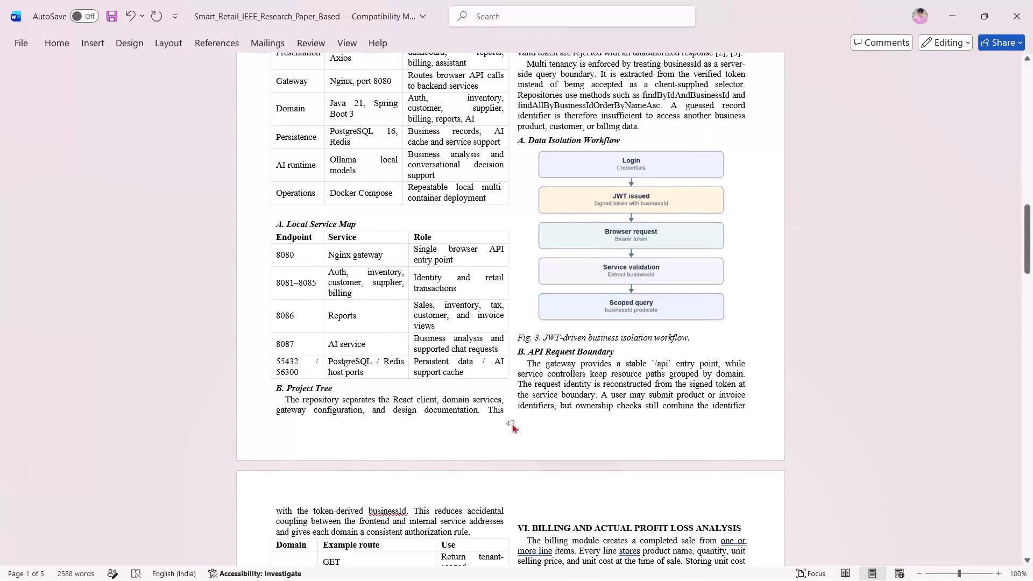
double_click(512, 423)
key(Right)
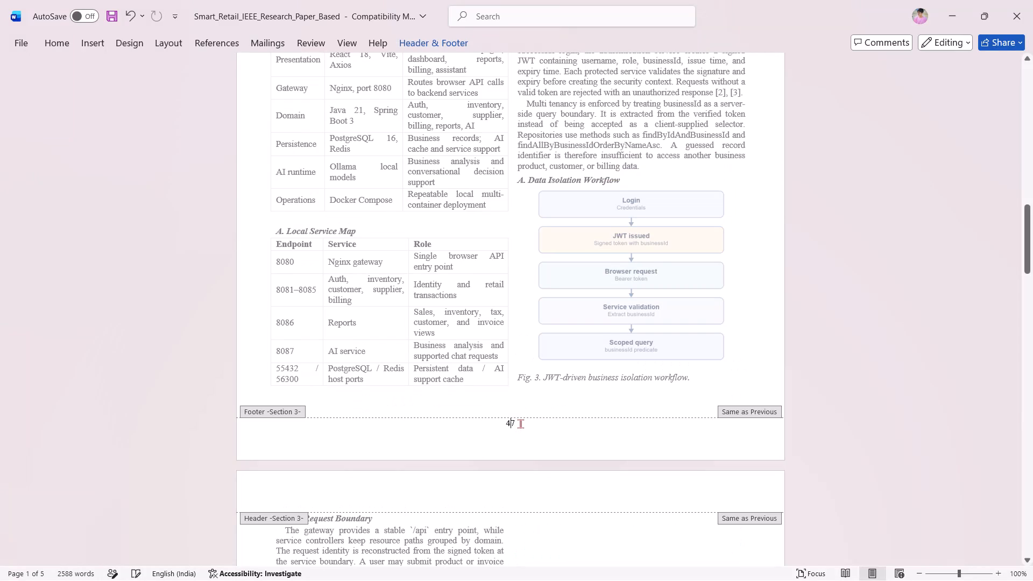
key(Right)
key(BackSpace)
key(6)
Close footer editing and compare the footer page numbers and page layout across the paper's sections.
scroll(520, 423, up, 4)
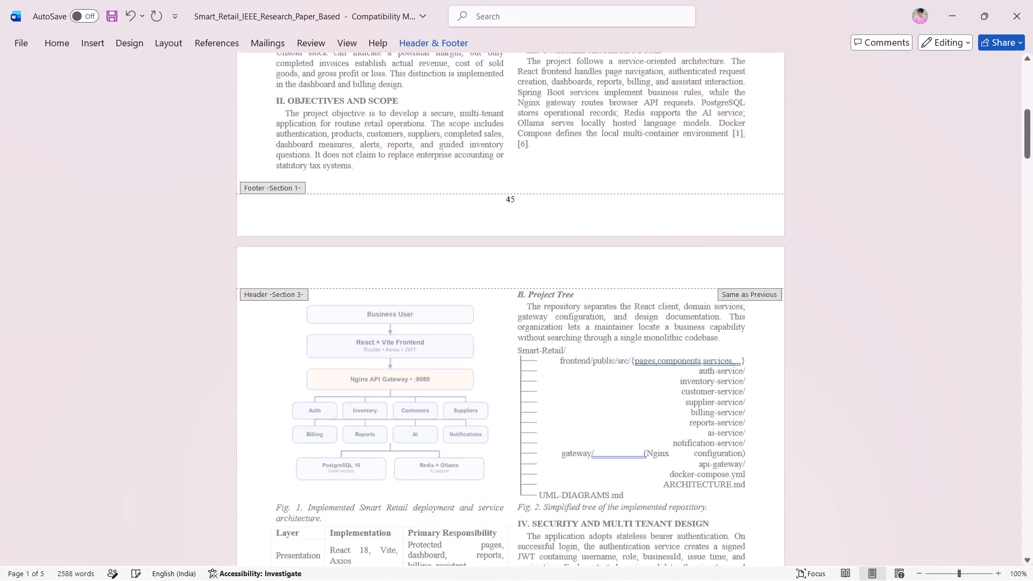
scroll(520, 423, down, 7)
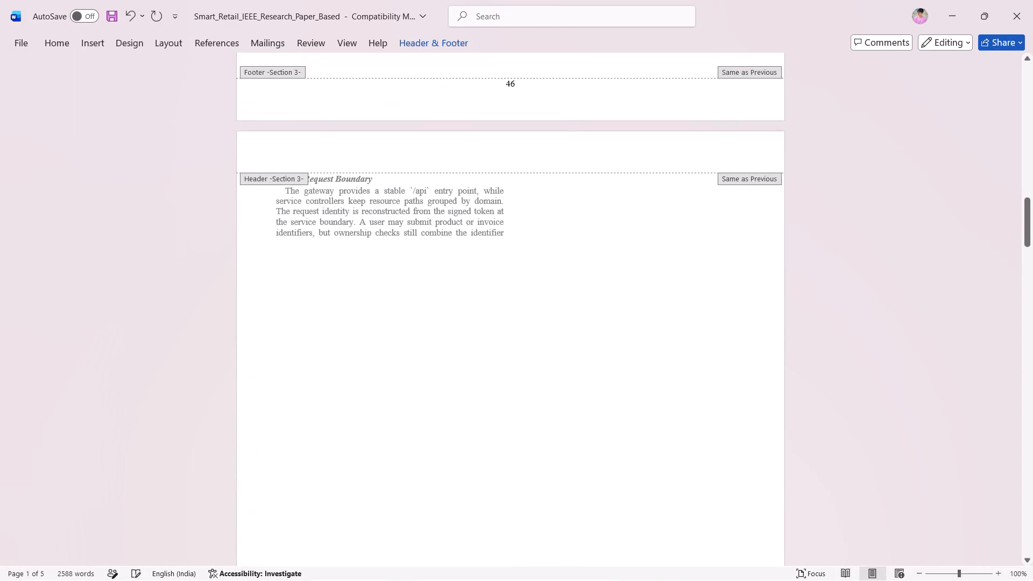
scroll(520, 423, down, 2)
scroll(520, 423, up, 3)
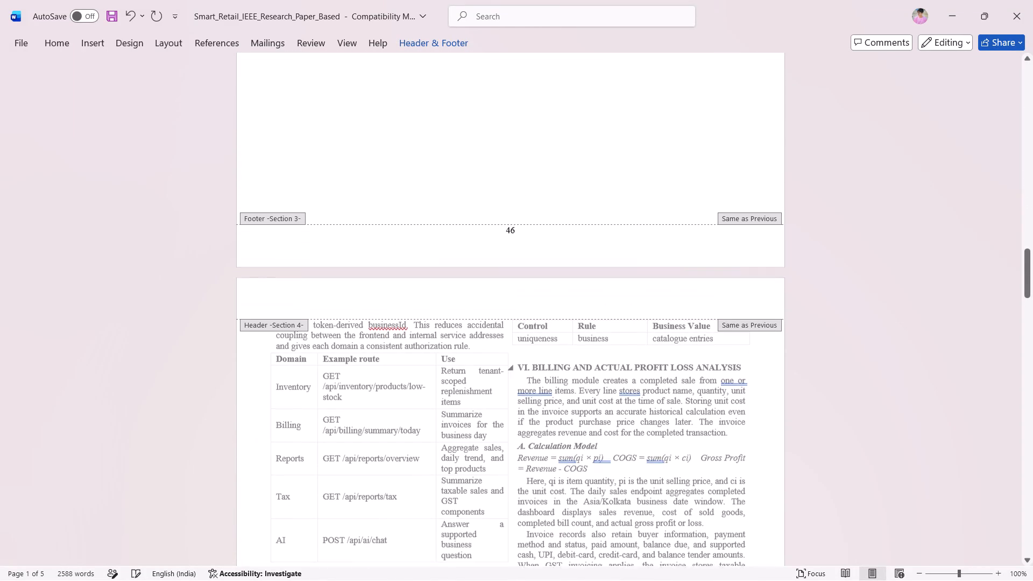
scroll(520, 423, up, 4)
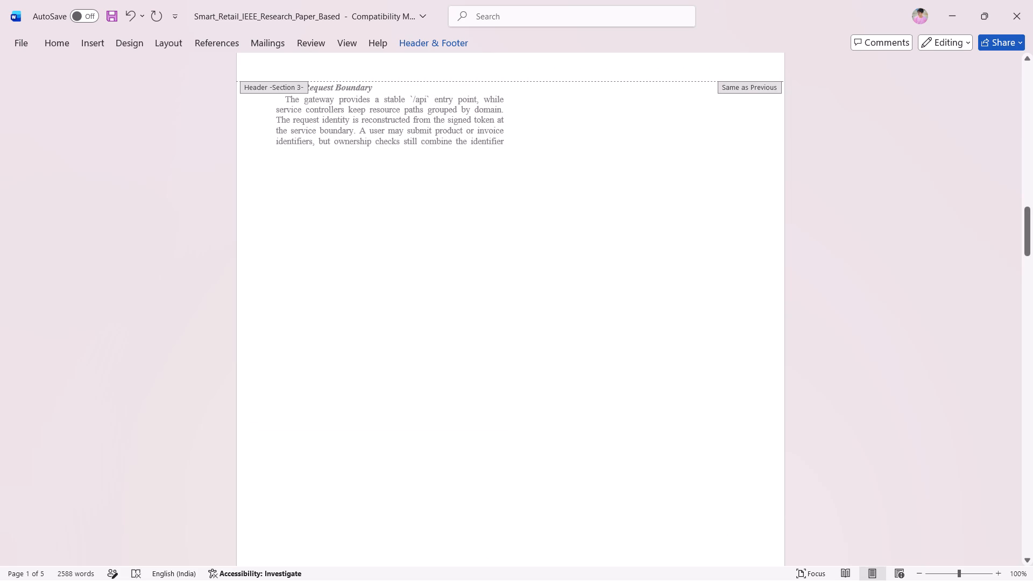
double_click(840, 324)
double_click(840, 324)
scroll(840, 324, down, 4)
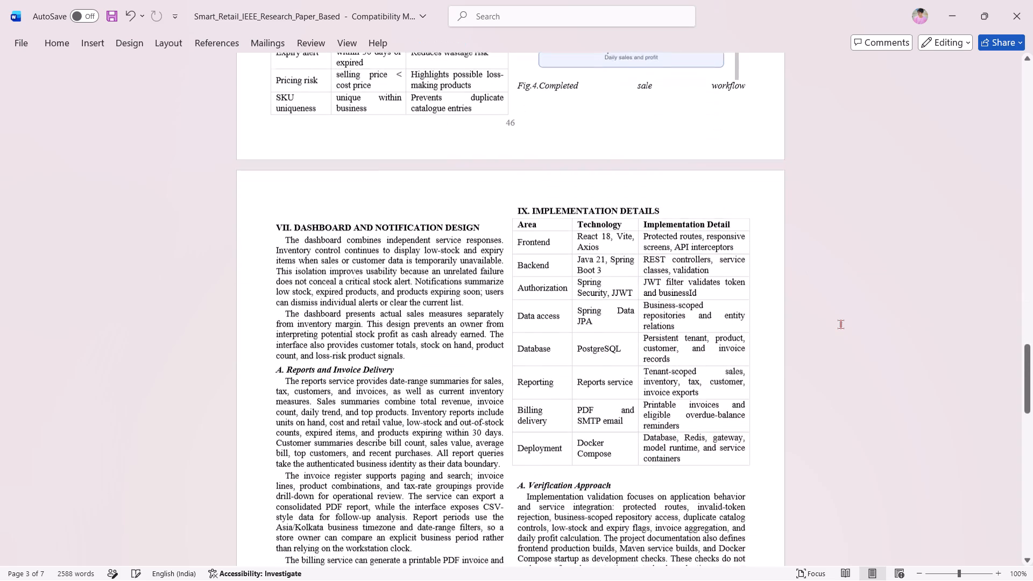
scroll(840, 324, down, 17)
scroll(840, 324, up, 18)
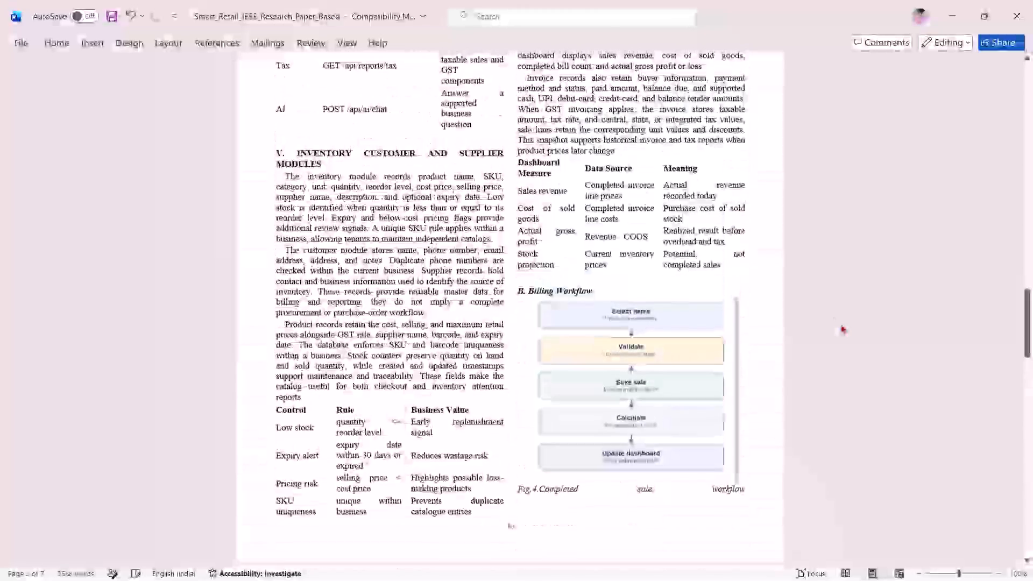
scroll(840, 324, up, 19)
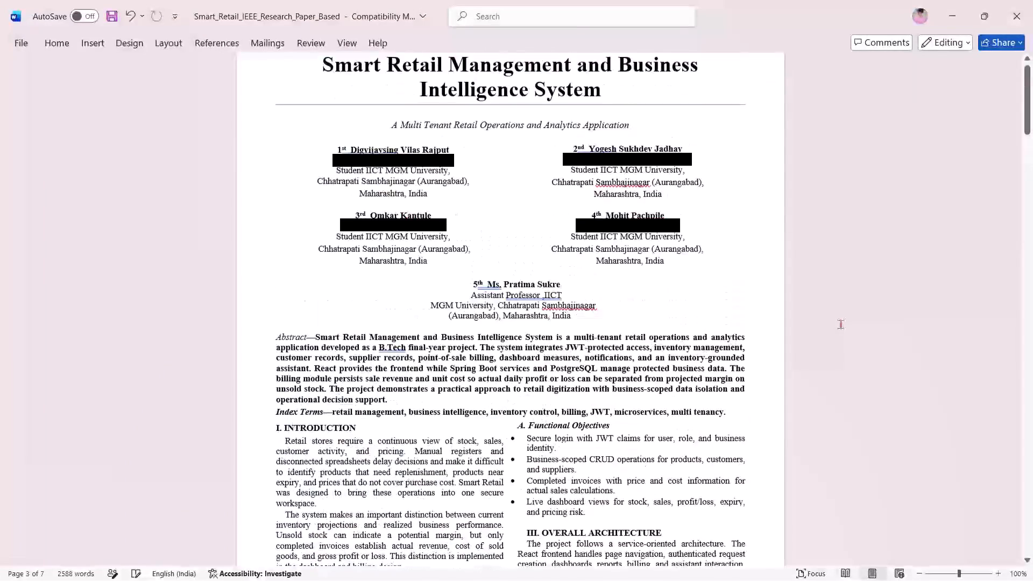
scroll(840, 324, up, 1)
scroll(840, 324, down, 7)
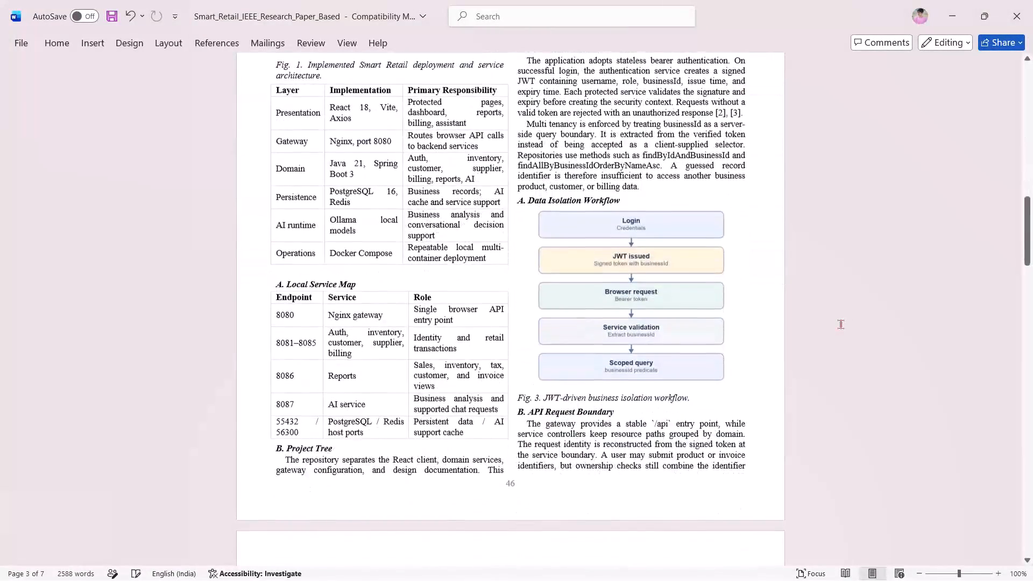
scroll(840, 324, down, 4)
scroll(840, 324, up, 1)
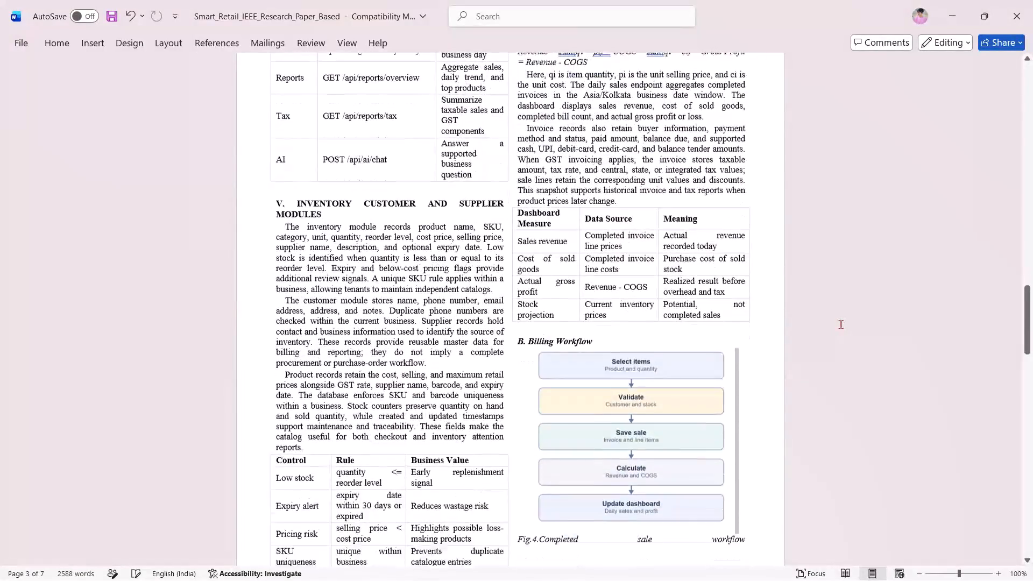
scroll(840, 324, up, 6)
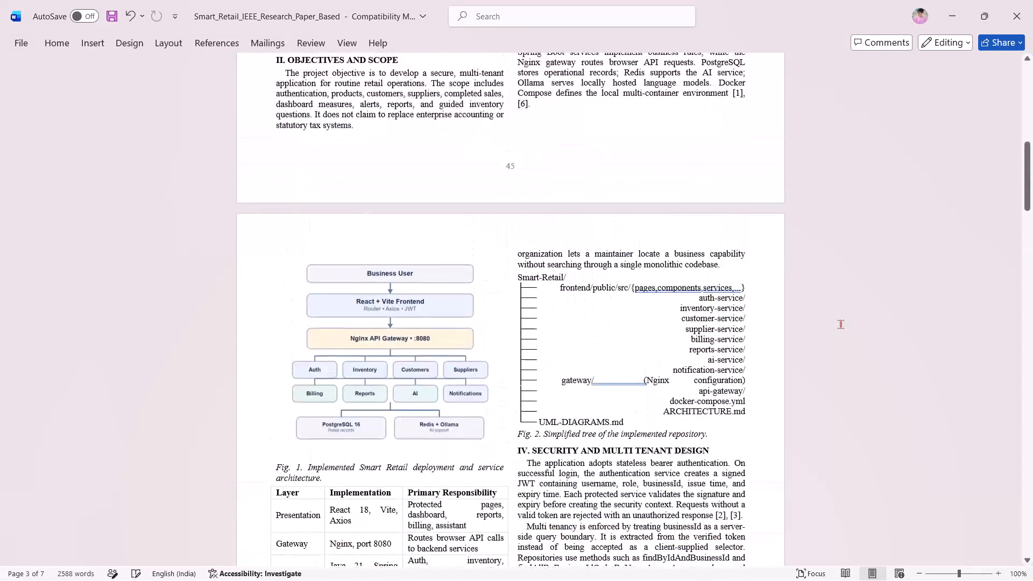
scroll(840, 324, down, 8)
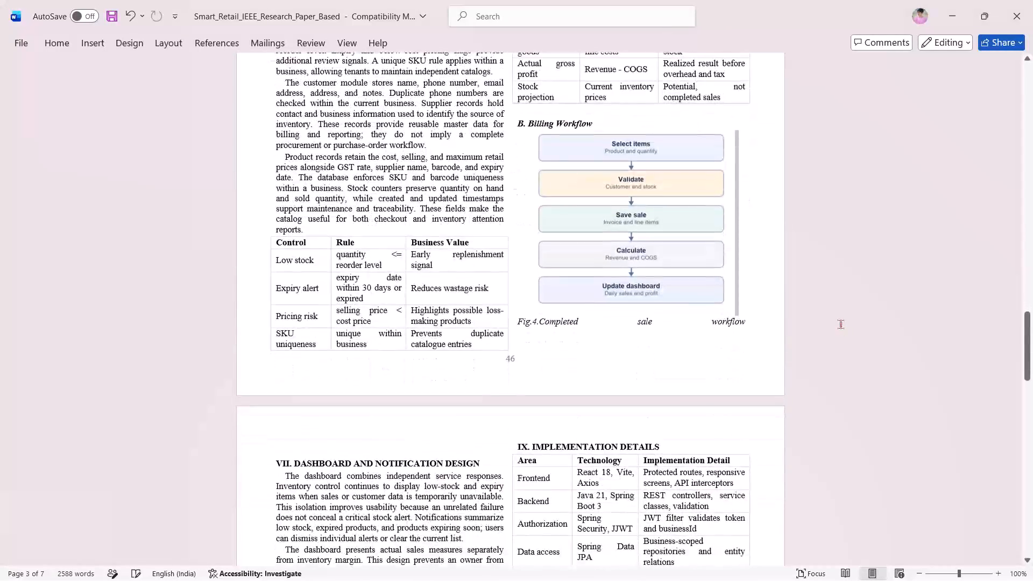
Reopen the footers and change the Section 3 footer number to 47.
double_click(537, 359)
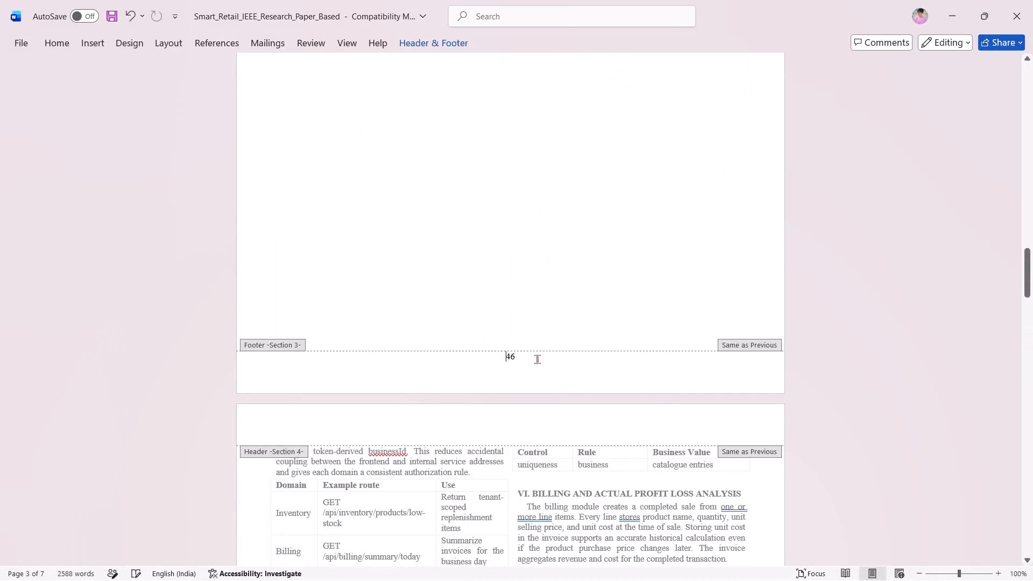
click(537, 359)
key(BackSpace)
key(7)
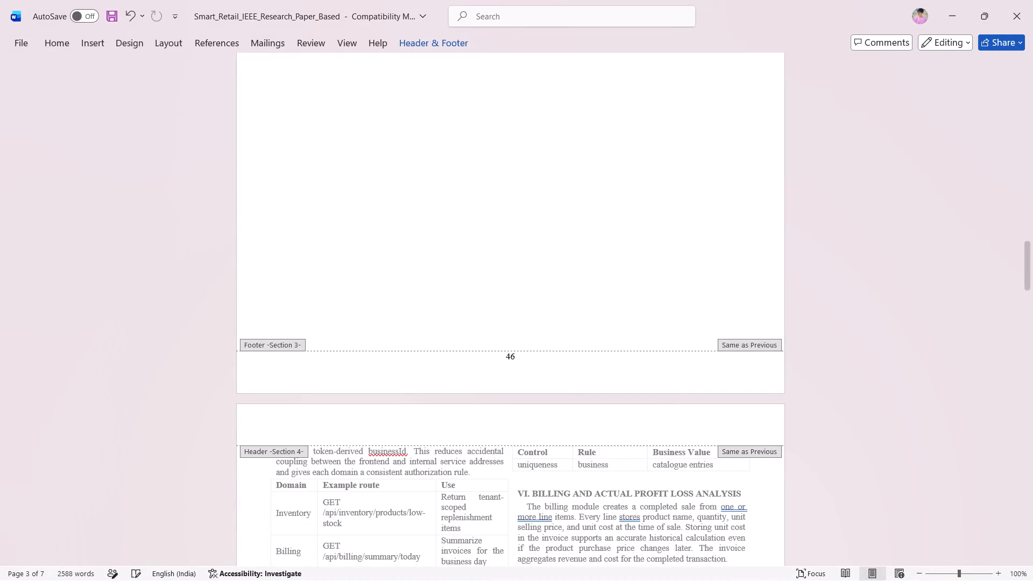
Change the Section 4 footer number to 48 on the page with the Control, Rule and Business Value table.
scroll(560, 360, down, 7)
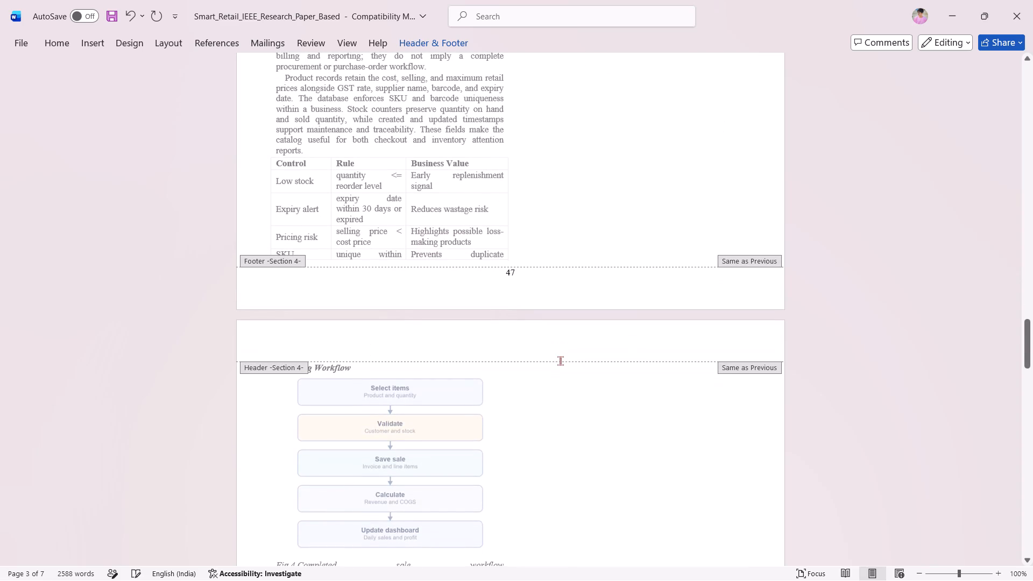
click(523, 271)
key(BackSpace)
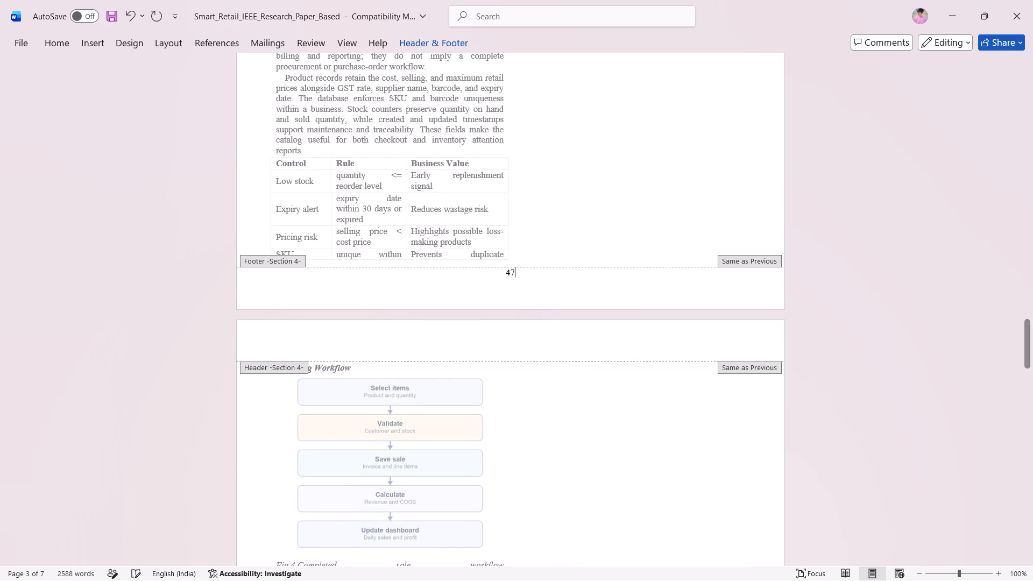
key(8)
Turn off Link to Previous for the Section 3 footer on the page ending with Fig. 3.
scroll(523, 271, up, 5)
scroll(523, 271, down, 1)
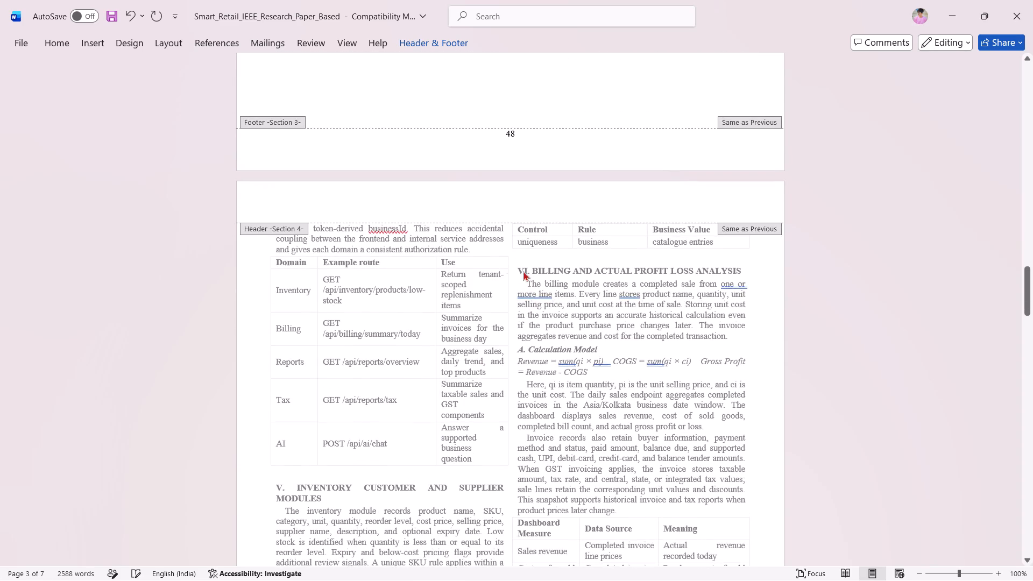
scroll(523, 271, down, 3)
scroll(548, 402, up, 4)
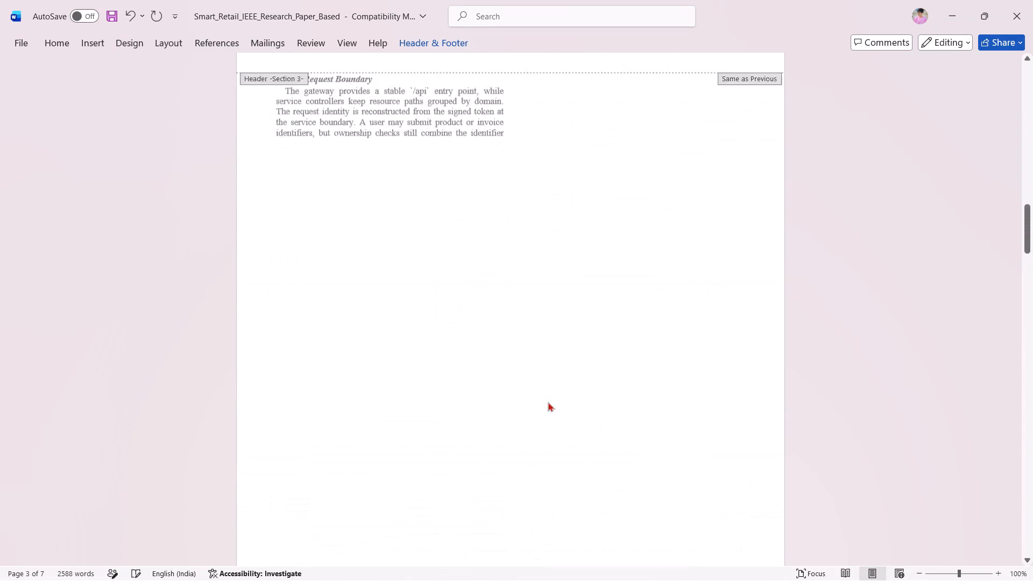
scroll(548, 402, up, 2)
scroll(548, 402, down, 2)
scroll(548, 402, up, 3)
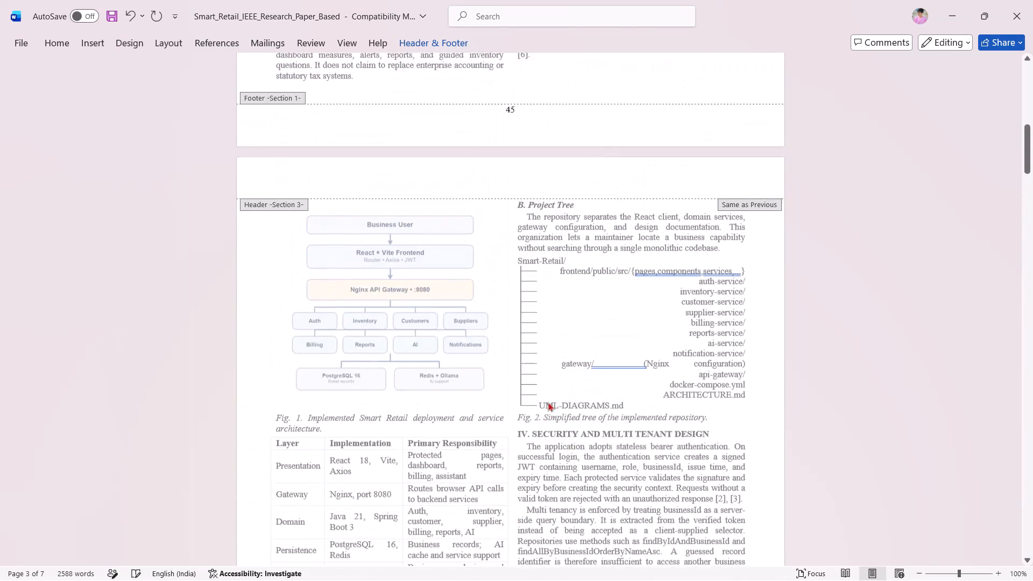
scroll(548, 402, up, 1)
scroll(548, 402, down, 8)
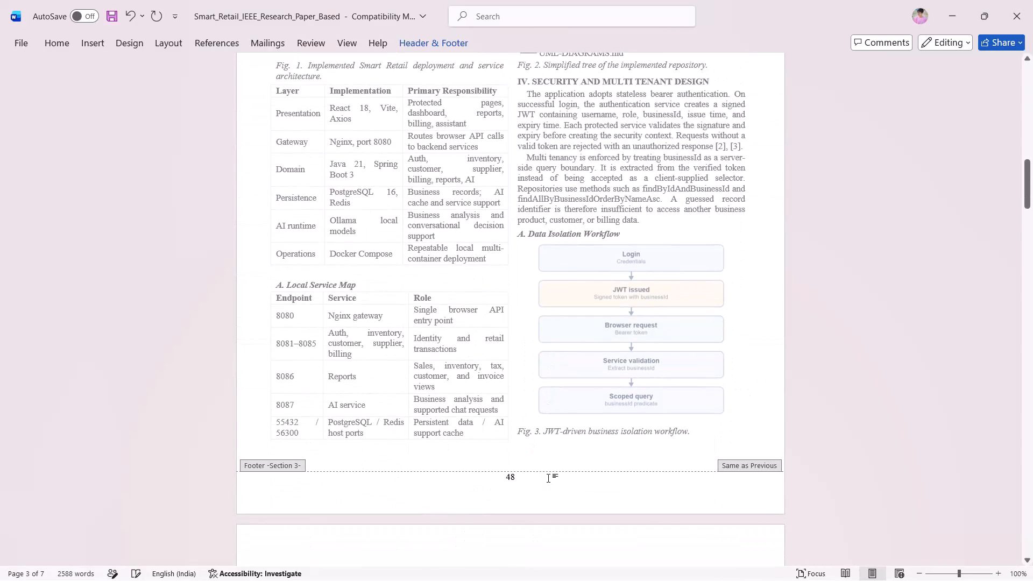
click(549, 479)
click(433, 41)
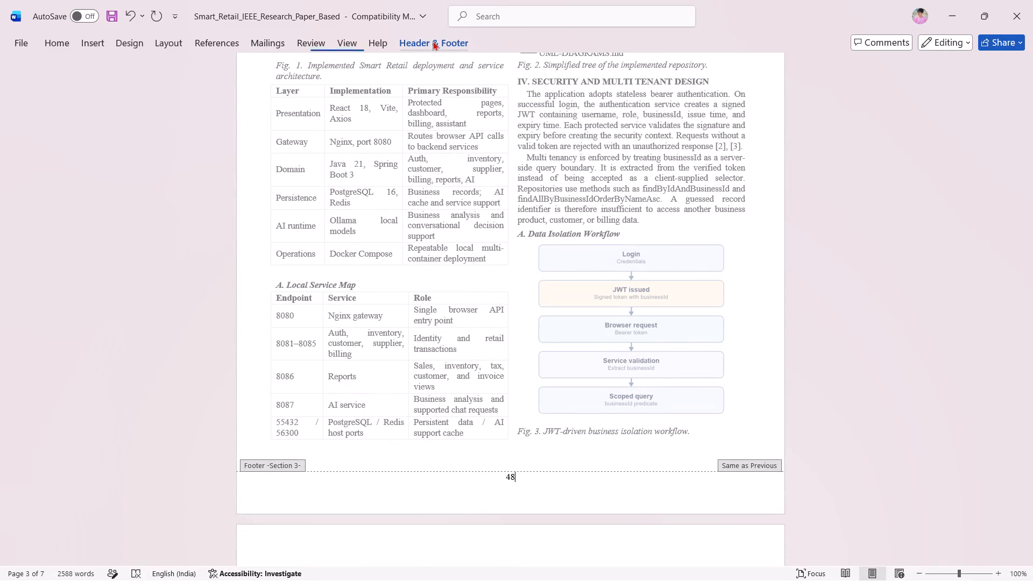
click(374, 96)
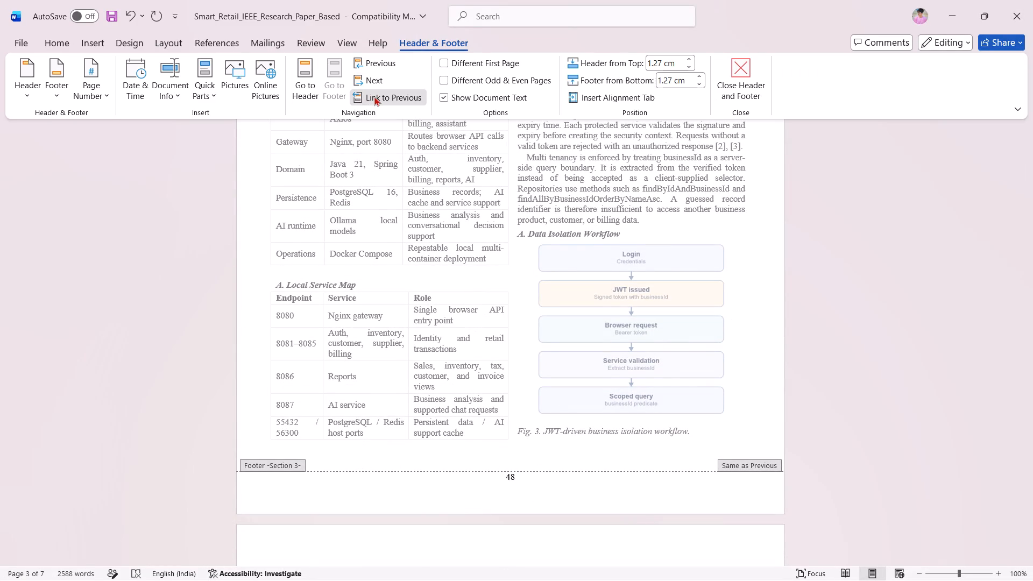
Set the unlinked Section 3 footer number to 46 on the page ending with Fig. 3.
scroll(374, 96, down, 4)
scroll(480, 381, down, 3)
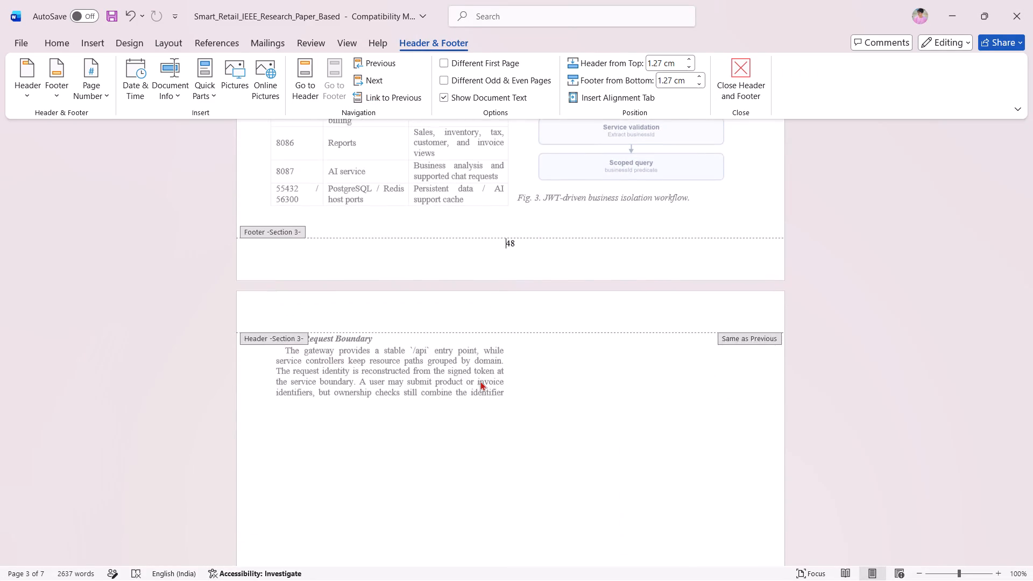
scroll(480, 381, up, 14)
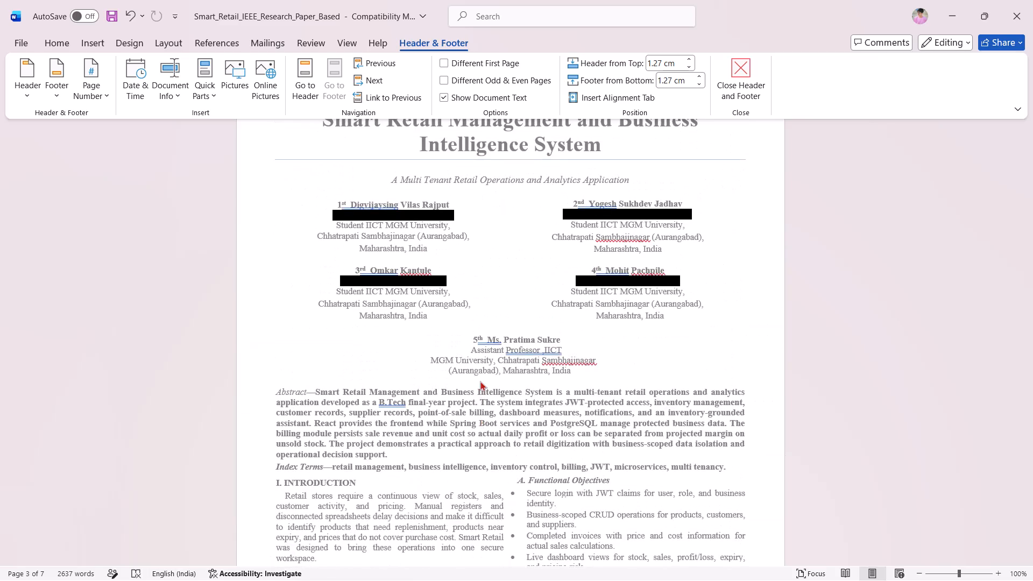
scroll(480, 381, down, 13)
scroll(480, 381, up, 1)
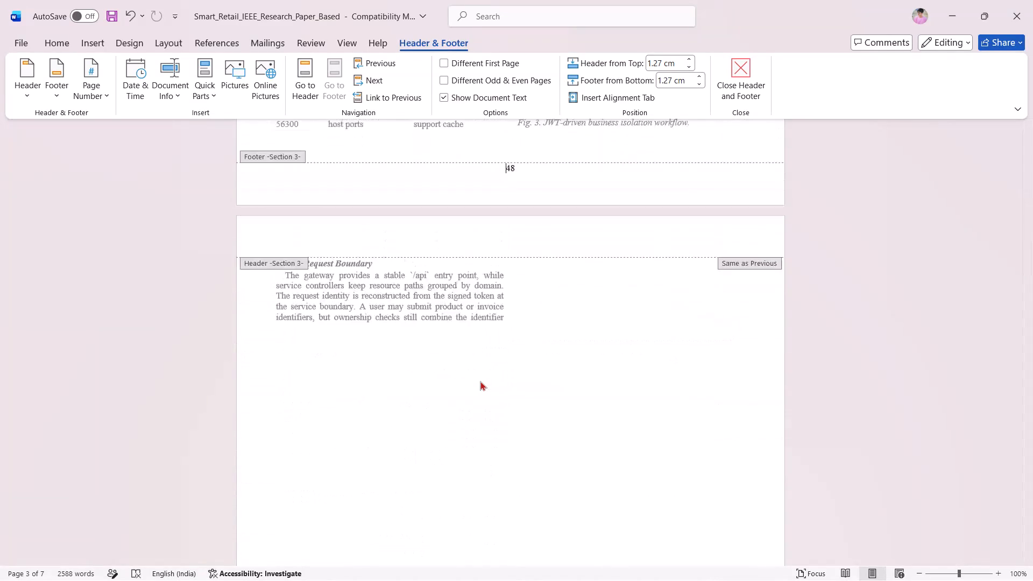
scroll(480, 381, up, 1)
key(Right)
key(Right)
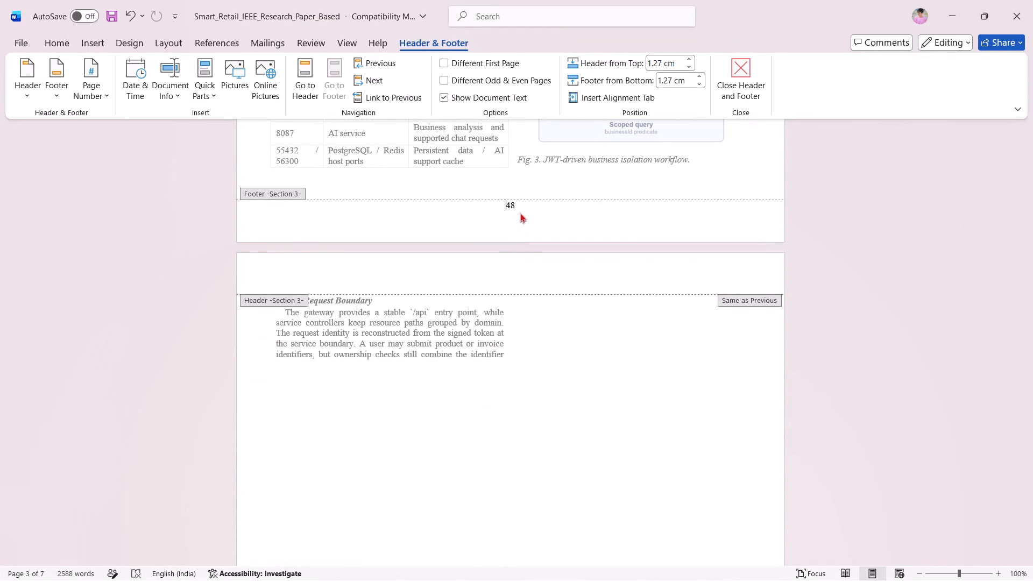
key(Right)
click(515, 203)
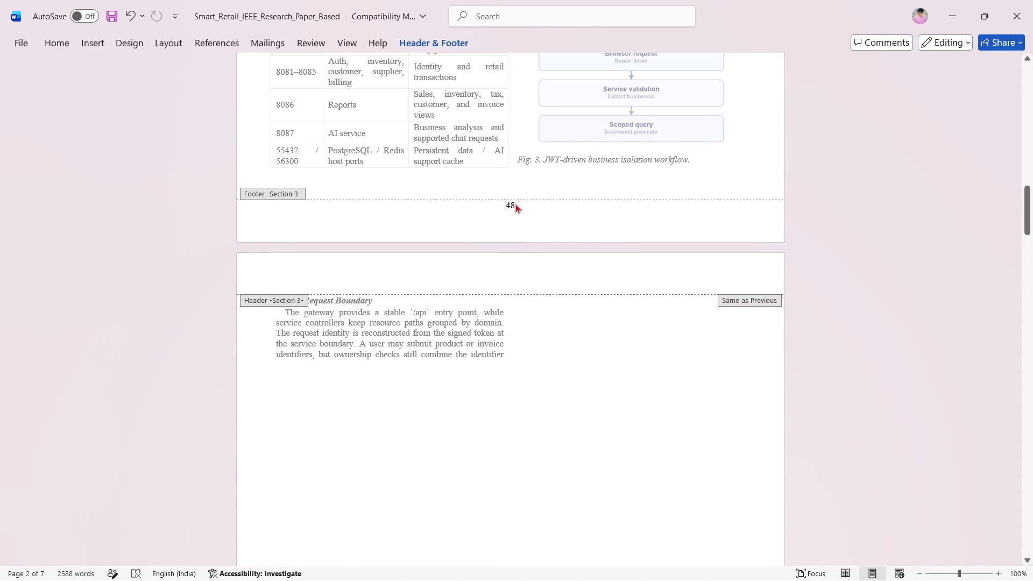
click(512, 203)
key(Right)
key(BackSpace)
key(6)
Change the Section 4 footer number to 47 on the page with the Control, Rule and Business Value table.
scroll(512, 203, up, 5)
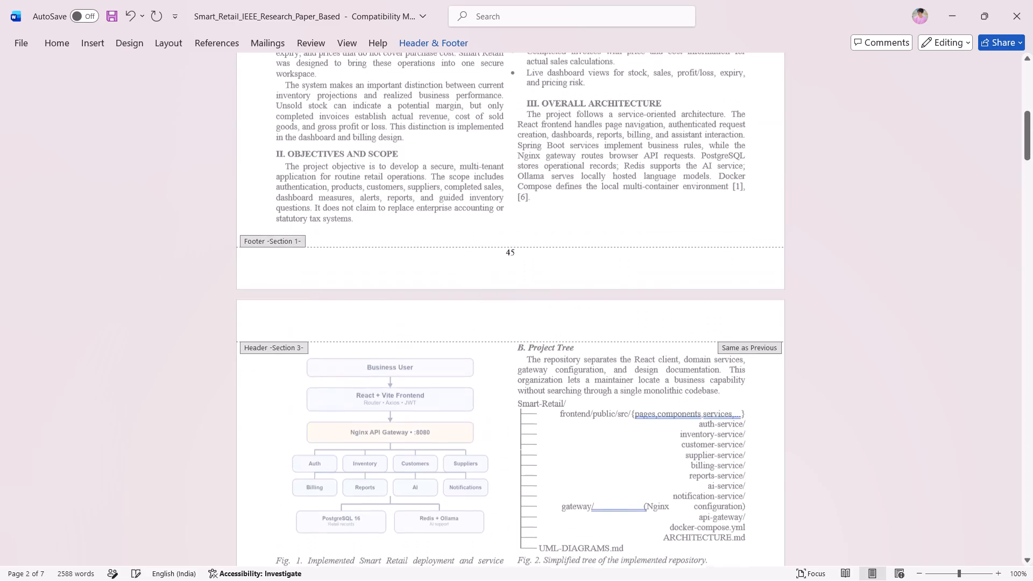
scroll(512, 203, up, 3)
scroll(512, 203, down, 8)
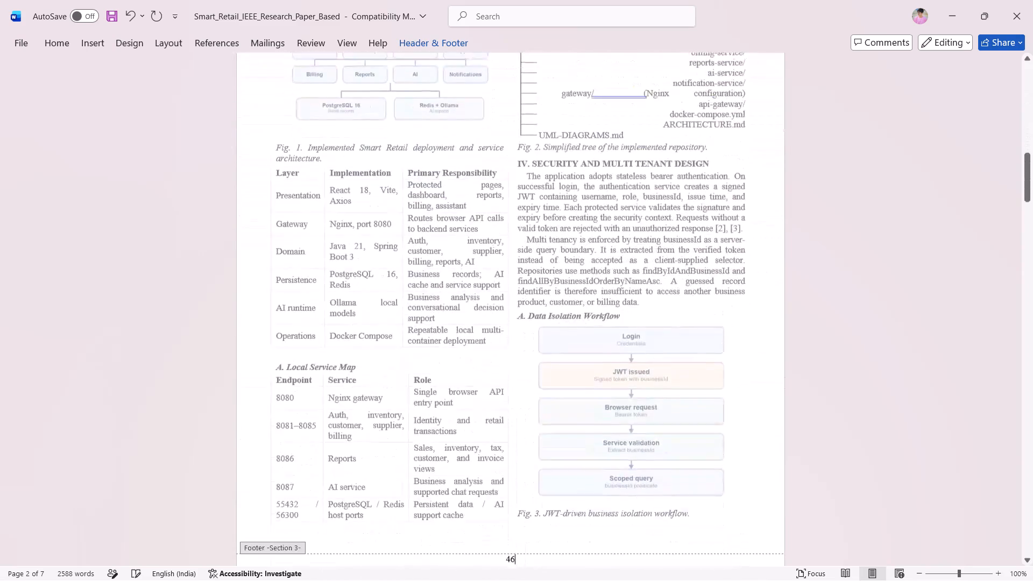
scroll(512, 203, down, 3)
scroll(512, 203, up, 1)
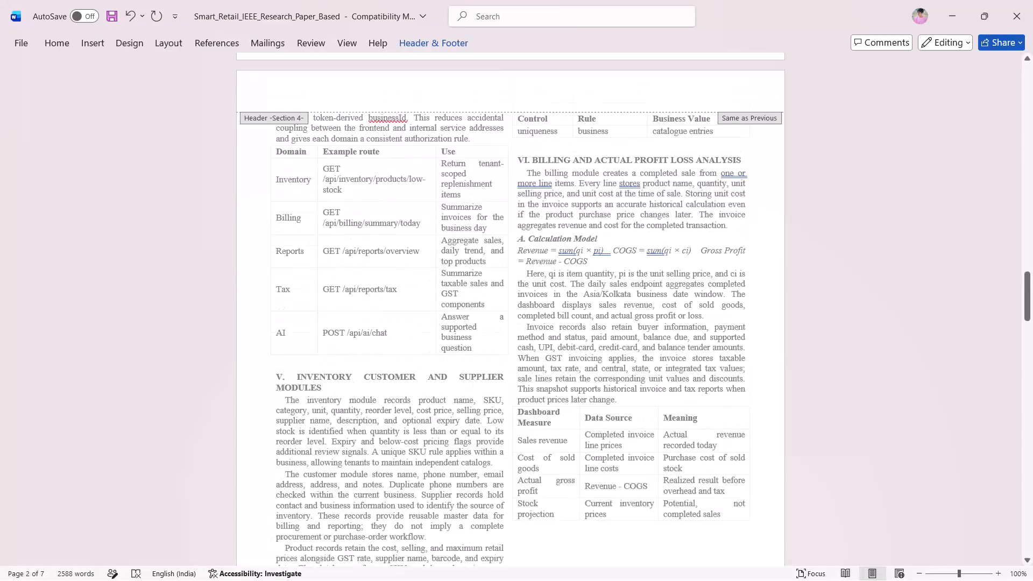
scroll(512, 203, up, 2)
scroll(512, 203, down, 4)
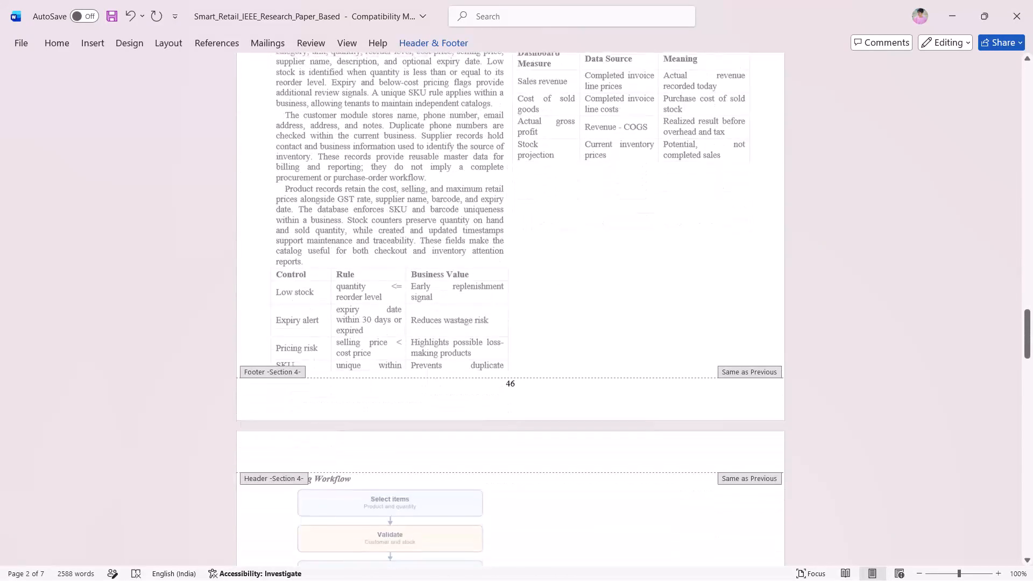
click(525, 376)
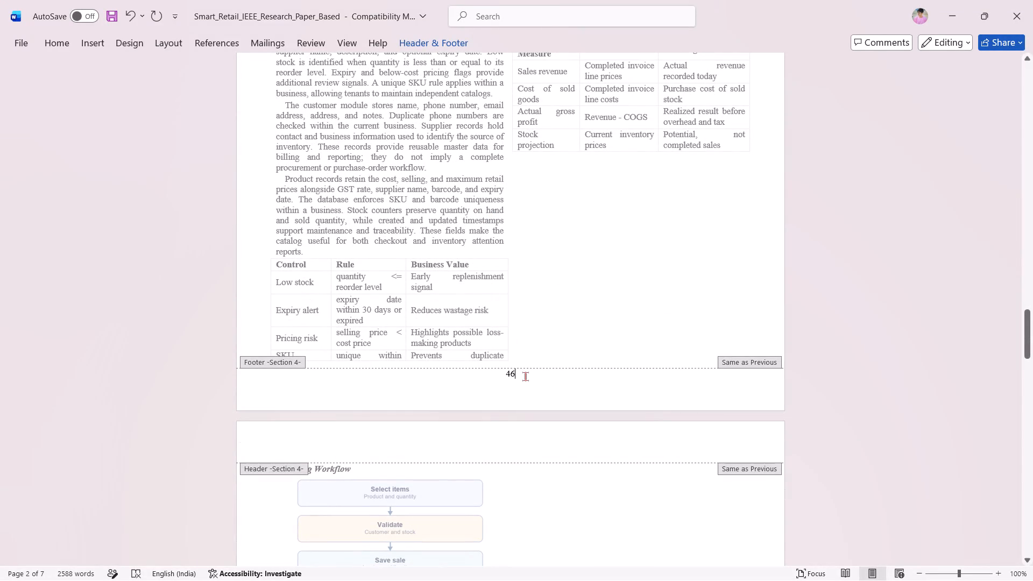
key(BackSpace)
key(7)
Turn off Link to Previous for the Section 4 footer.
scroll(525, 376, down, 1)
scroll(525, 376, up, 2)
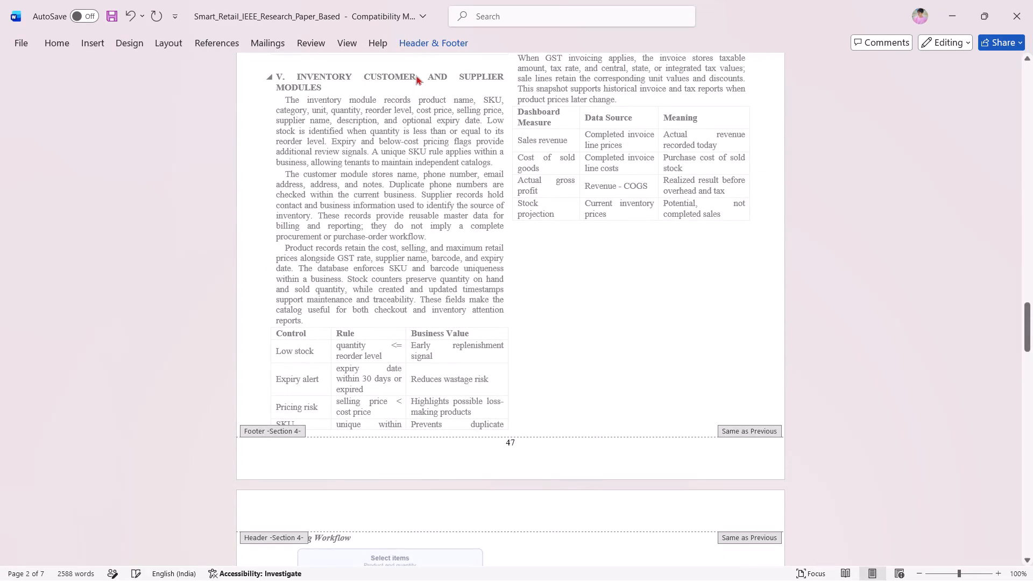
click(434, 48)
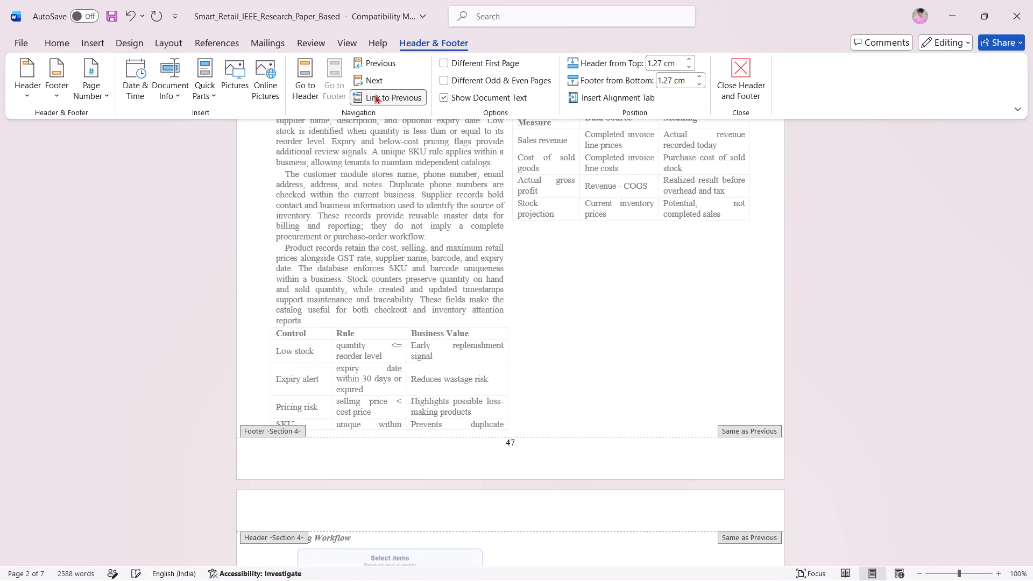
click(374, 94)
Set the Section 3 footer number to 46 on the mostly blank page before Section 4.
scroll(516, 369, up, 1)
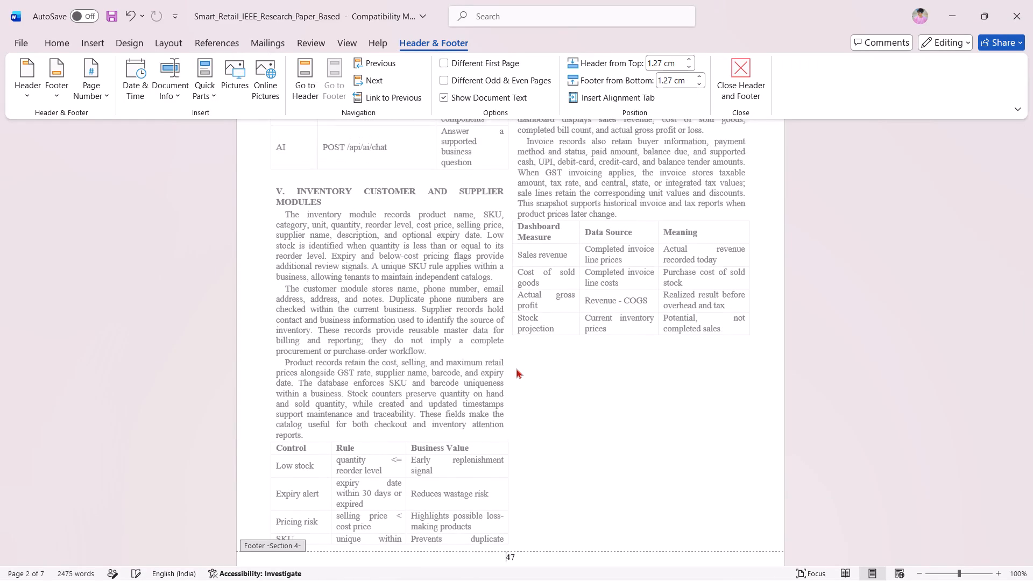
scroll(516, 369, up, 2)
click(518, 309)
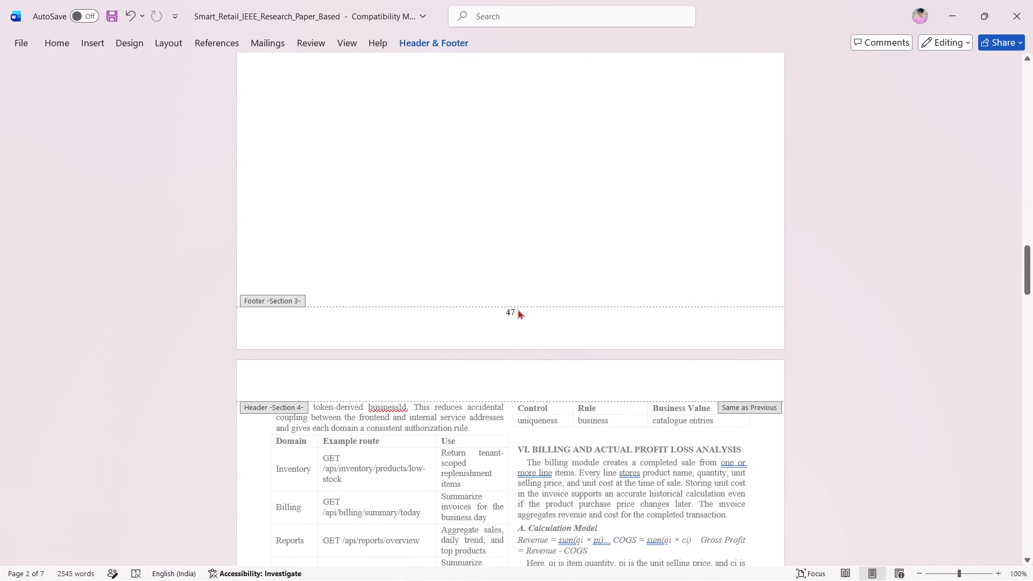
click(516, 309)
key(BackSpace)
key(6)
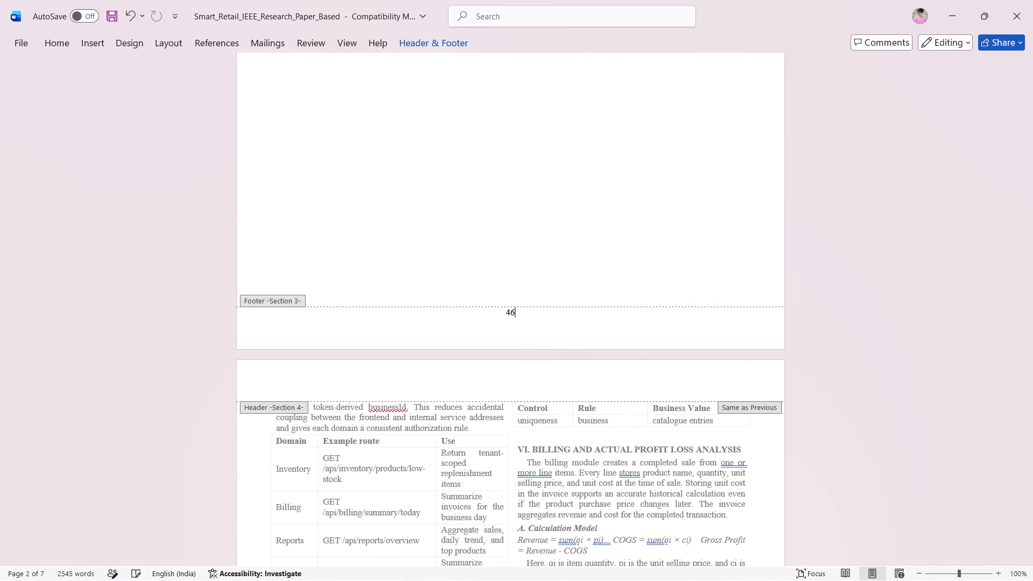
Check the footer numbers from the Section 4 page back to the Section 1 page.
scroll(516, 309, down, 6)
scroll(516, 309, up, 5)
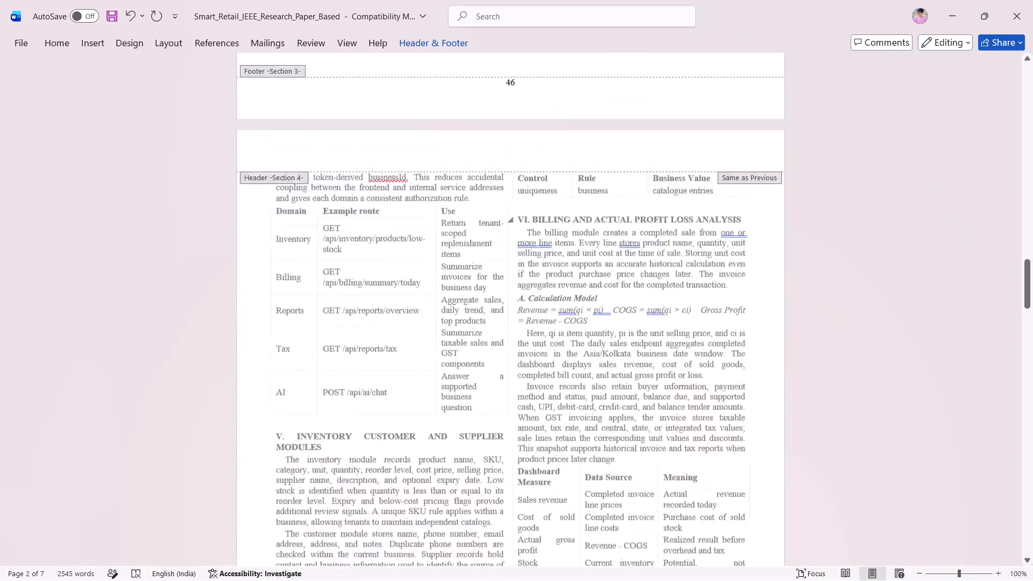
scroll(516, 309, up, 5)
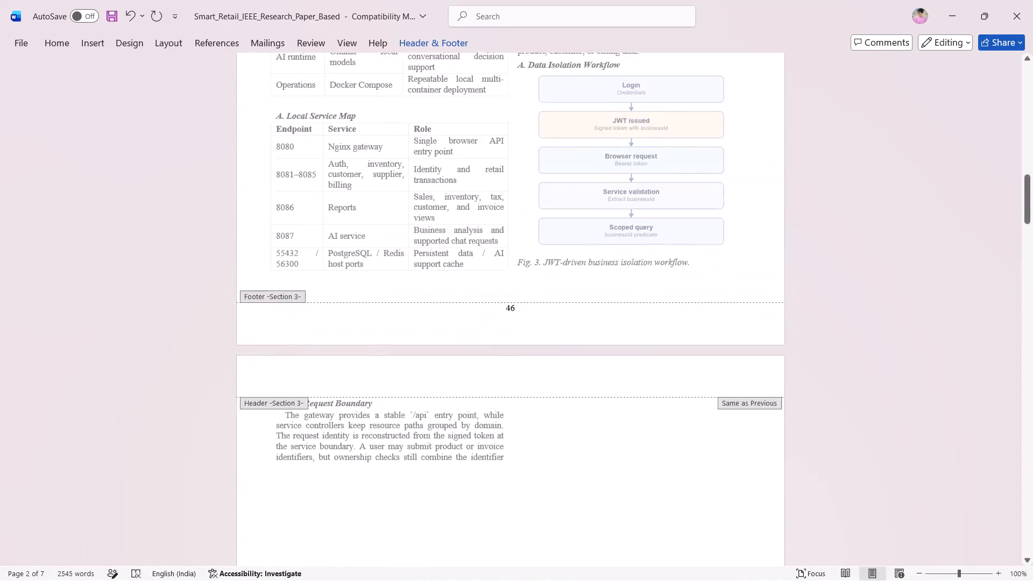
scroll(516, 309, up, 2)
scroll(516, 309, down, 4)
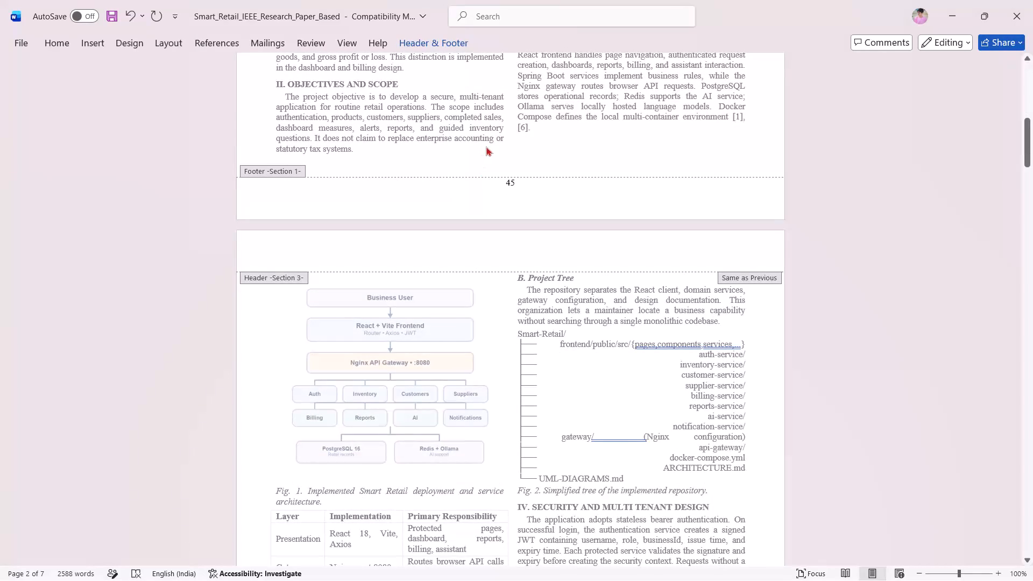
click(516, 181)
Set the Section 3 footer number to 47 on the mostly blank page before Section 4.
scroll(501, 186, down, 3)
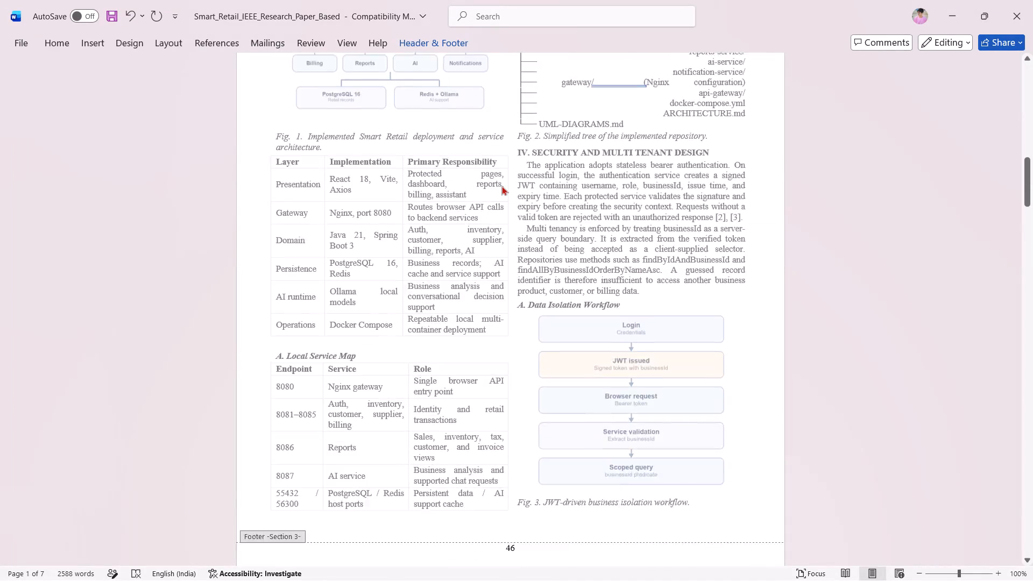
scroll(501, 186, down, 7)
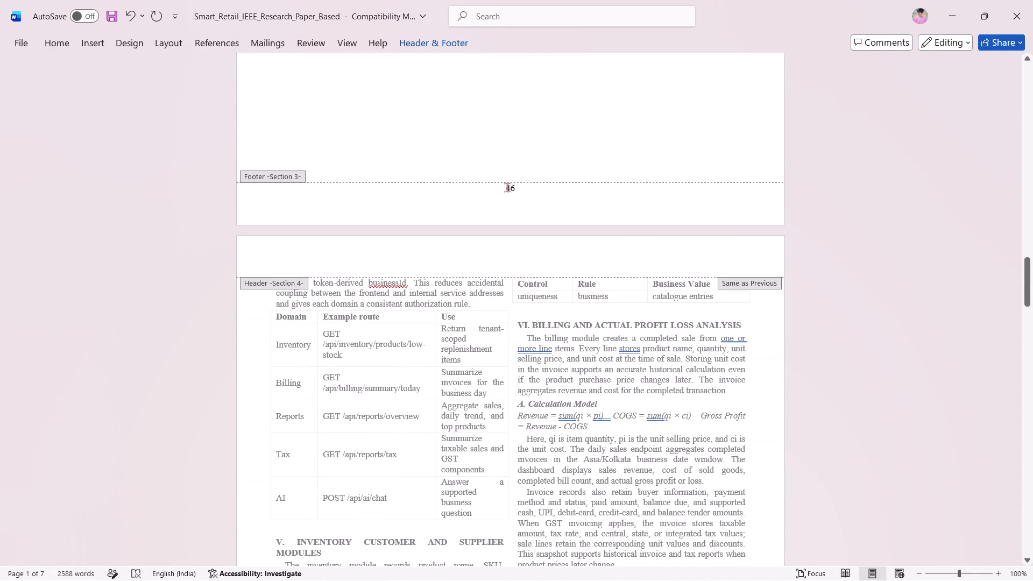
click(516, 186)
key(BackSpace)
key(7)
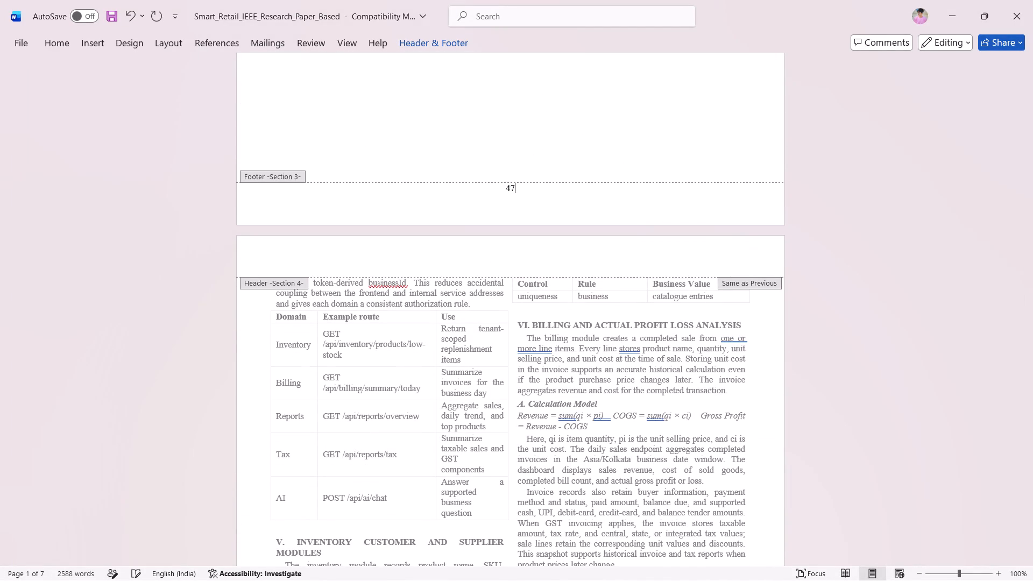
Close footer editing from the Section 3 page ending with Fig. 3 and return to the body text.
scroll(516, 186, up, 5)
scroll(516, 186, down, 1)
scroll(516, 186, up, 1)
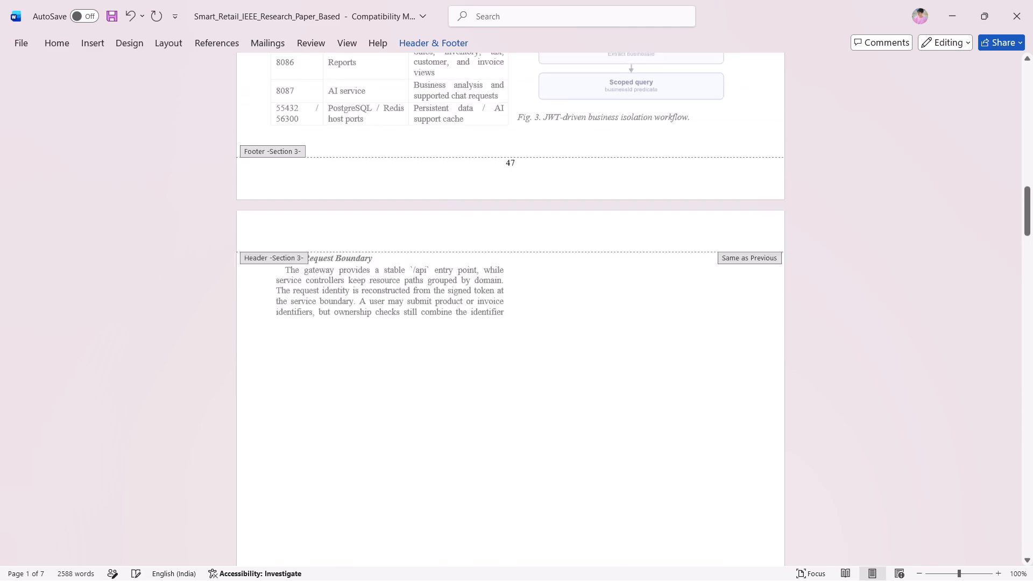
double_click(539, 201)
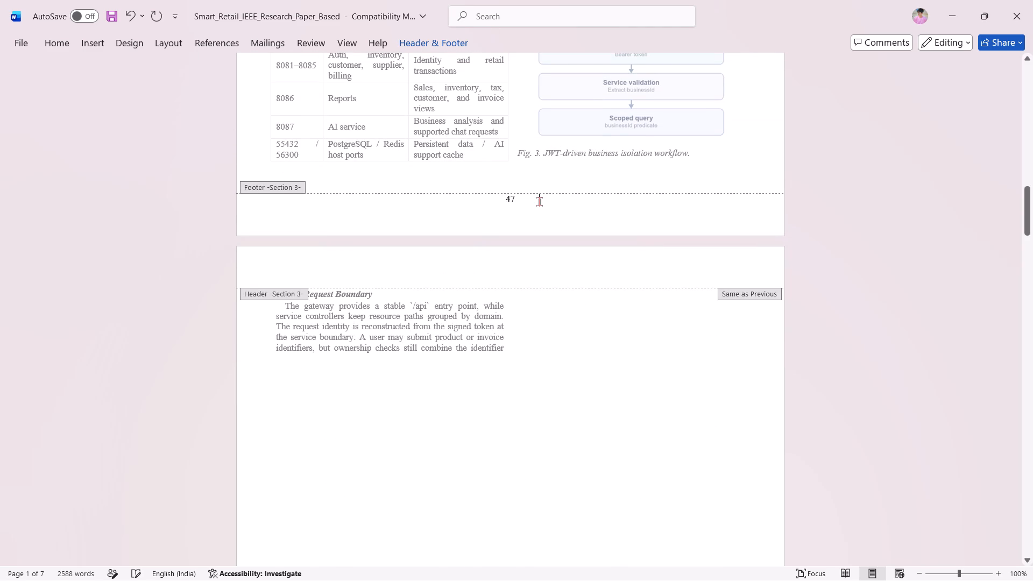
double_click(525, 183)
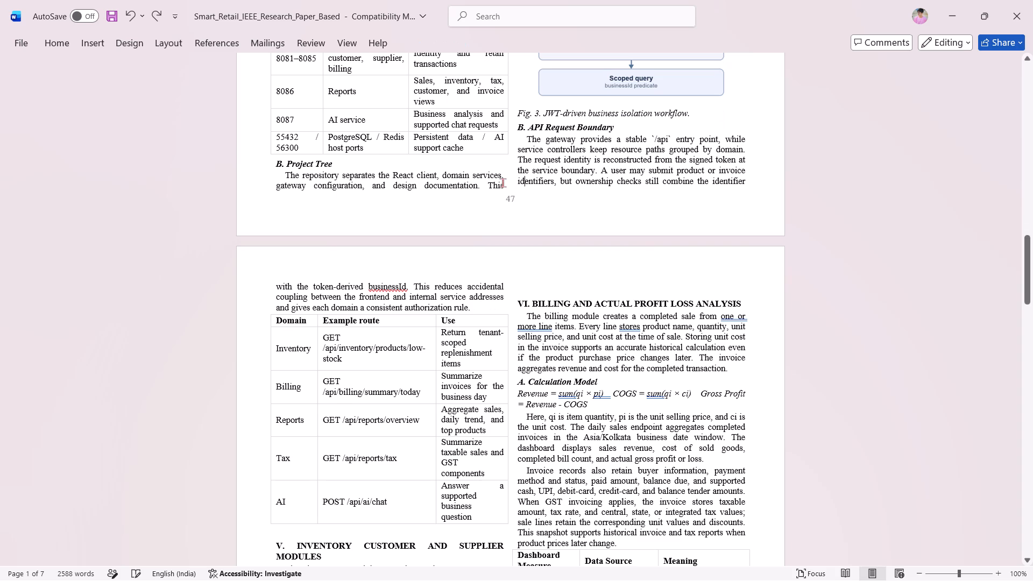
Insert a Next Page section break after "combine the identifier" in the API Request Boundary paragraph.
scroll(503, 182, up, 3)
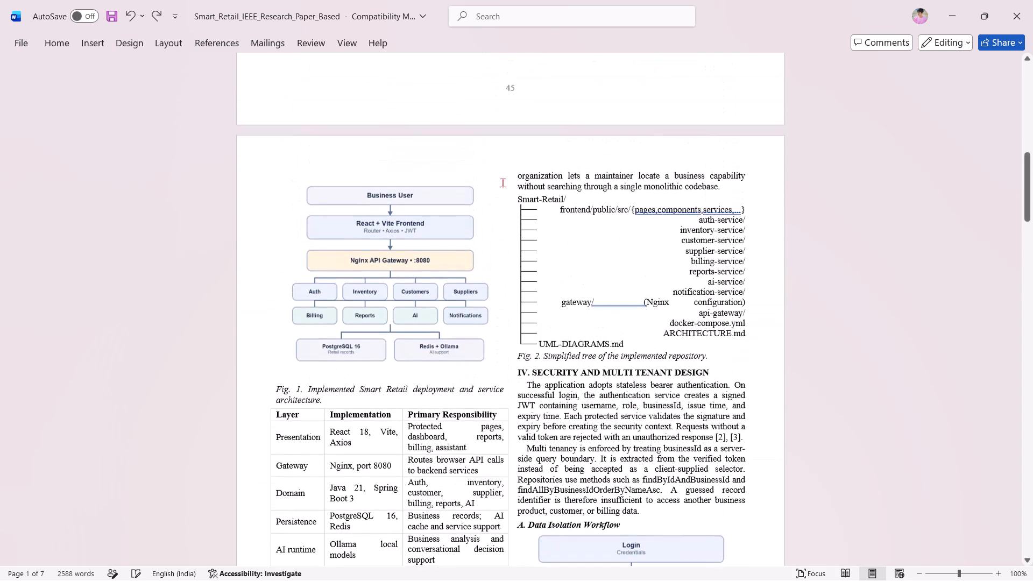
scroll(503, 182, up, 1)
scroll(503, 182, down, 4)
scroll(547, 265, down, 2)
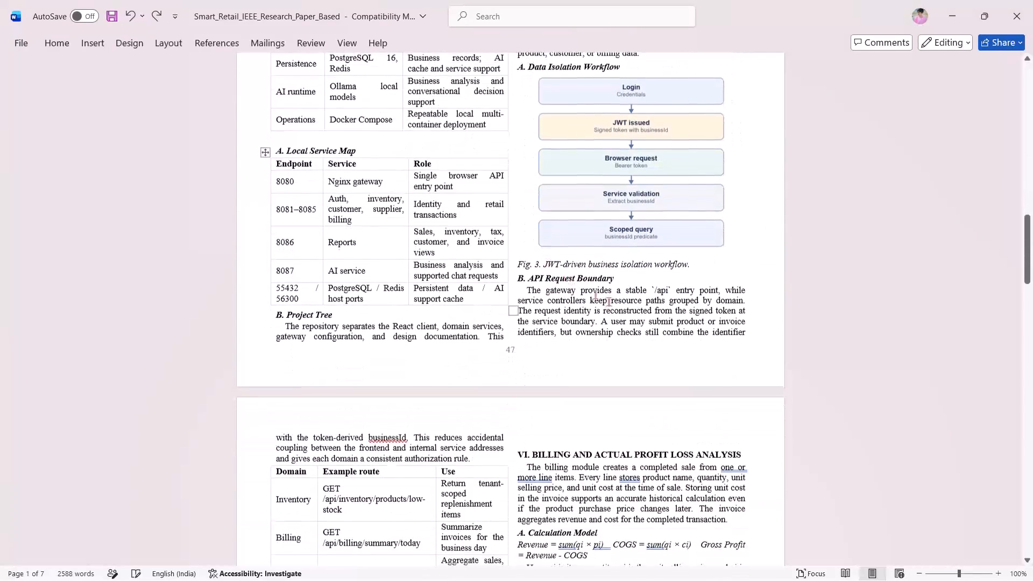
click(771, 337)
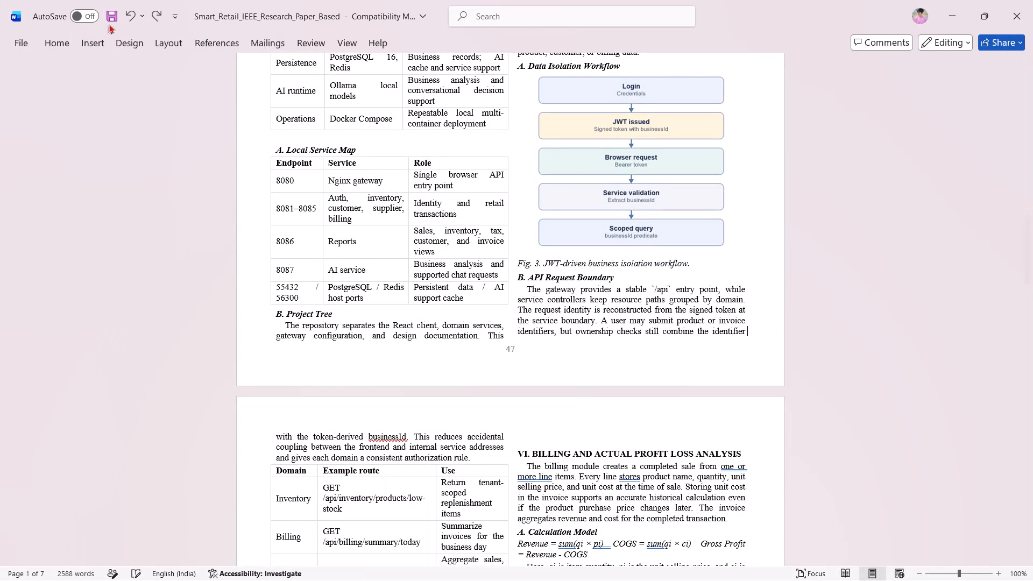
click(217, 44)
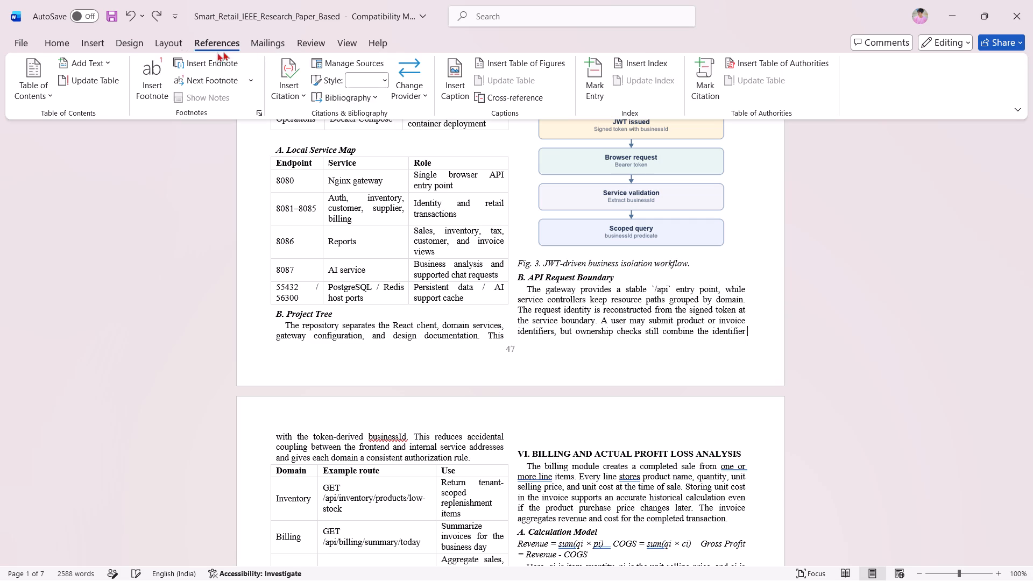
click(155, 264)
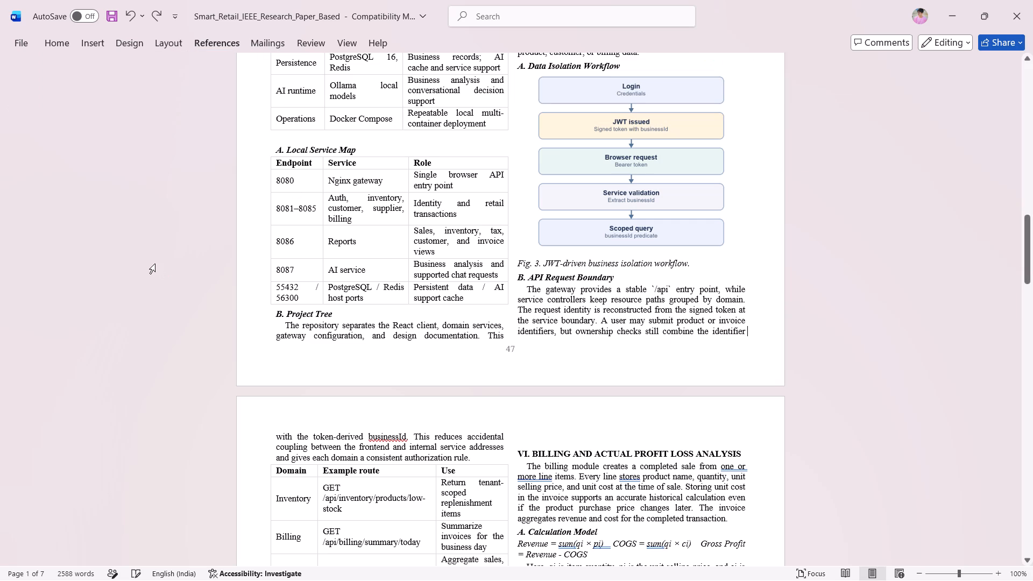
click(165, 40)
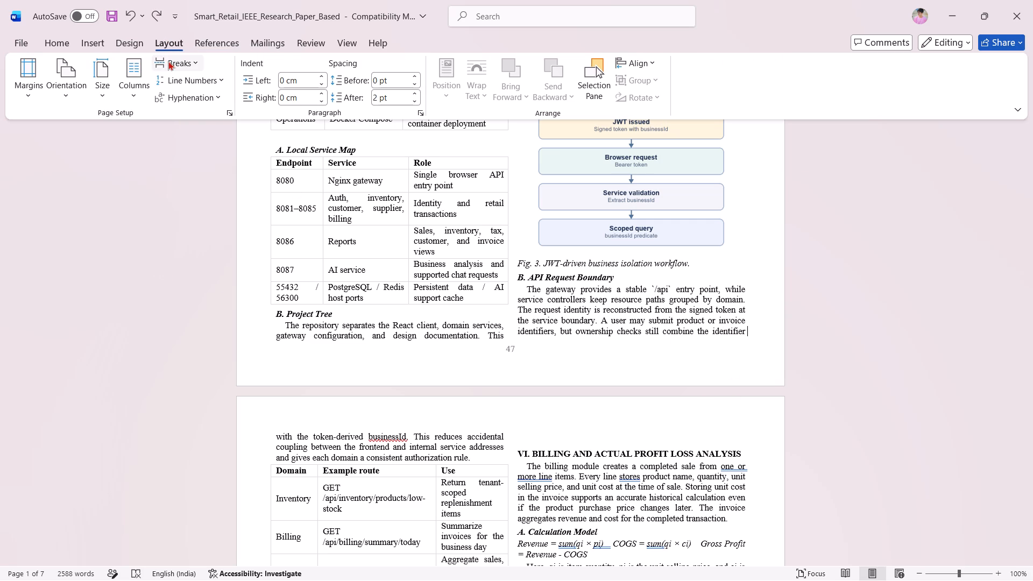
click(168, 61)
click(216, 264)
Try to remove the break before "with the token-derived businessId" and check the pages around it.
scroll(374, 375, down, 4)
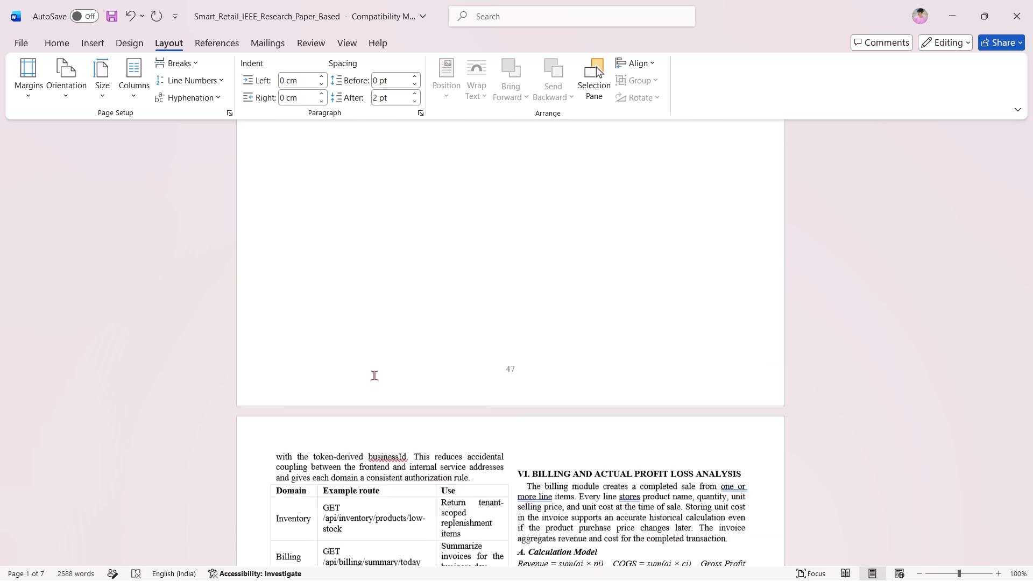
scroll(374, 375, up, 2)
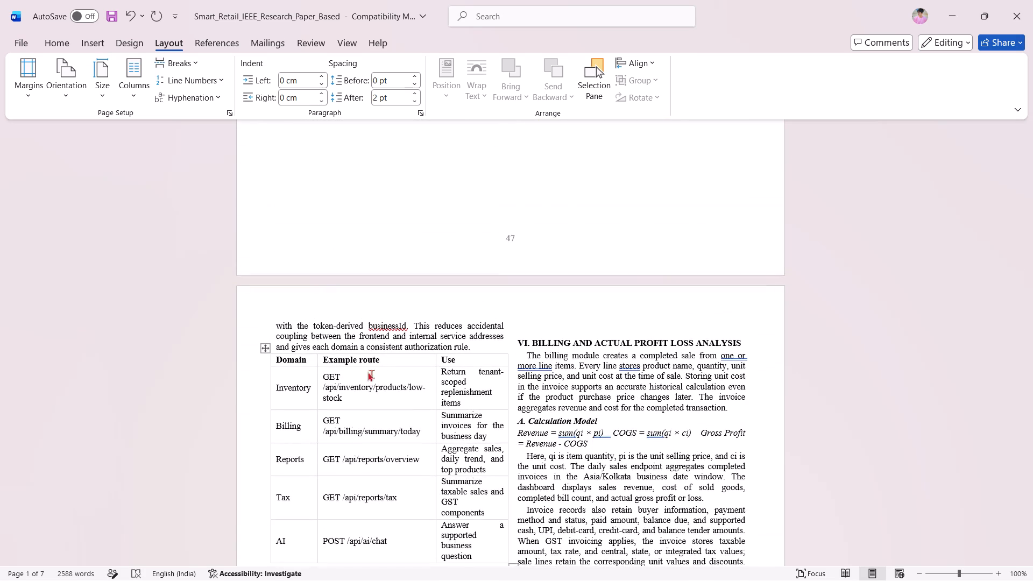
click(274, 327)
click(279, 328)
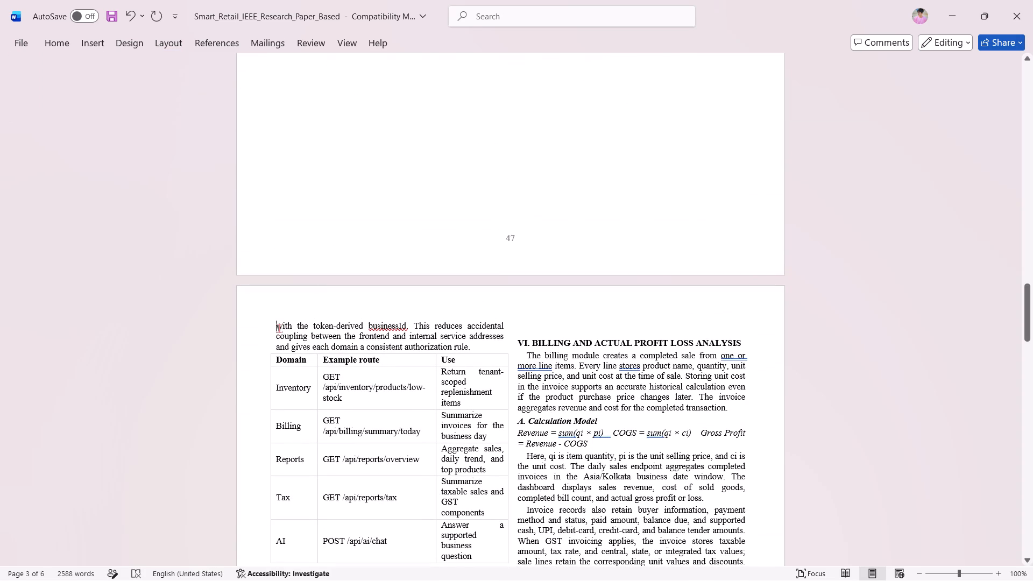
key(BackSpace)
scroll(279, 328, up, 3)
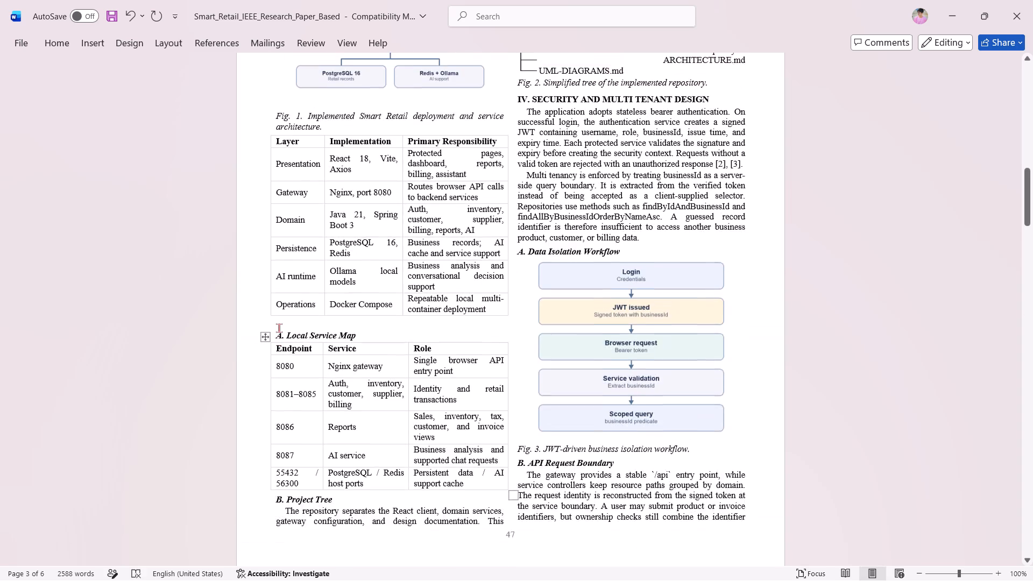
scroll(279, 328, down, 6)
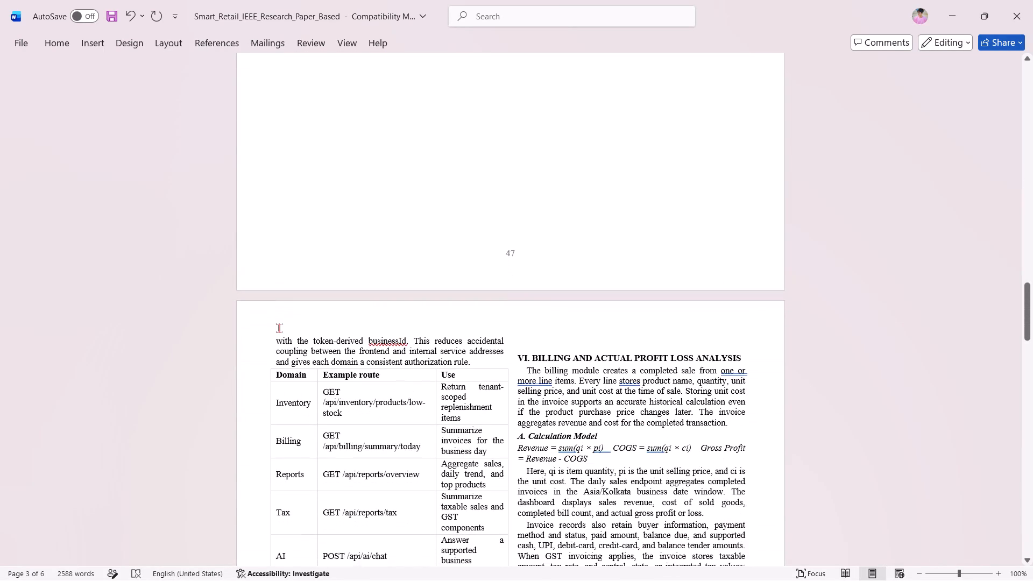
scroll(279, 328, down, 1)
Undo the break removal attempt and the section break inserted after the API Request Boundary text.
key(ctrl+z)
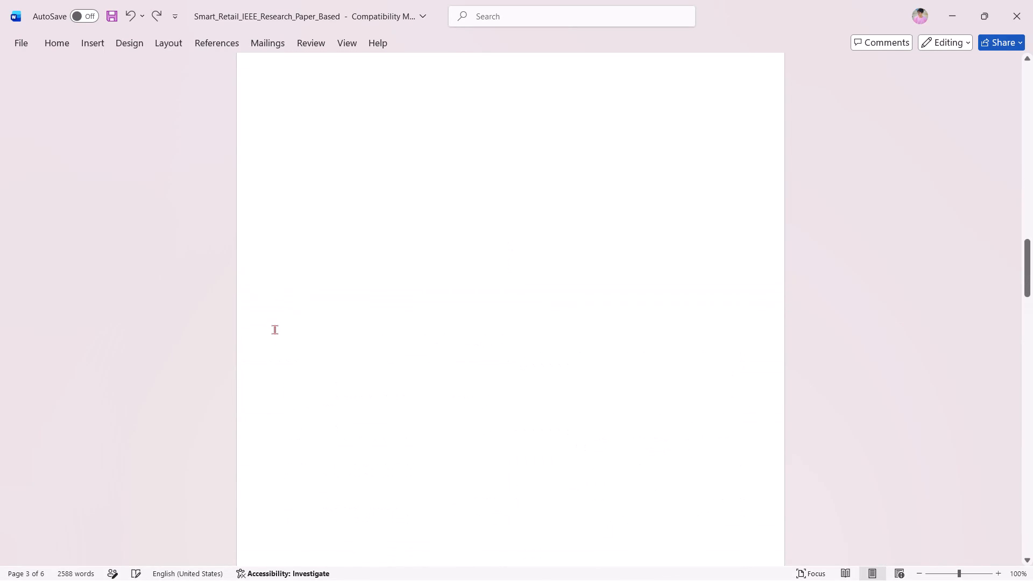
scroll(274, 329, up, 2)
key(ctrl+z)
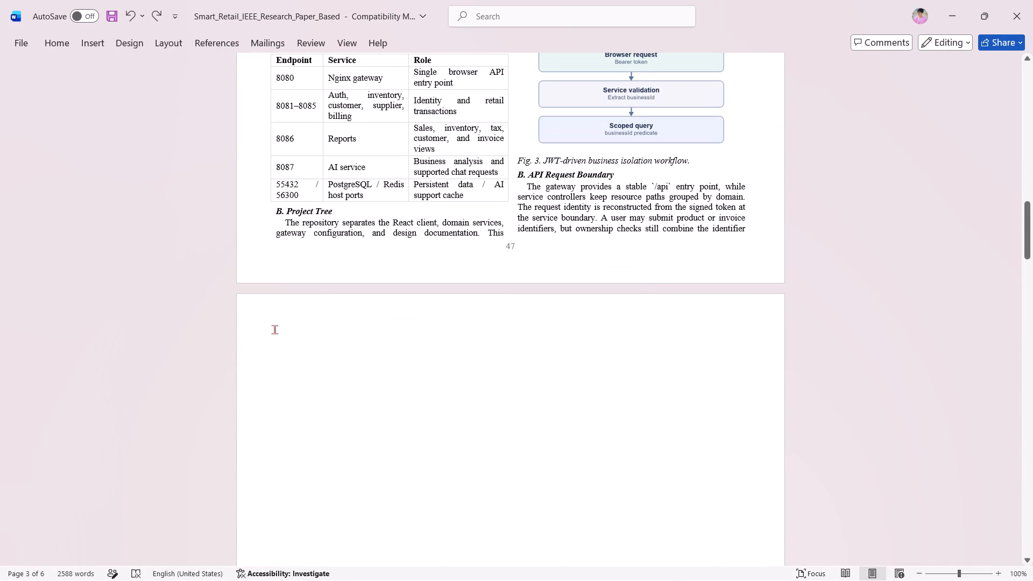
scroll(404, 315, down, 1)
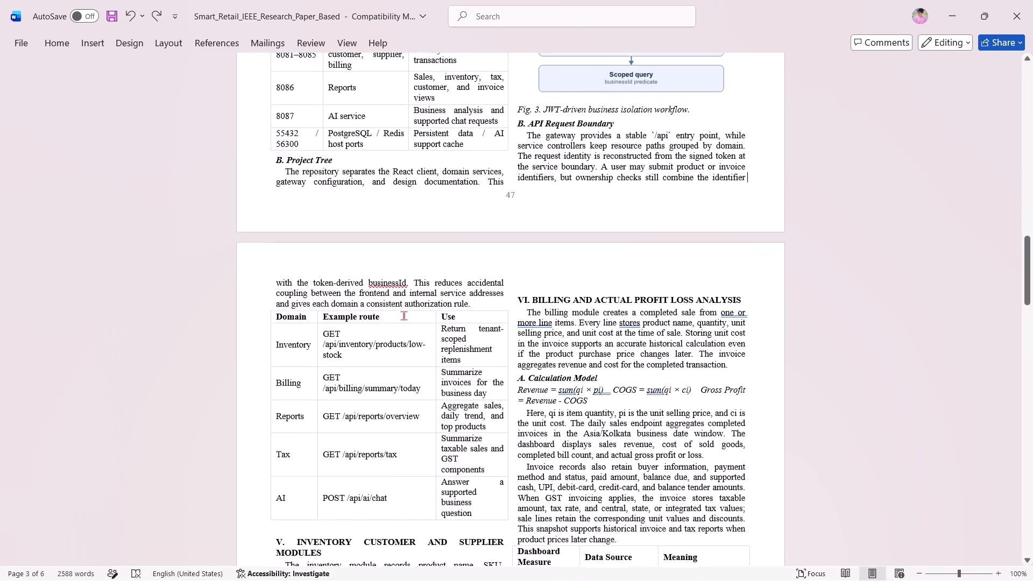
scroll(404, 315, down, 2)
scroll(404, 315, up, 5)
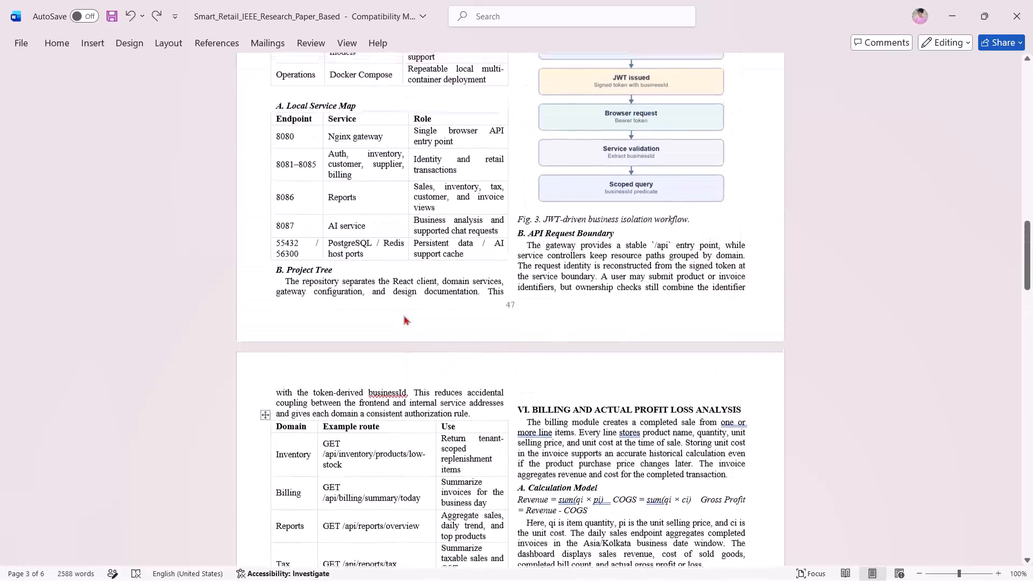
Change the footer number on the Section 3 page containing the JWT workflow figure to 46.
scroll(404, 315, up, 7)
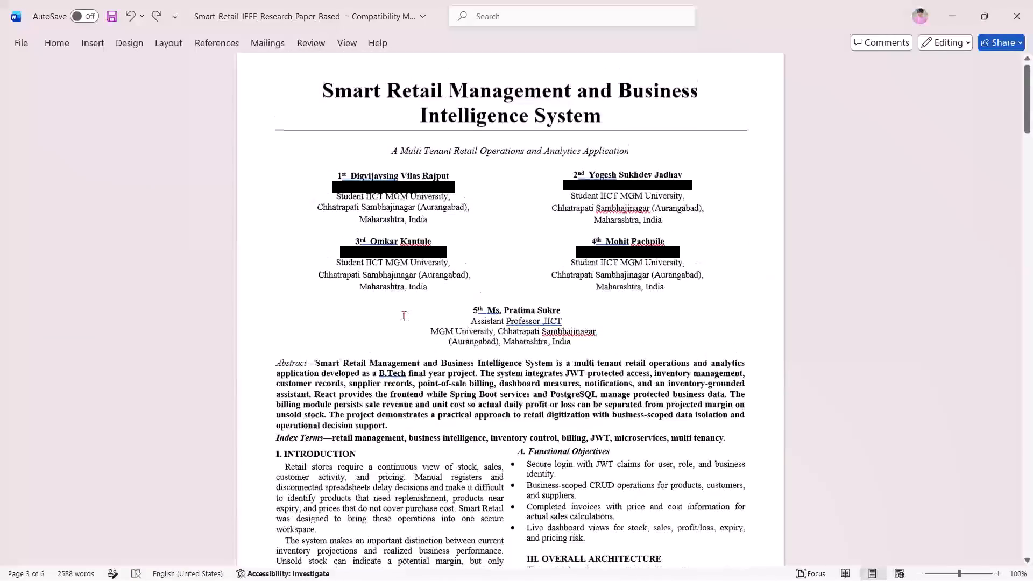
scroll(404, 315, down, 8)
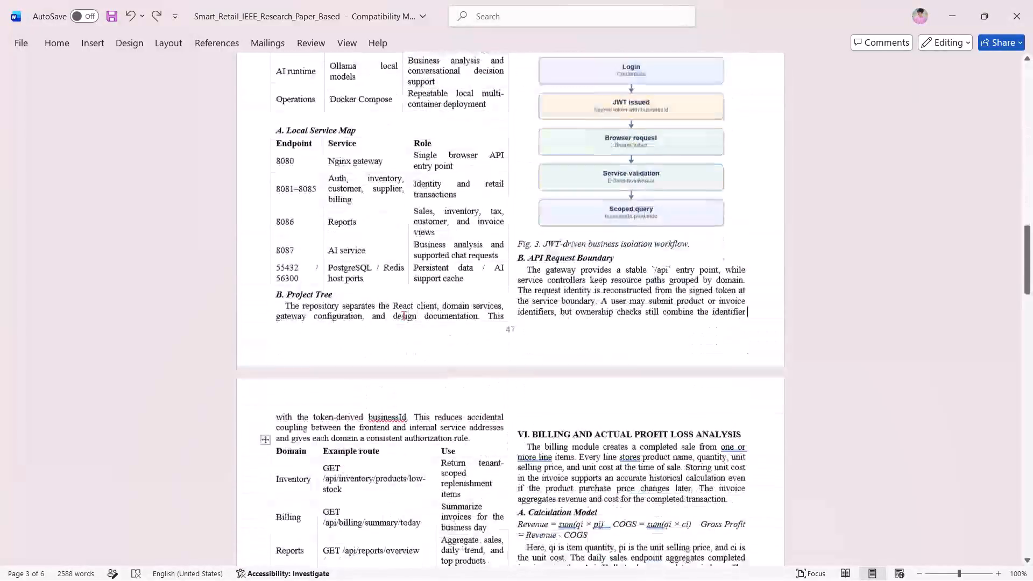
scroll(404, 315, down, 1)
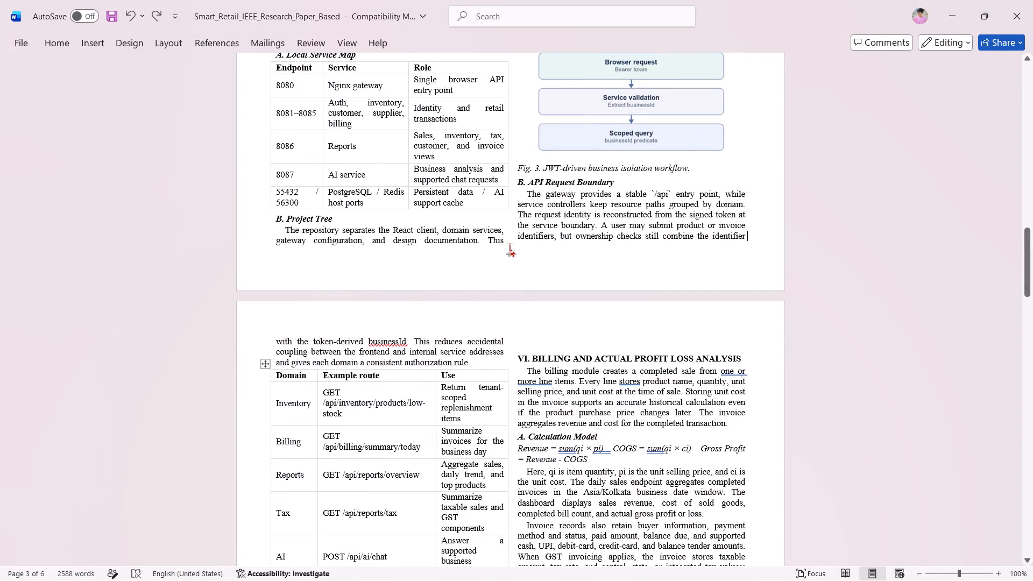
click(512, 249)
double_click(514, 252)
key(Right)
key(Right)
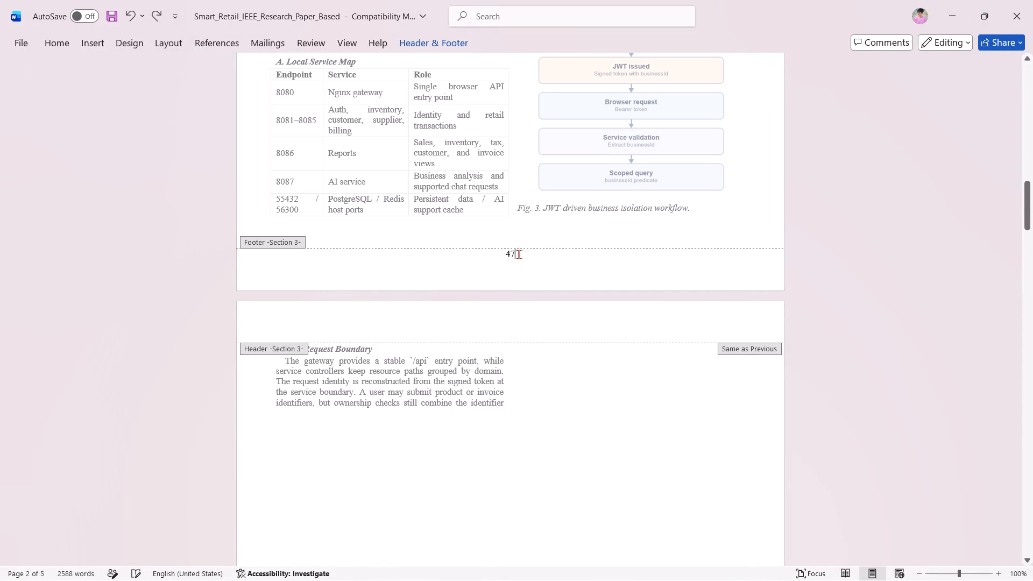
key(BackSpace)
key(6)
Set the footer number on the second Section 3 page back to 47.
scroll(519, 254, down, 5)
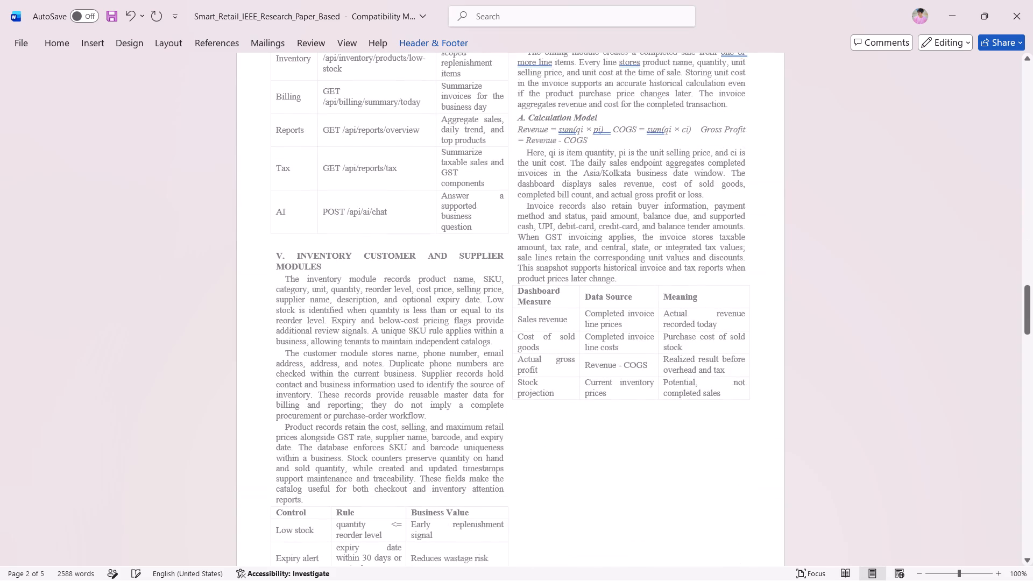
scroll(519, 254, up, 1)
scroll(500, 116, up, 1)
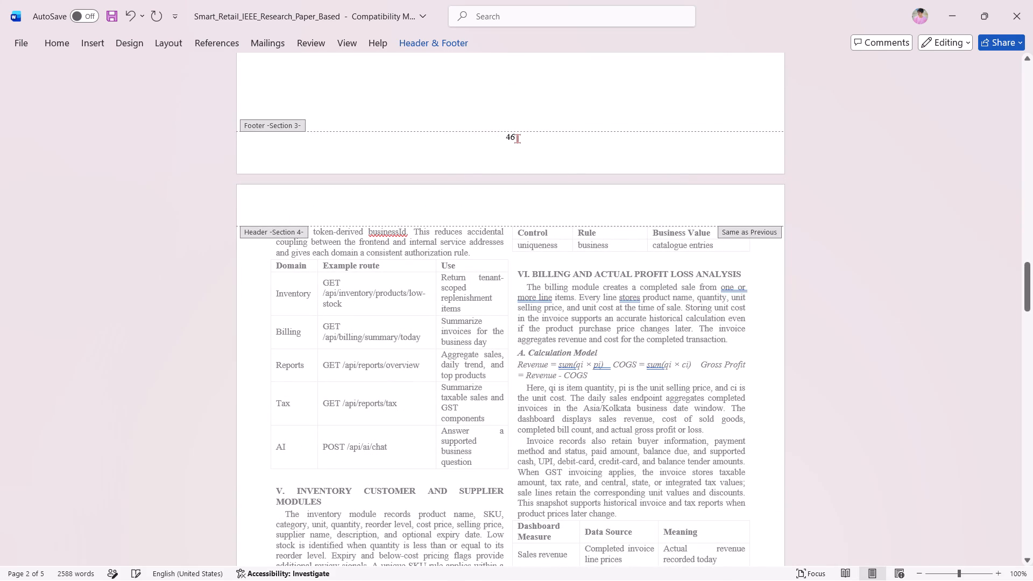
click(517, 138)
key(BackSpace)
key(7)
Check the footer numbers from Section 3 through the final Section 6 page, and close footer editing.
scroll(517, 138, up, 4)
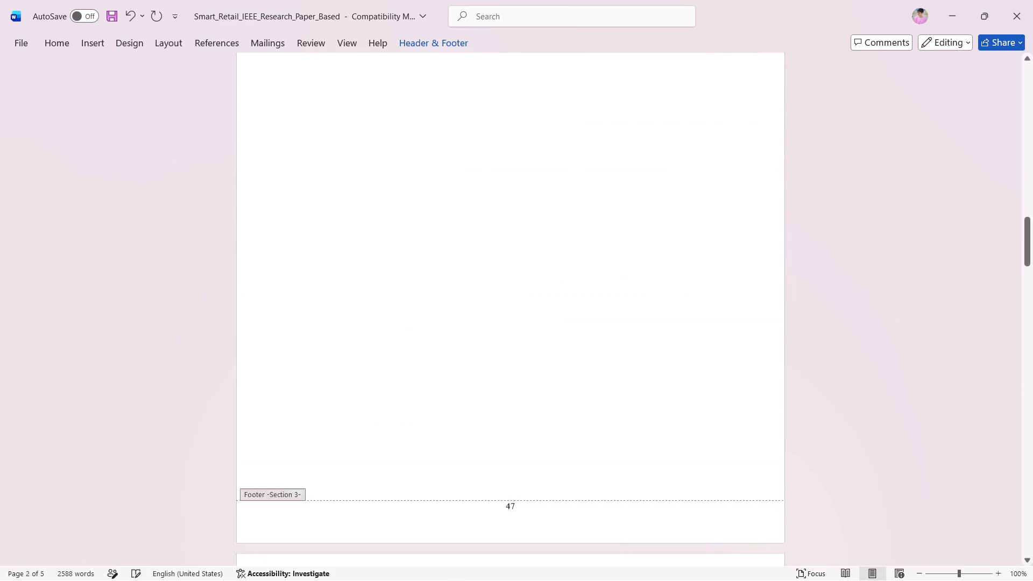
scroll(517, 138, down, 5)
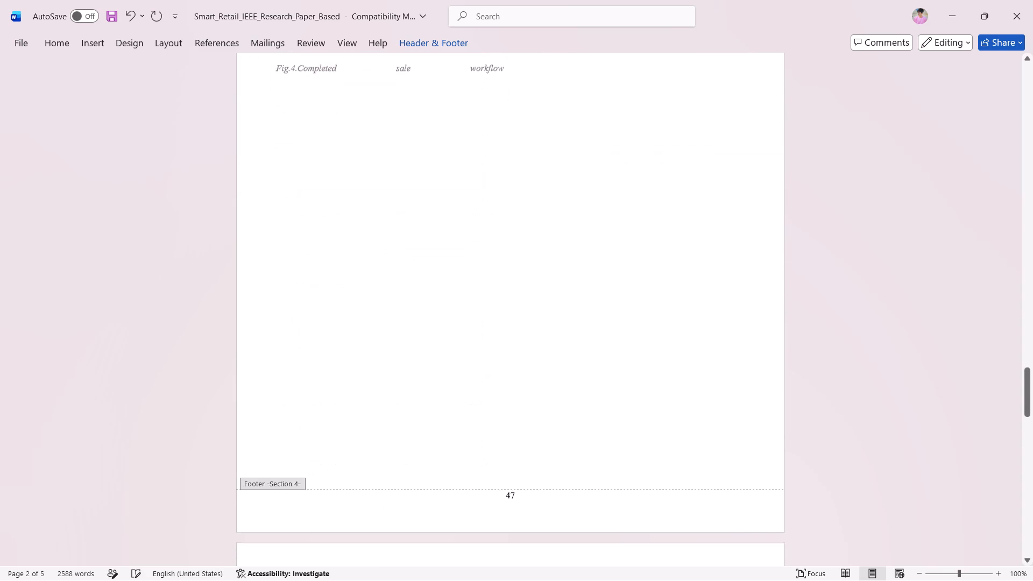
scroll(517, 138, down, 7)
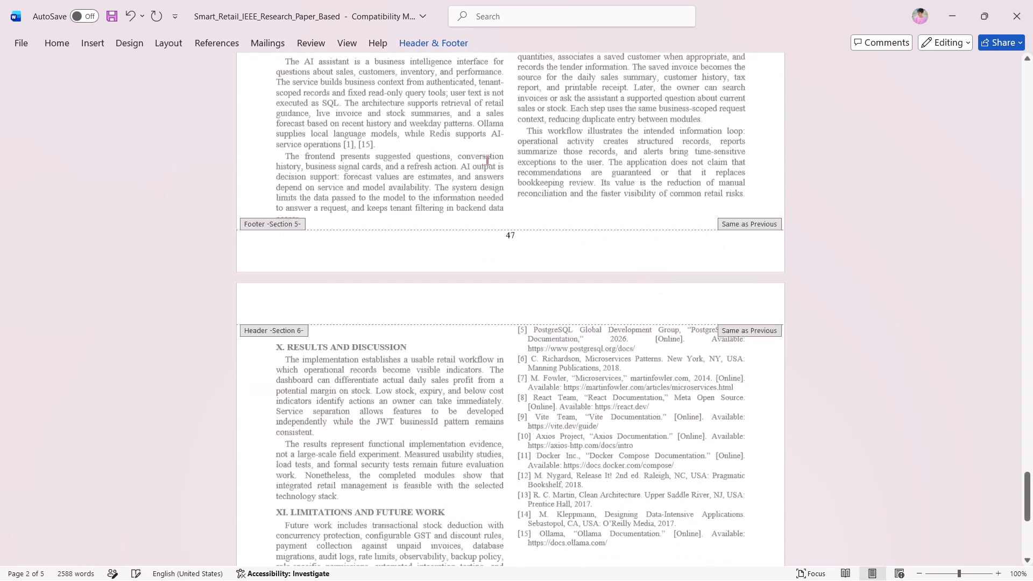
scroll(487, 160, down, 3)
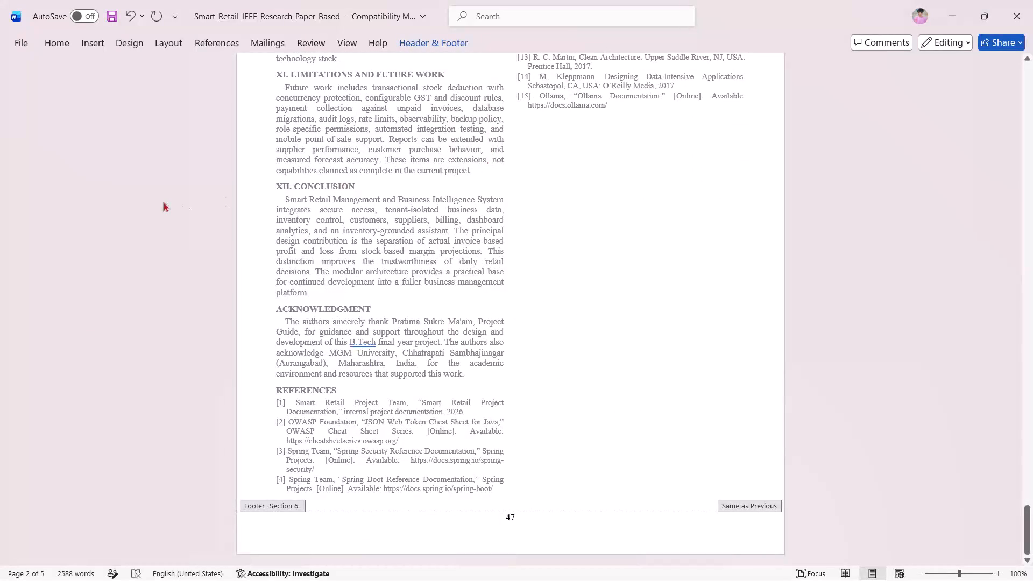
double_click(162, 202)
double_click(162, 202)
click(162, 202)
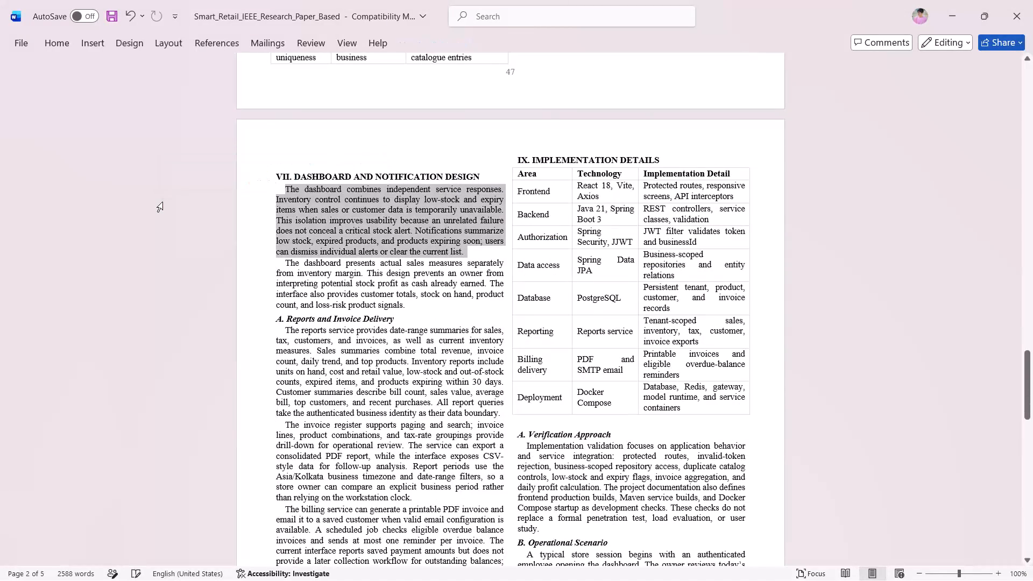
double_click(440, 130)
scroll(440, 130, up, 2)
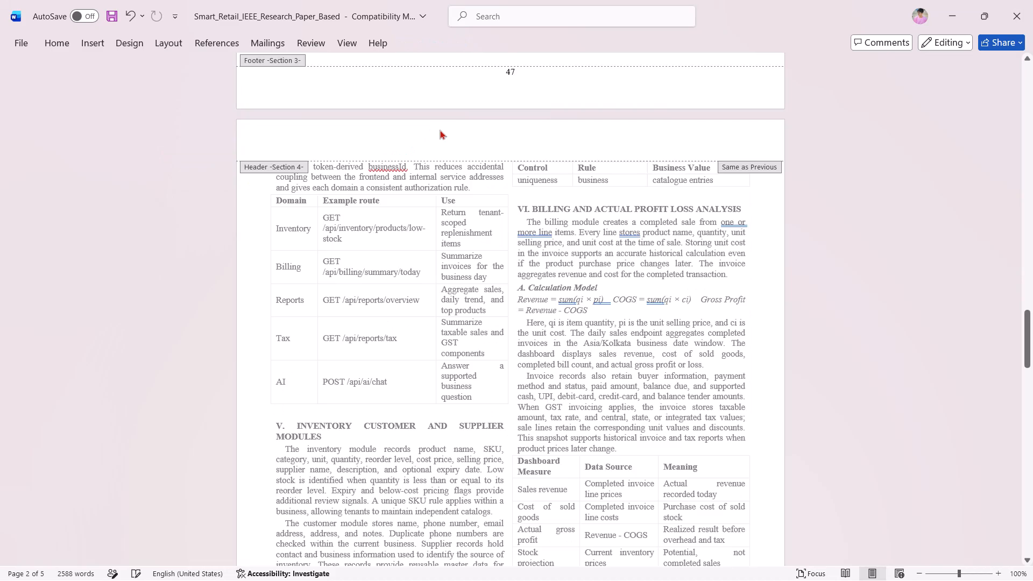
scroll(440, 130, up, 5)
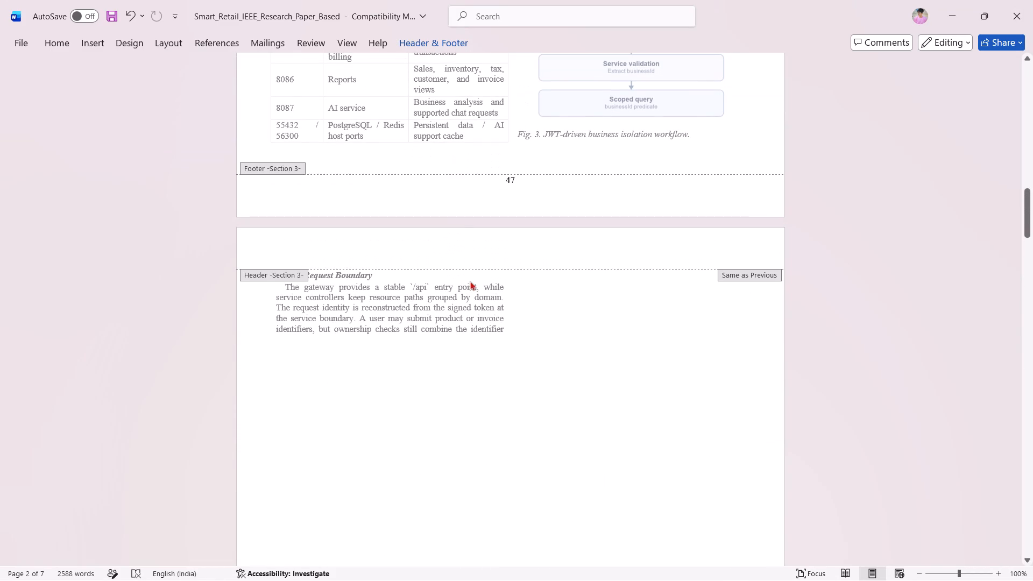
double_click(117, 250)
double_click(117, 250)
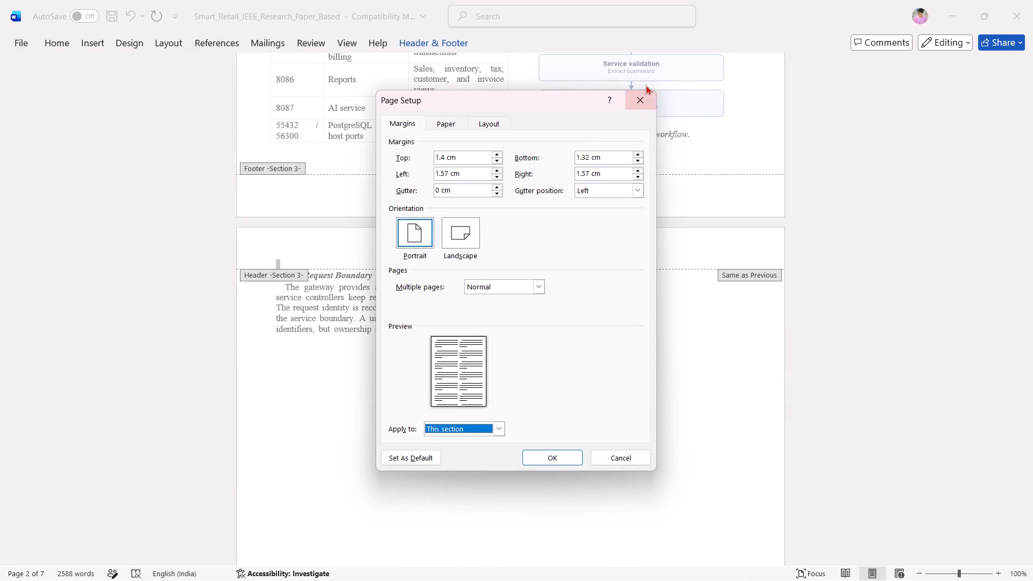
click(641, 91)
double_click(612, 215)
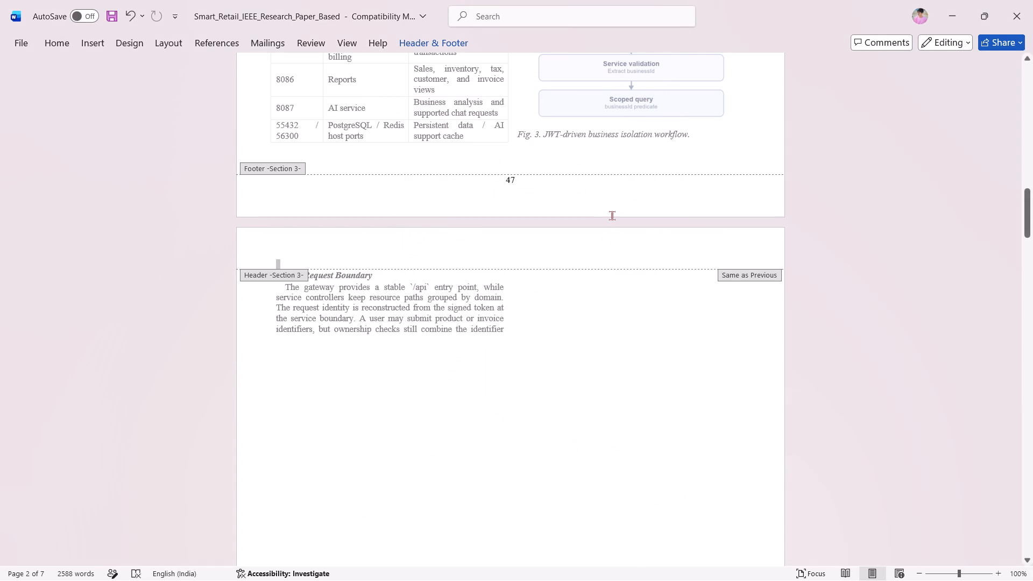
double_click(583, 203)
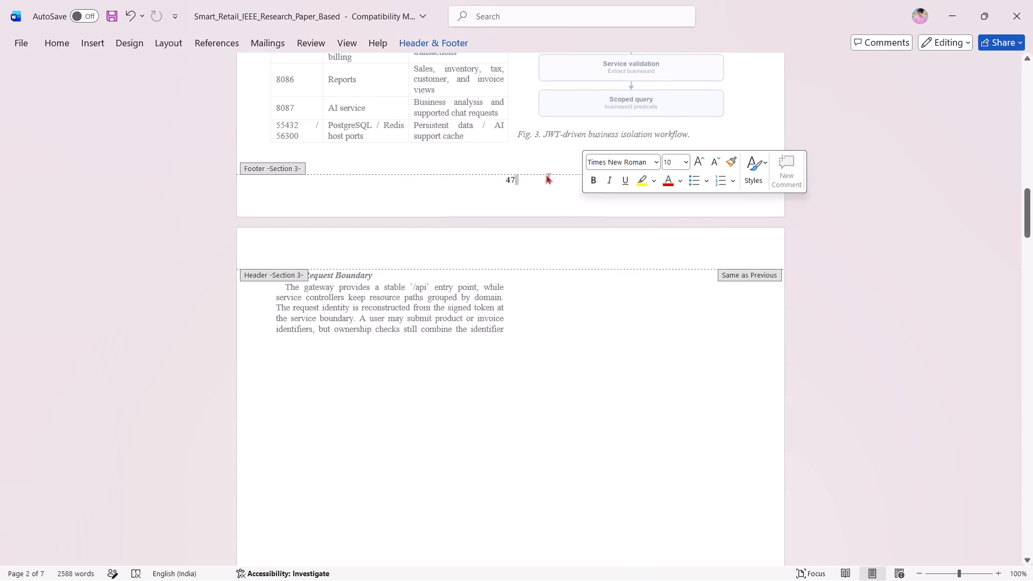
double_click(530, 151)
Review the body pages and footers throughout the paper for layout and page numbering.
scroll(510, 150, down, 2)
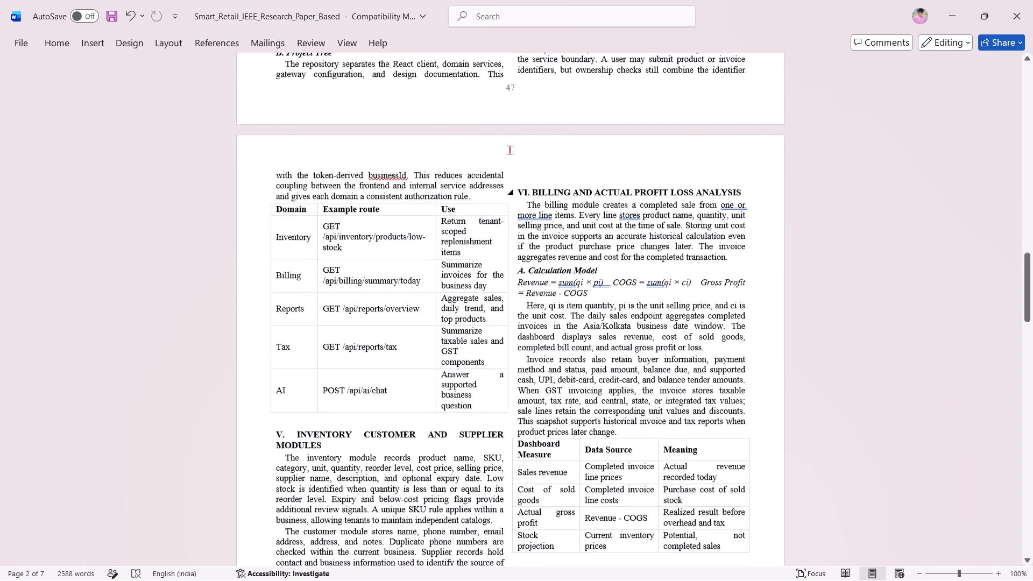
scroll(510, 150, down, 9)
scroll(510, 150, up, 9)
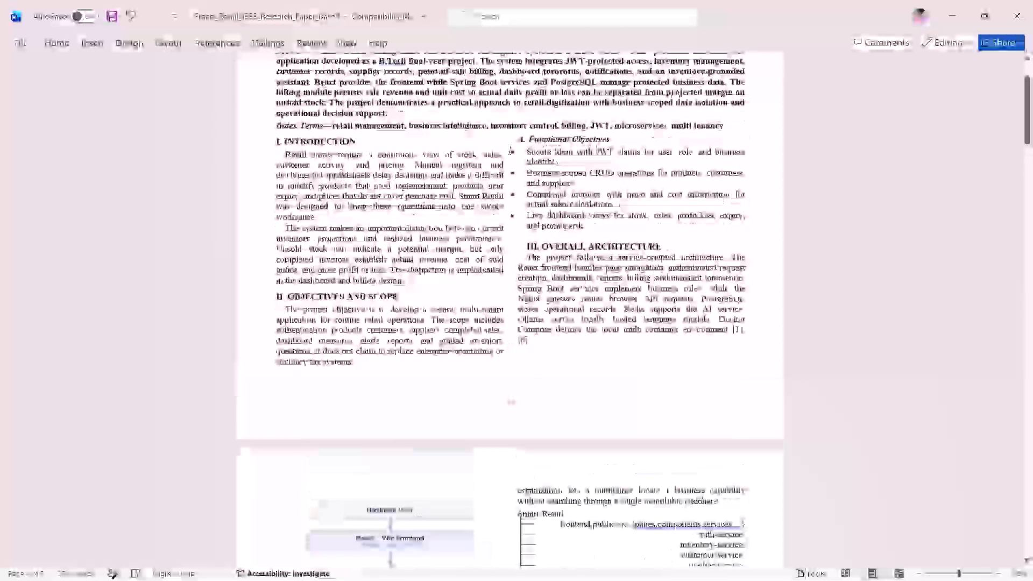
scroll(510, 150, up, 2)
Undo all footer, section break and text edits back to the document's saved version, viewing the pages at 50% zoom.
key(ctrl+z)
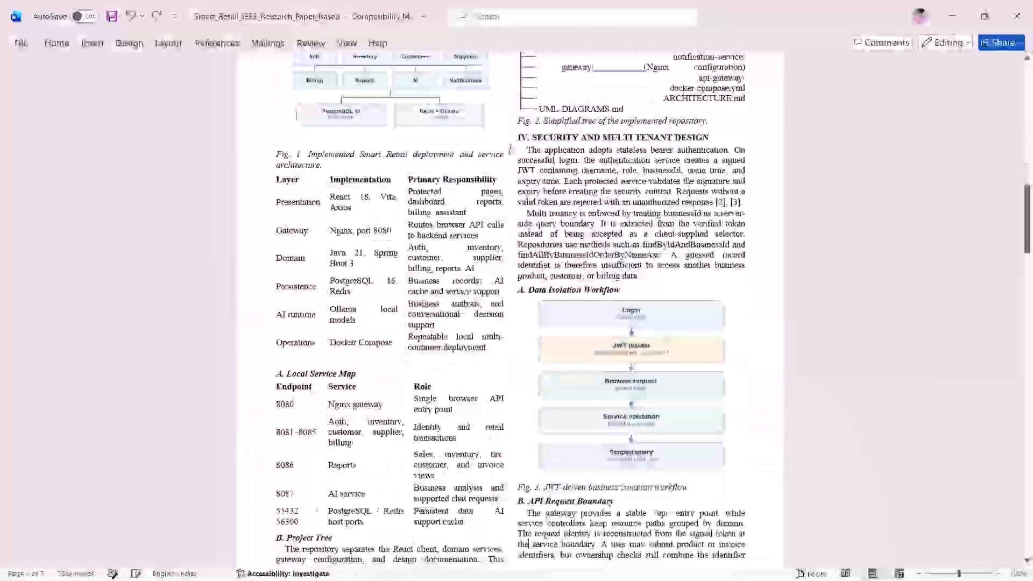
key(ctrl+z)
ctrl+scroll(510, 150, down, 1)
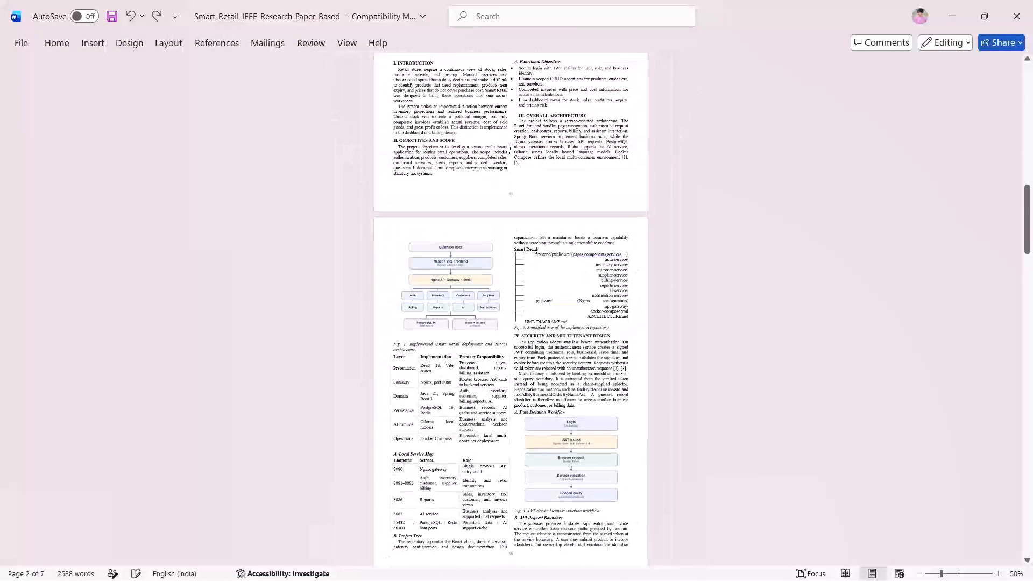
key(ctrl+z)
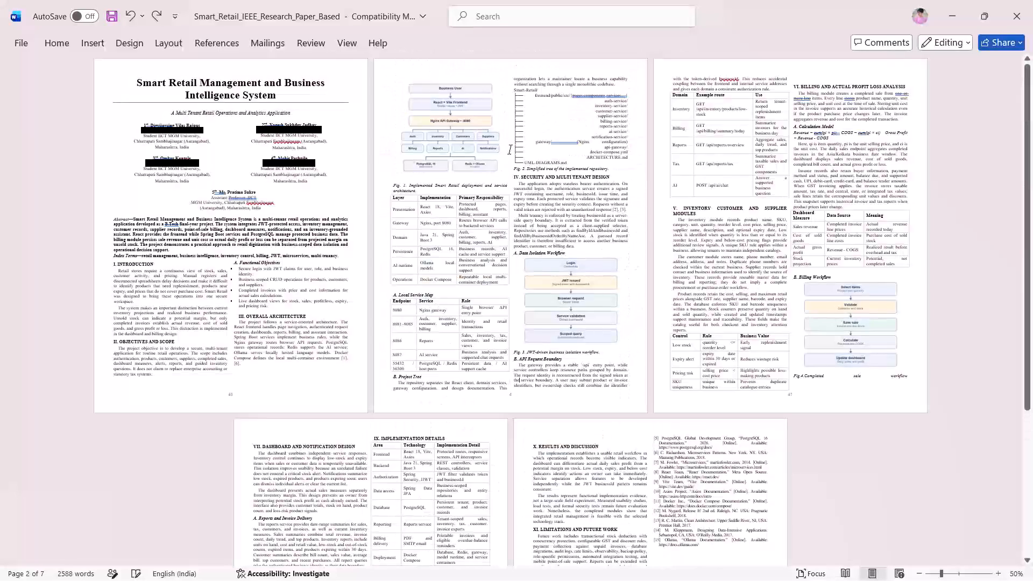
key(ctrl+z)
key(ctrl+z)
key(ctrl+z)
key(ctrl+z)
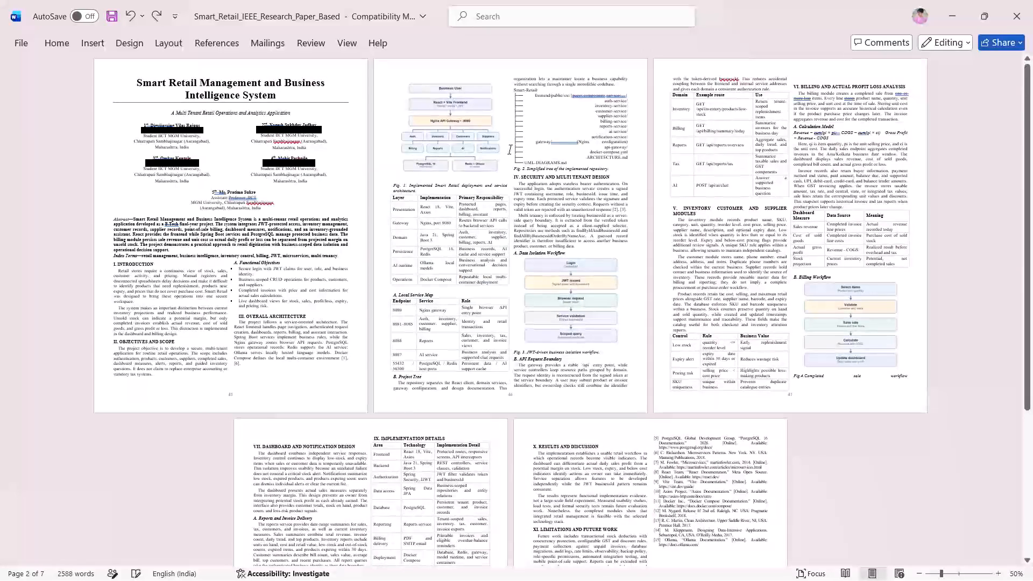
key(ctrl+z)
key(ctrl+z)
key(ctrl+z)
key(ctrl+z)
key(ctrl+z)
key(ctrl+z)
key(ctrl+z)
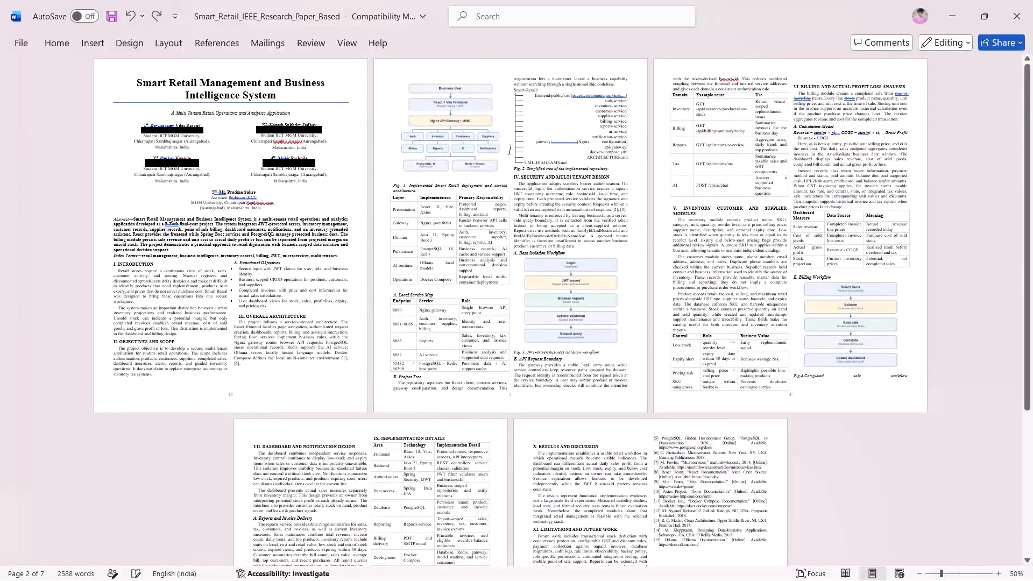
key(ctrl+z)
key(ctrl+z)
key(ctrl+z)
key(ctrl+z)
key(ctrl+z)
key(ctrl+z)
key(ctrl+z)
key(ctrl+z)
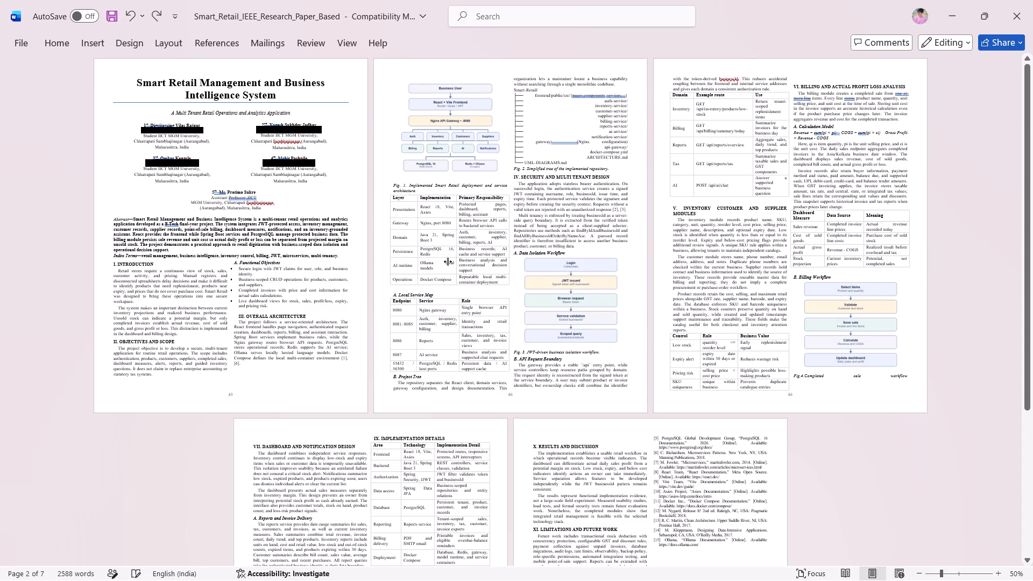
key(ctrl+z)
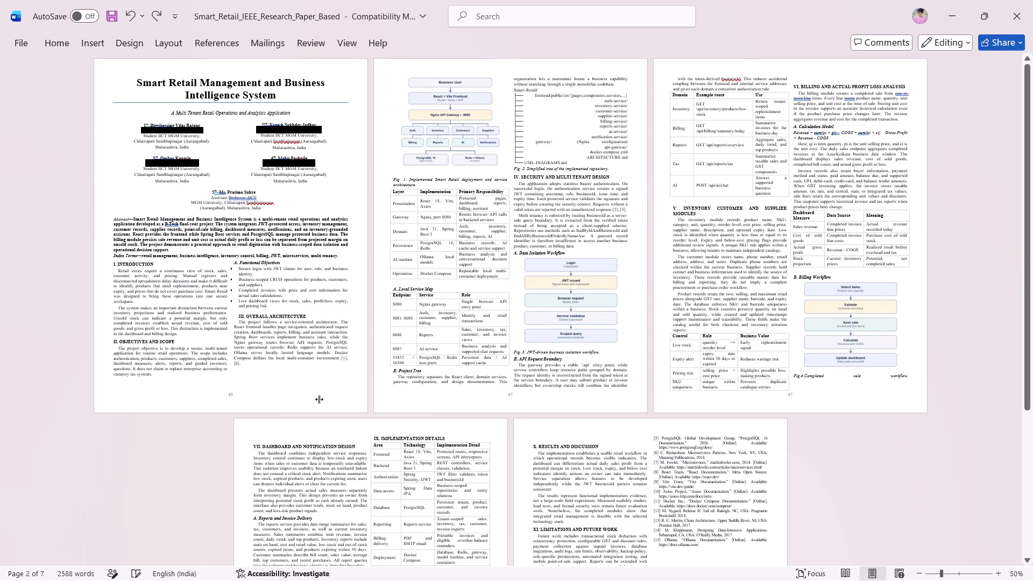
key(ctrl+z)
key(ctrl+z)
key(ctrl+z)
key(ctrl+z)
key(ctrl+z)
key(ctrl+z)
key(ctrl+z)
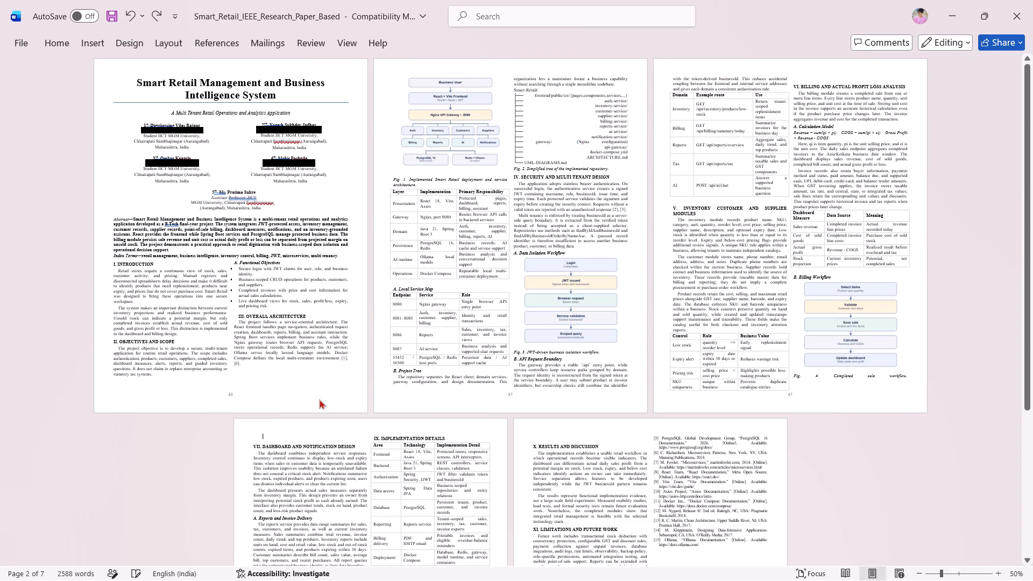
key(ctrl+z)
key(ctrl+z)
key(ctrl+z)
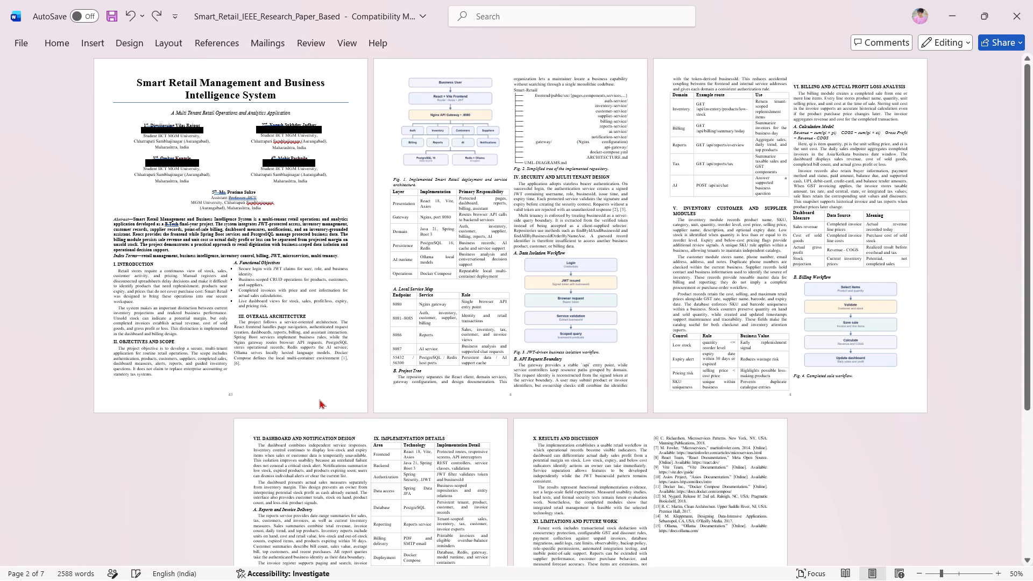
key(ctrl+z)
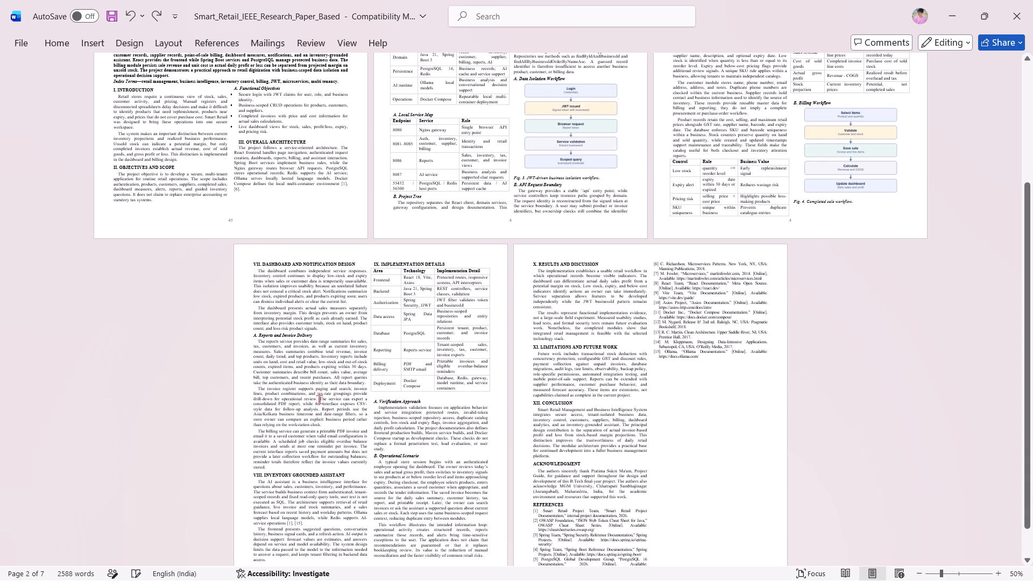
key(ctrl+z)
key(ctrl+z)
key(ctrl+z)
key(ctrl+z)
key(ctrl+z)
key(ctrl+z)
key(ctrl+z)
key(ctrl+z)
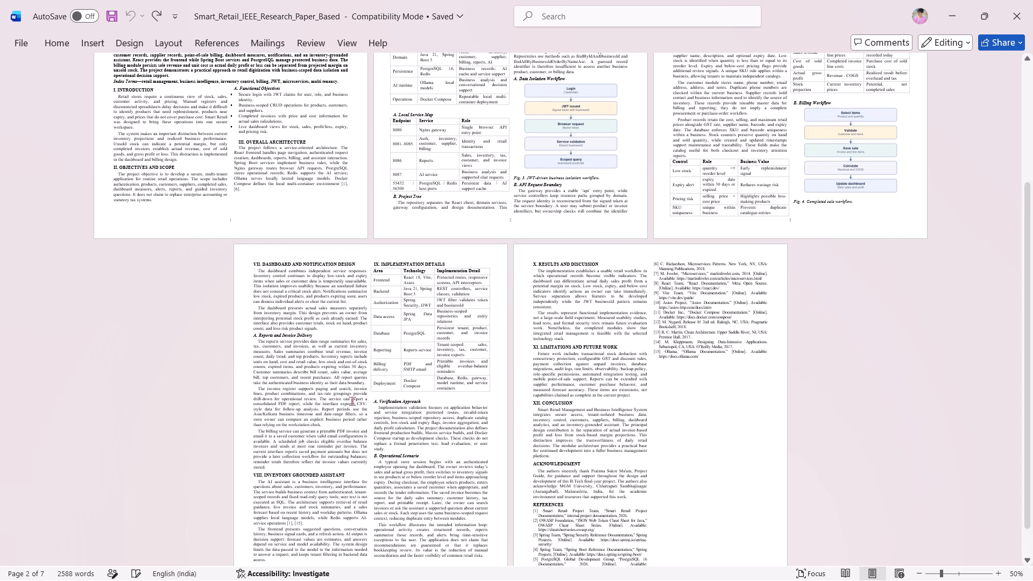
scroll(401, 416, up, 2)
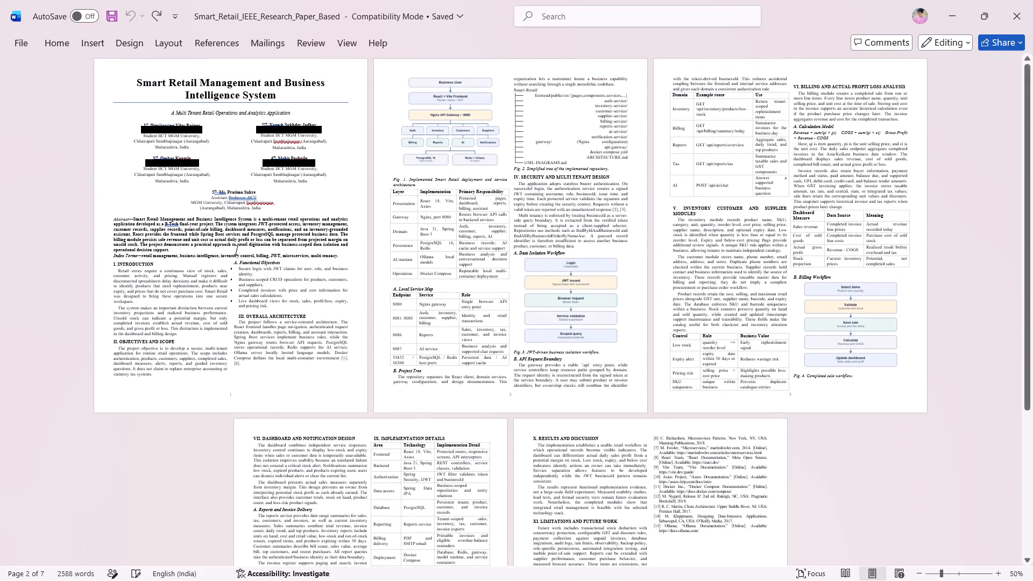
scroll(236, 250, down, 1)
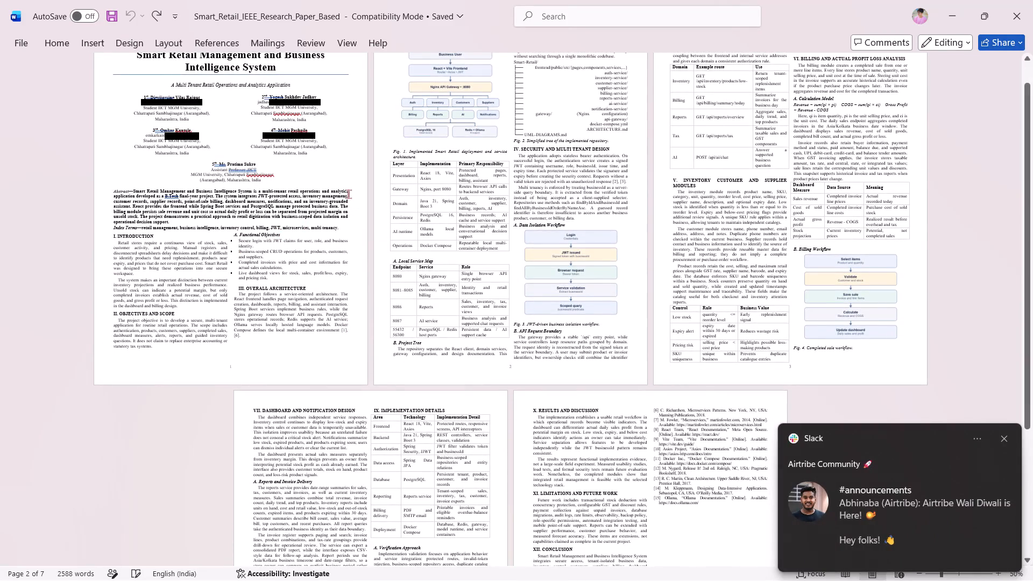
Save the research paper and view its opening pages at 80% zoom.
click(348, 194)
scroll(497, 254, down, 1)
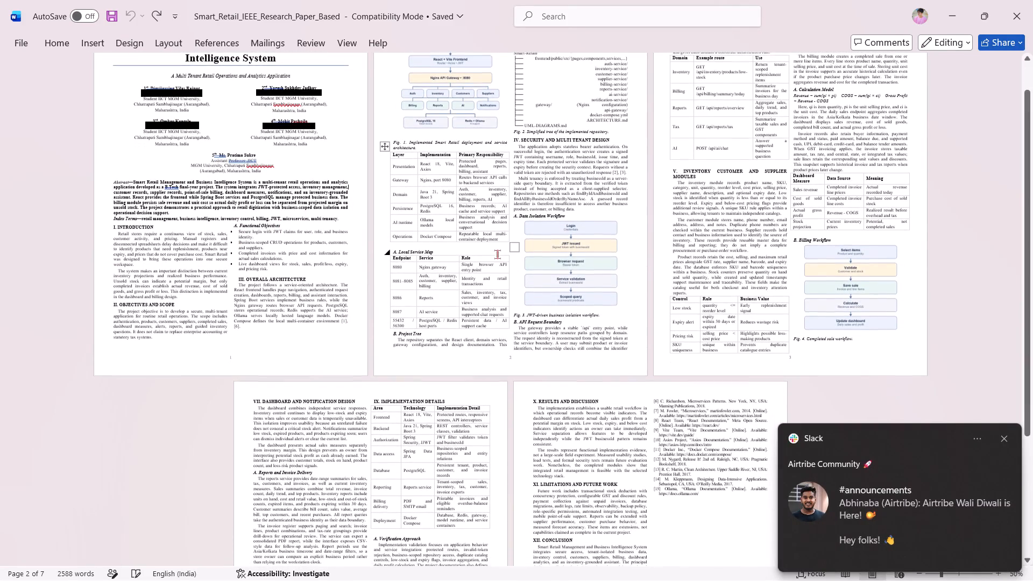
double_click(110, 8)
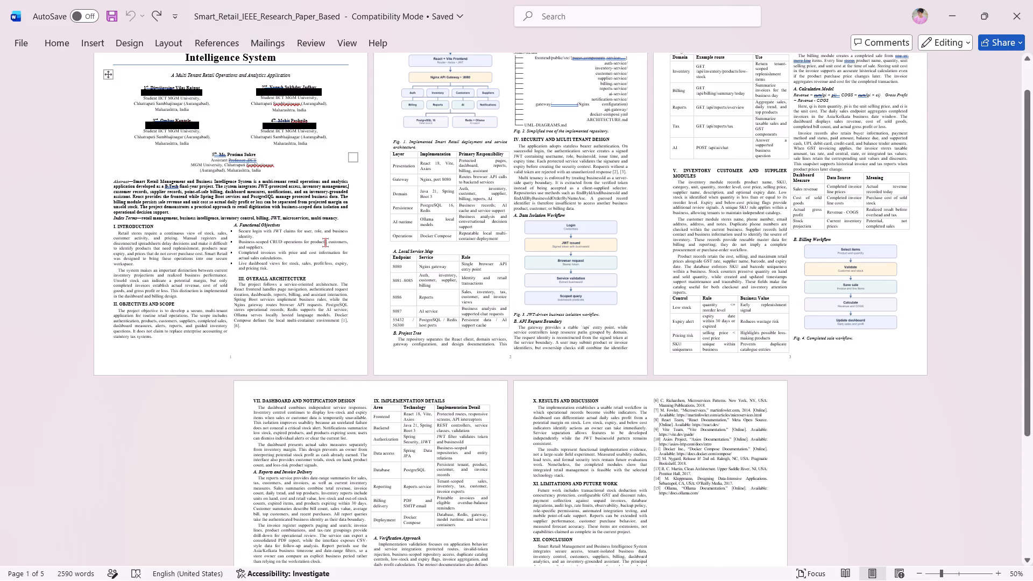
ctrl+scroll(325, 242, up, 3)
scroll(325, 242, up, 1)
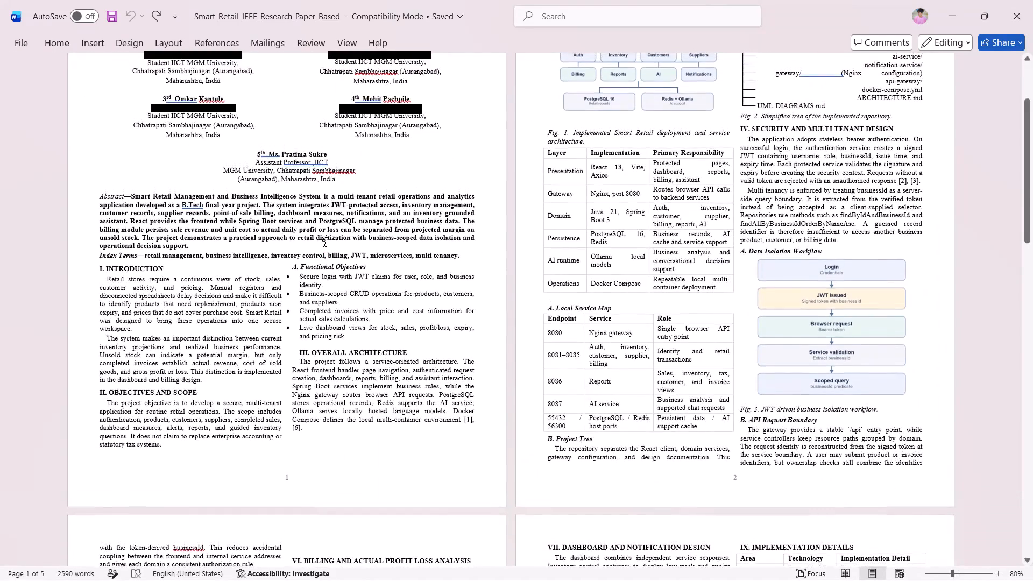
scroll(325, 242, up, 5)
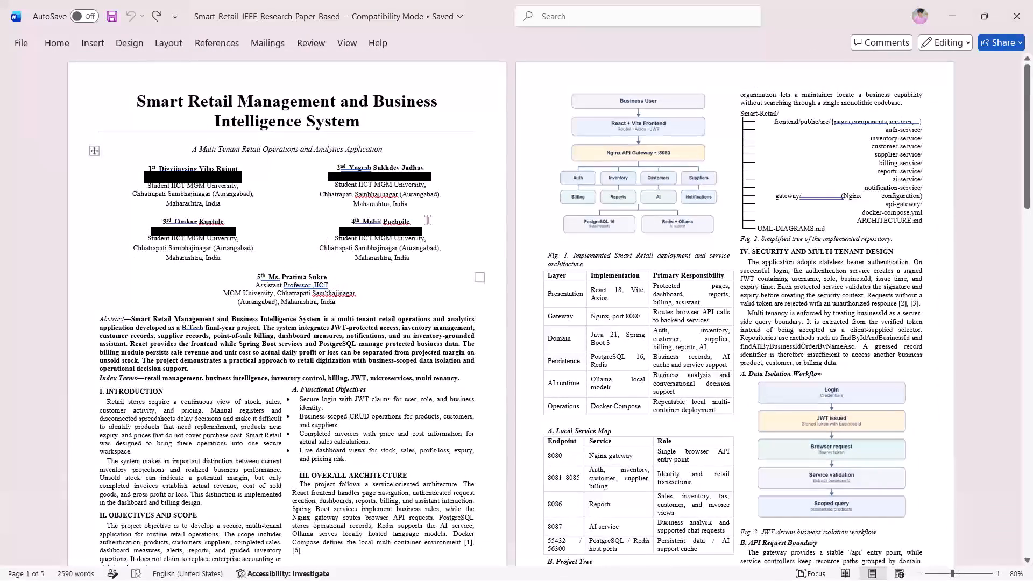
scroll(792, 181, up, 1)
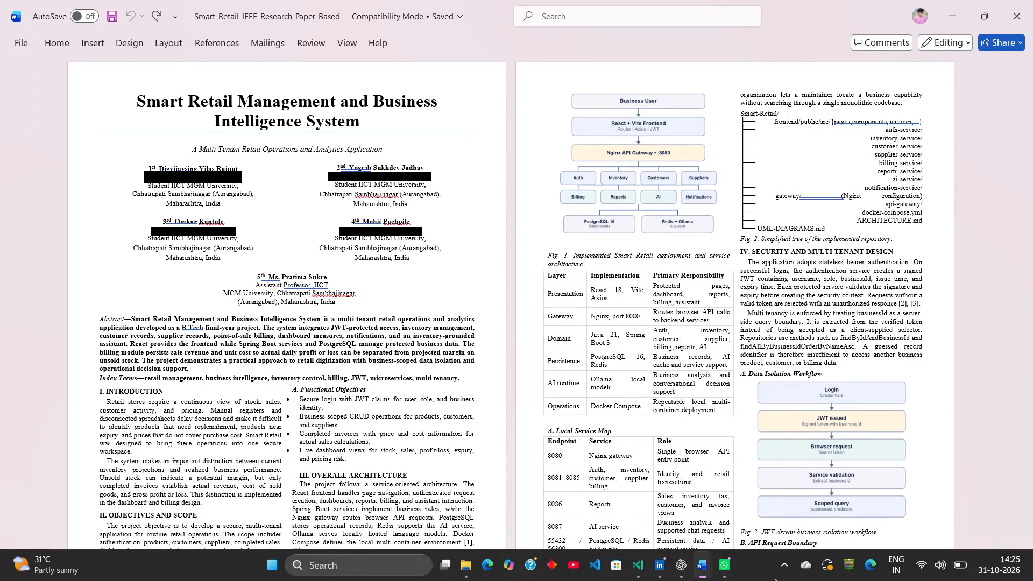
Switch to Microsoft Edge and search the web for "IEEE conference research paper publish".
click(489, 563)
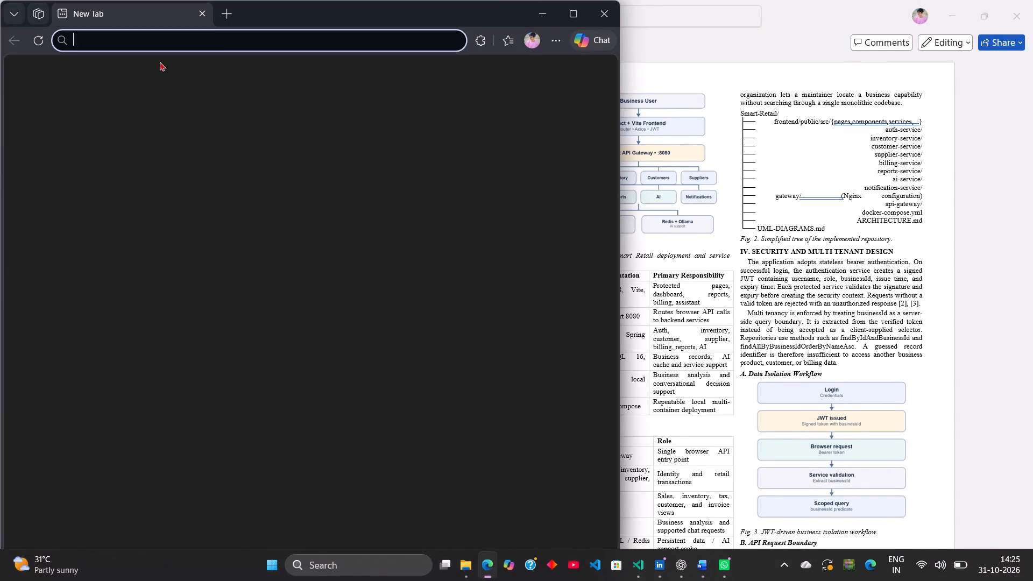
click(226, 40)
text(Rea)
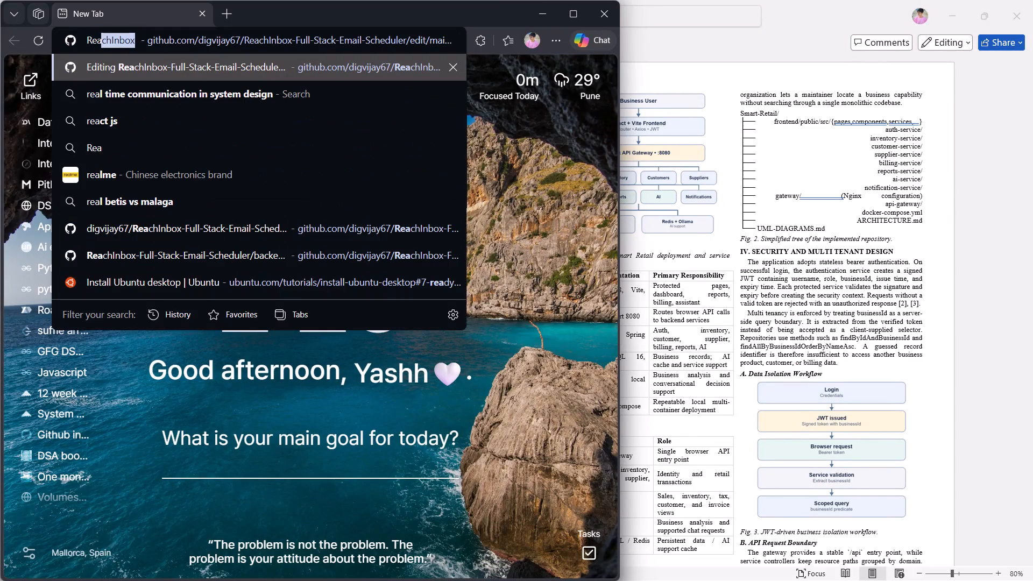
text(se)
key(BackSpace)
key(BackSpace)
key(BackSpace)
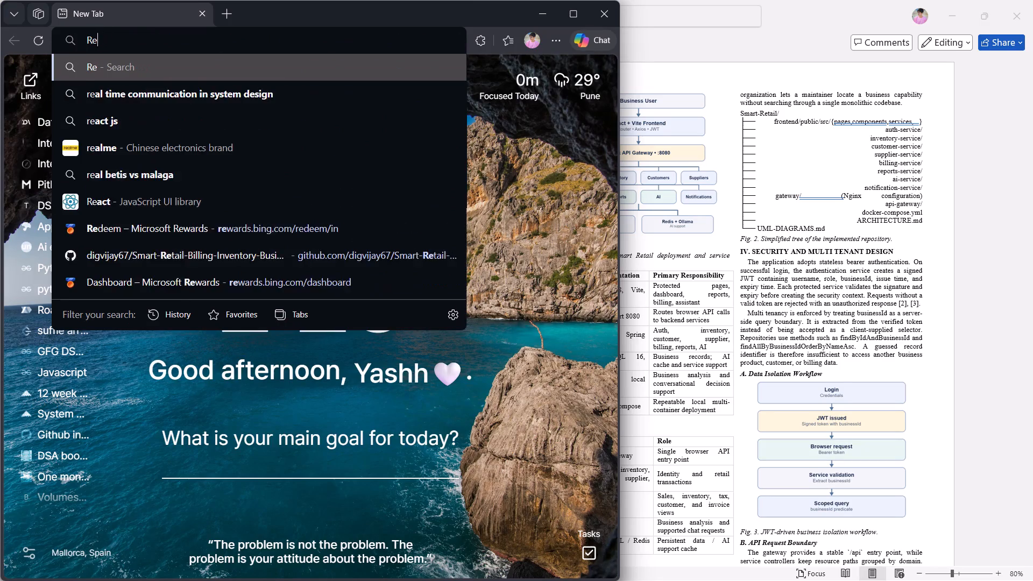
text(search paper)
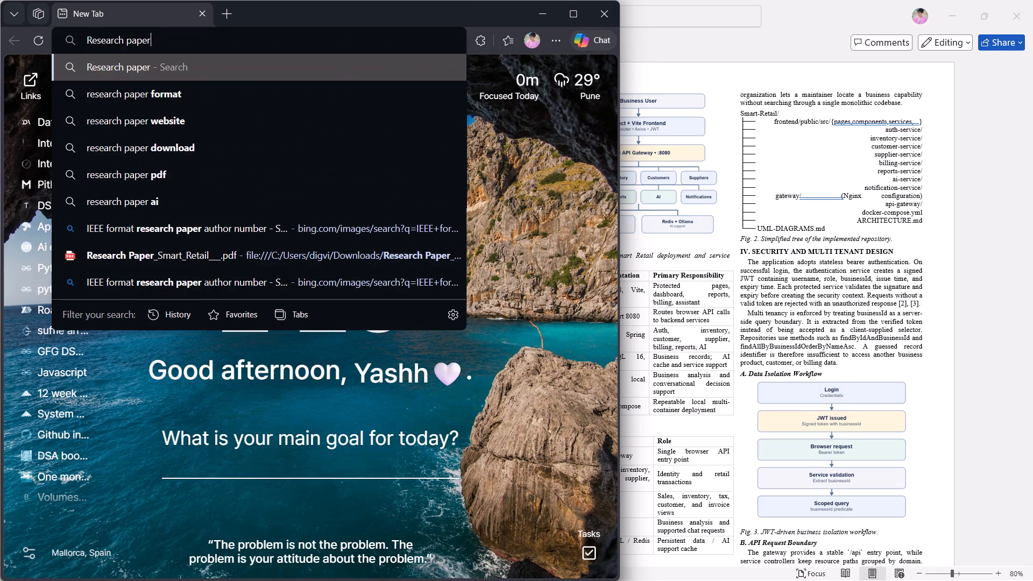
key(BackSpace)
key(BackSpace)
key(BackSpace)
key(BackSpace)
key(BackSpace)
key(BackSpace)
key(BackSpace)
key(BackSpace)
key(BackSpace)
key(BackSpace)
key(BackSpace)
key(BackSpace)
key(BackSpace)
key(BackSpace)
key(BackSpace)
key(BackSpace)
key(BackSpace)
key(BackSpace)
key(BackSpace)
key(BackSpace)
text(IEEE con)
text(fe)
text(rence research paper upl)
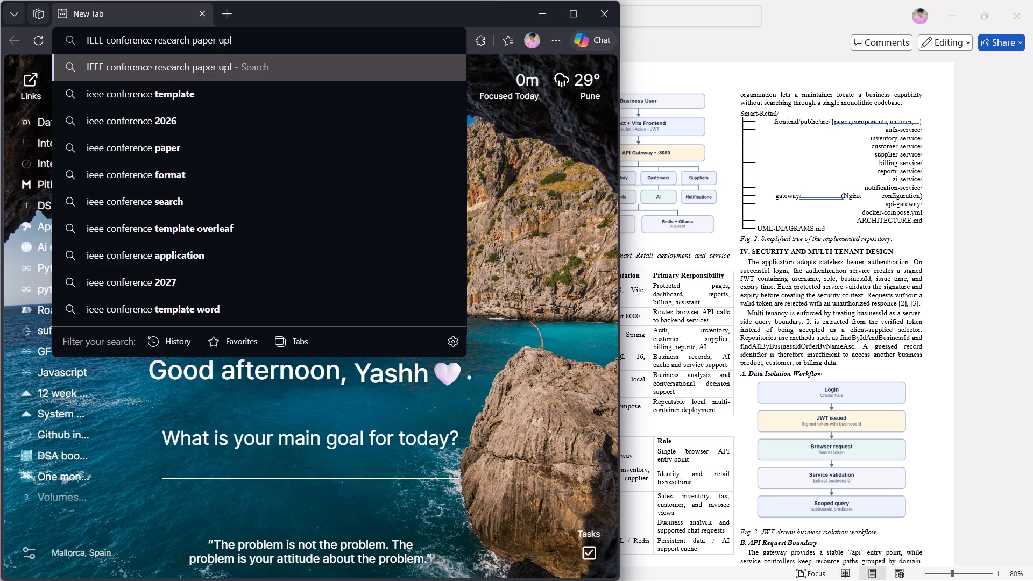
key(BackSpace)
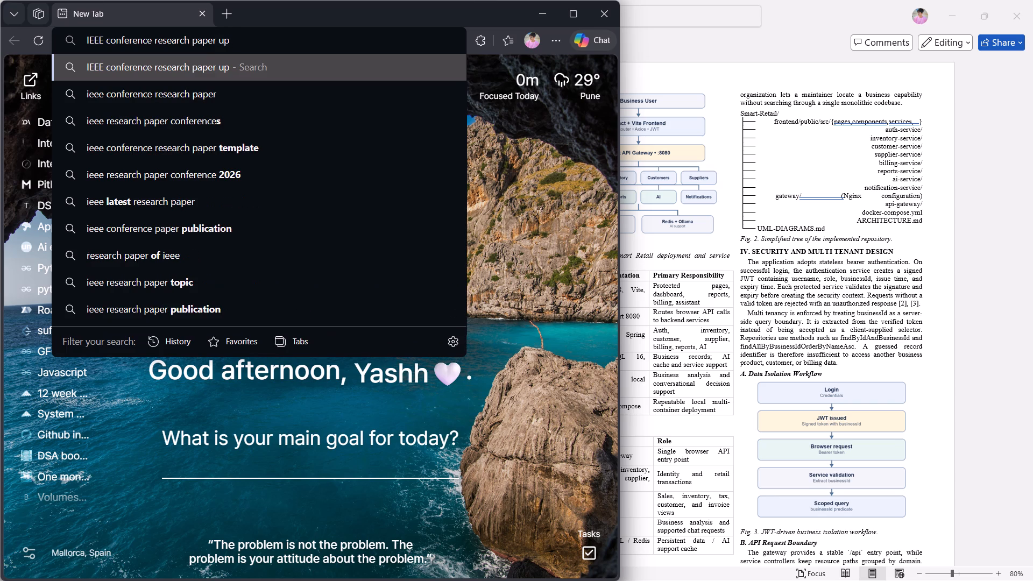
text(lish)
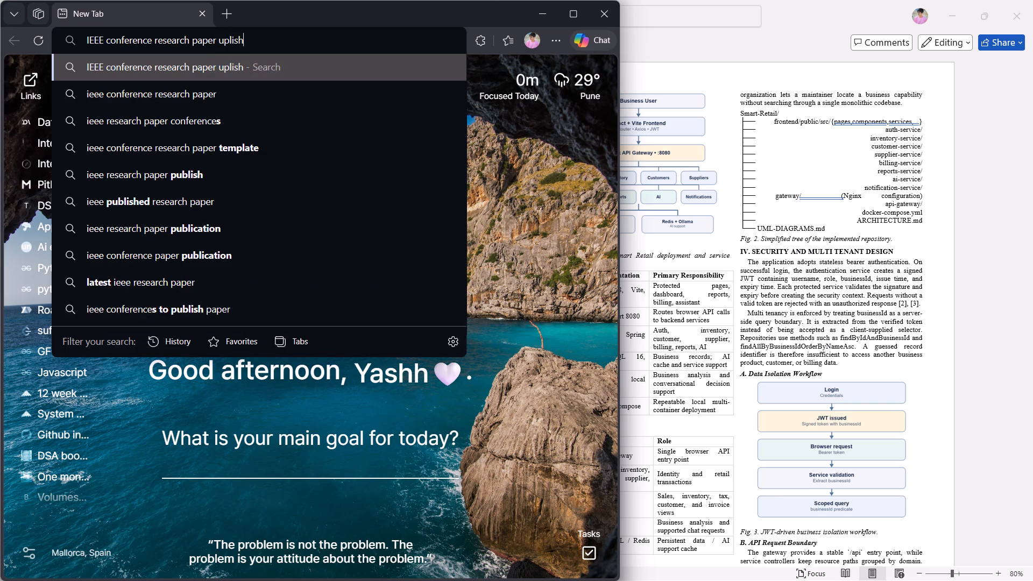
key(BackSpace)
key(BackSpace)
key(BackSpace)
key(BackSpace)
key(BackSpace)
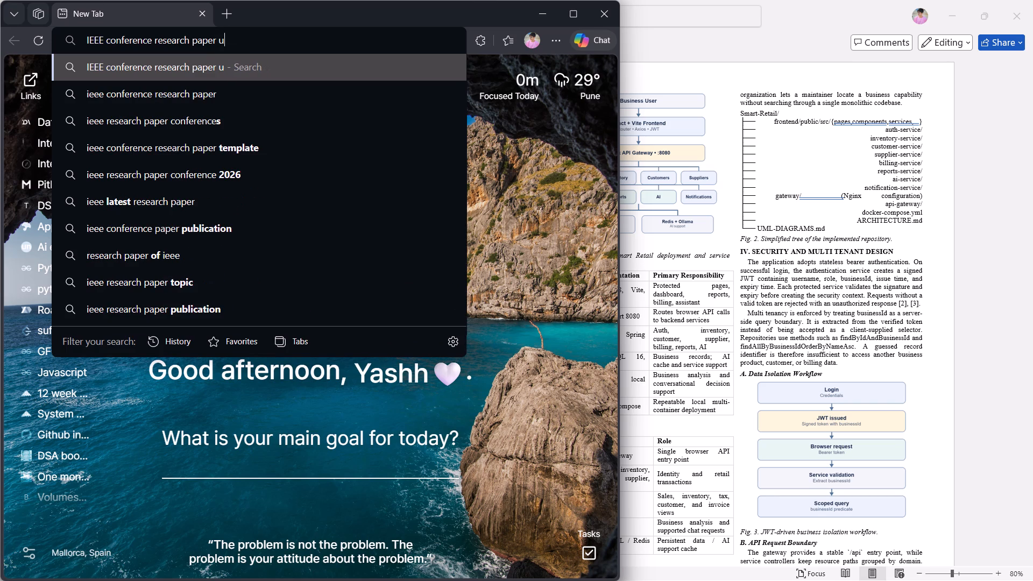
key(BackSpace)
key(p)
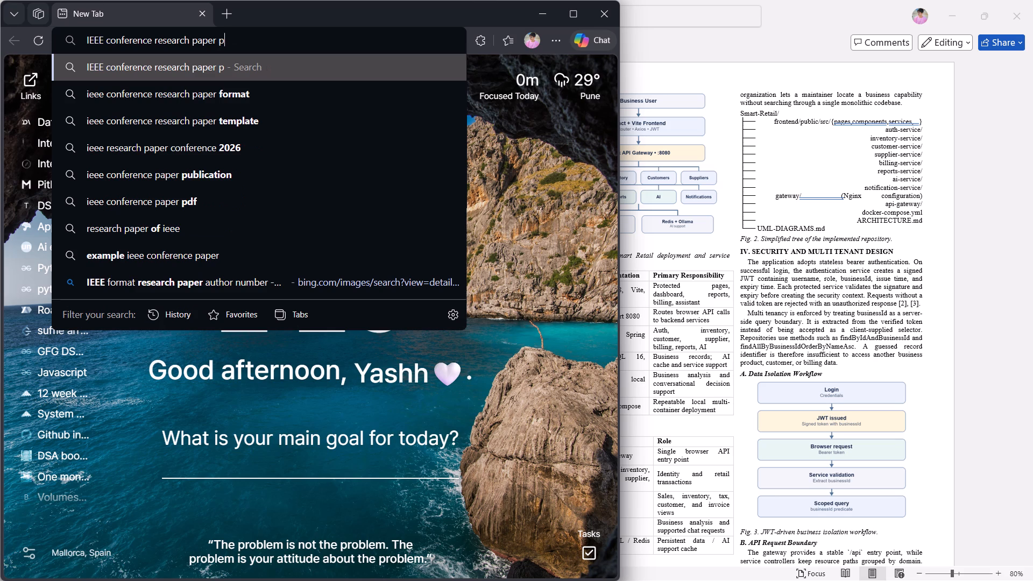
text(ub)
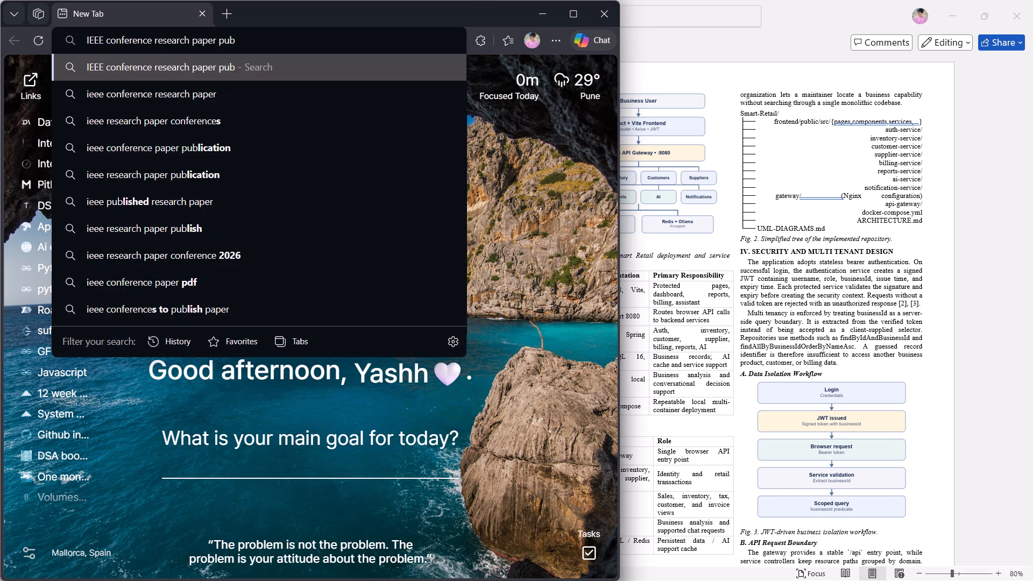
text(lish)
key(Return)
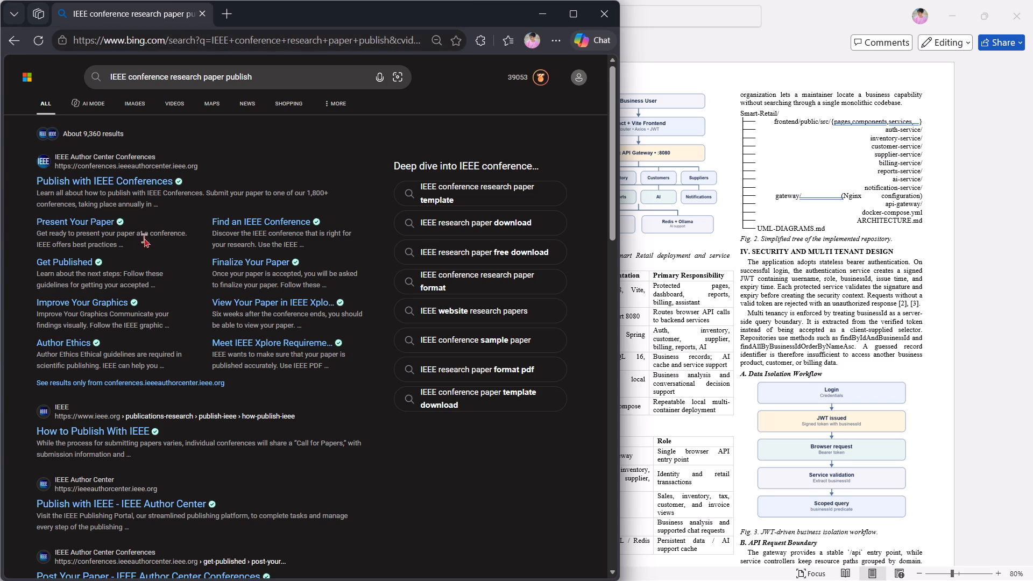
Open the "Publish with IEEE Conferences" search result from the IEEE Author Center.
click(86, 181)
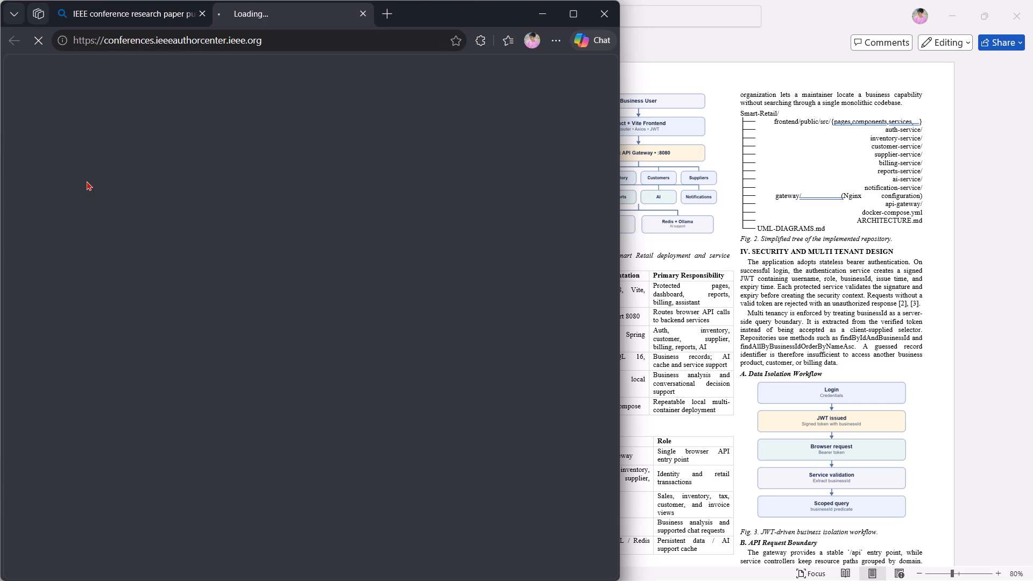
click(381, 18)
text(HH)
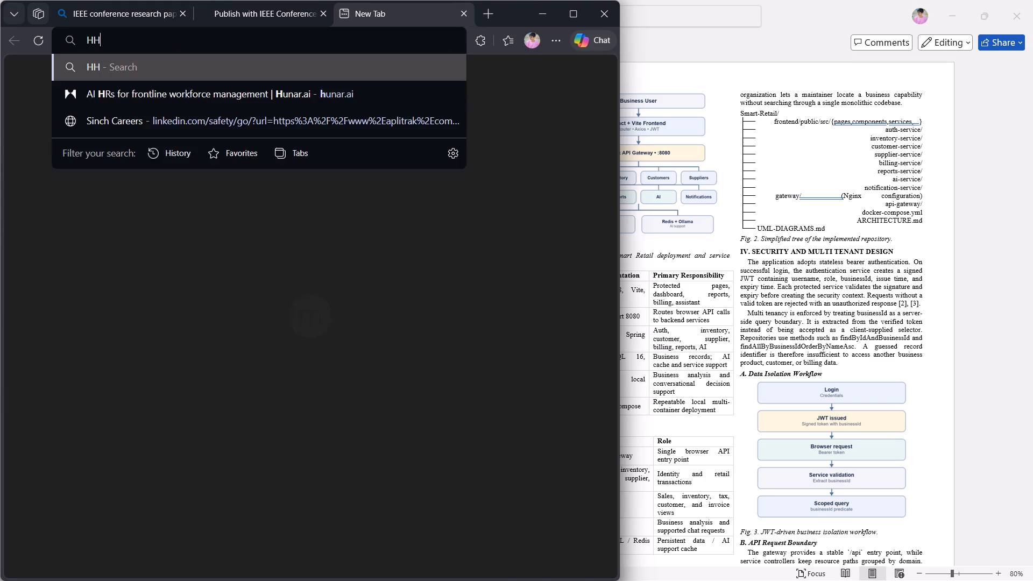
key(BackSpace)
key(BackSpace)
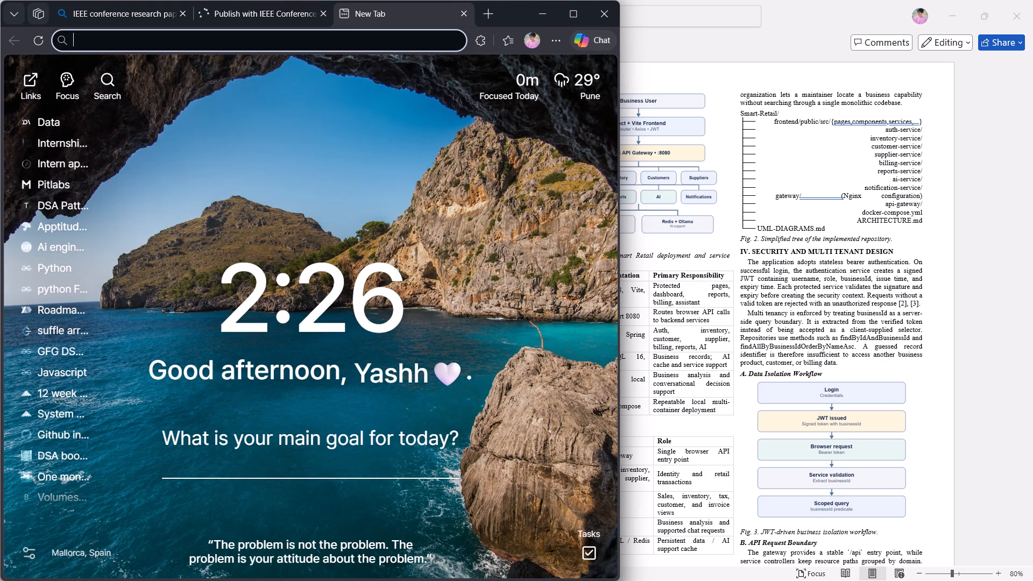
Dismiss the cookie notice on the IEEE conference authors page and review its publishing guidance and author resources.
click(249, 13)
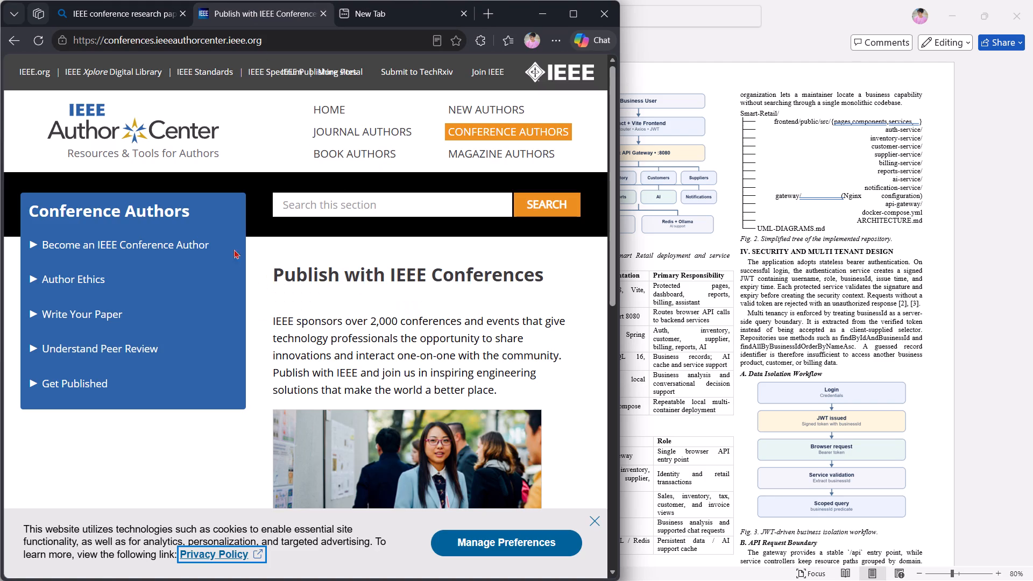
click(595, 519)
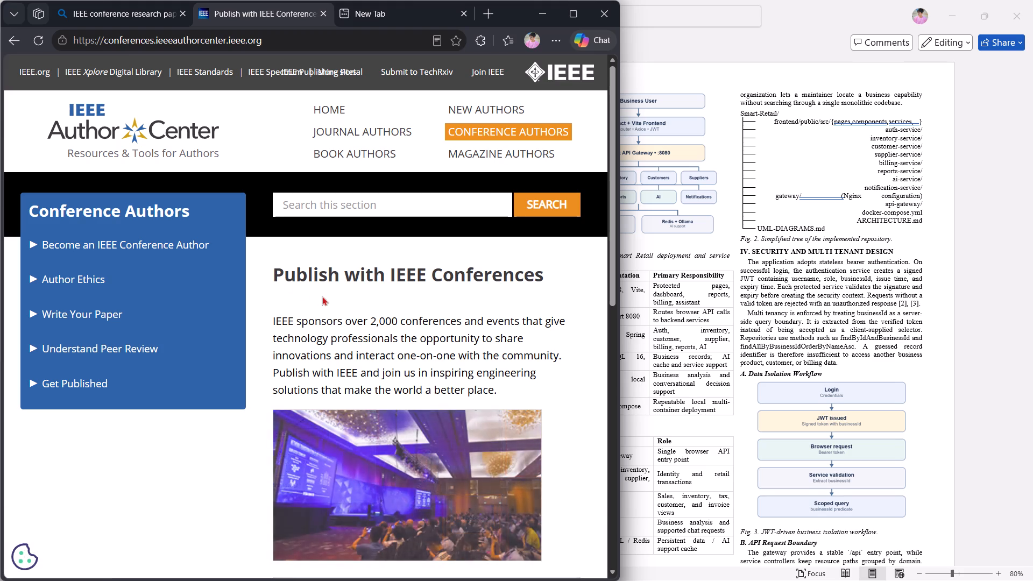
scroll(325, 304, down, 4)
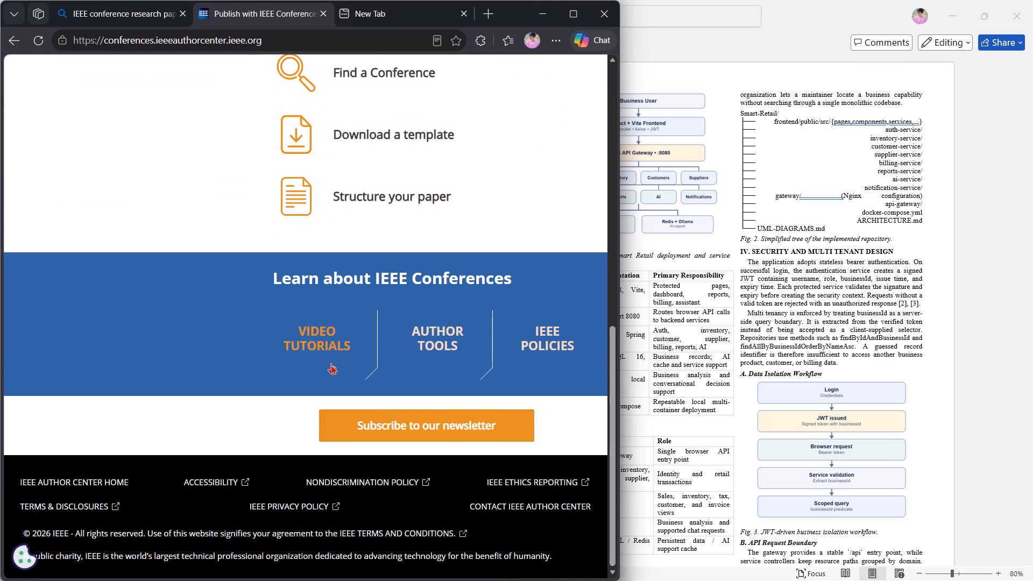
scroll(331, 369, up, 3)
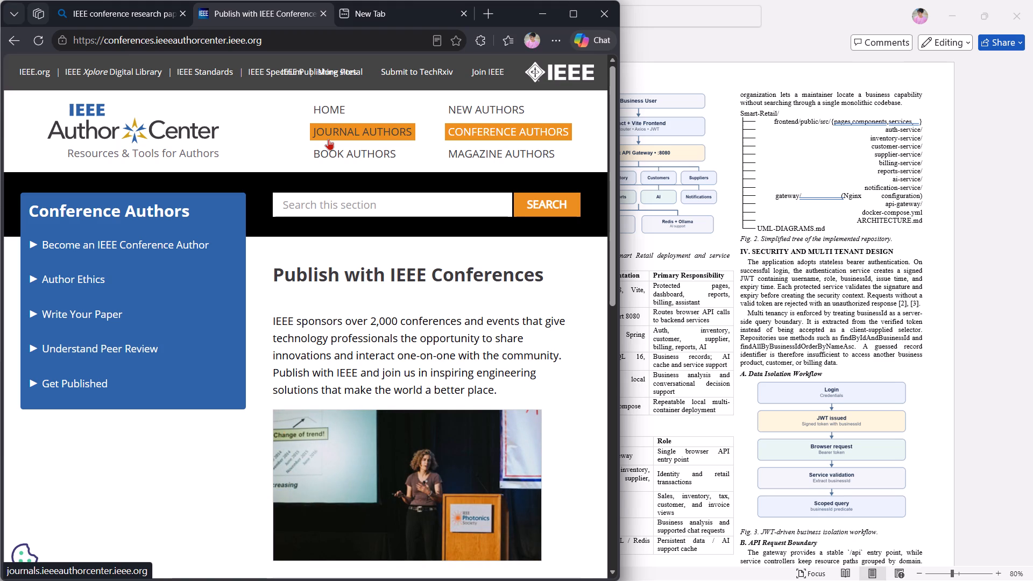
scroll(473, 343, down, 5)
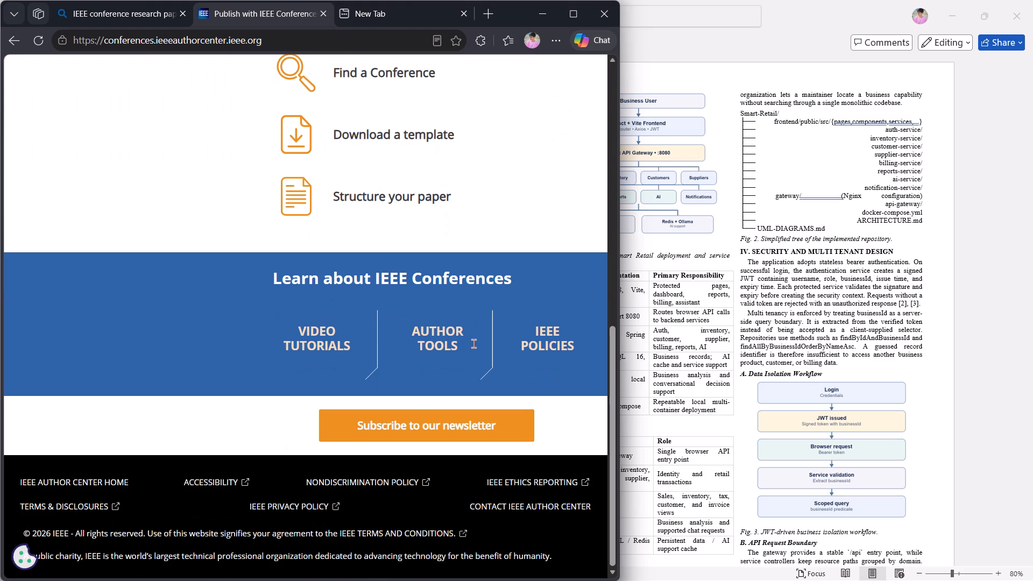
scroll(473, 343, down, 1)
scroll(473, 343, up, 4)
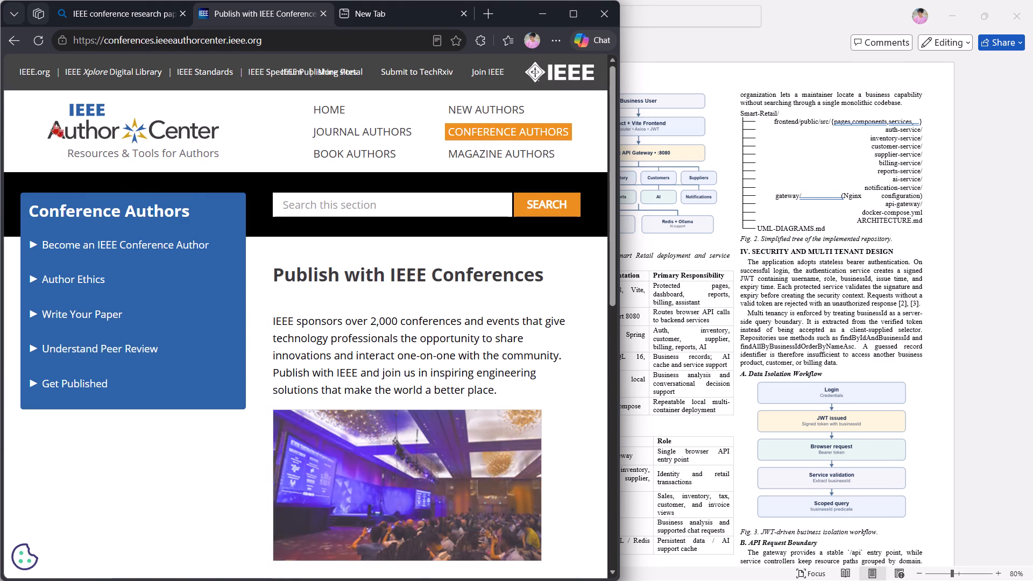
Maximize the browser window, open the IEEE Publishing Portal, dismiss its cookie notice, and view the portal's home page.
click(582, 7)
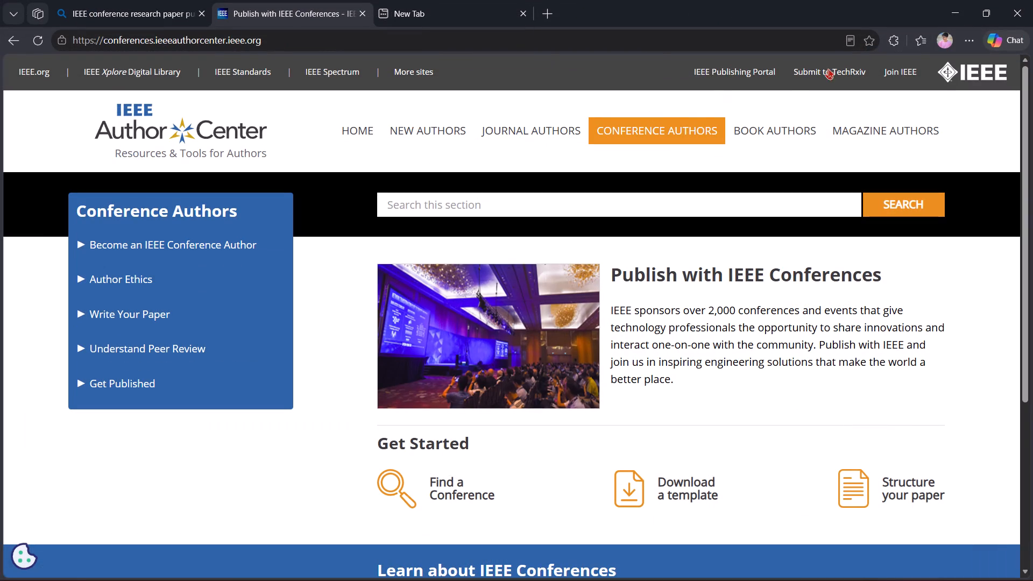
click(721, 74)
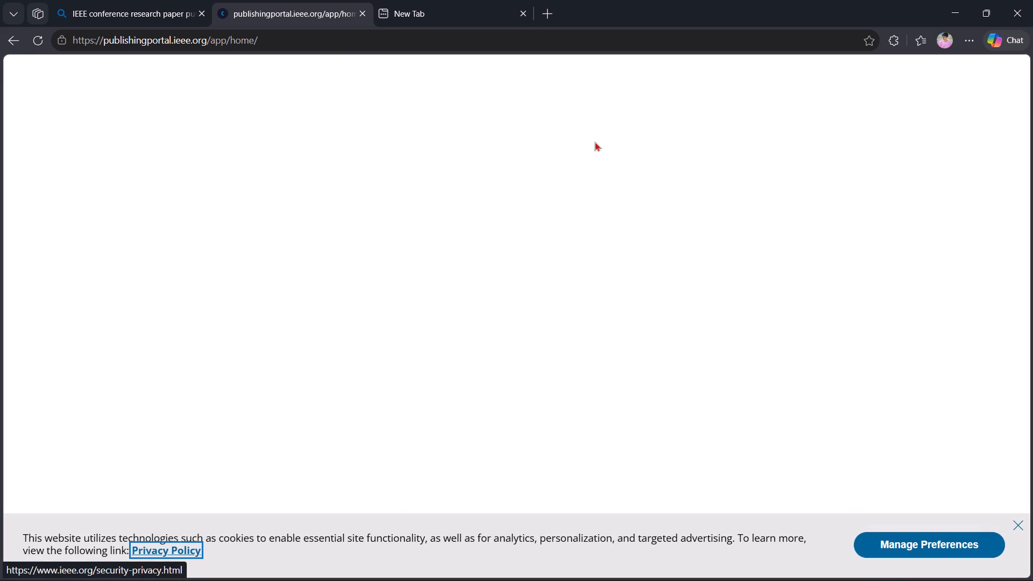
click(1015, 528)
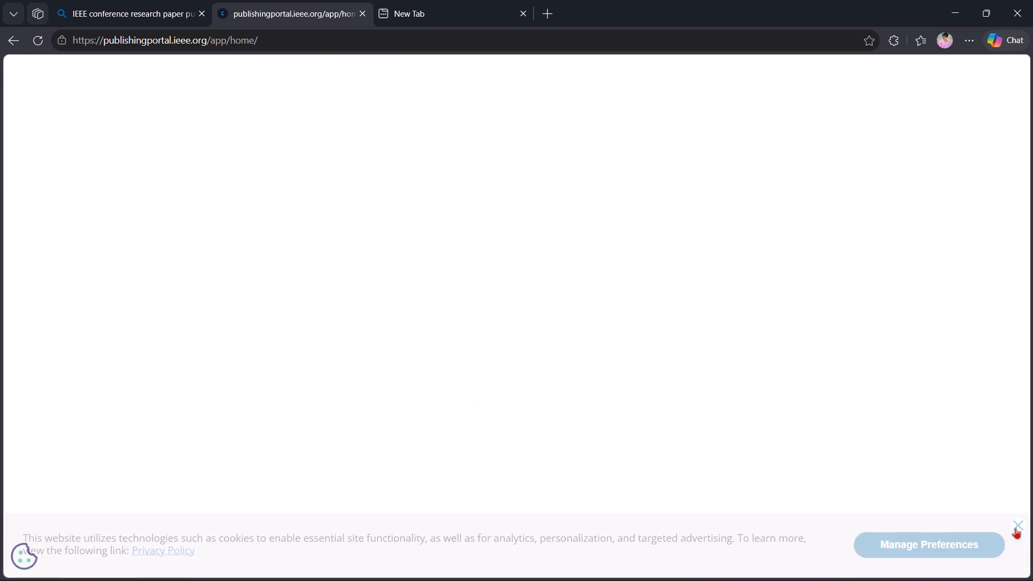
scroll(465, 287, down, 1)
scroll(303, 191, up, 1)
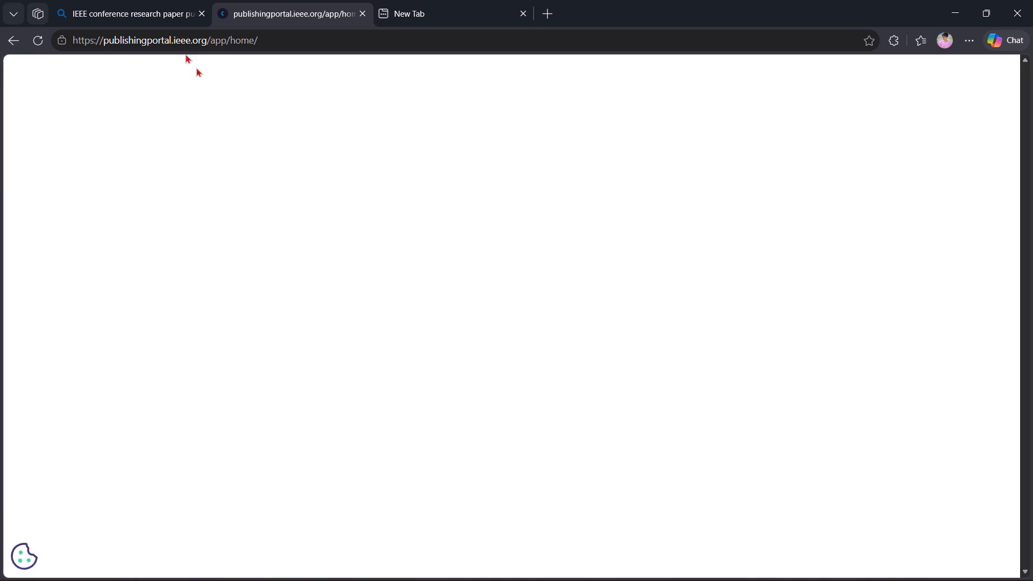
click(145, 0)
click(242, 0)
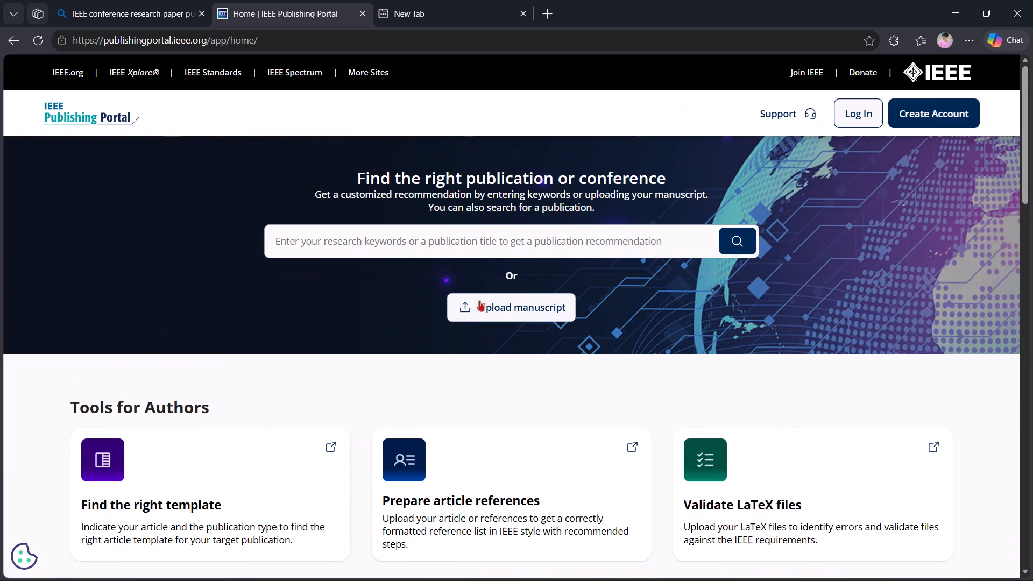
scroll(494, 304, down, 1)
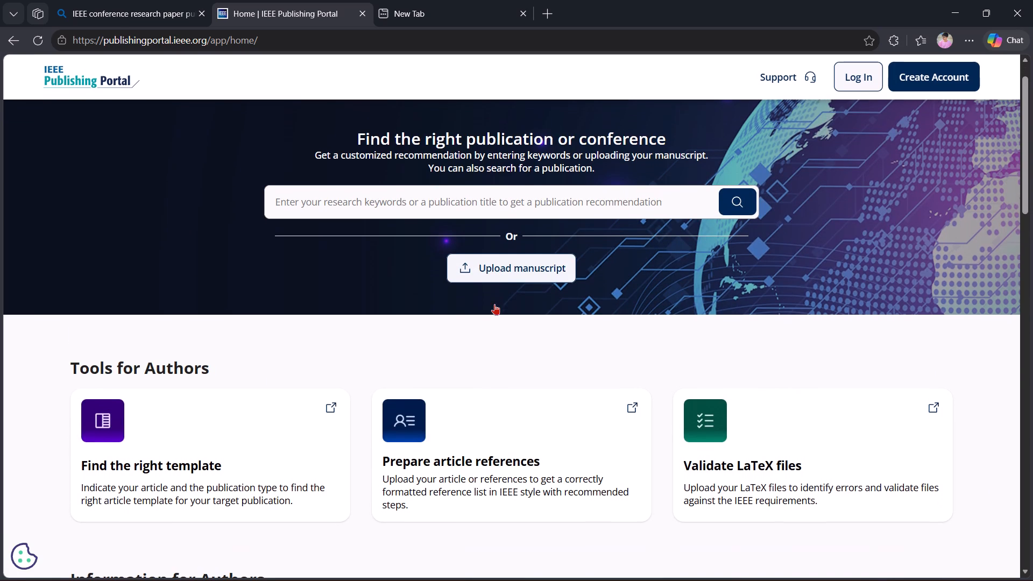
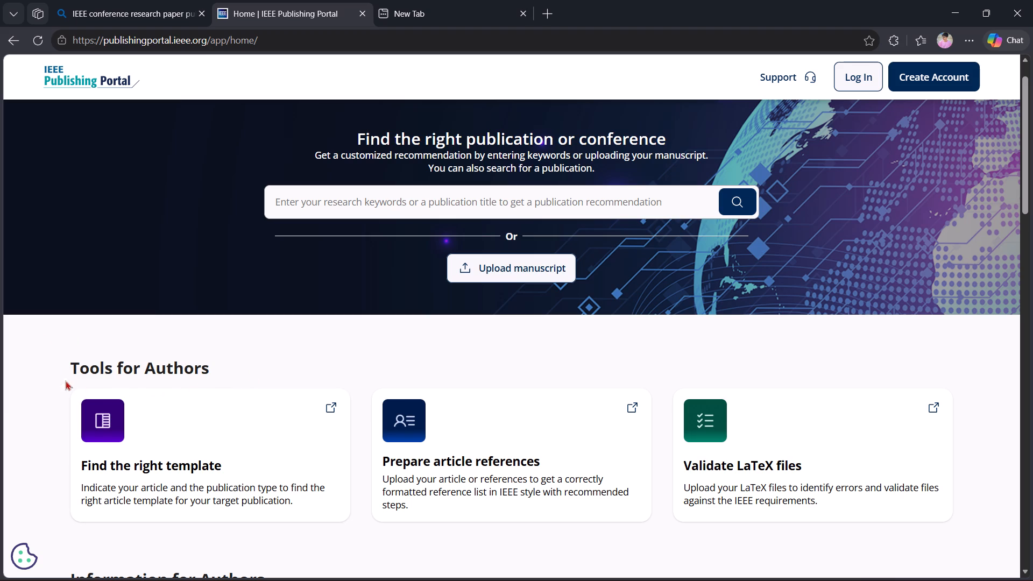
Review the IEEE Publishing Portal home page, including its author tools, author information and reviewer sections.
scroll(95, 399, down, 4)
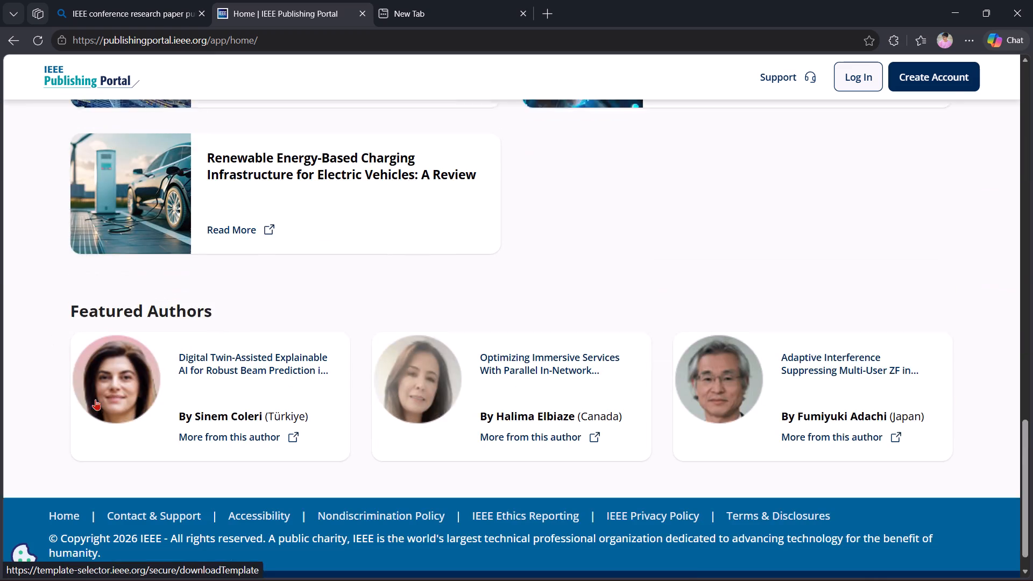
scroll(95, 399, down, 1)
scroll(95, 399, up, 2)
scroll(95, 399, down, 1)
scroll(95, 399, up, 2)
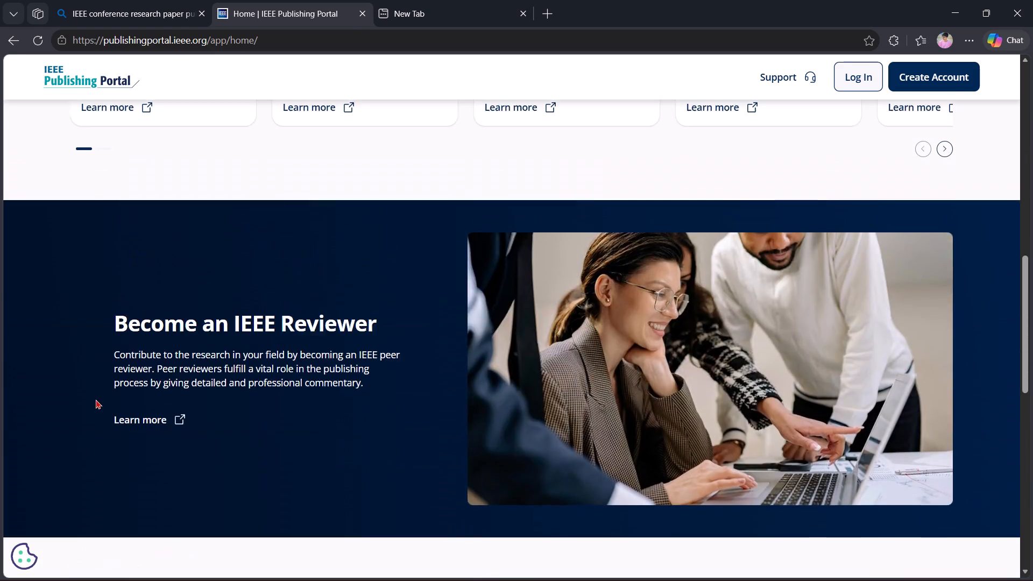
scroll(95, 399, up, 1)
scroll(95, 399, down, 1)
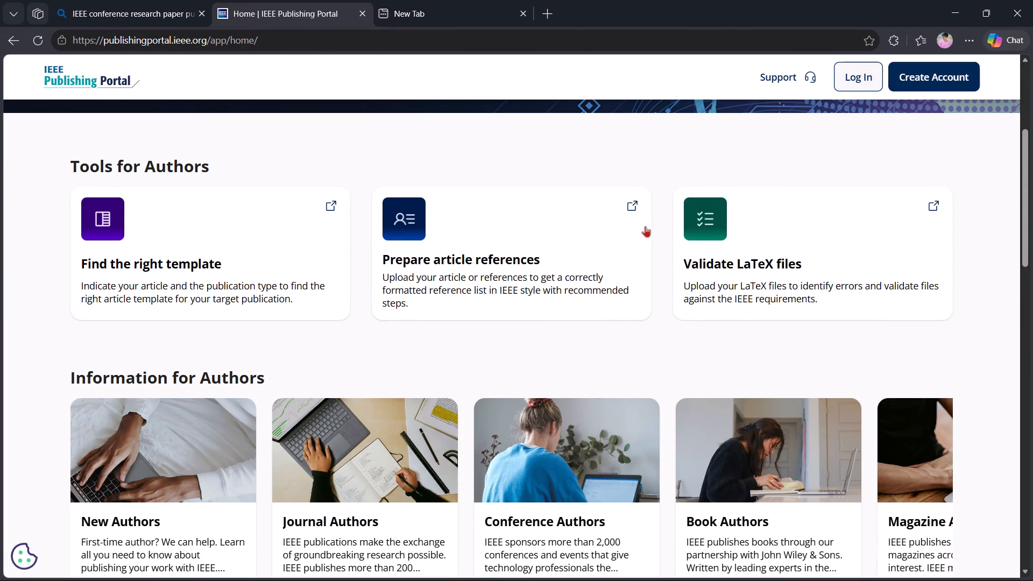
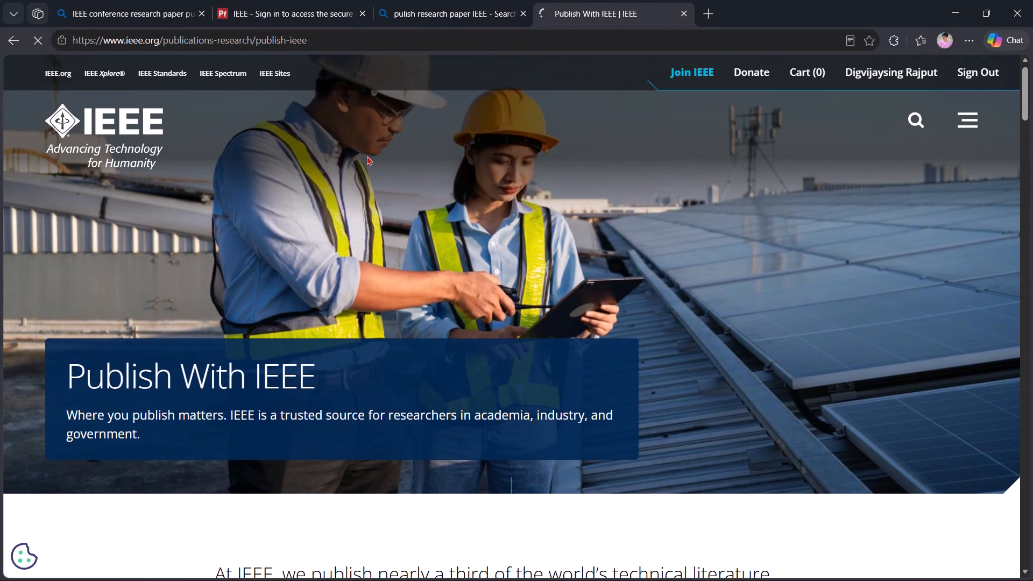
Open the "Why Publish With IEEE?" page from the Get Noticed Faster With IEEE section.
scroll(366, 155, down, 4)
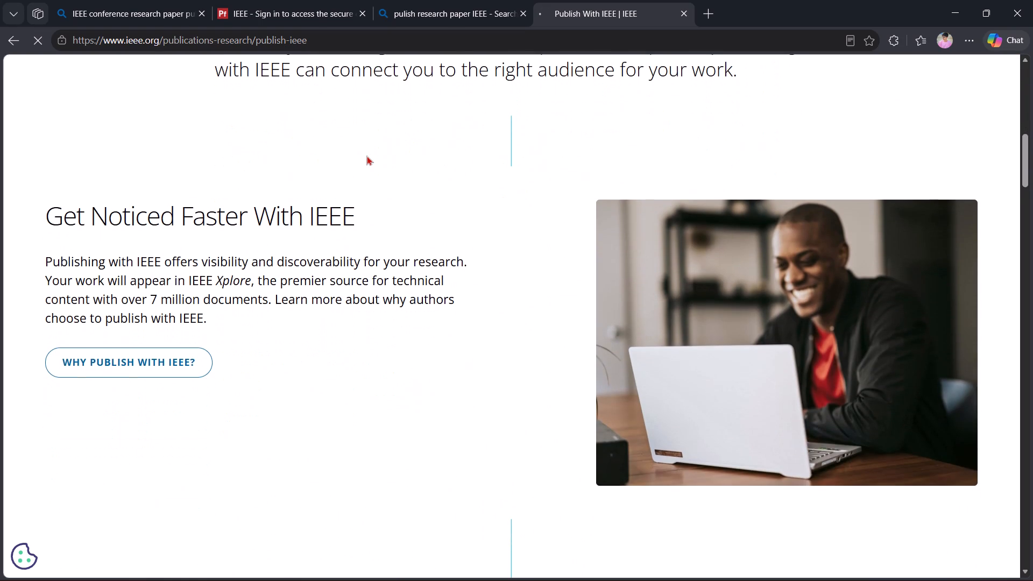
scroll(366, 155, down, 2)
click(169, 346)
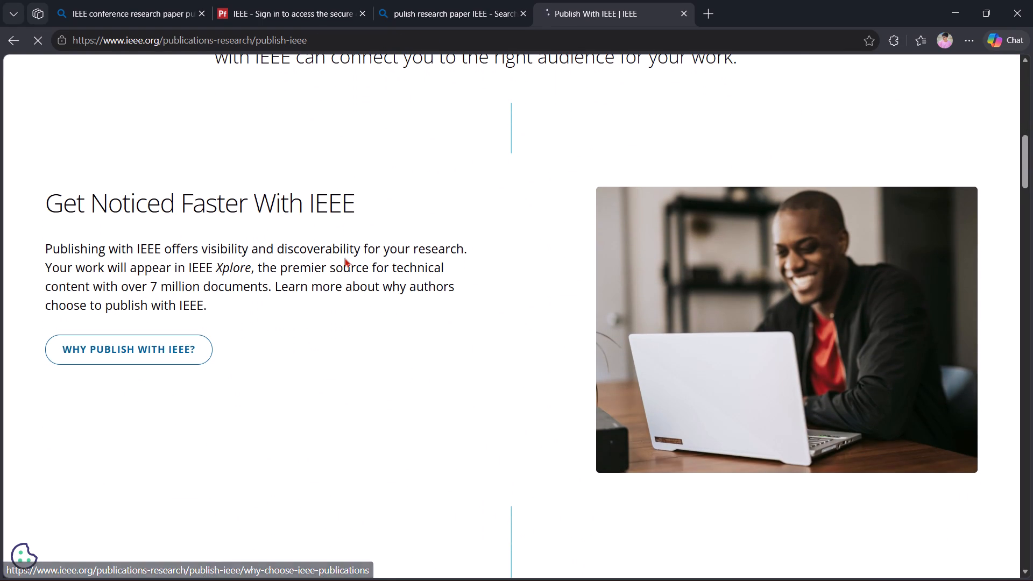
Examine the Why Choose IEEE Publications page for the publishing benefits, open access options and guidance on how to publish.
scroll(449, 267, down, 5)
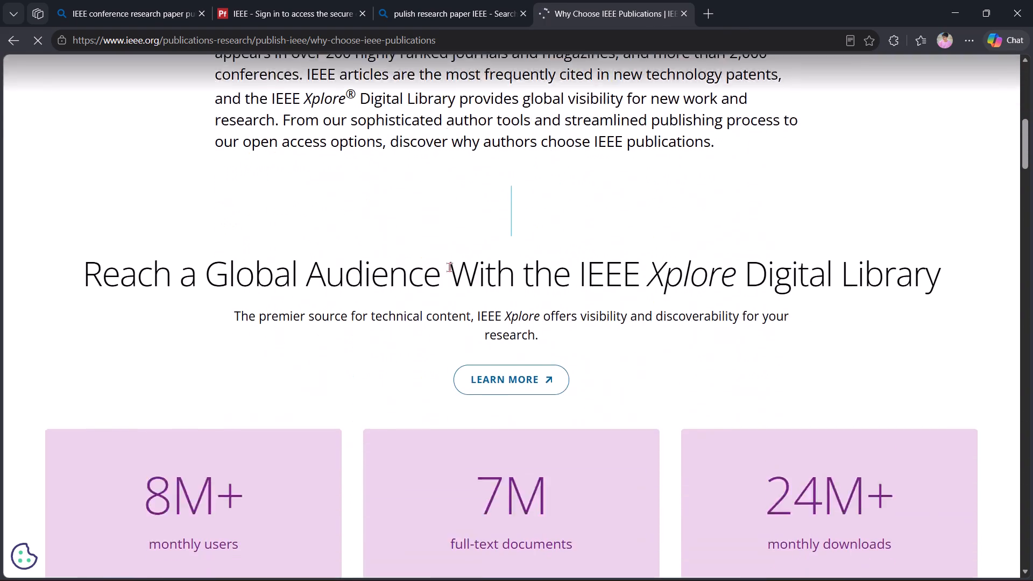
scroll(449, 267, down, 9)
scroll(449, 267, up, 1)
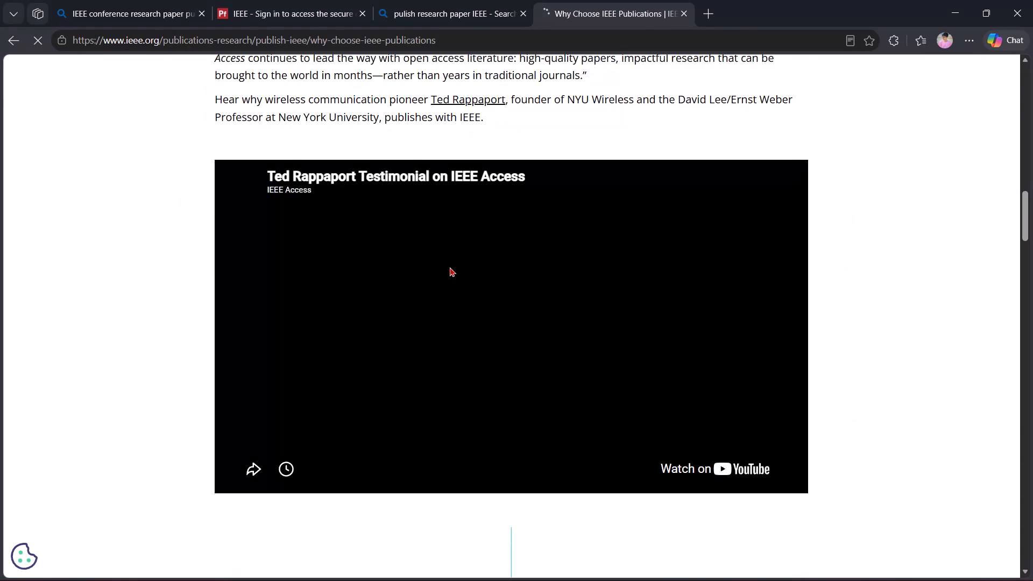
scroll(449, 267, up, 1)
scroll(449, 267, down, 2)
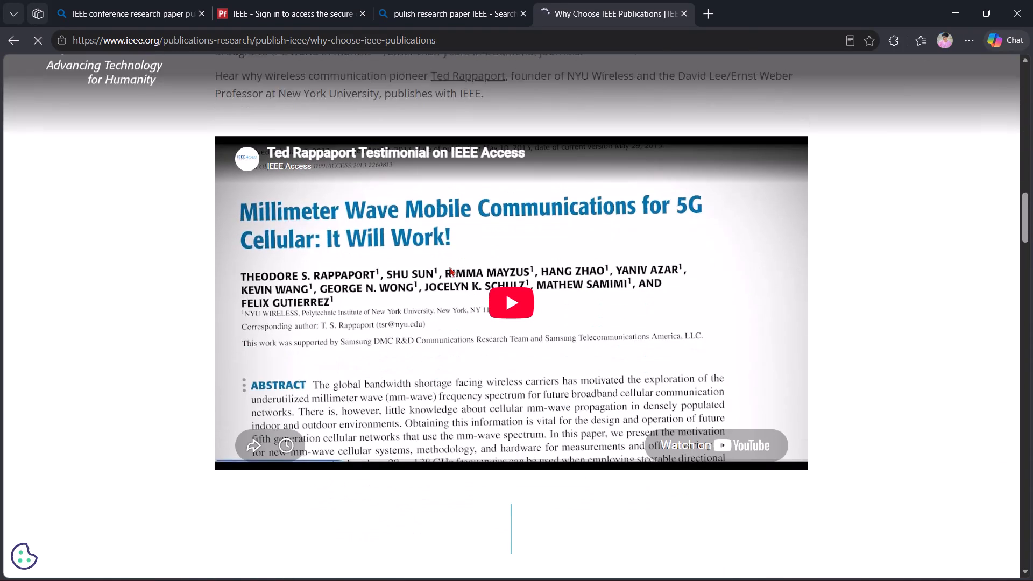
scroll(449, 267, down, 8)
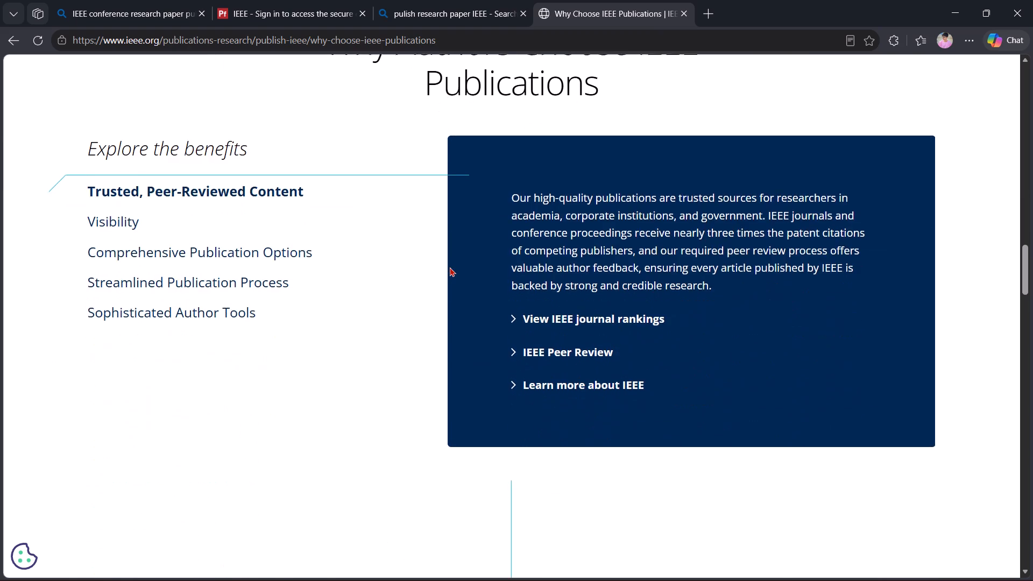
scroll(449, 267, down, 4)
scroll(449, 267, up, 1)
scroll(449, 267, down, 1)
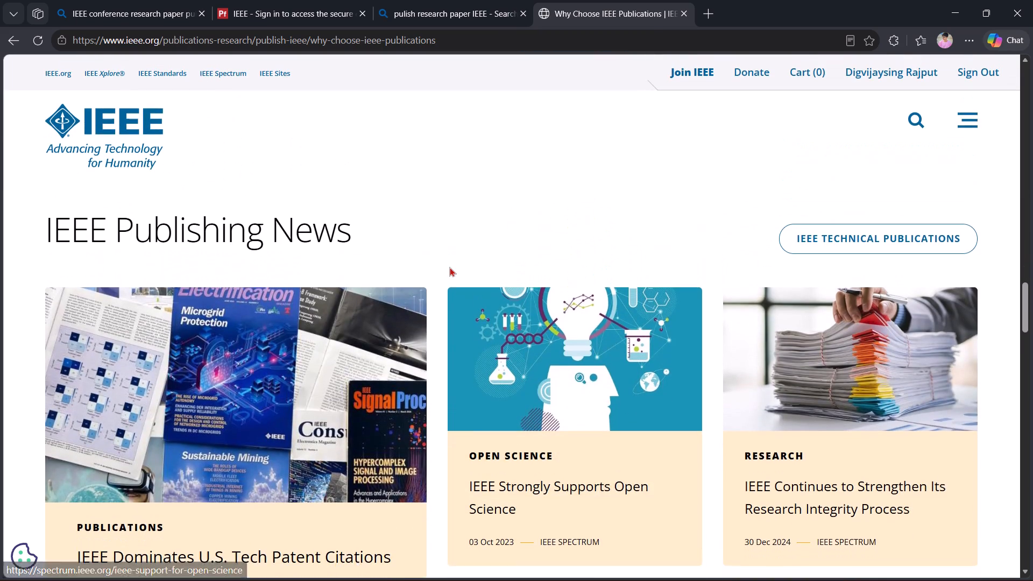
scroll(449, 267, down, 9)
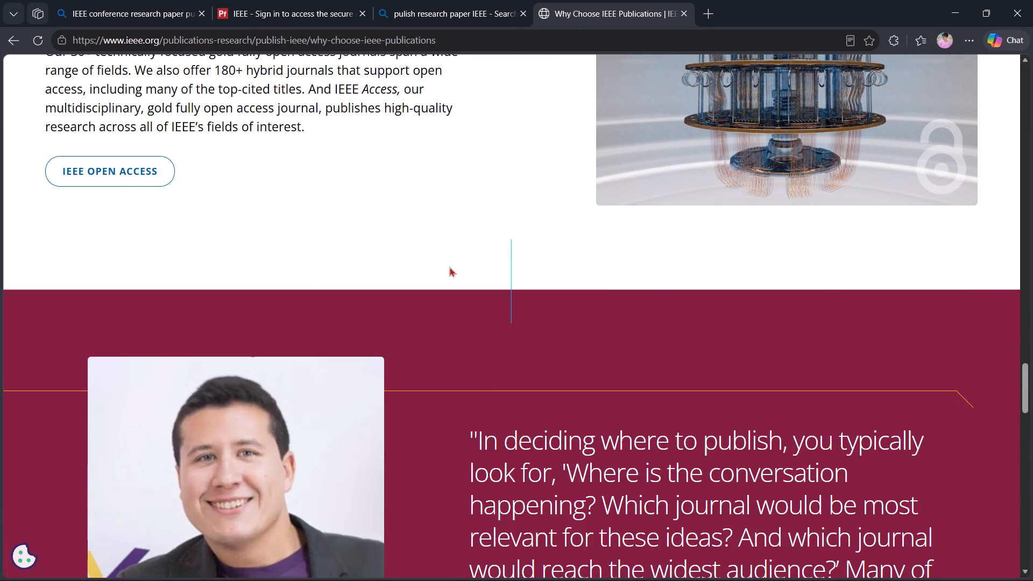
scroll(314, 237, down, 4)
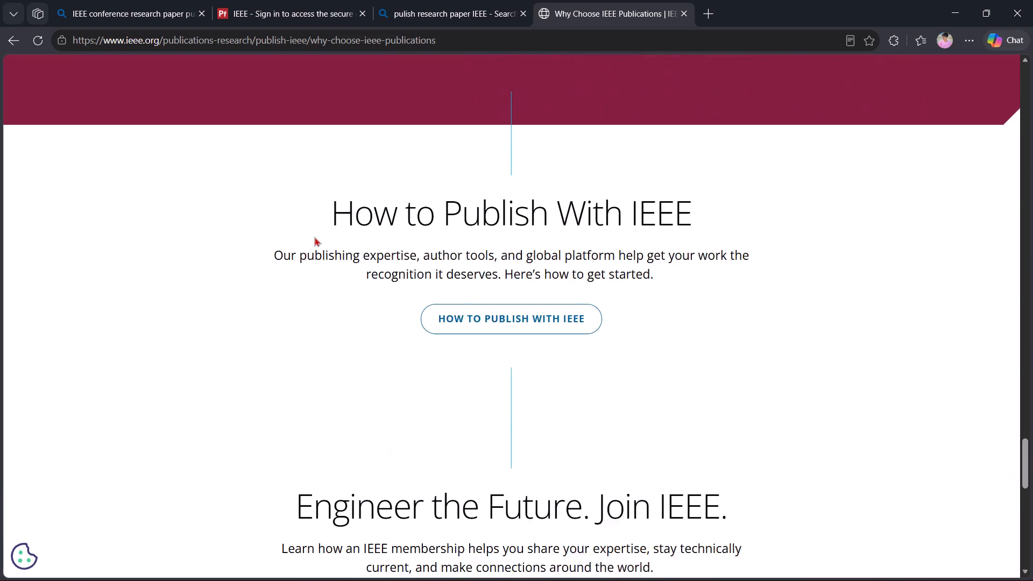
scroll(314, 237, down, 4)
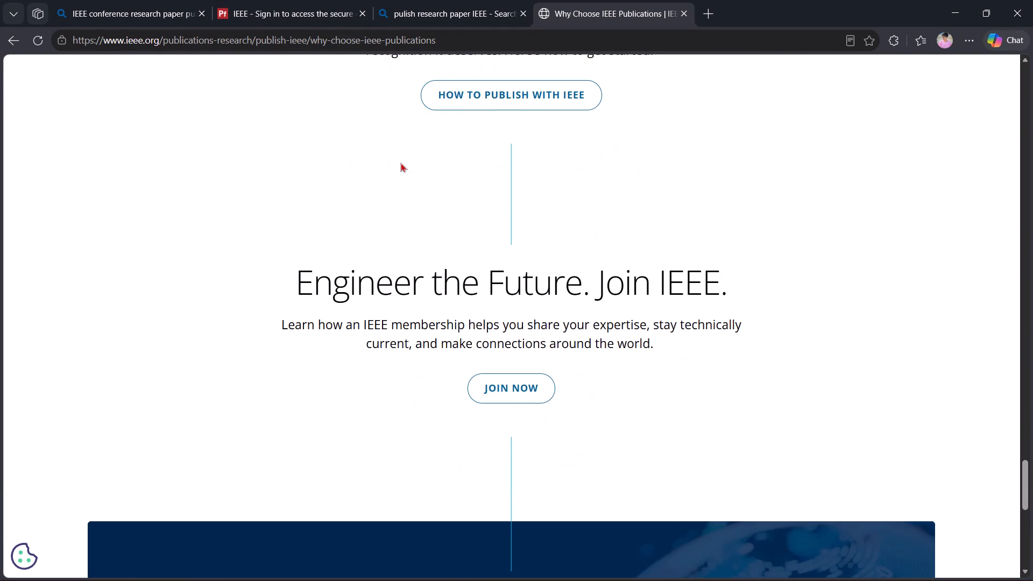
scroll(418, 160, down, 6)
scroll(418, 160, up, 2)
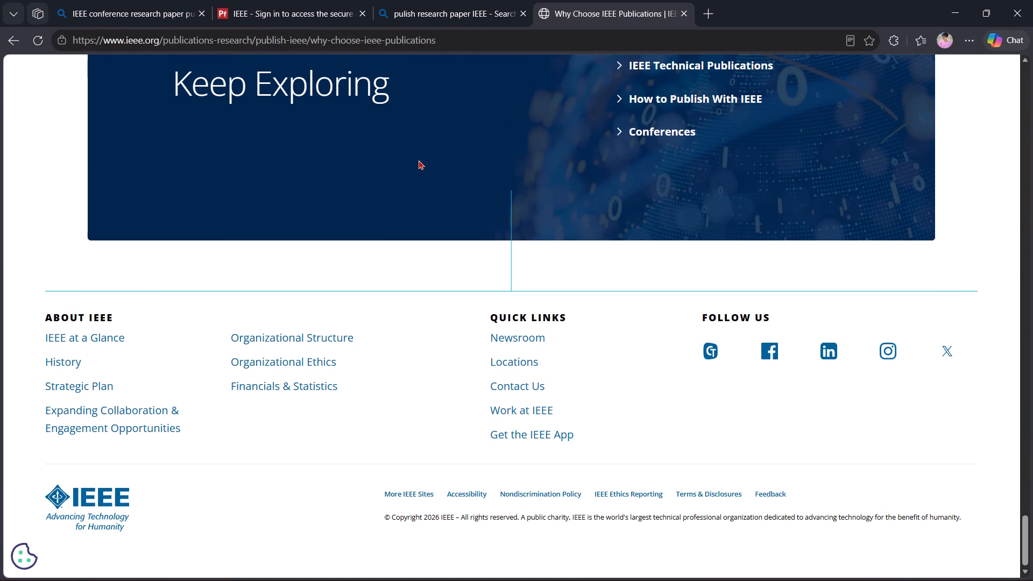
scroll(418, 160, up, 16)
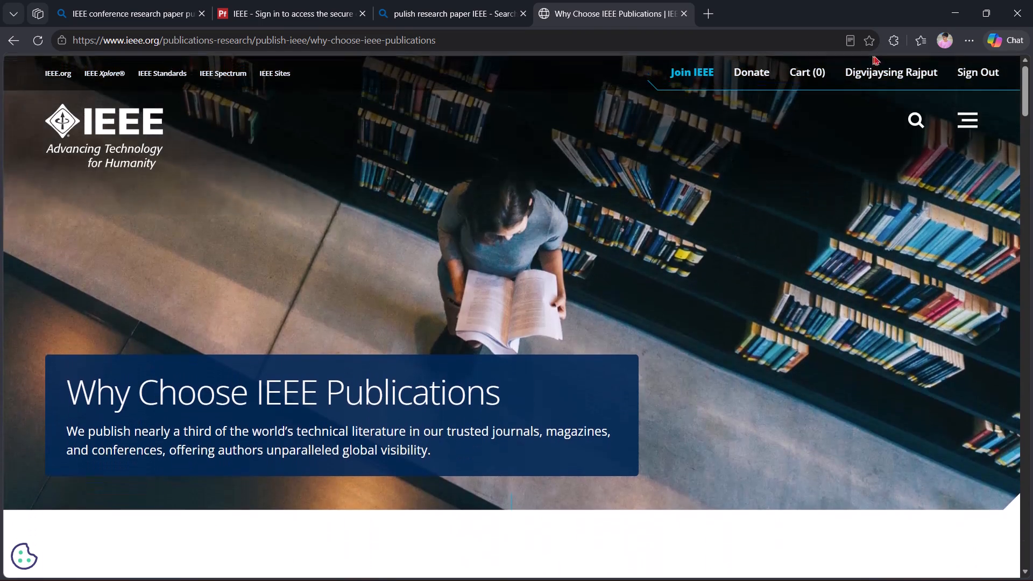
Compare the site's Publications & Research and Conferences & Events sections, and open Conference Application under Plan a Conference.
click(964, 119)
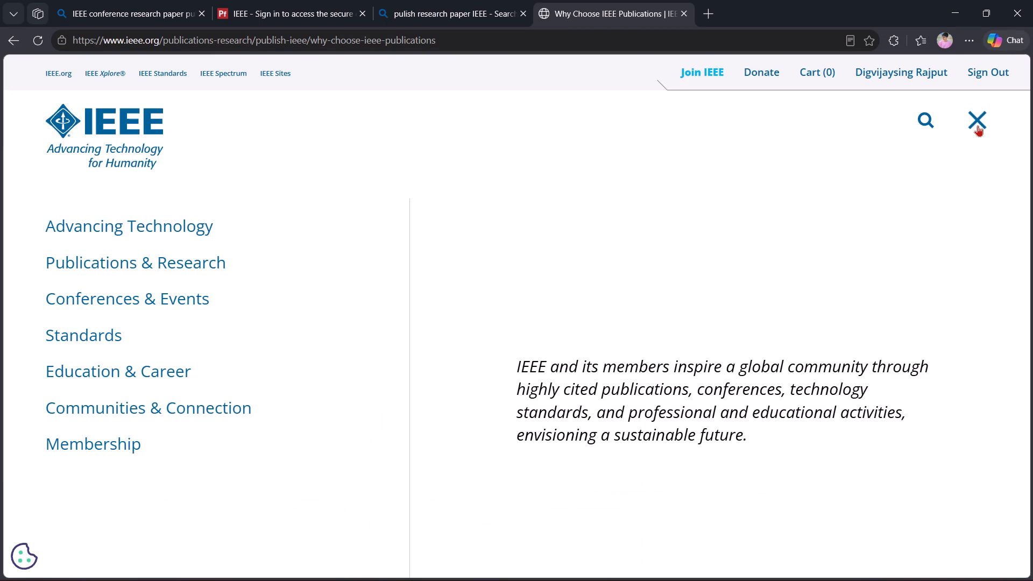
click(141, 300)
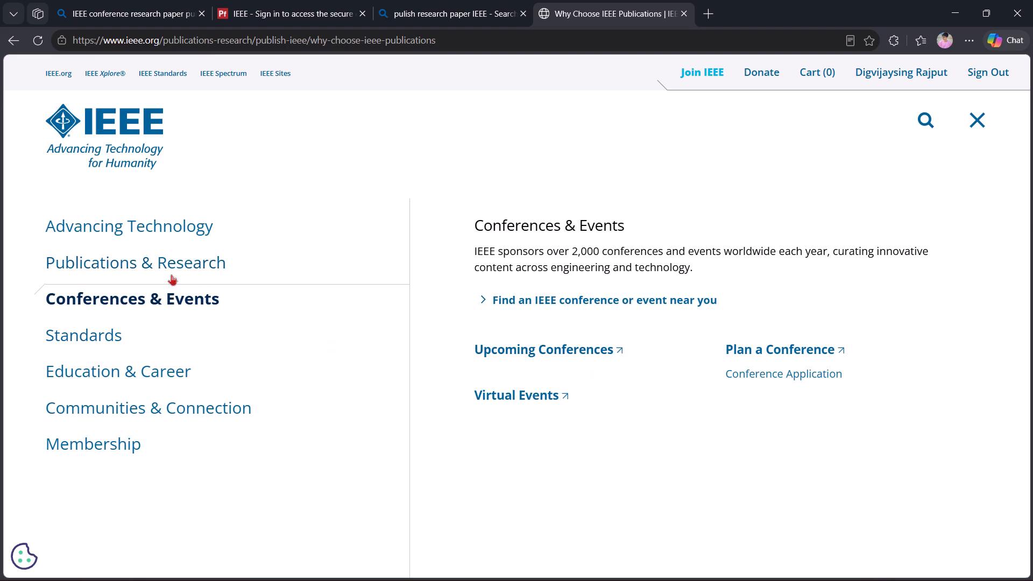
click(161, 251)
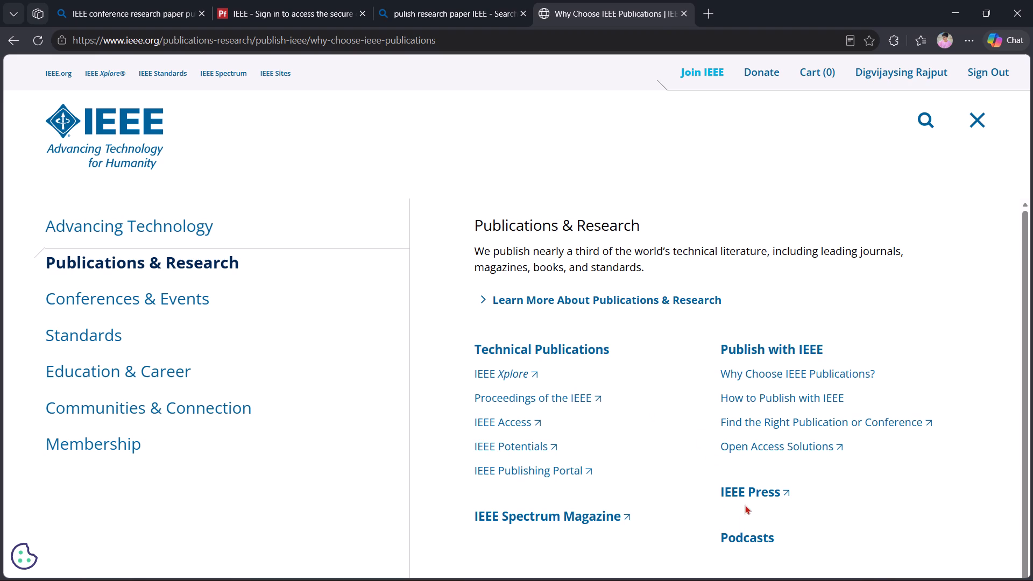
click(160, 305)
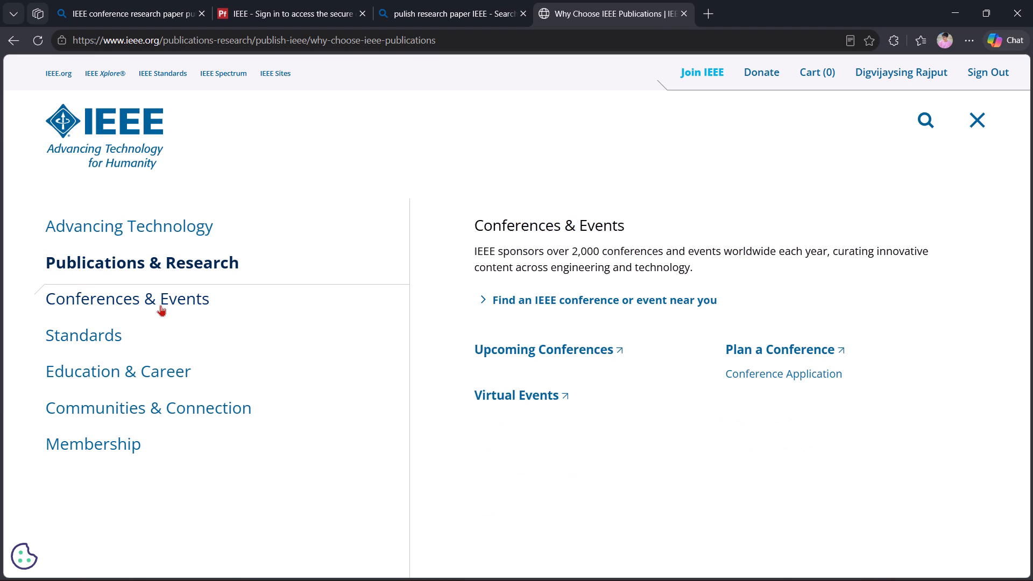
click(775, 373)
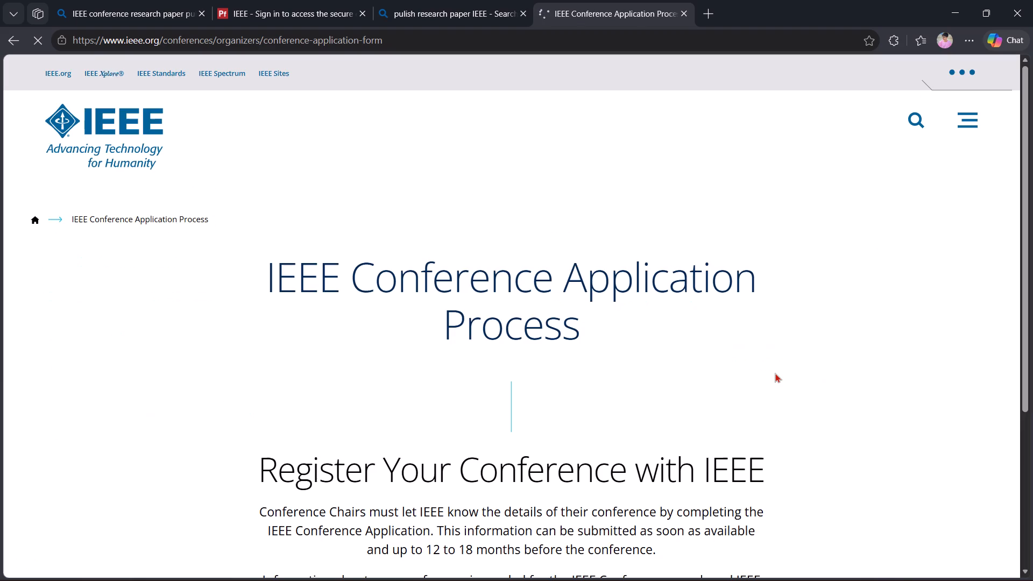
Examine the IEEE Conference Application Process page for its purpose, the information needed and how to complete the form.
scroll(438, 460, down, 4)
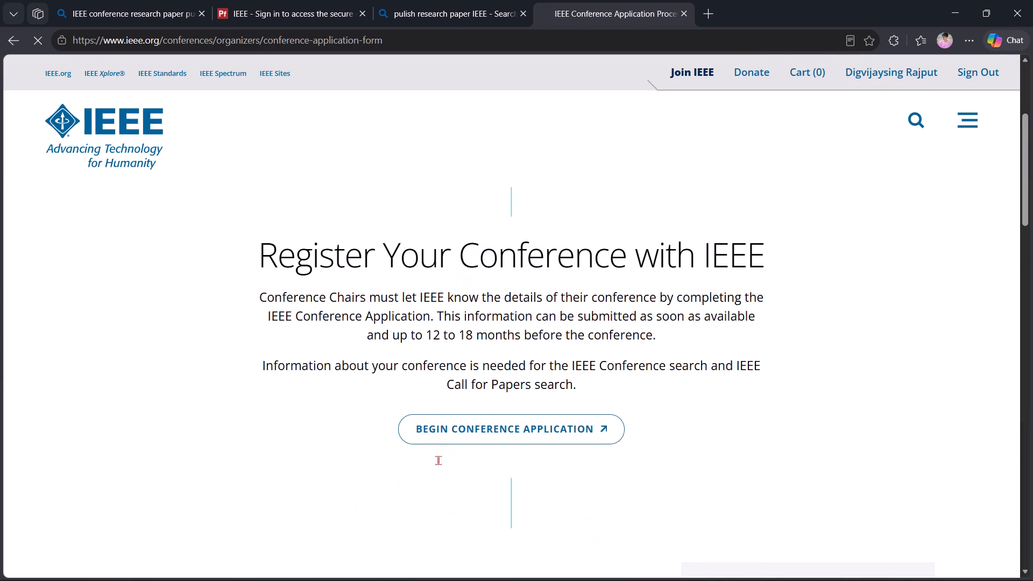
scroll(438, 460, down, 2)
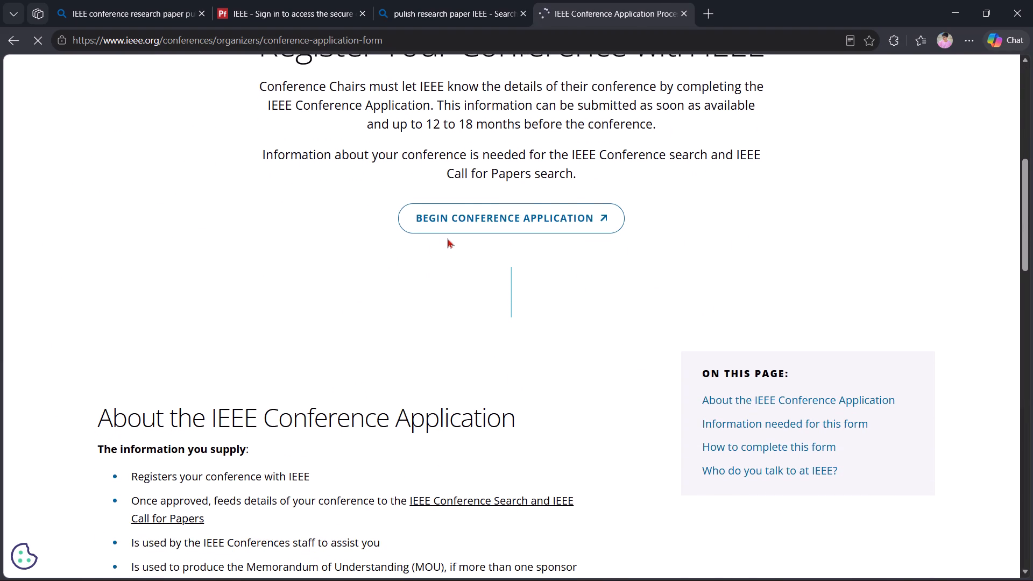
scroll(447, 238, down, 5)
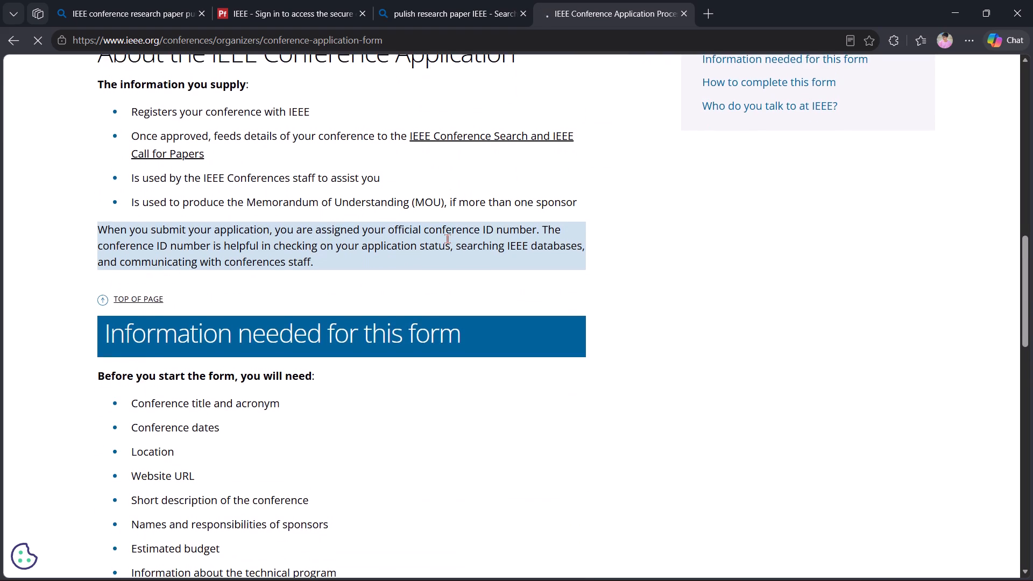
scroll(447, 238, down, 6)
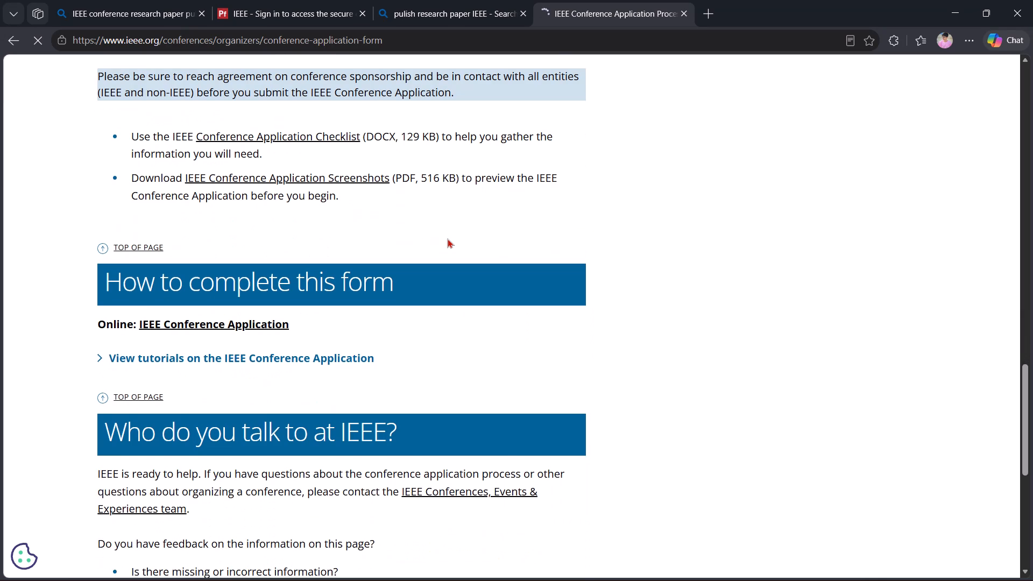
scroll(447, 238, down, 3)
scroll(447, 238, up, 2)
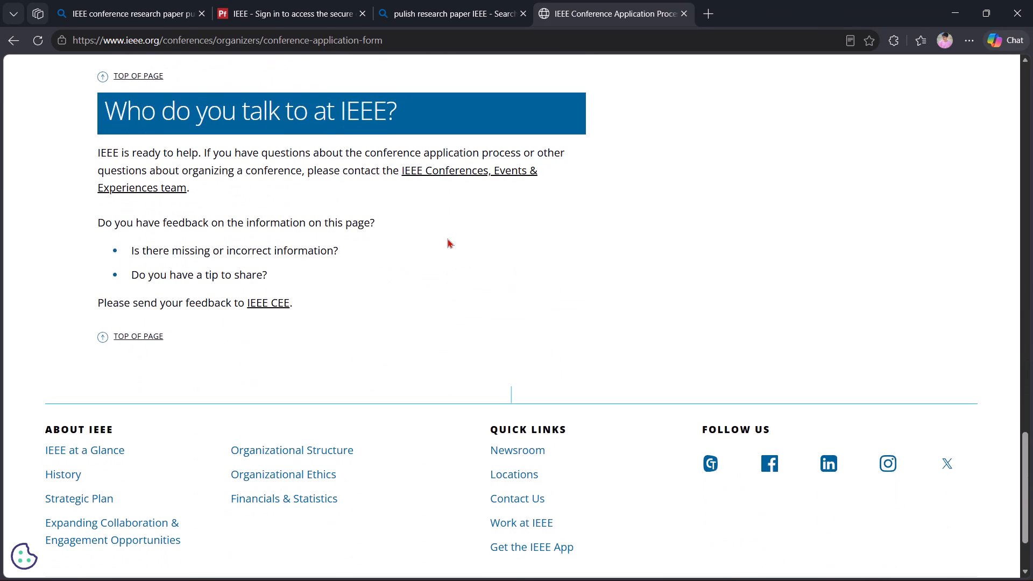
scroll(447, 238, up, 4)
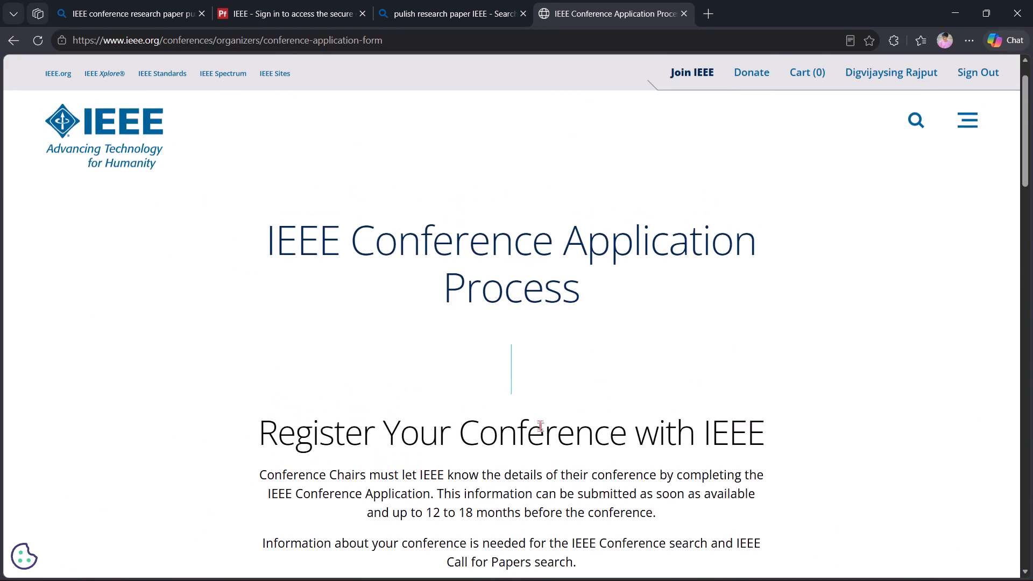
Begin the conference application from the Register Your Conference with IEEE section.
scroll(540, 427, down, 3)
click(516, 328)
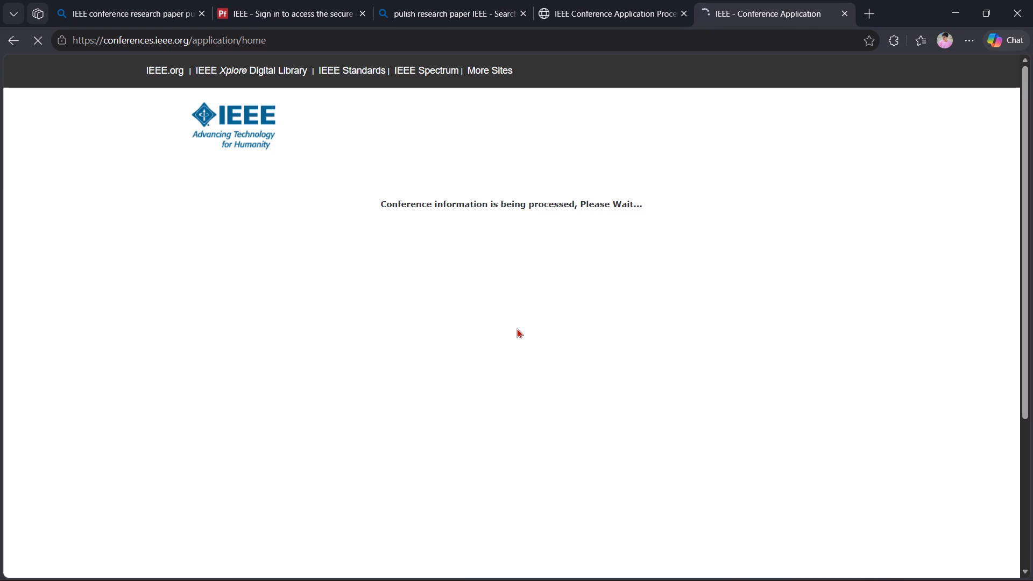
Review the IEEE Conference Application start page, dismissing its cookie notice, and return to the application process page.
scroll(323, 272, down, 1)
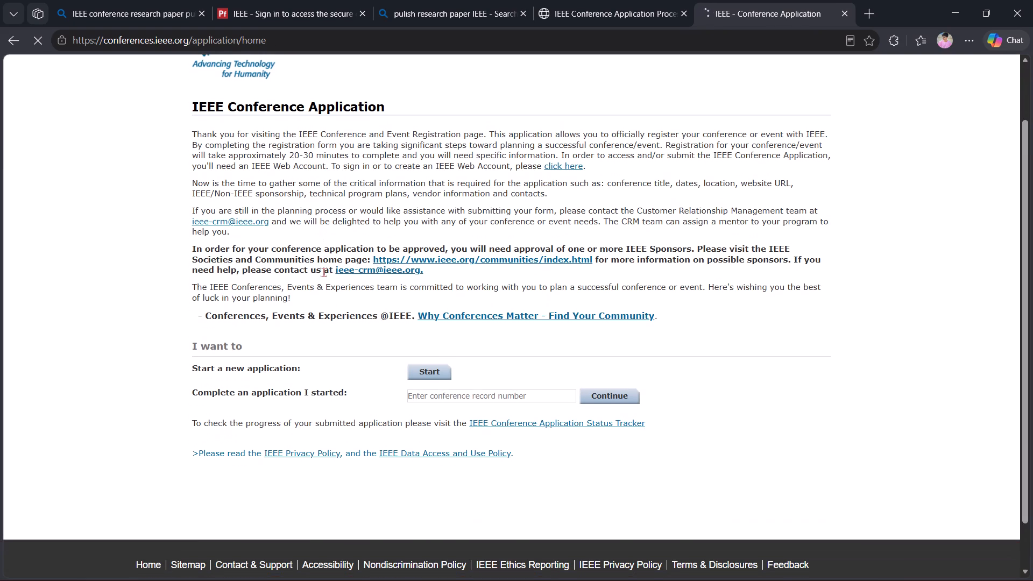
click(453, 393)
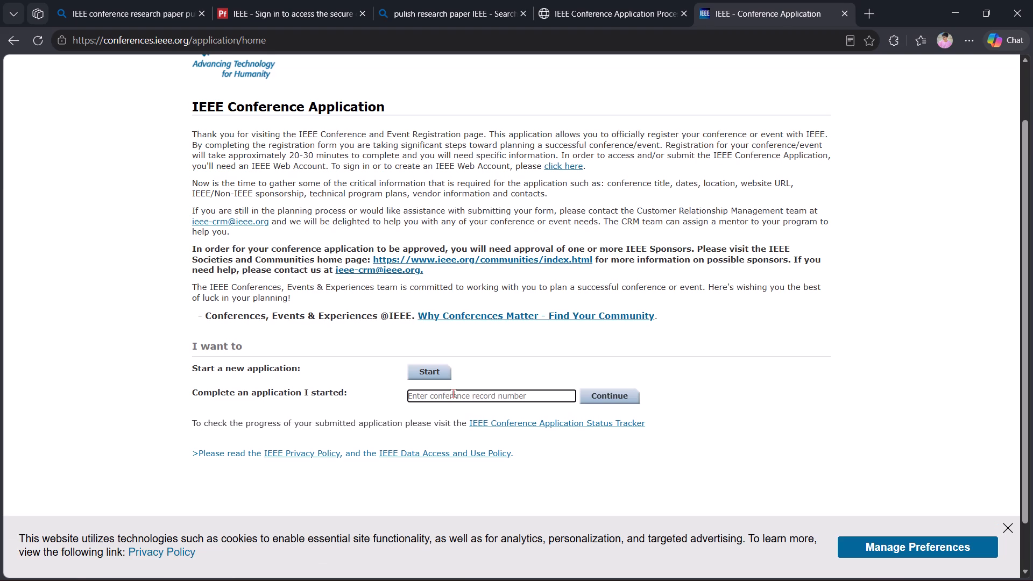
scroll(453, 393, down, 1)
click(1007, 528)
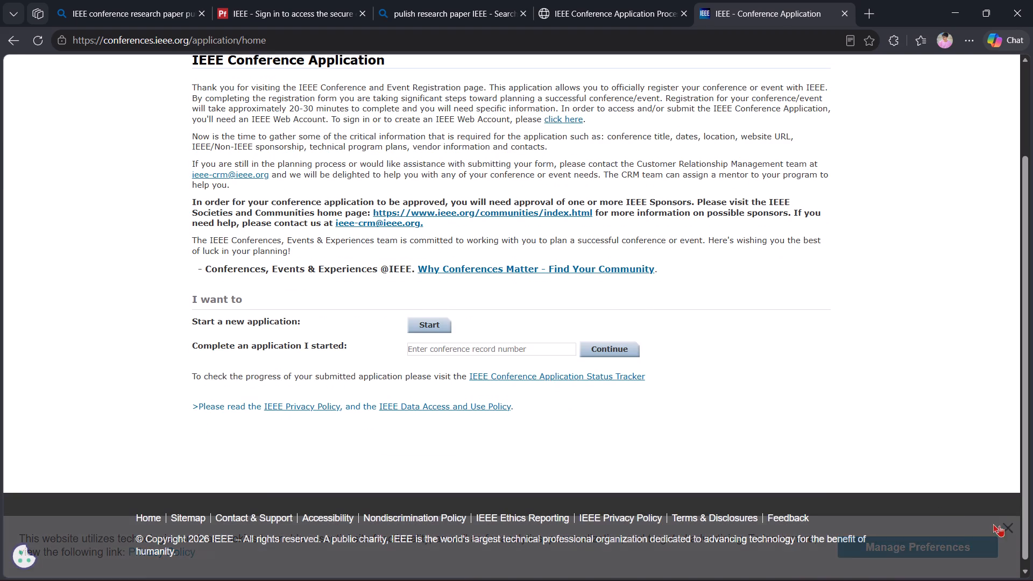
scroll(572, 390, down, 1)
scroll(572, 390, up, 5)
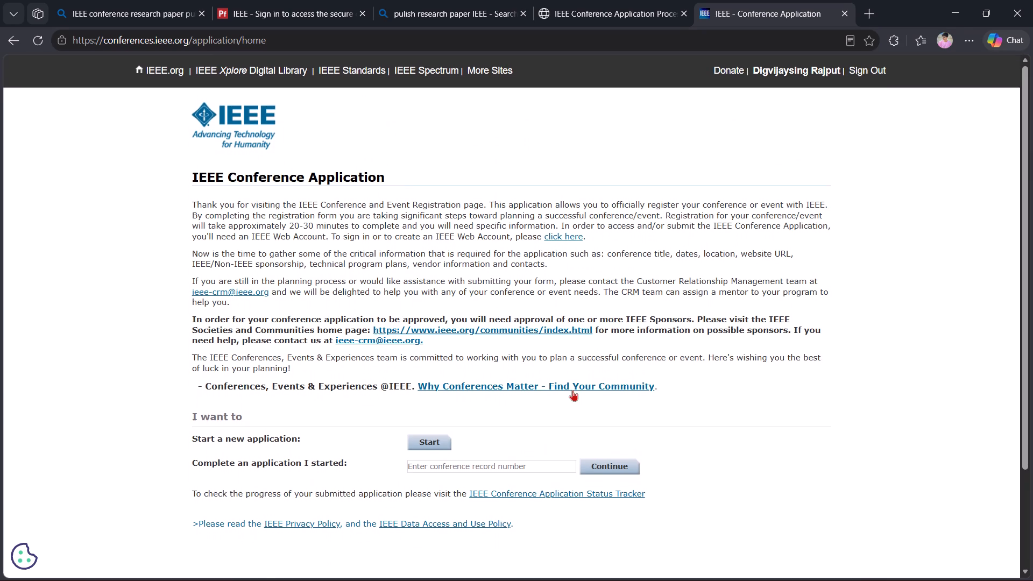
scroll(562, 237, up, 1)
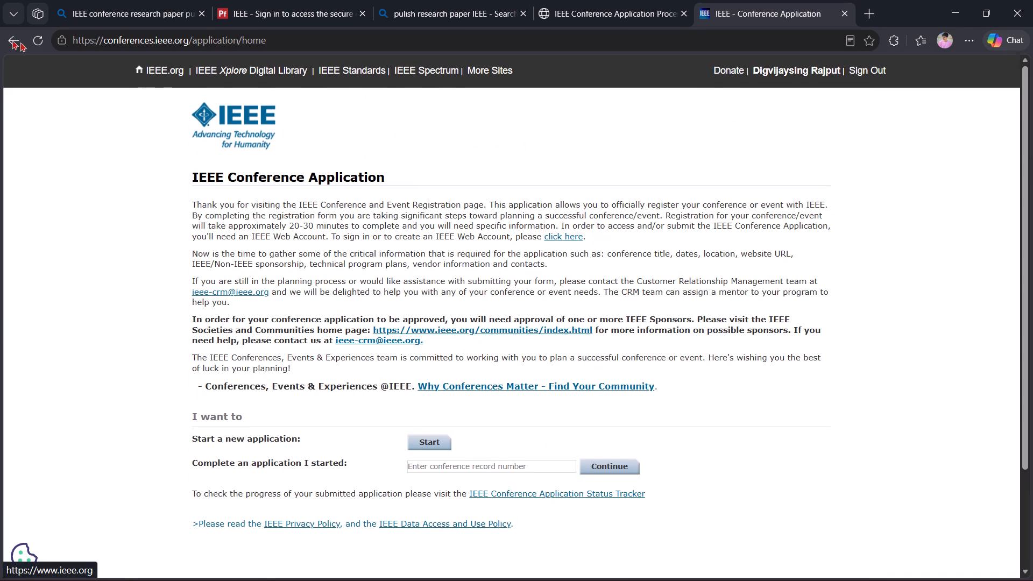
click(6, 37)
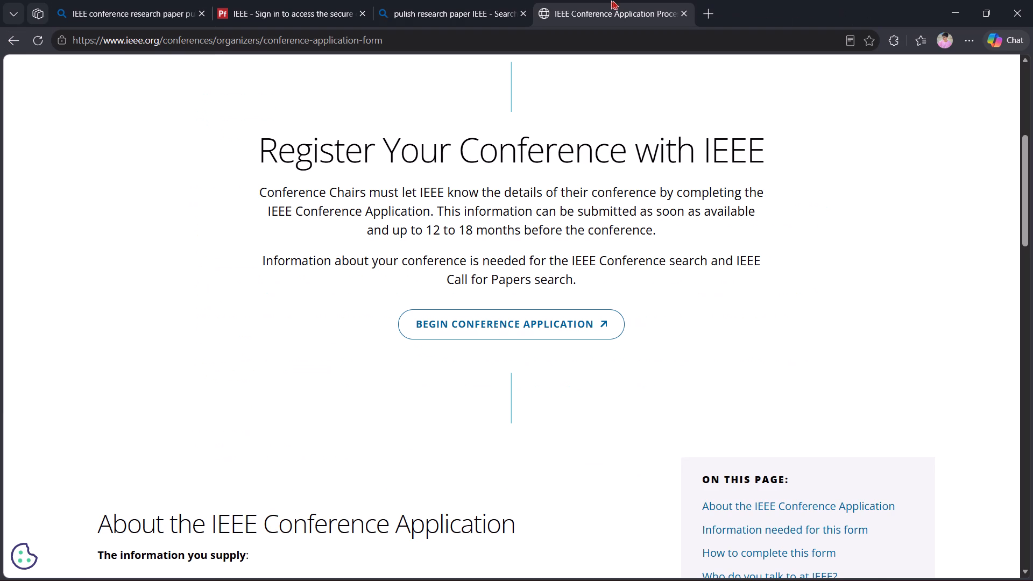
Return to the IEEE home page and open Publish with IEEE from the Authors & Researchers path.
scroll(554, 240, up, 6)
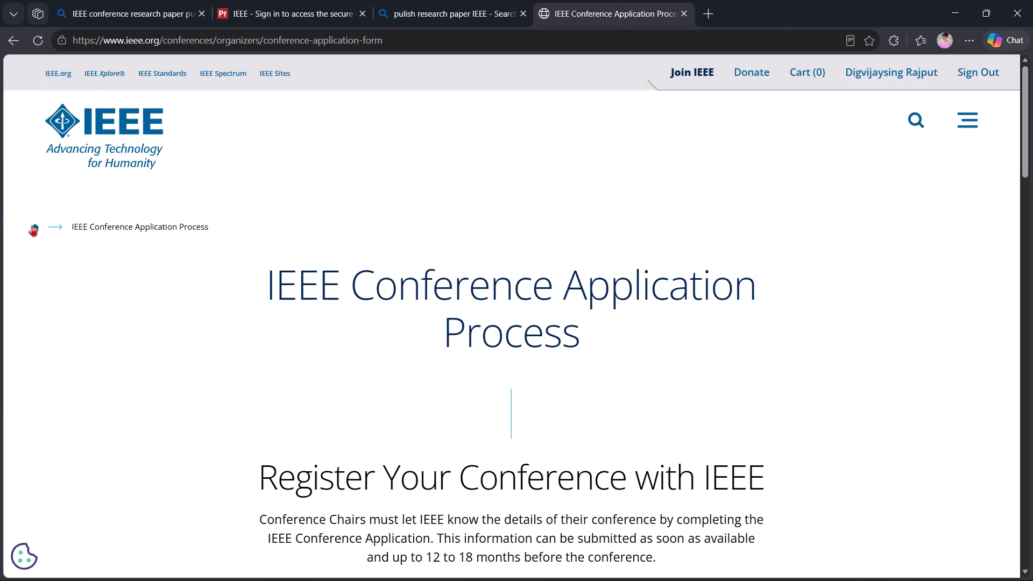
click(32, 226)
scroll(415, 224, down, 4)
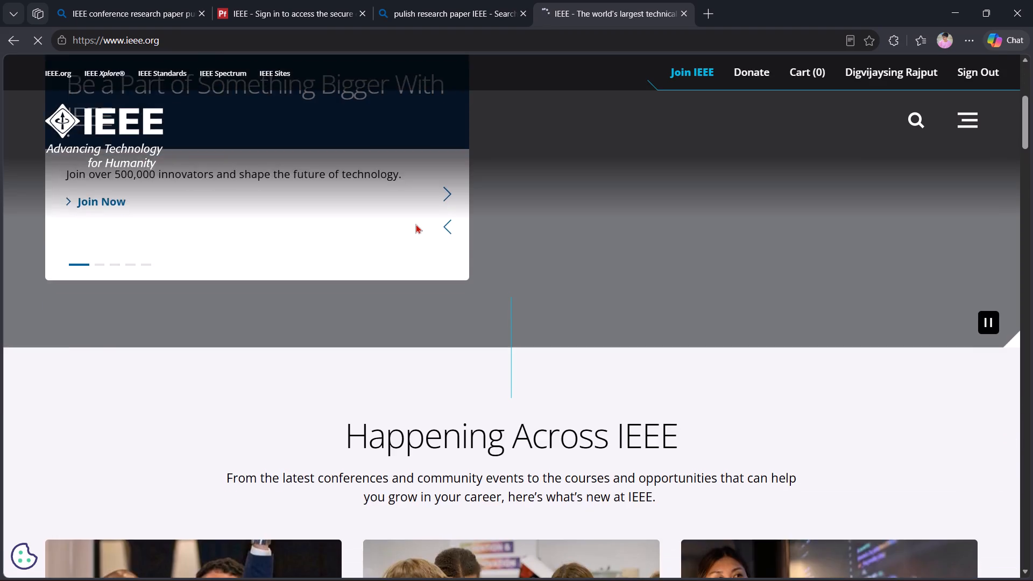
scroll(415, 224, up, 1)
scroll(415, 224, down, 6)
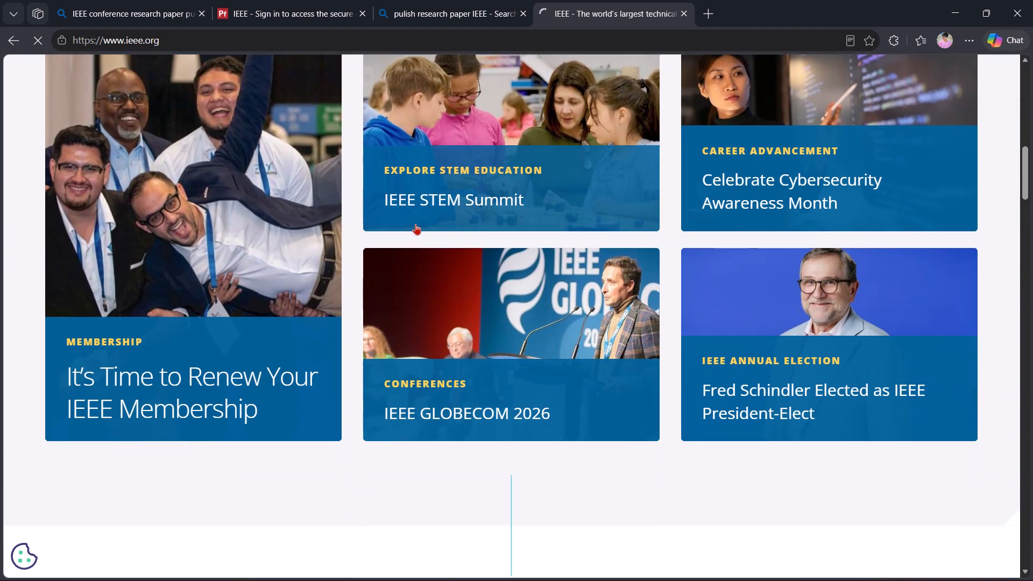
scroll(415, 224, down, 6)
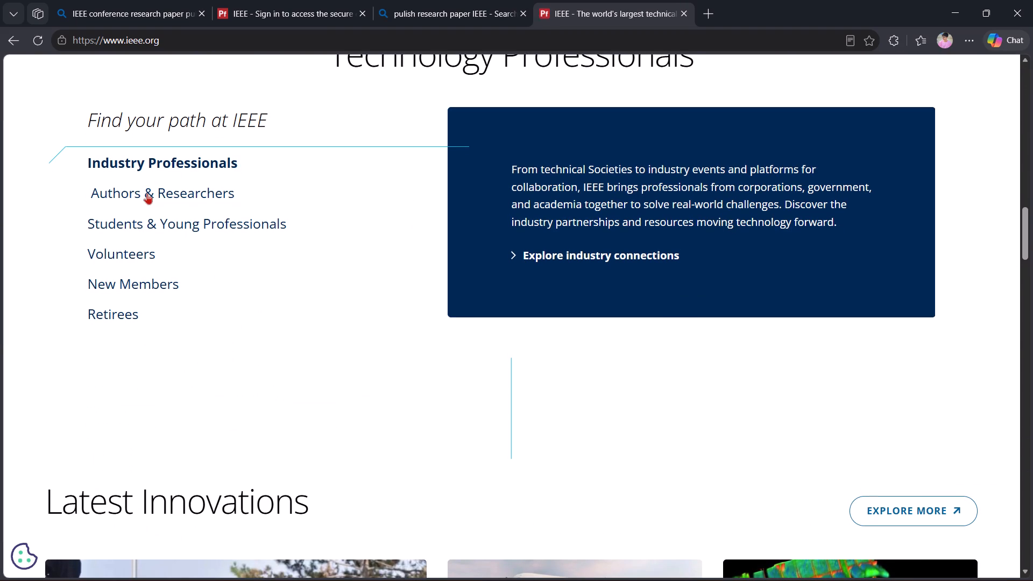
click(147, 193)
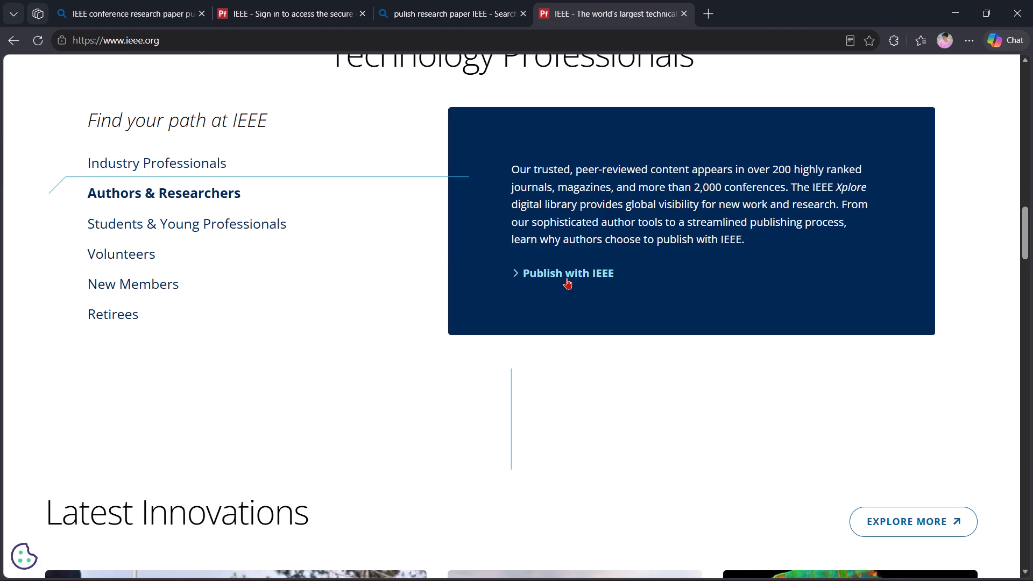
click(567, 278)
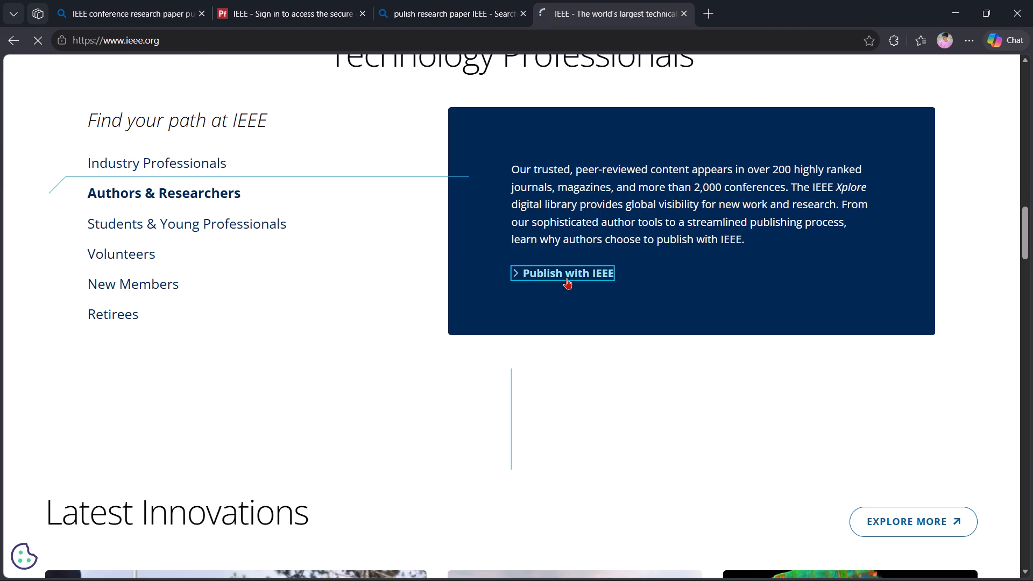
Look through the Publish With IEEE page and open the IEEE Publishing Portal from Submit Your Article under How to Publish Your Article.
scroll(427, 363, down, 5)
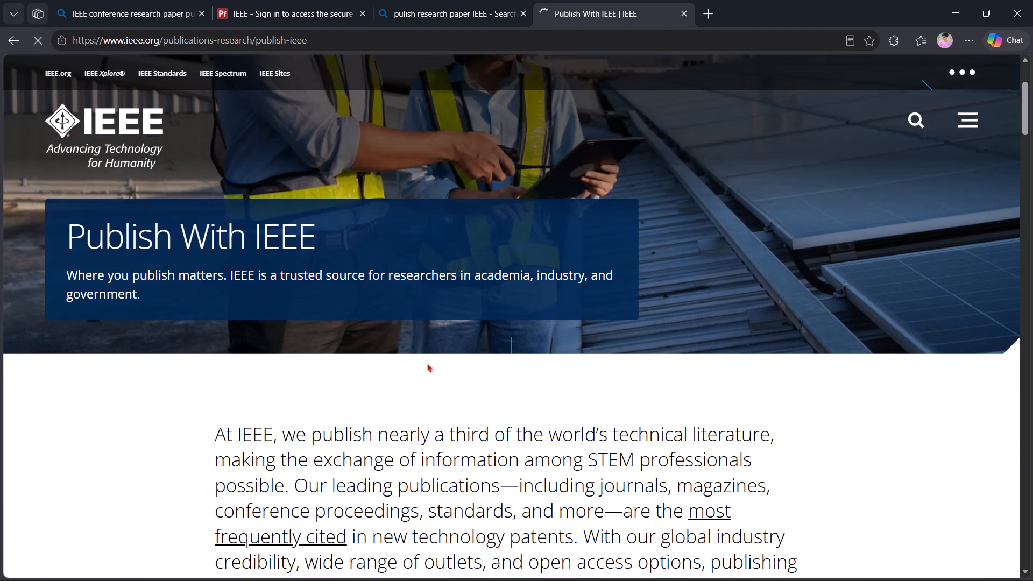
scroll(427, 363, down, 5)
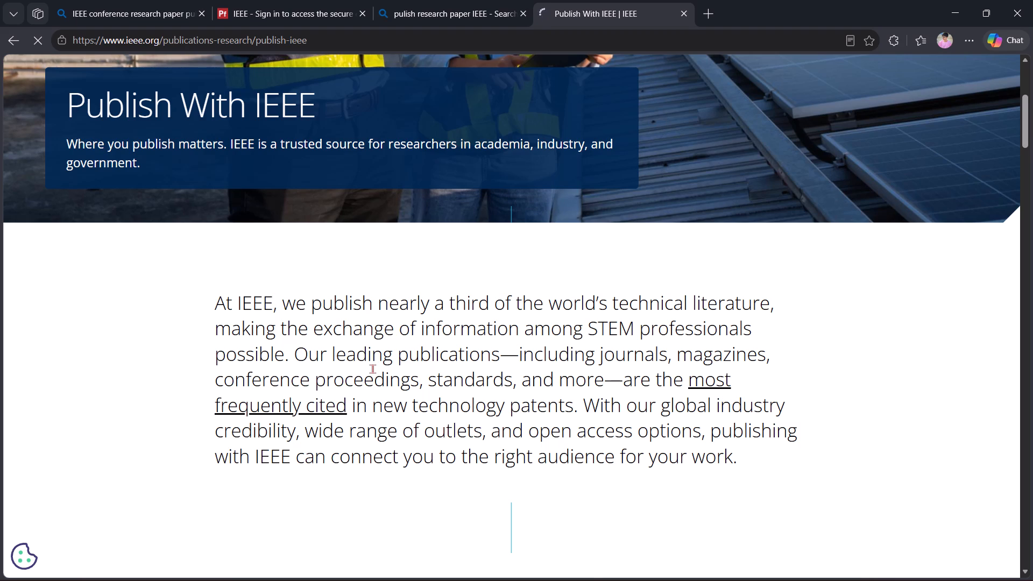
scroll(372, 369, down, 5)
scroll(187, 352, down, 1)
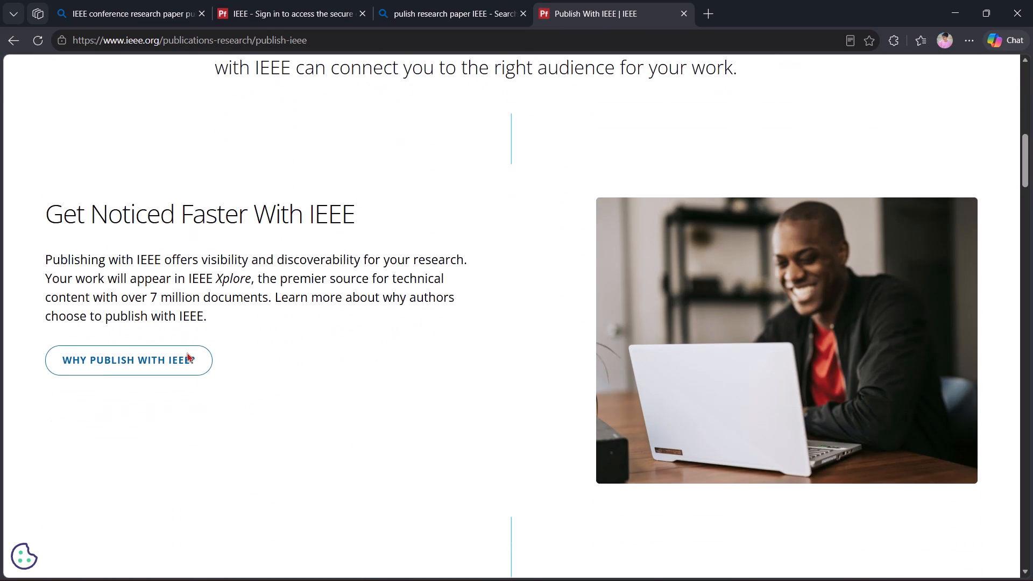
scroll(187, 352, down, 8)
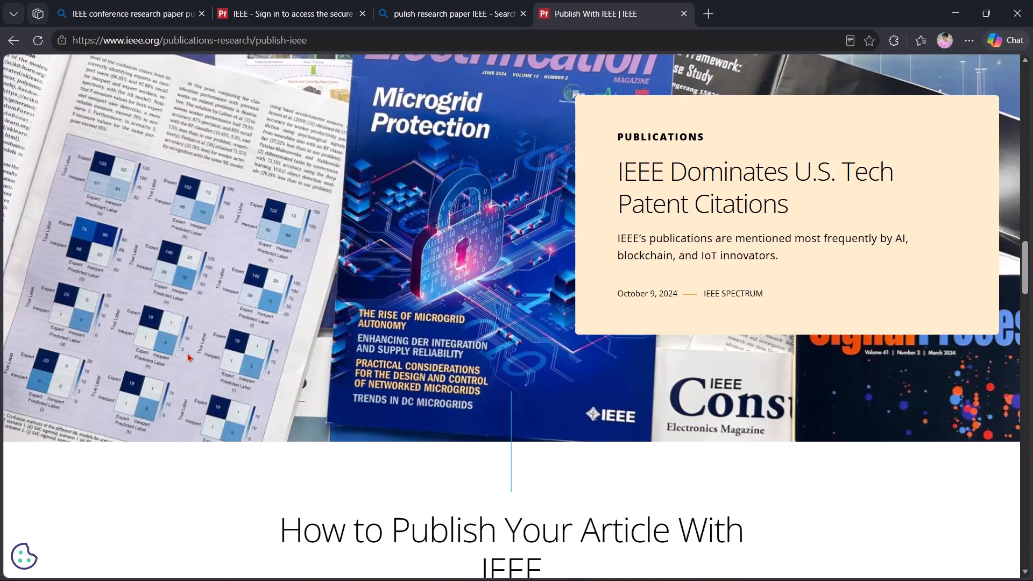
scroll(187, 352, down, 6)
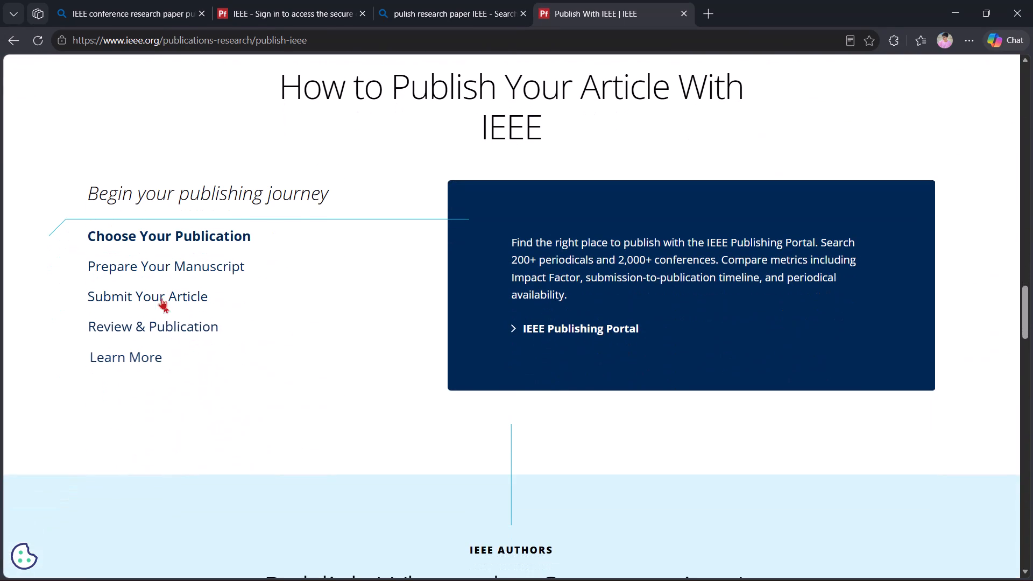
scroll(127, 234, down, 2)
click(132, 144)
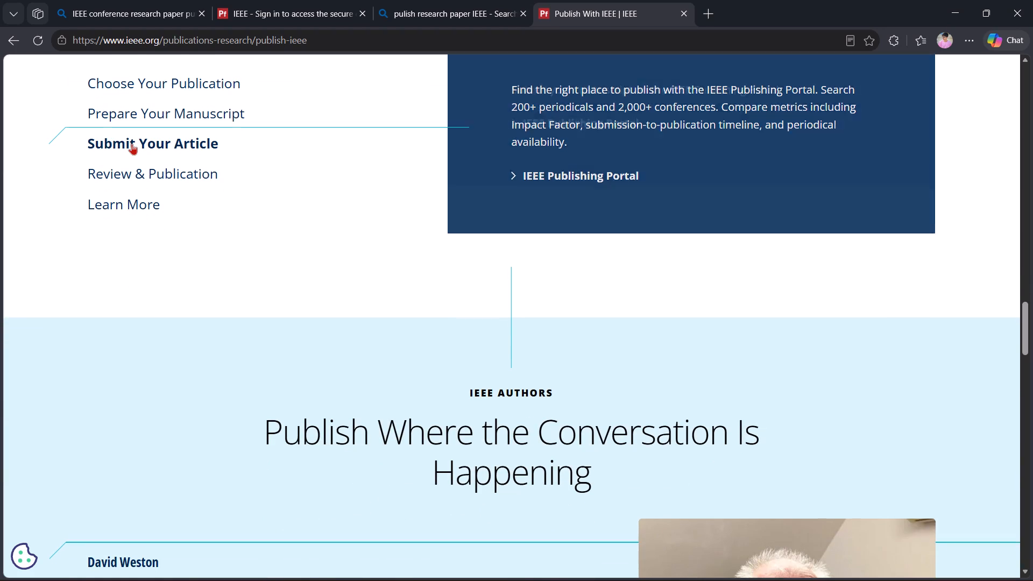
scroll(370, 206, up, 1)
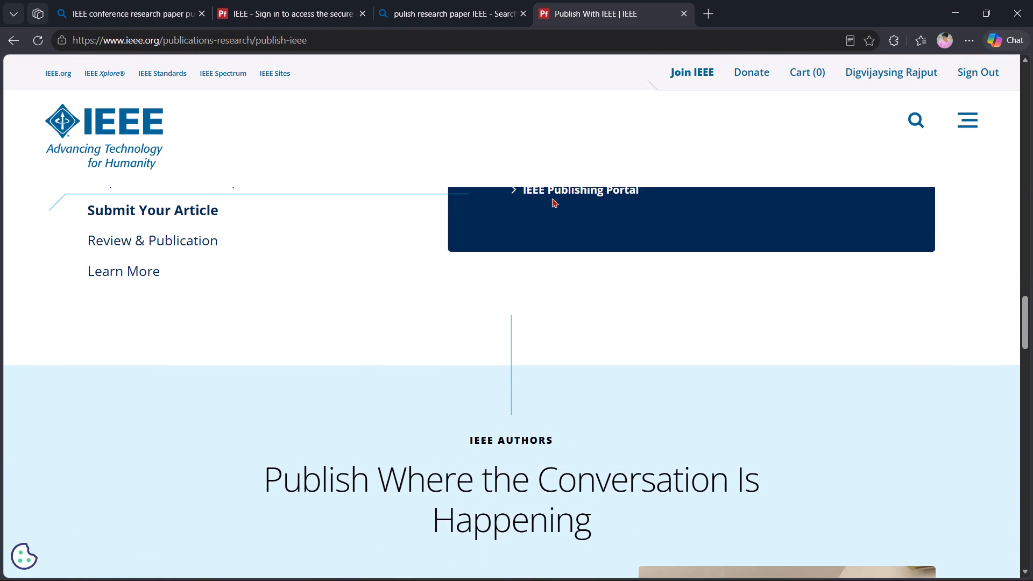
click(571, 192)
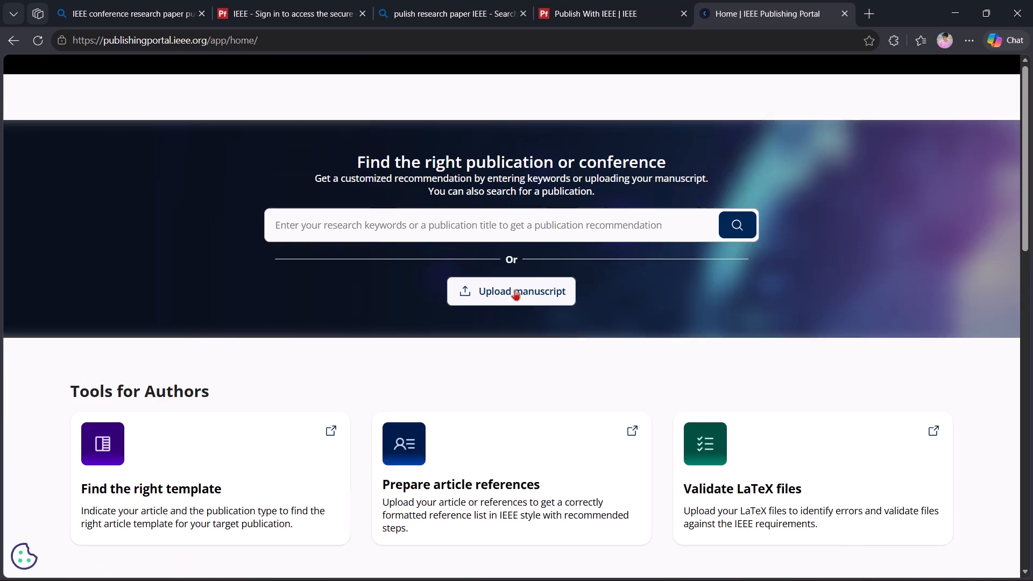
Start a manuscript upload in the Publishing Portal and browse the Home folder for the paper's file.
click(531, 310)
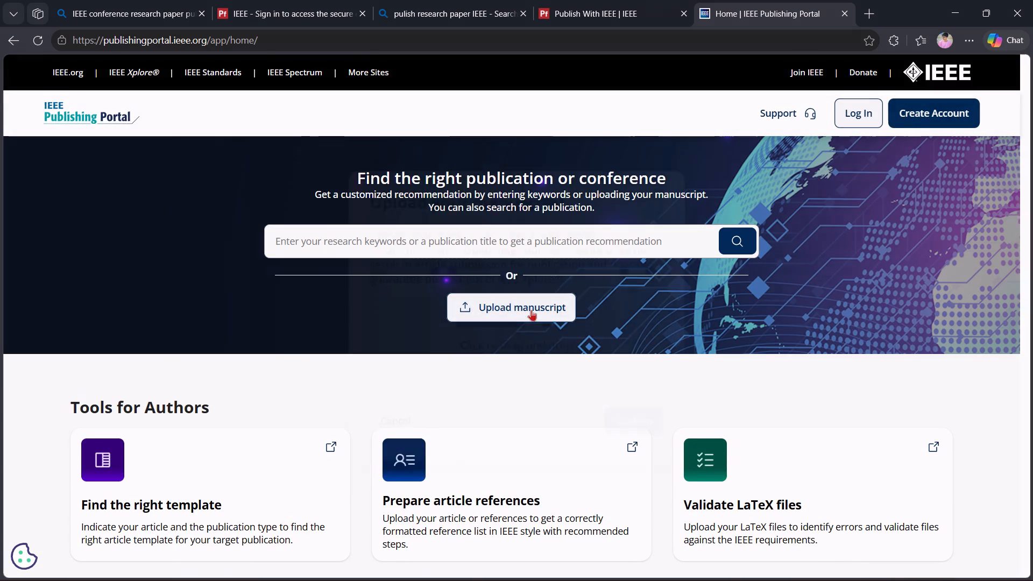
click(511, 323)
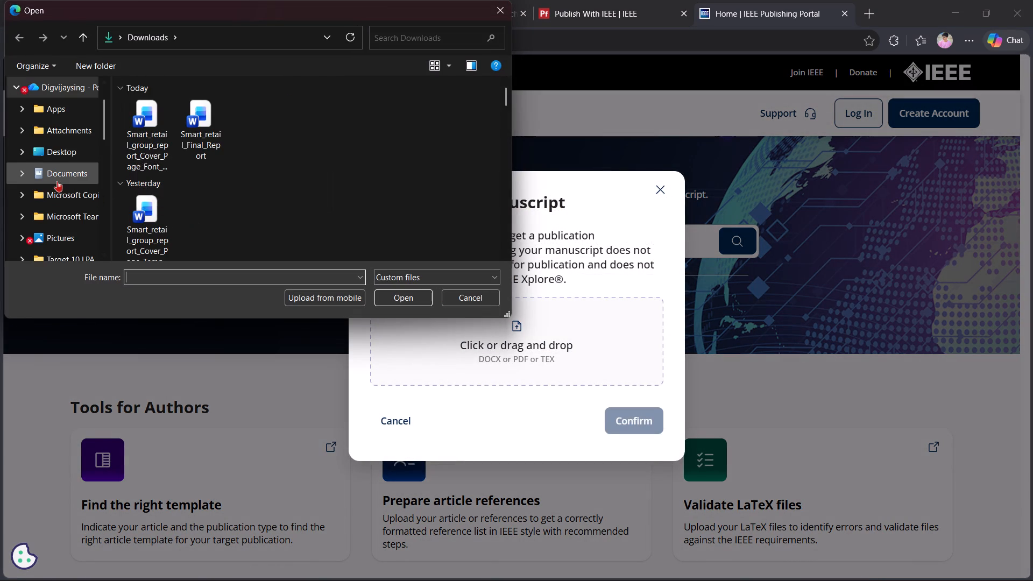
scroll(57, 181, up, 5)
click(46, 94)
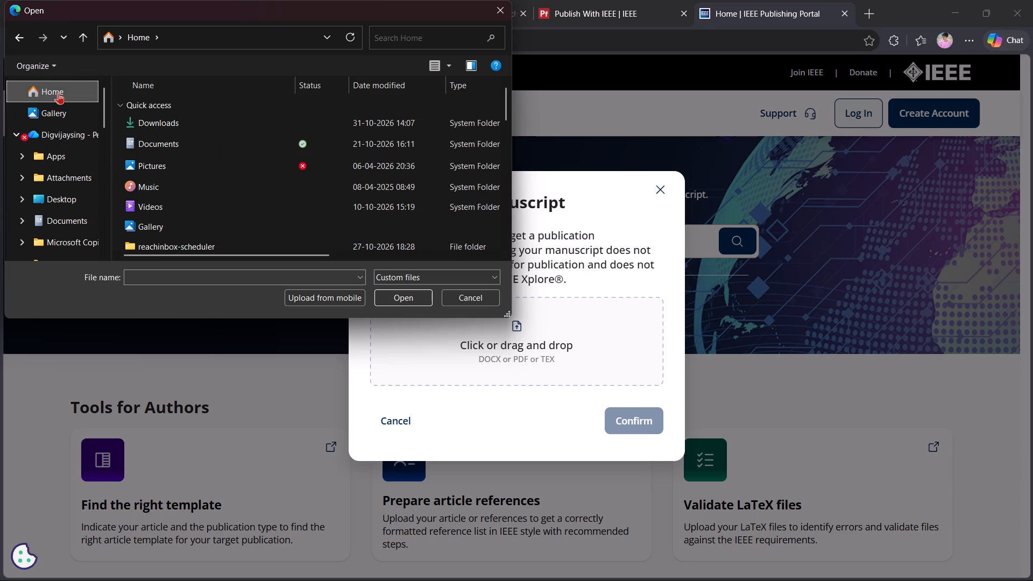
scroll(219, 138, down, 1)
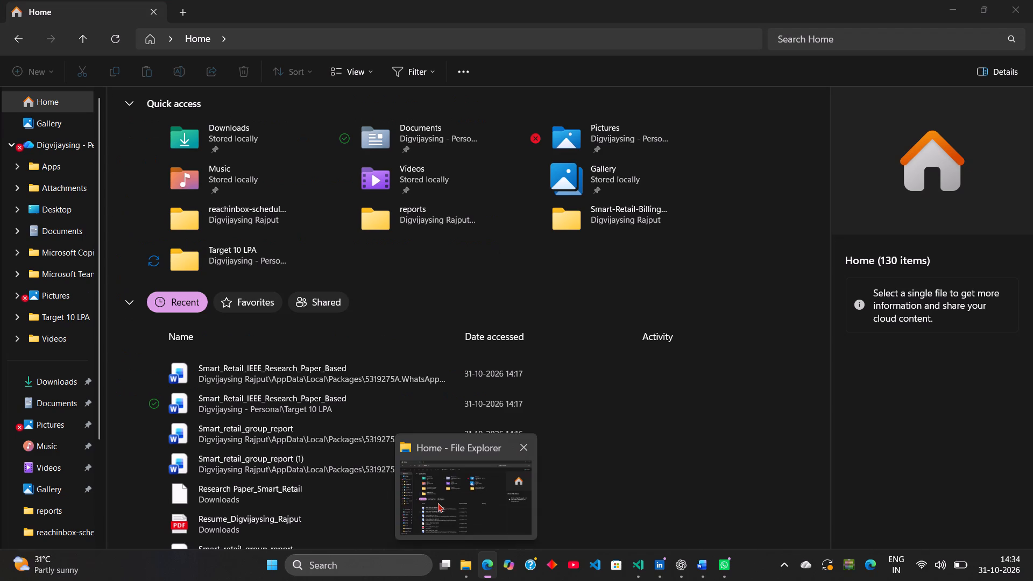
Switch to File Explorer, open the most recent Smart_Retail_IEEE_Research_Paper_Based document in Word and check its first pages.
click(437, 502)
double_click(339, 369)
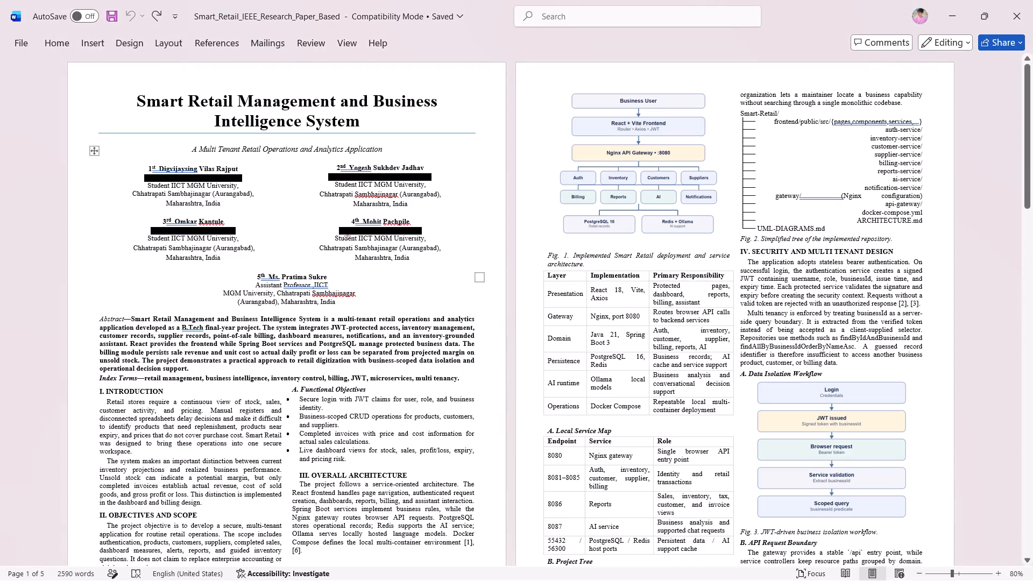
scroll(347, 231, down, 2)
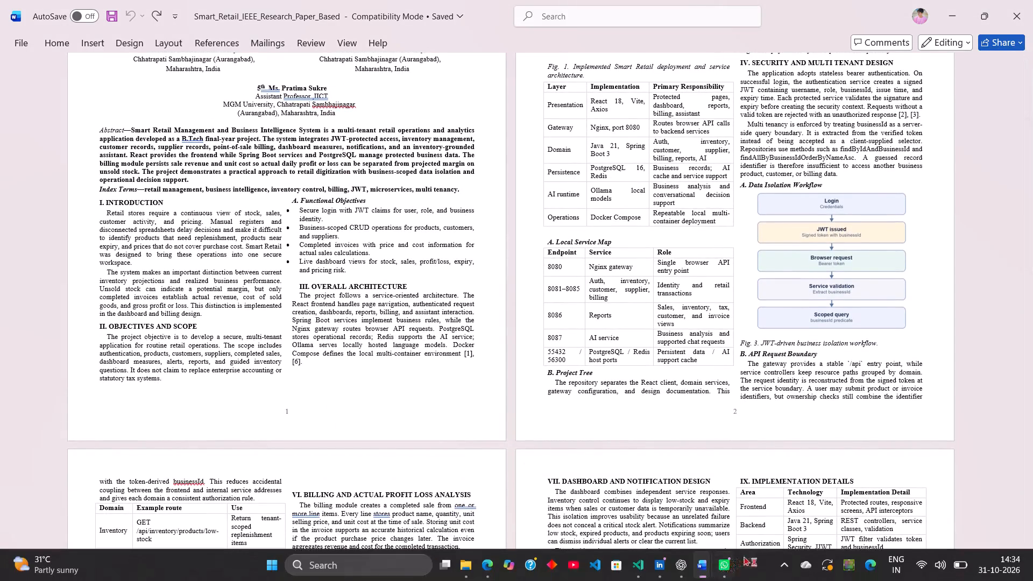
Close all four open Word documents, including the group report and the Smart Retail research paper files.
click(550, 450)
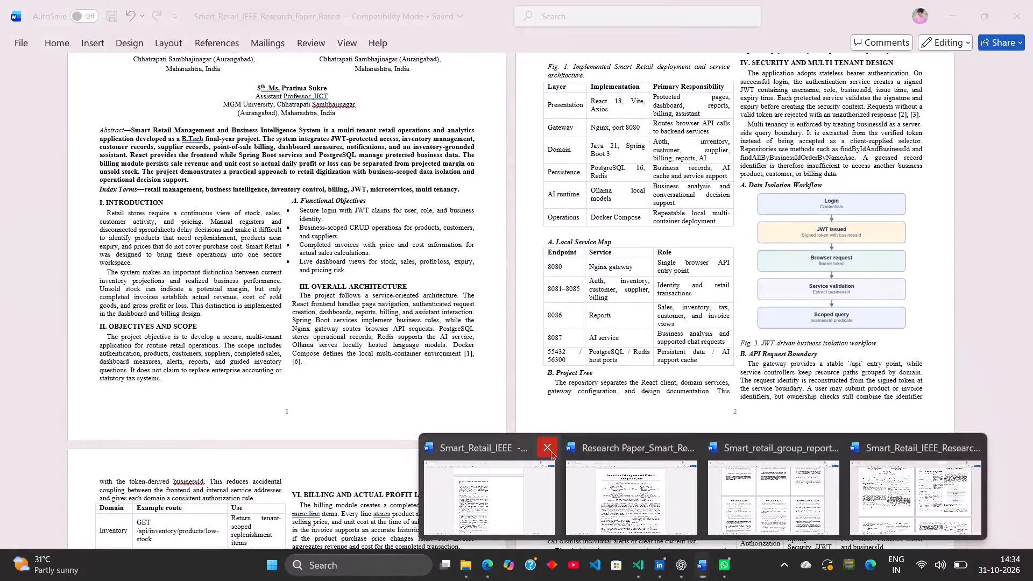
click(620, 447)
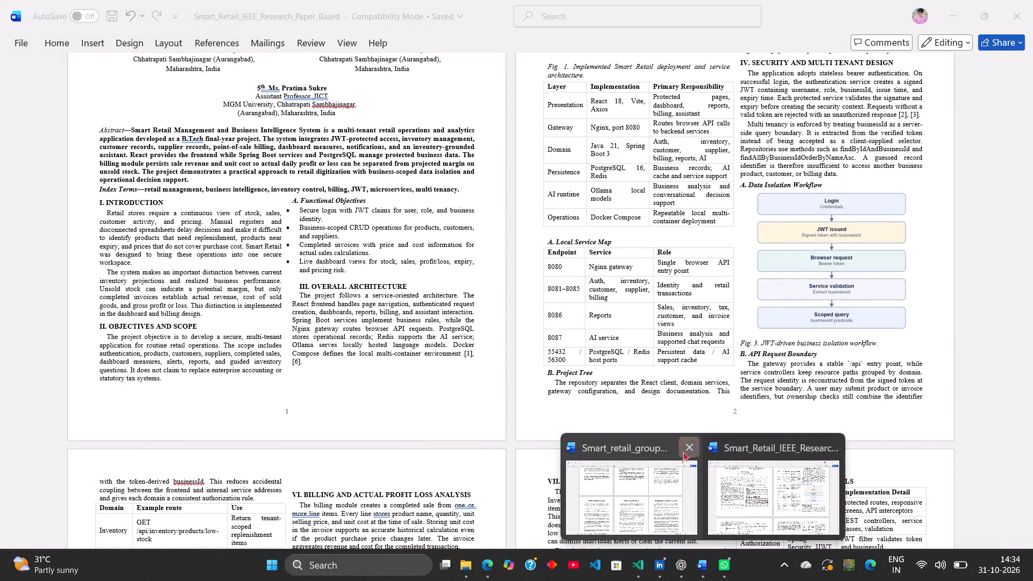
click(693, 451)
click(760, 447)
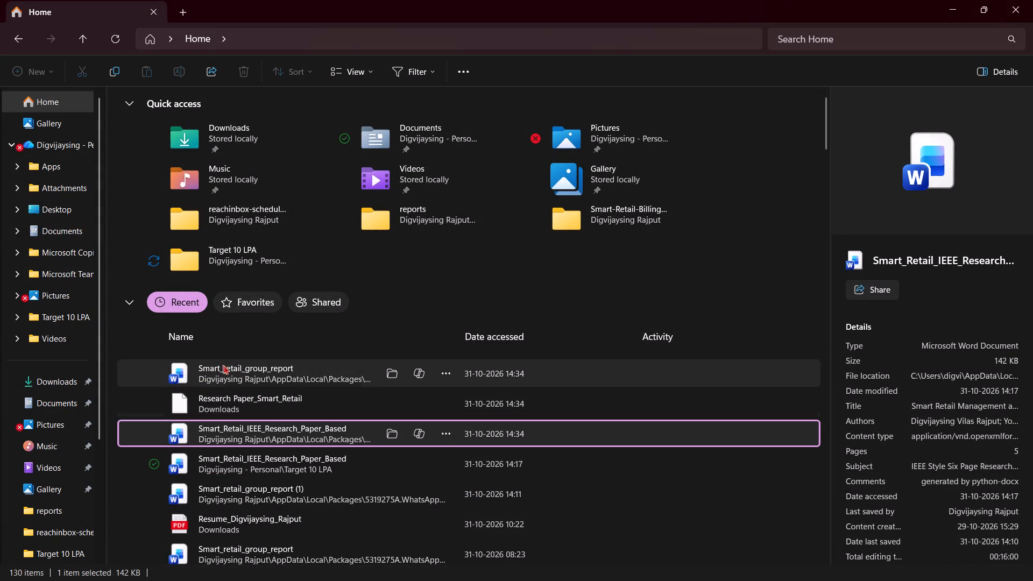
Reopen Smart_Retail_IEEE_Research_Paper_Based from the recent files and review it from the title to the references.
double_click(251, 431)
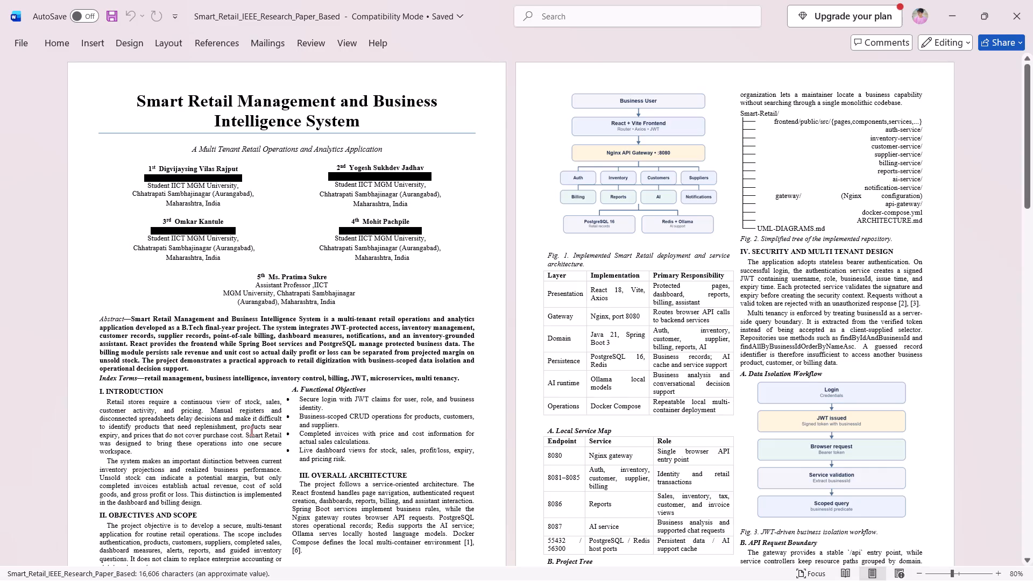
scroll(406, 298, down, 20)
scroll(406, 298, down, 3)
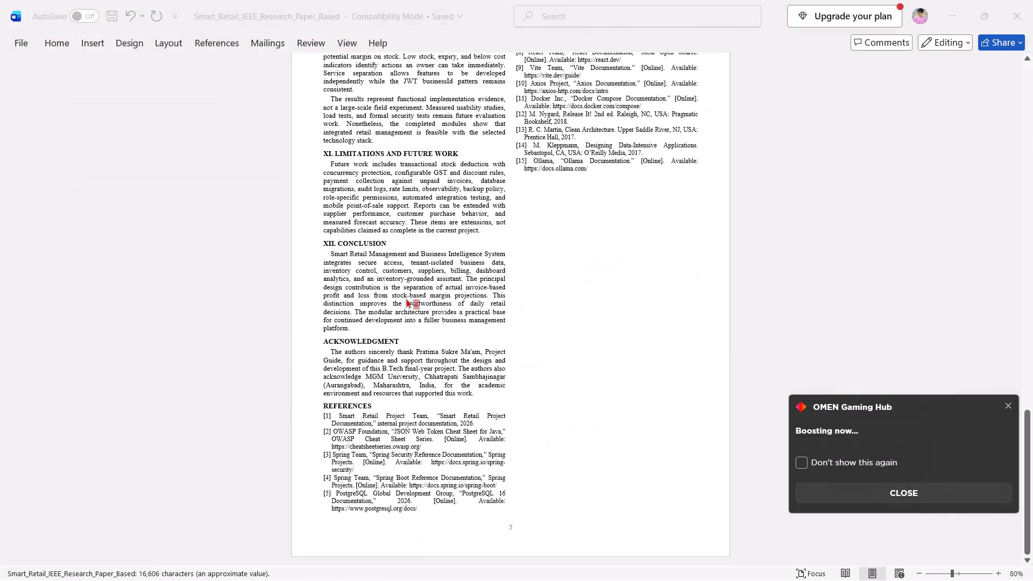
scroll(406, 298, down, 5)
scroll(406, 298, up, 4)
scroll(406, 298, down, 12)
scroll(406, 298, up, 6)
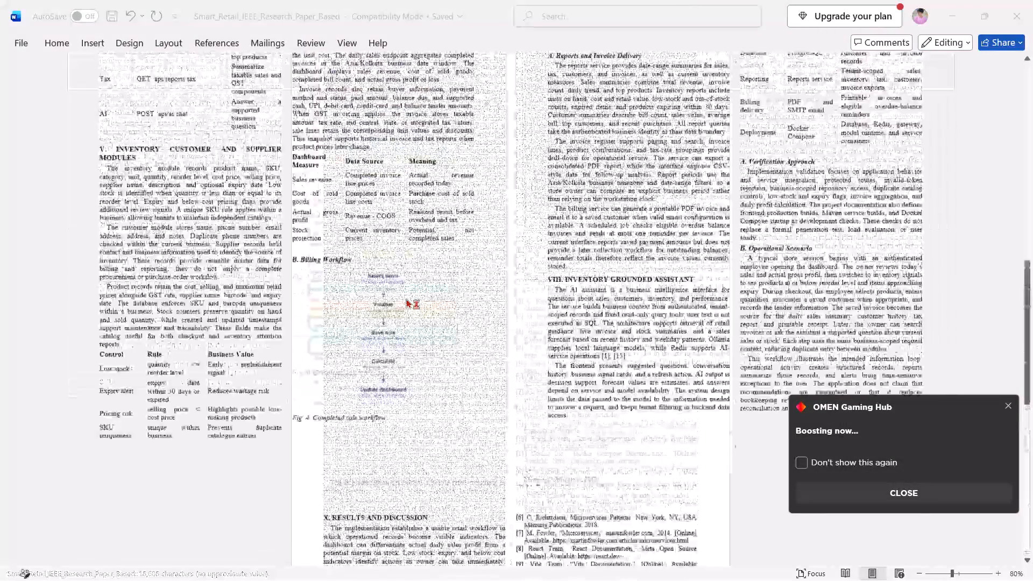
scroll(406, 298, up, 5)
Switch back to the IEEE Publishing Portal window with its manuscript file selection open.
key(alt+Tab)
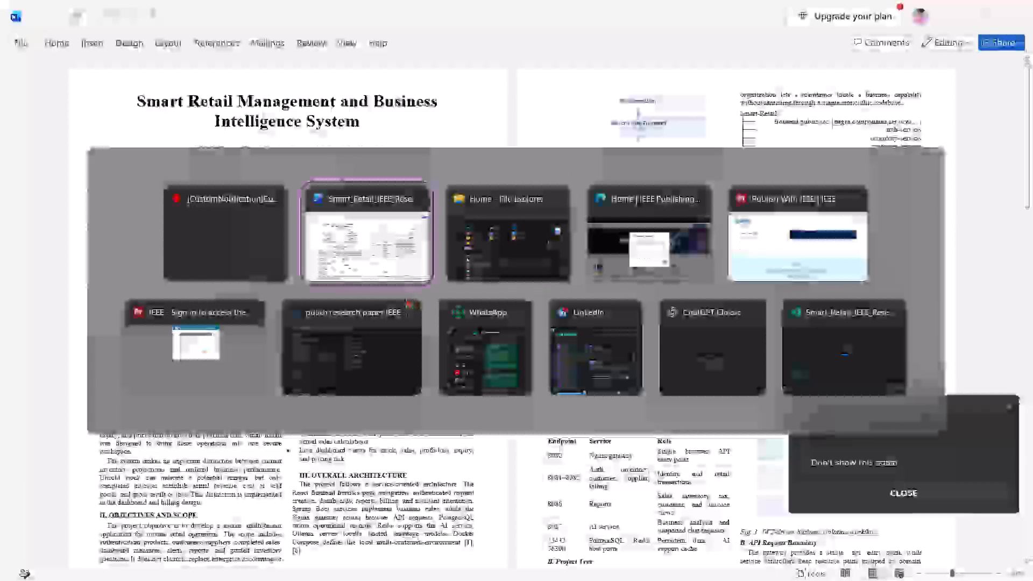
key(alt+Right)
key(alt+Left)
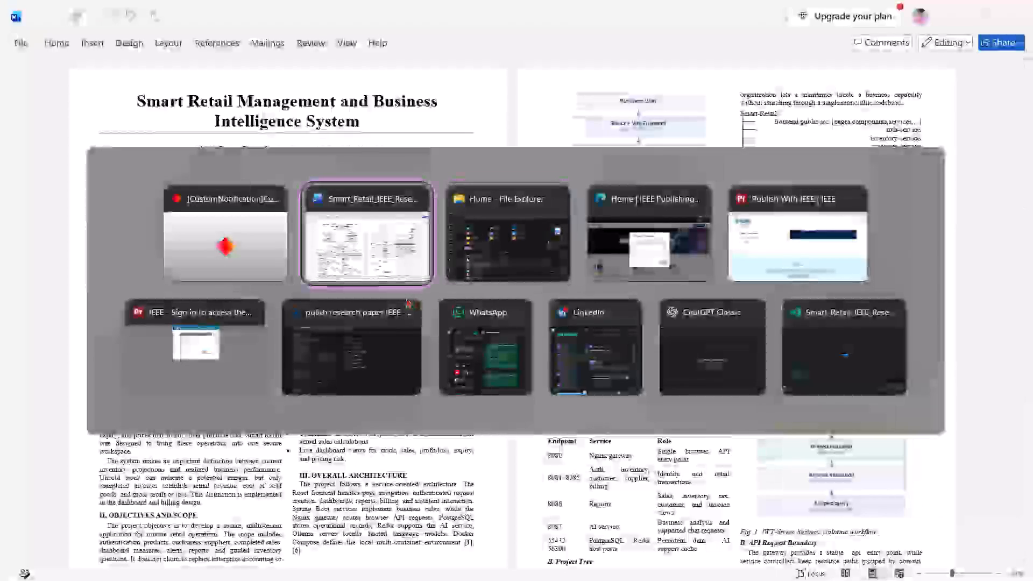
key(alt+Right)
key(alt+Right)
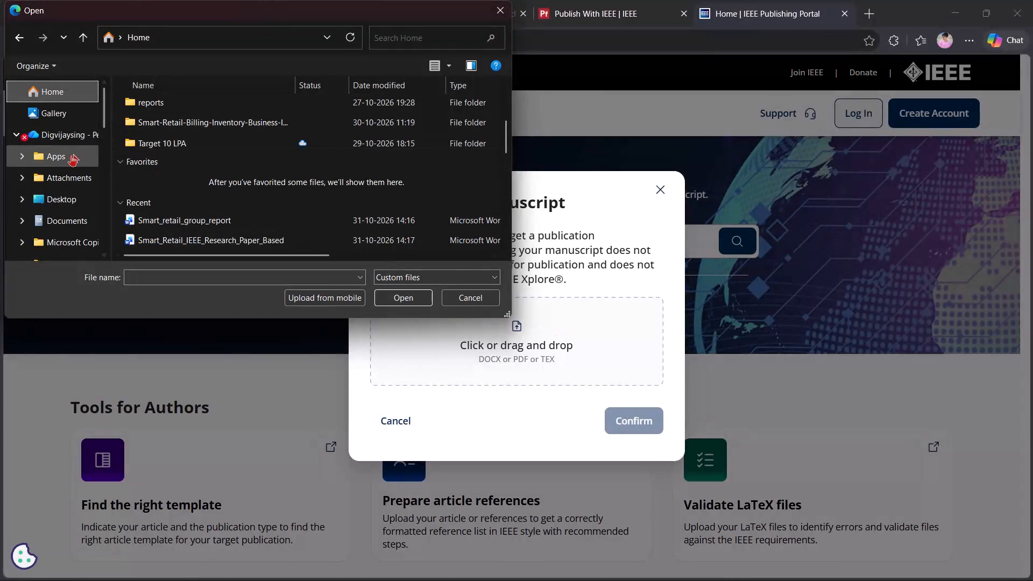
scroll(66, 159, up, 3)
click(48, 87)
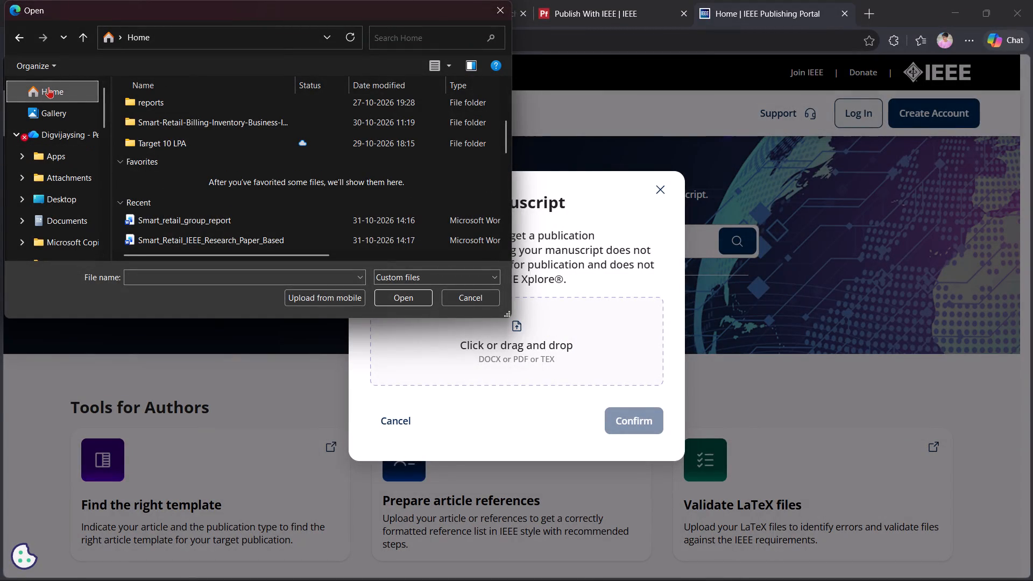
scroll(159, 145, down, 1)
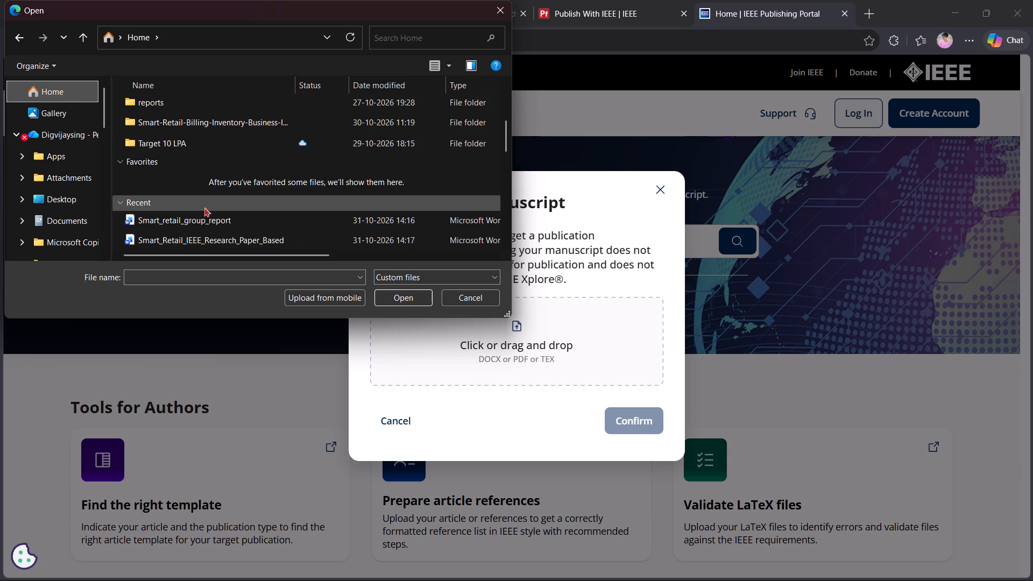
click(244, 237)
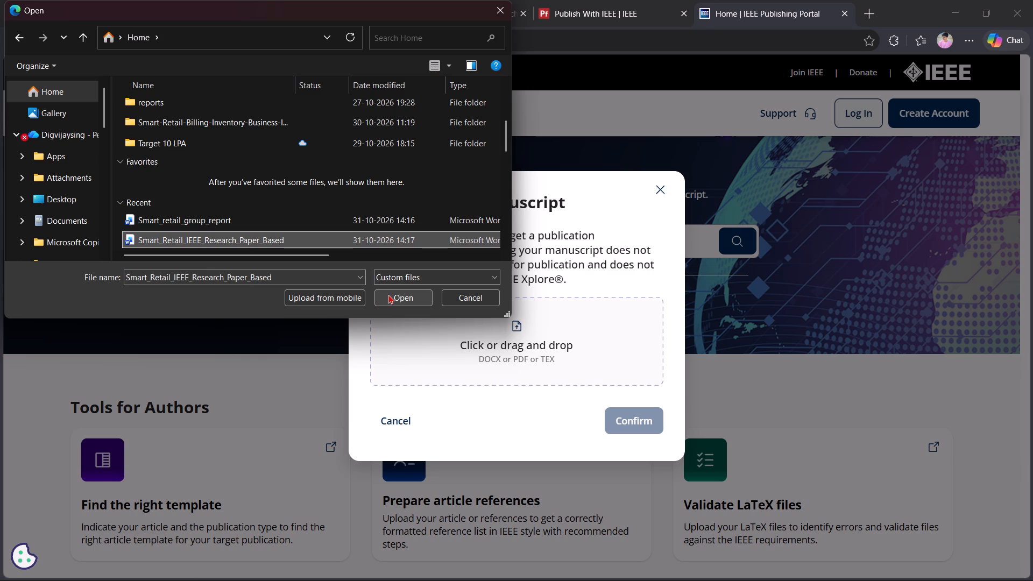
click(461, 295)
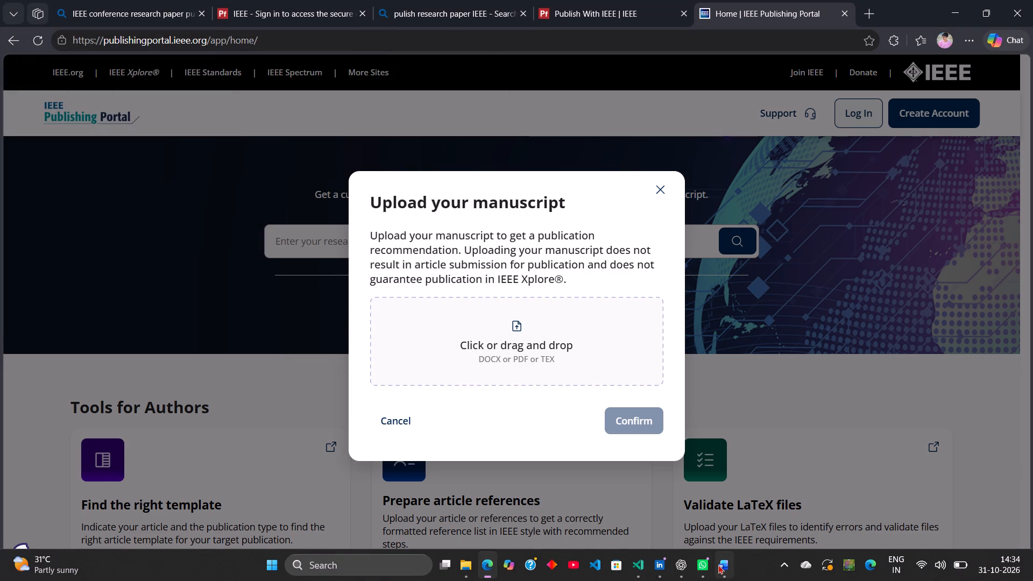
Close the Smart_Retail_IEEE_Research_Paper_Based document that is still open in Word.
click(777, 452)
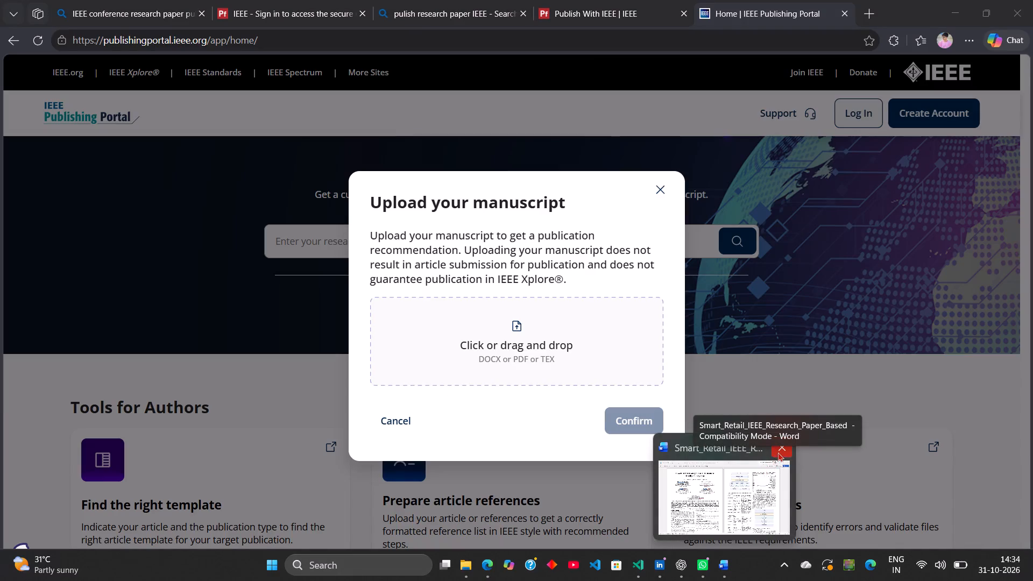
Bring forward the Smart_Retail_IEEE_Research_Paper_Based document still open in Word and close it.
click(748, 475)
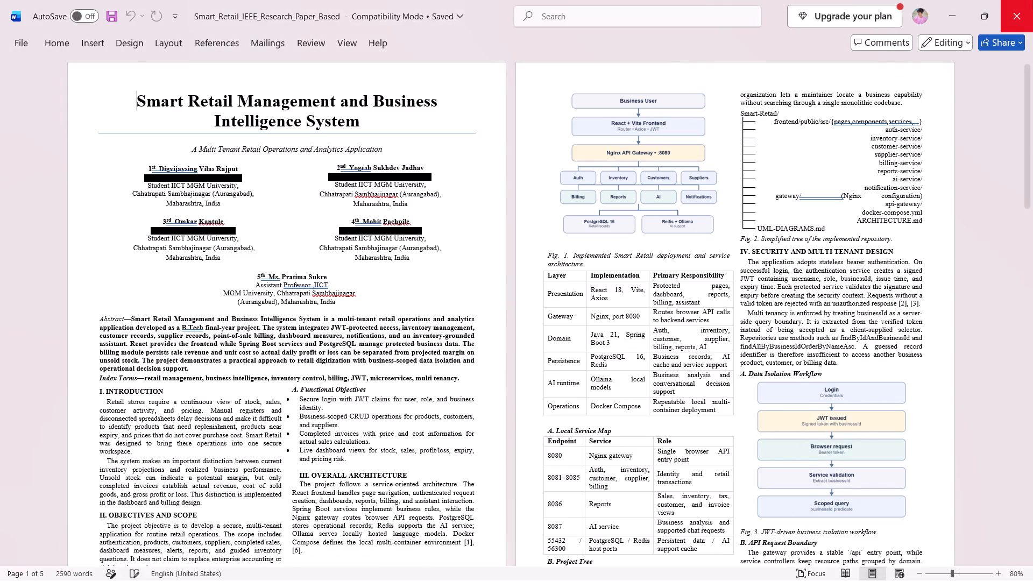
click(1032, 0)
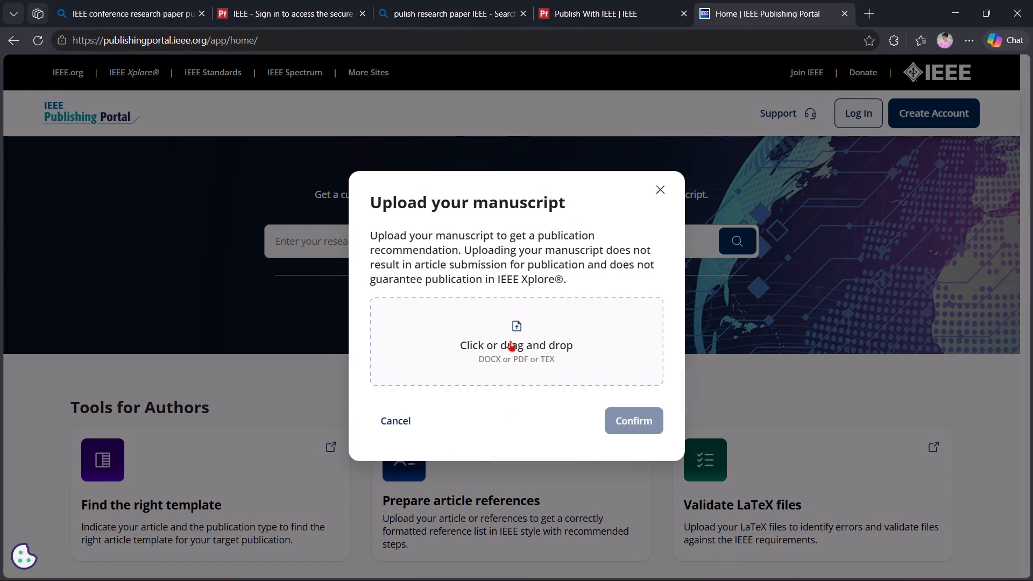
Choose Smart_Retail_IEEE_Research_Paper_Based from the recent files as the manuscript to upload to the IEEE Publishing Portal.
click(510, 339)
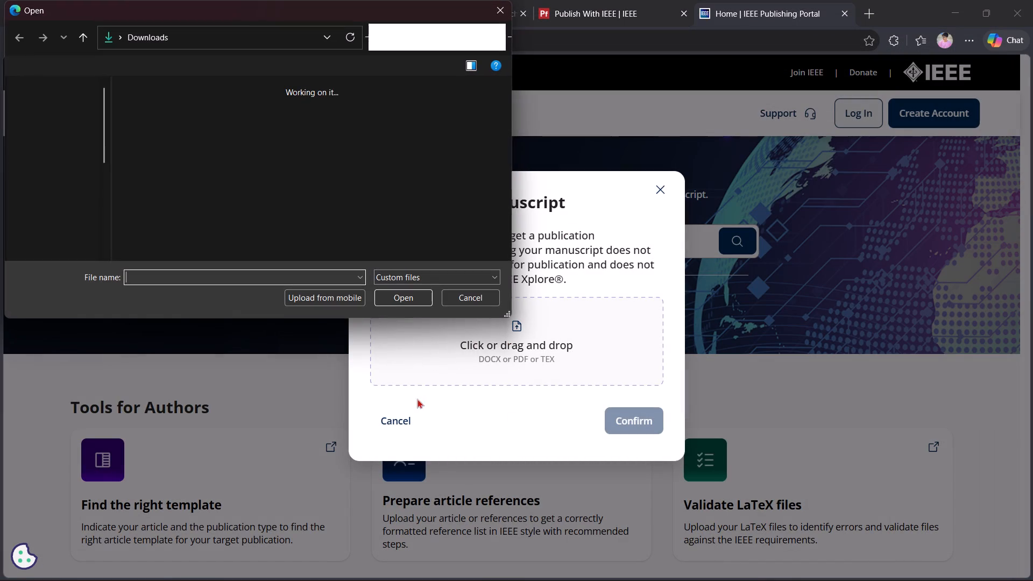
scroll(53, 122, up, 4)
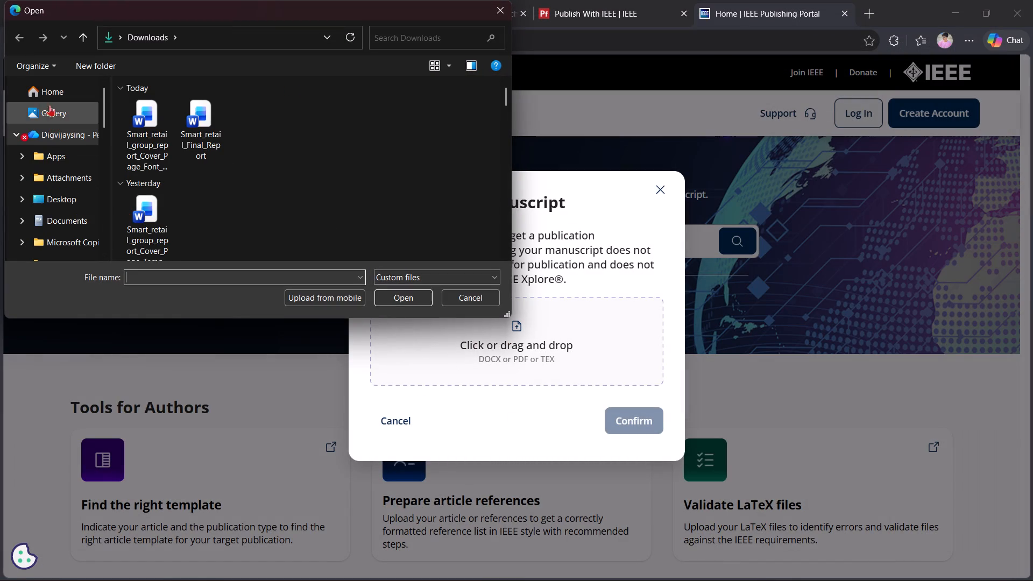
click(41, 89)
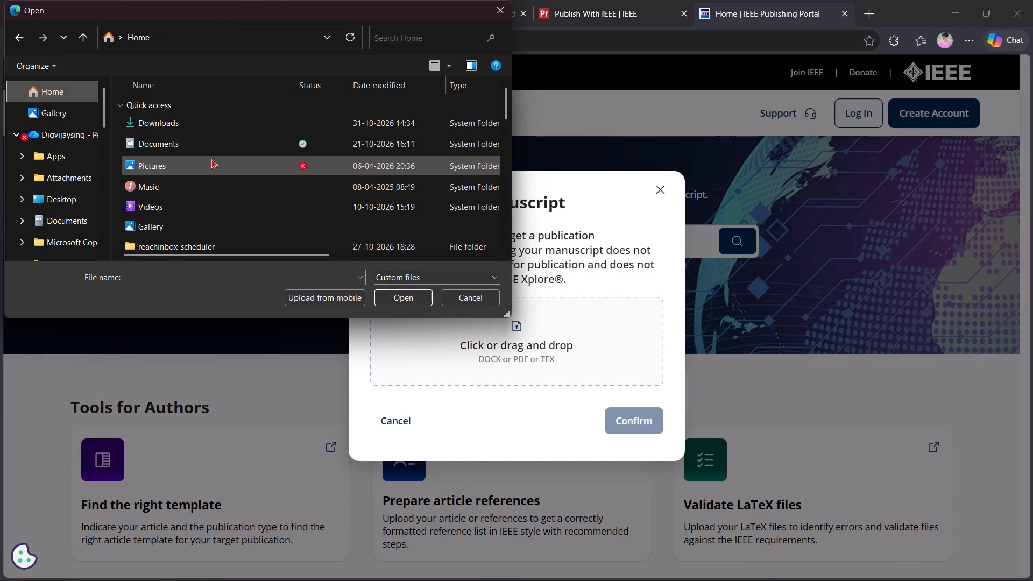
scroll(211, 159, down, 3)
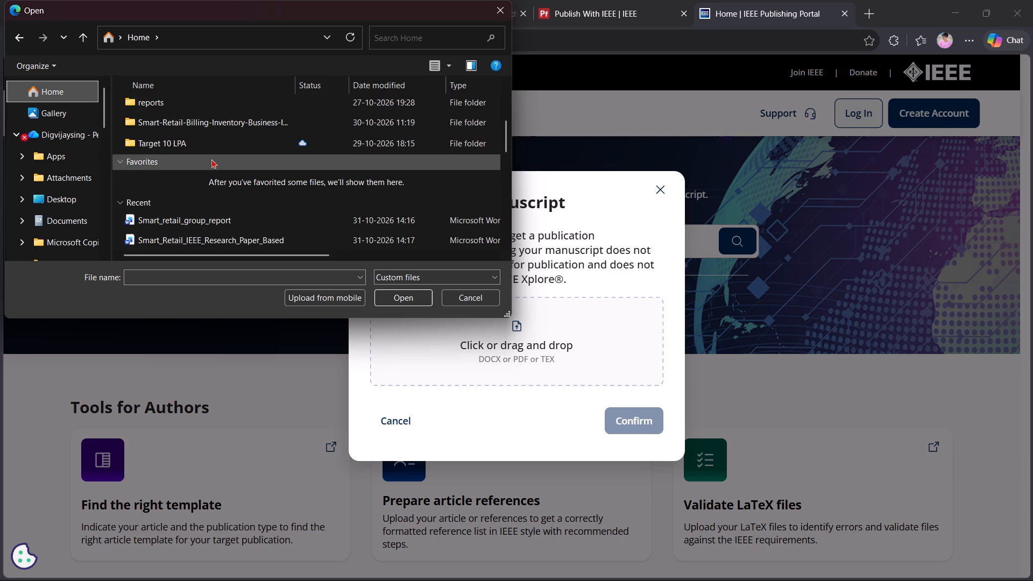
scroll(211, 159, down, 1)
click(211, 237)
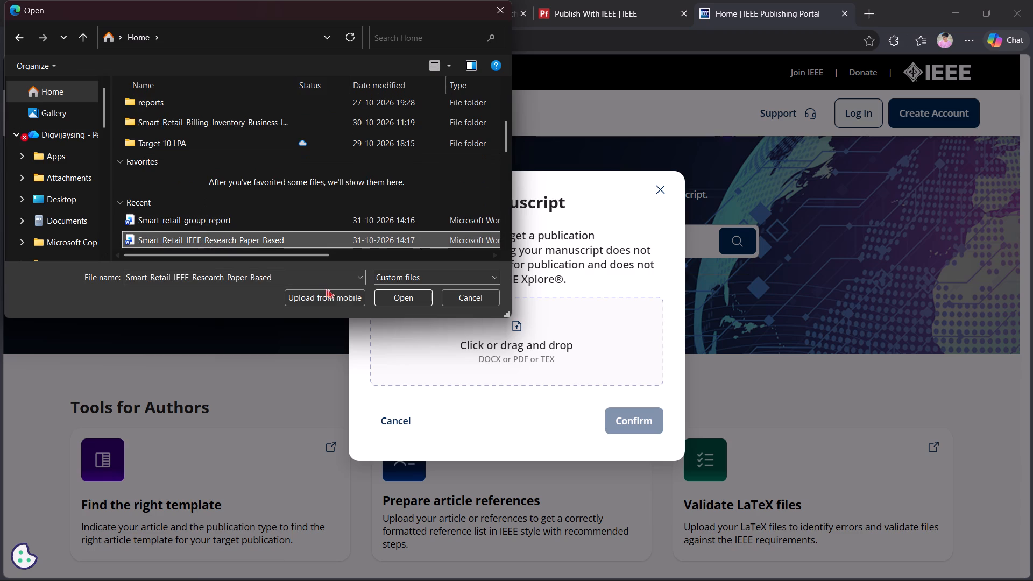
click(397, 302)
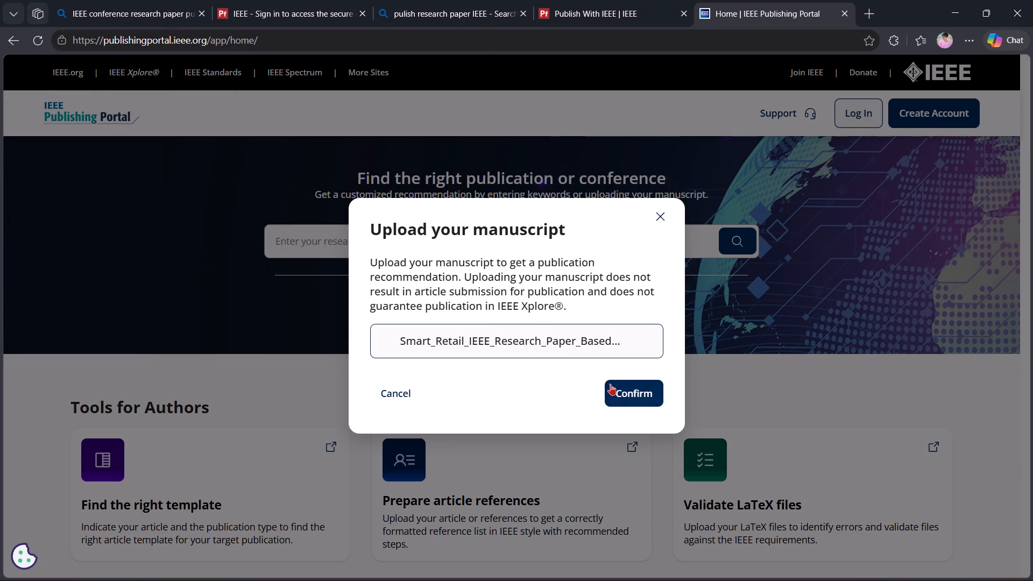
Confirm the manuscript upload to get publication recommendations for the Smart Retail paper.
click(625, 391)
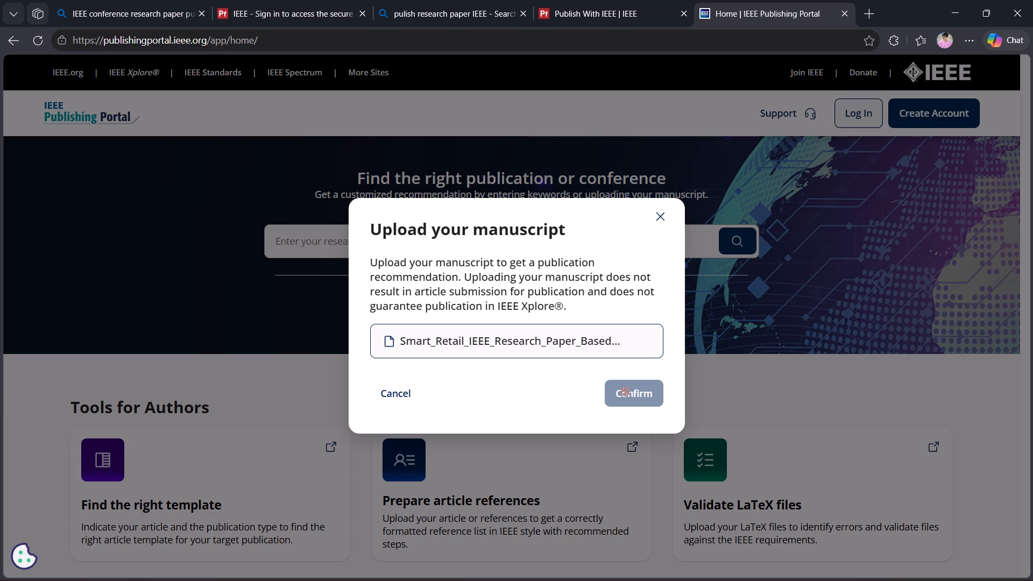
scroll(480, 261, down, 5)
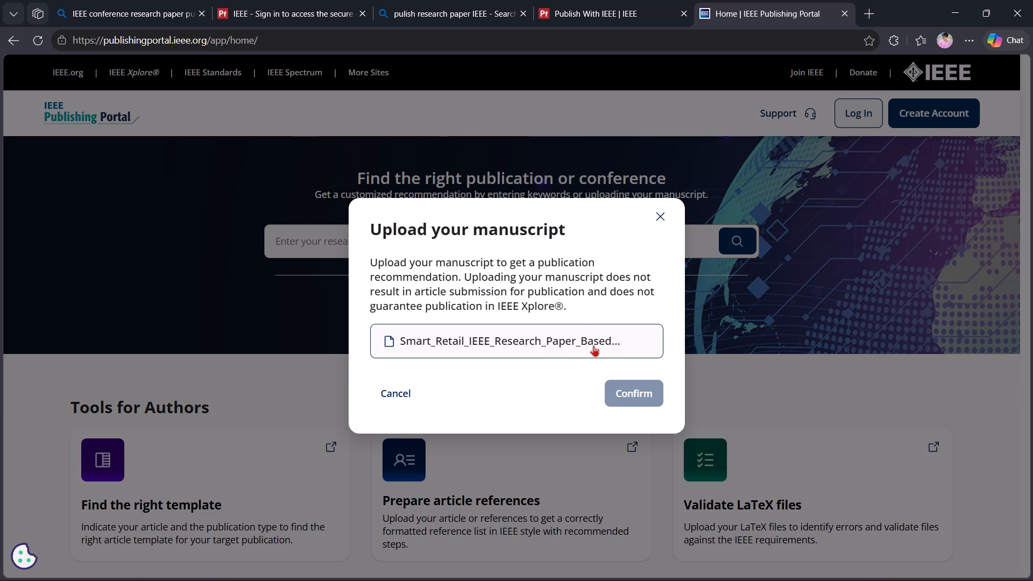
click(593, 345)
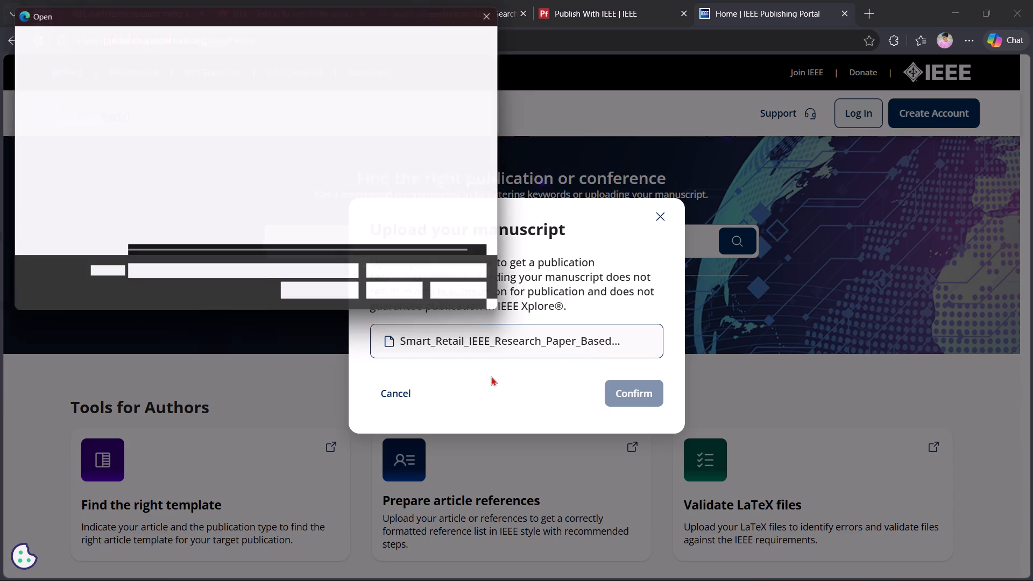
click(470, 299)
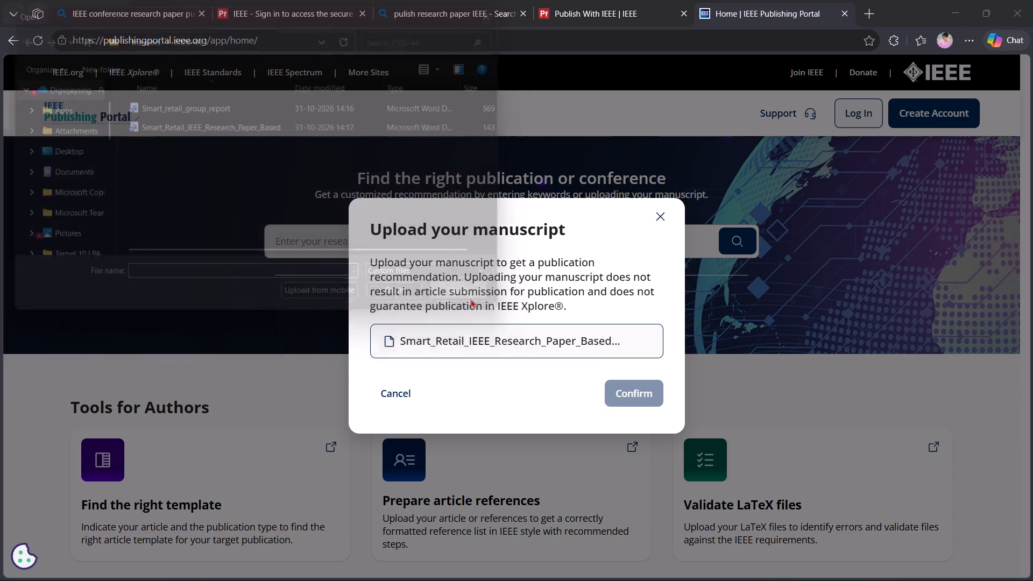
double_click(634, 388)
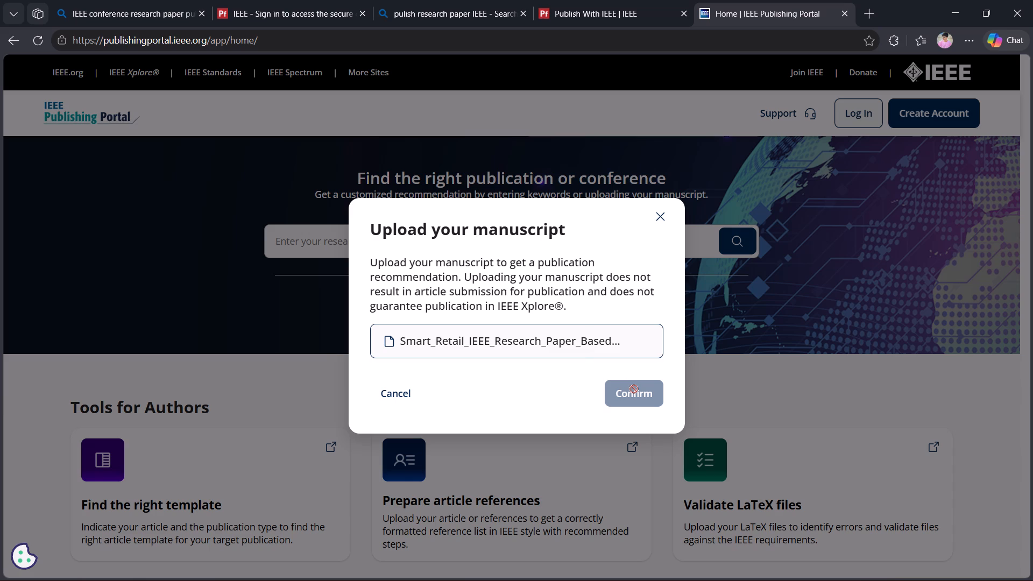
scroll(506, 272, down, 5)
scroll(506, 272, up, 1)
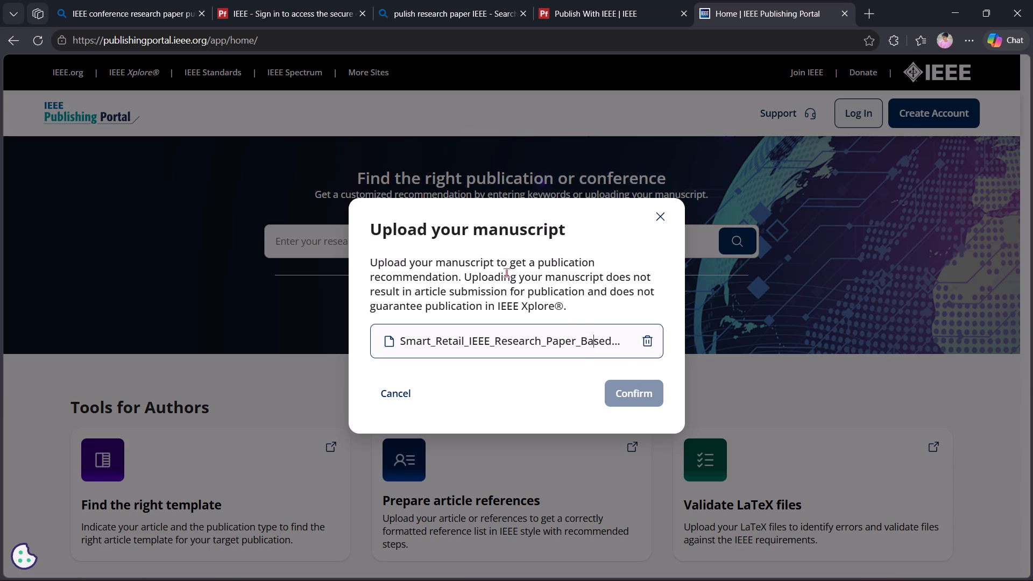
scroll(497, 289, down, 3)
click(627, 398)
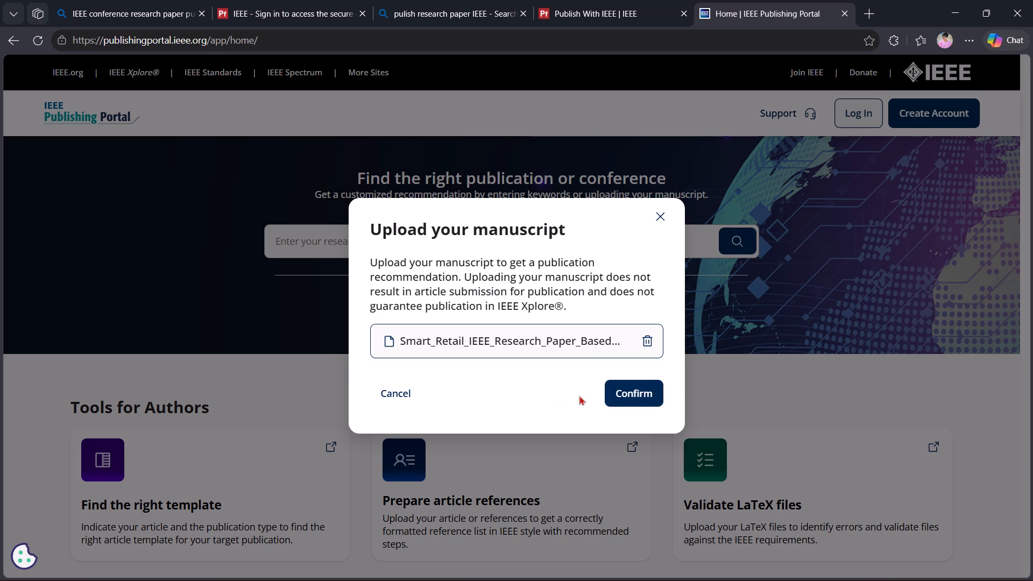
click(624, 392)
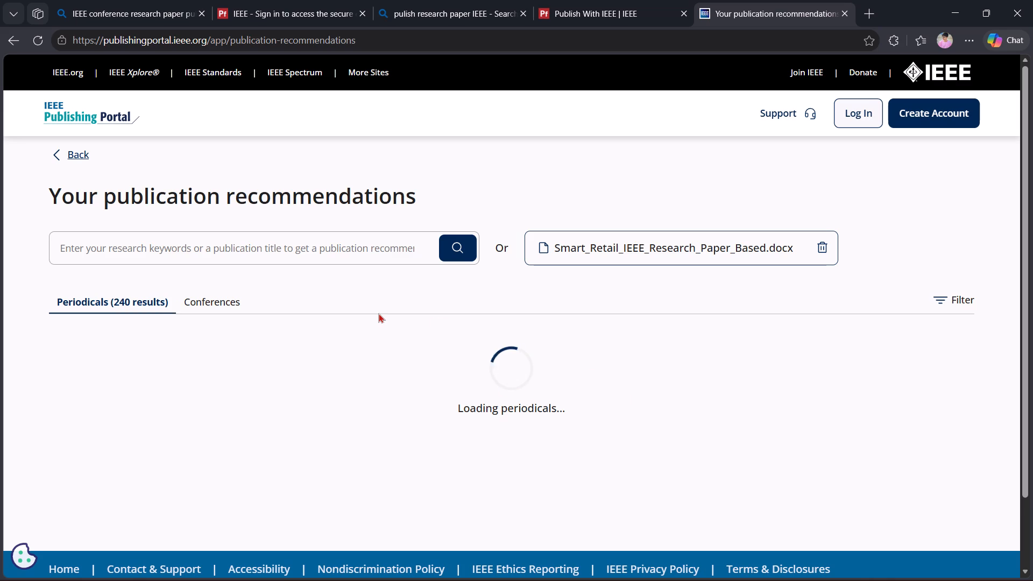
Look through the periodicals recommended for the uploaded manuscript, comparing their access type, weeks to publication, CiteScore and impact factor.
scroll(378, 313, down, 2)
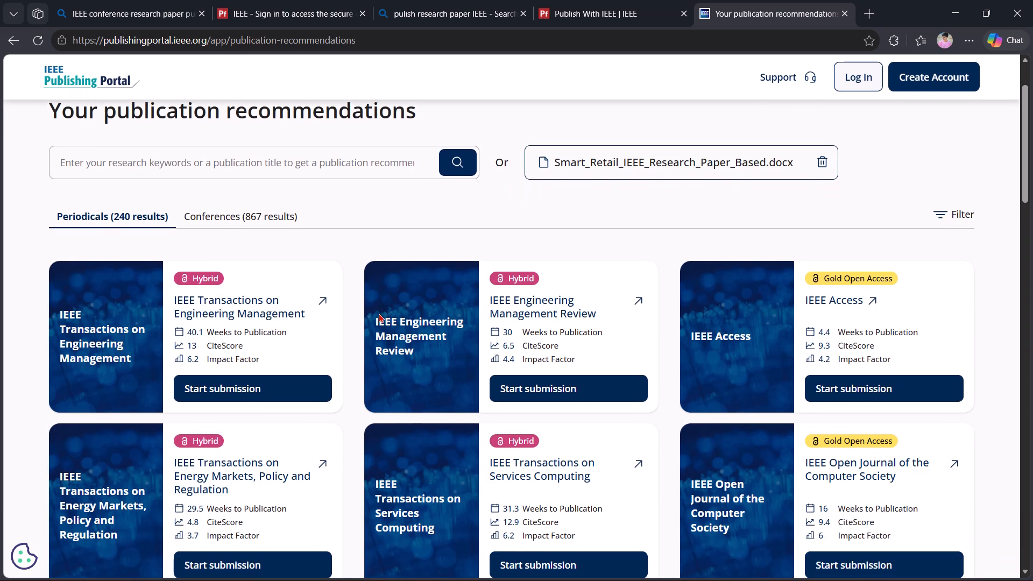
scroll(378, 313, down, 2)
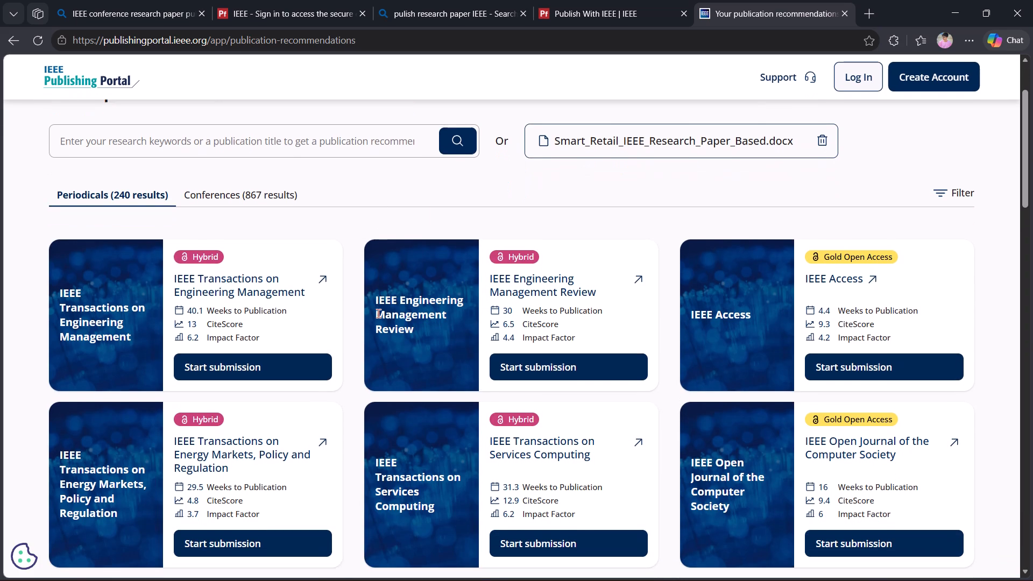
scroll(378, 313, down, 1)
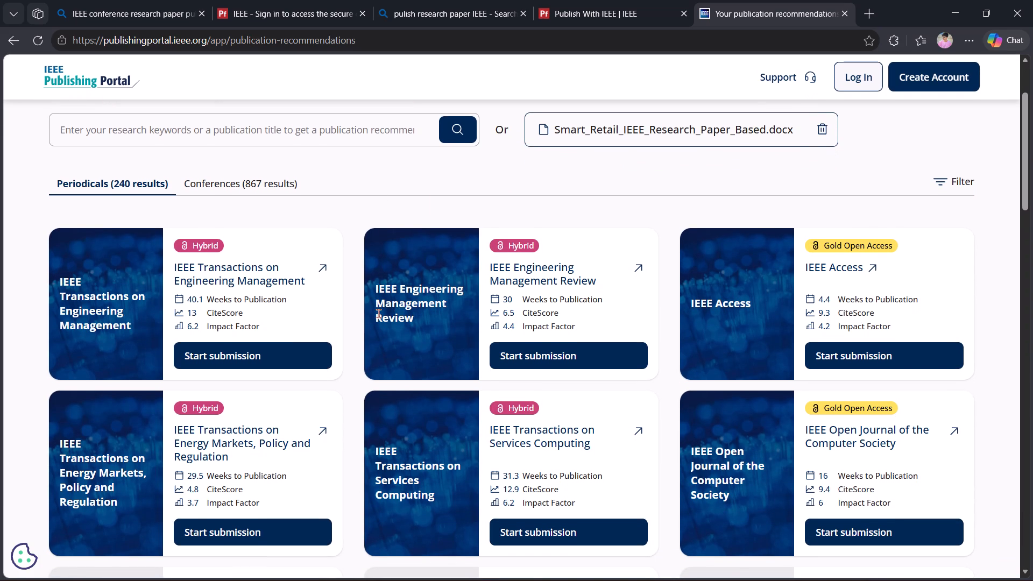
scroll(378, 313, down, 1)
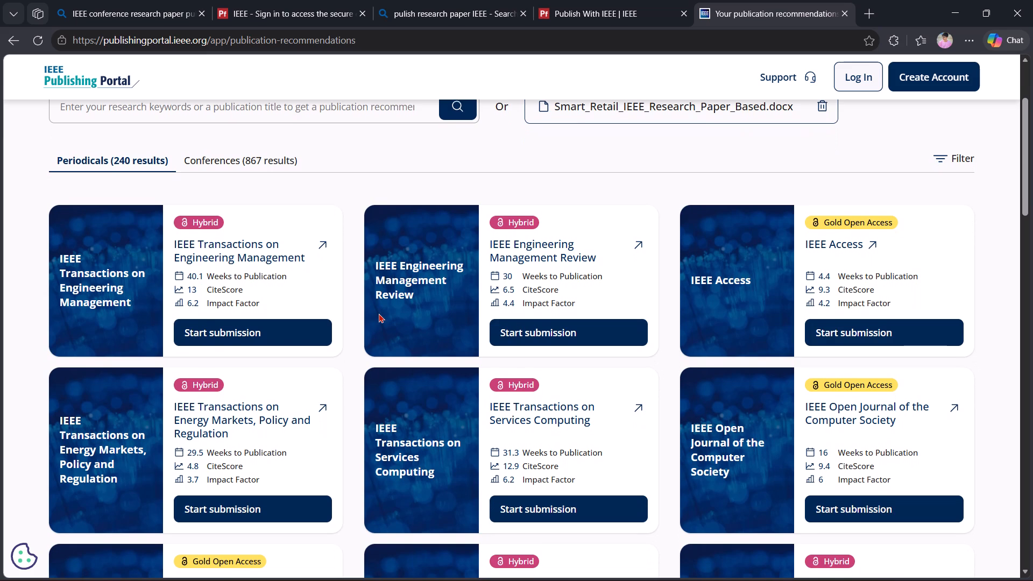
scroll(378, 313, down, 4)
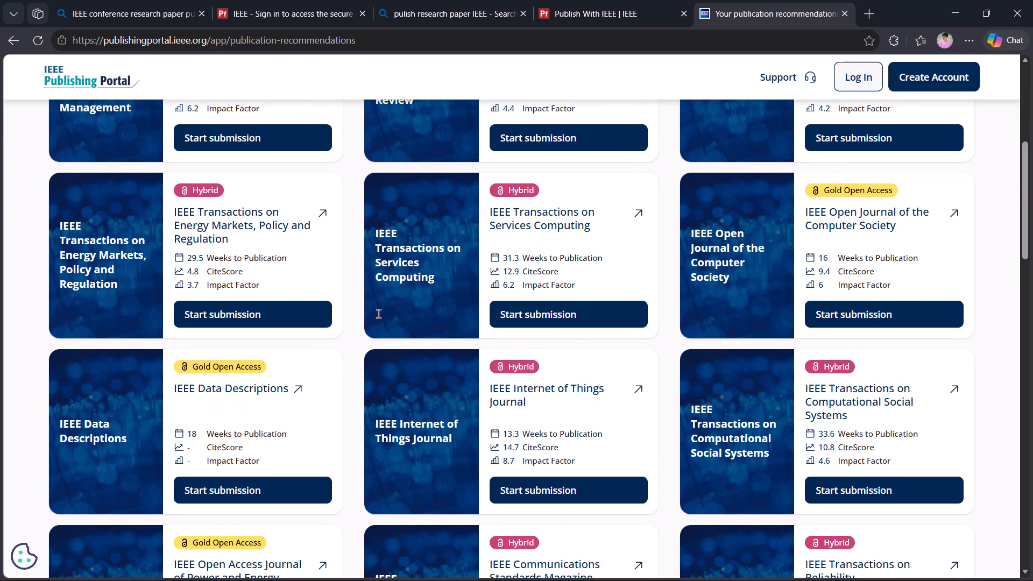
scroll(378, 313, down, 2)
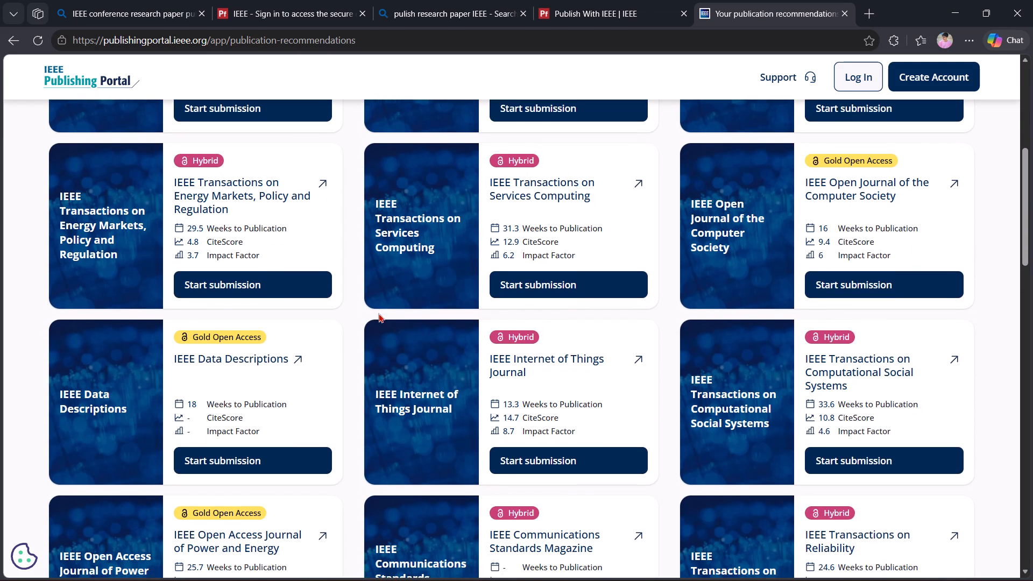
scroll(378, 313, down, 1)
scroll(378, 313, up, 1)
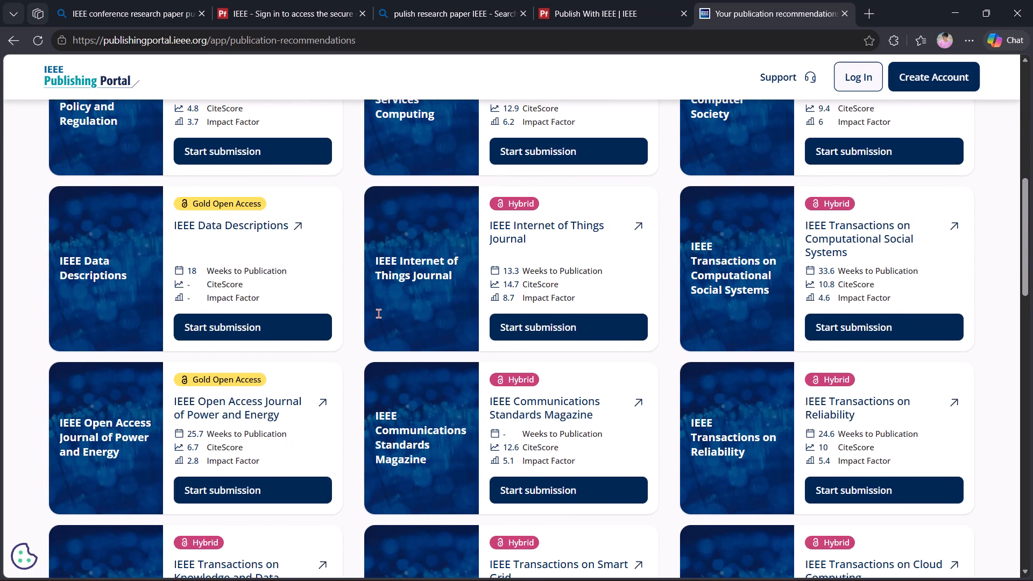
scroll(378, 313, up, 2)
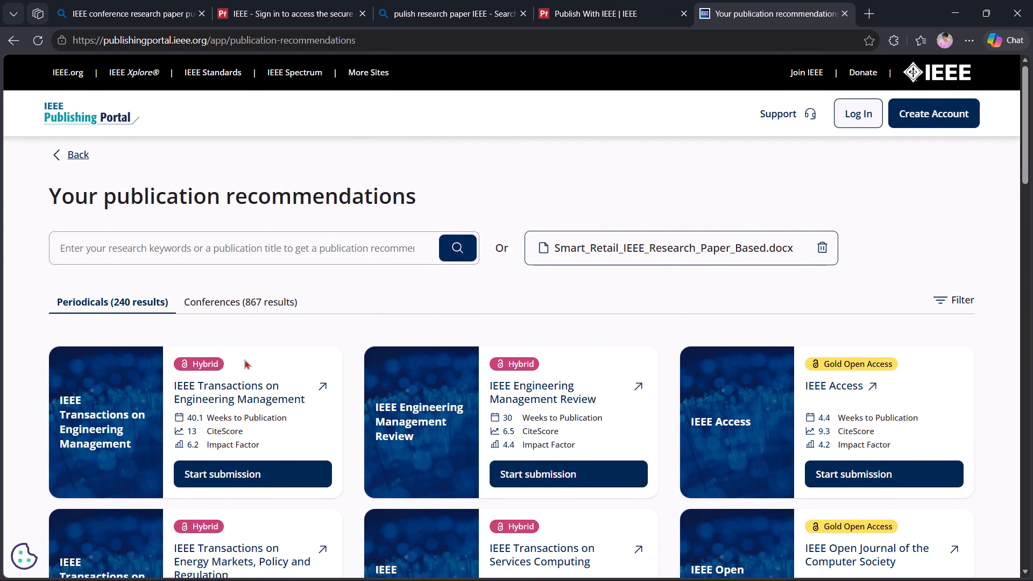
scroll(244, 359, down, 5)
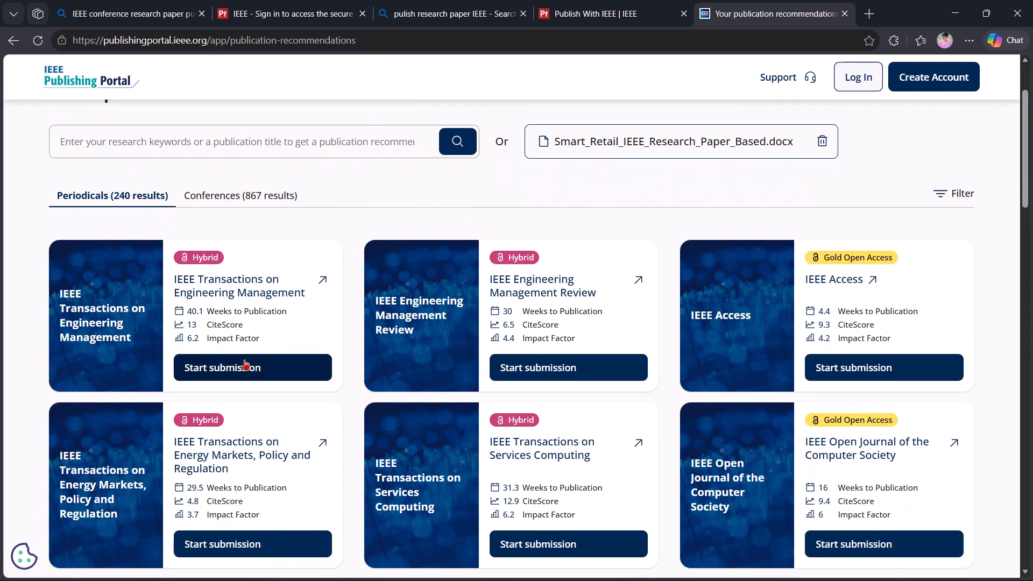
scroll(244, 359, down, 6)
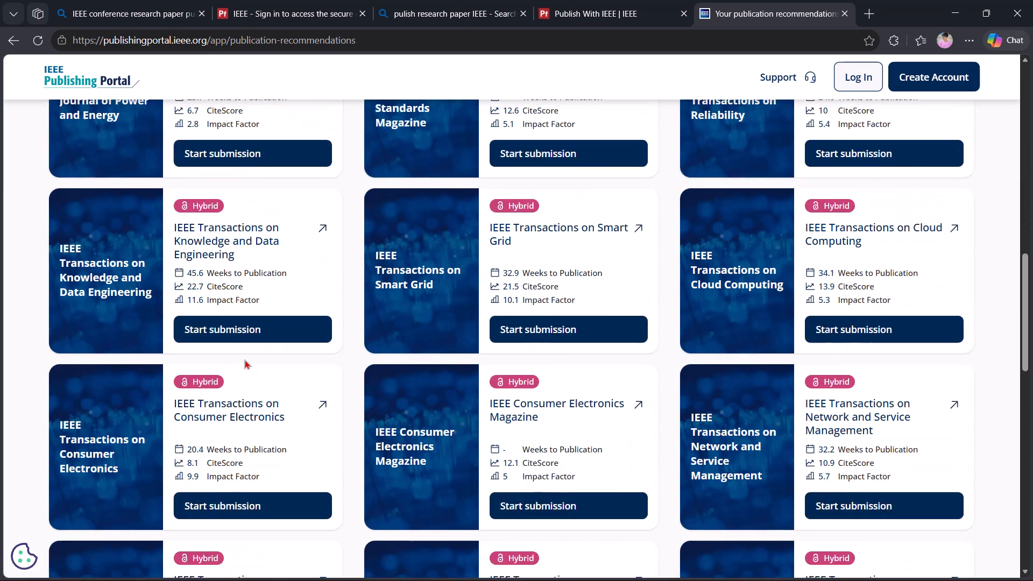
Search the publication recommendations for the topic Software Engineering.
scroll(244, 359, up, 3)
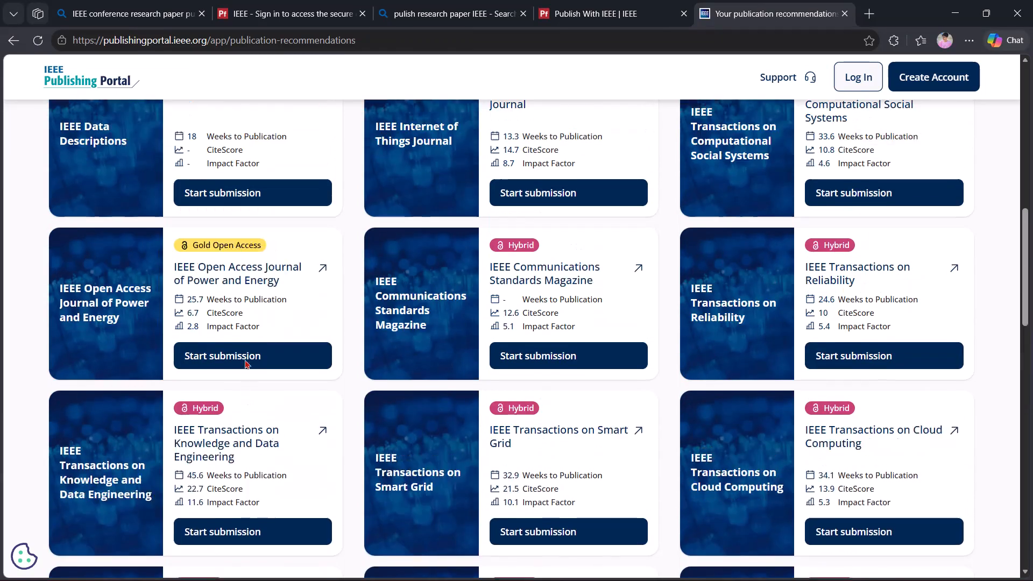
scroll(244, 359, up, 5)
click(257, 252)
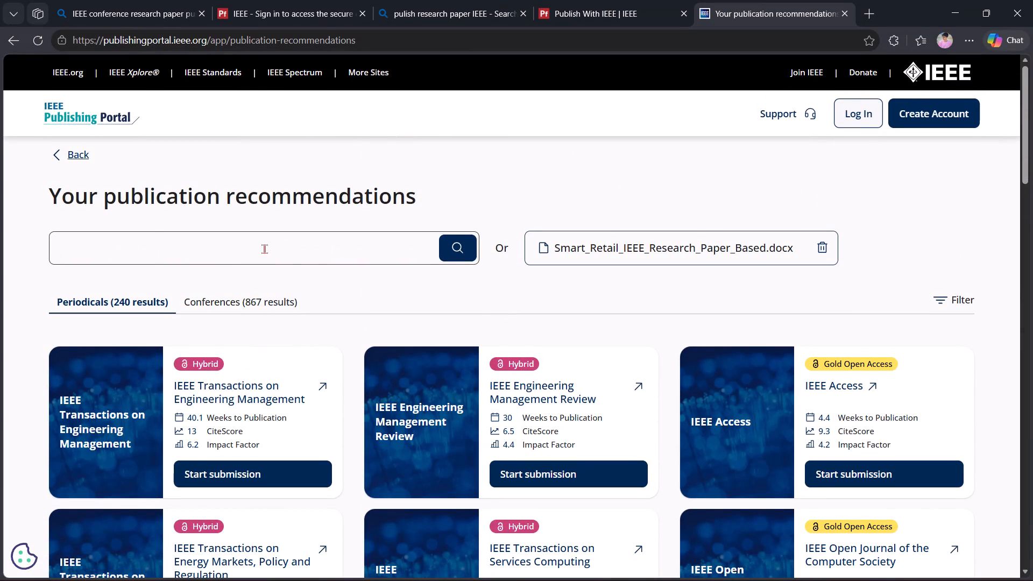
text(Soft)
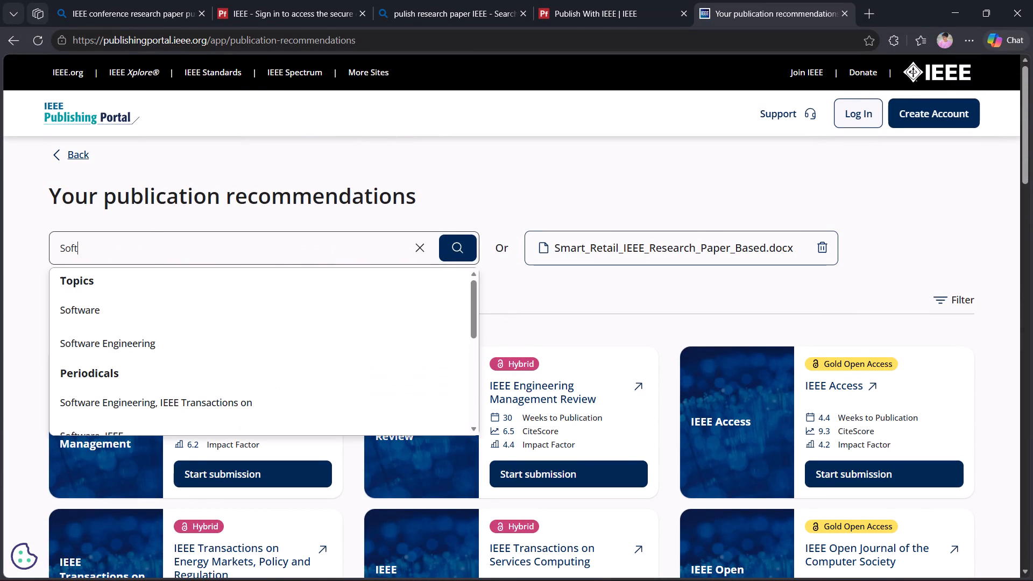
click(107, 339)
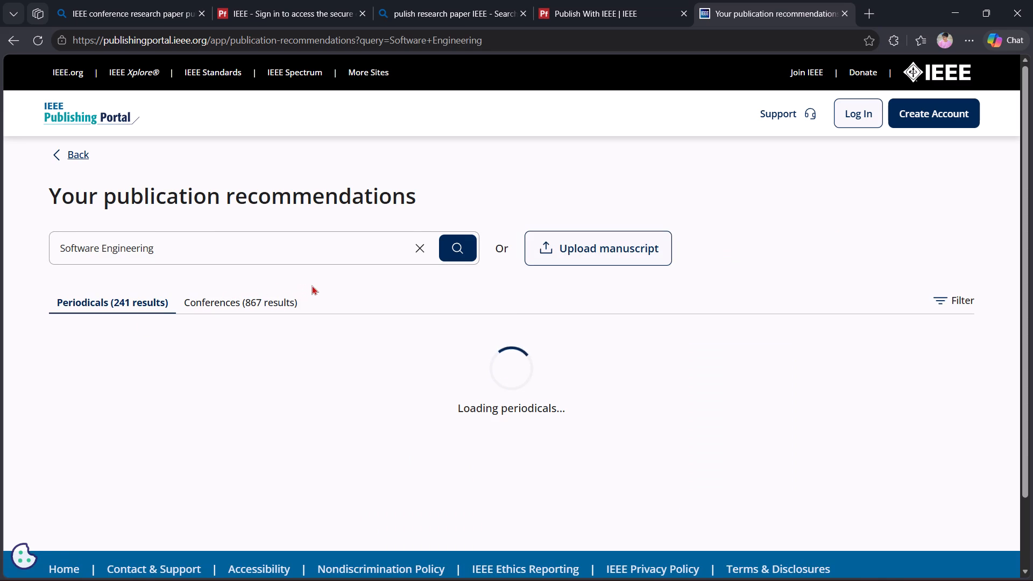
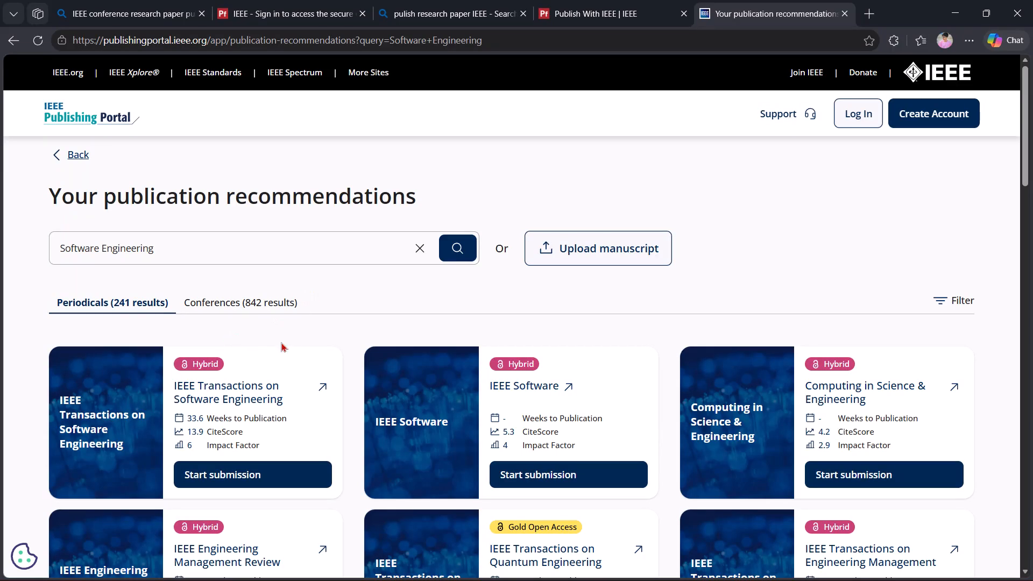
Open the submission site for IEEE Transactions on Software Engineering from the recommended periodicals and dismiss its cookie notice.
scroll(289, 346, down, 1)
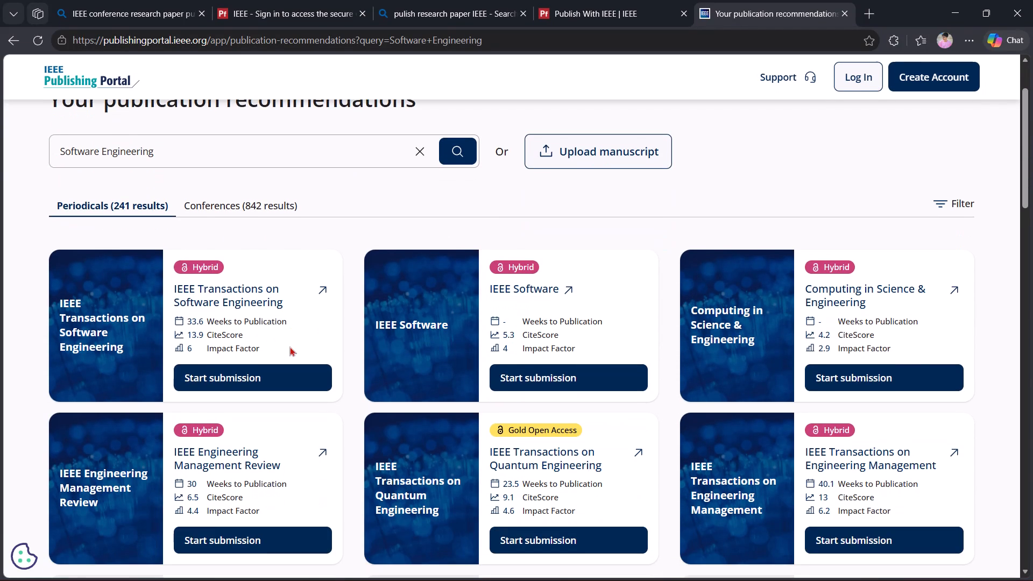
click(248, 375)
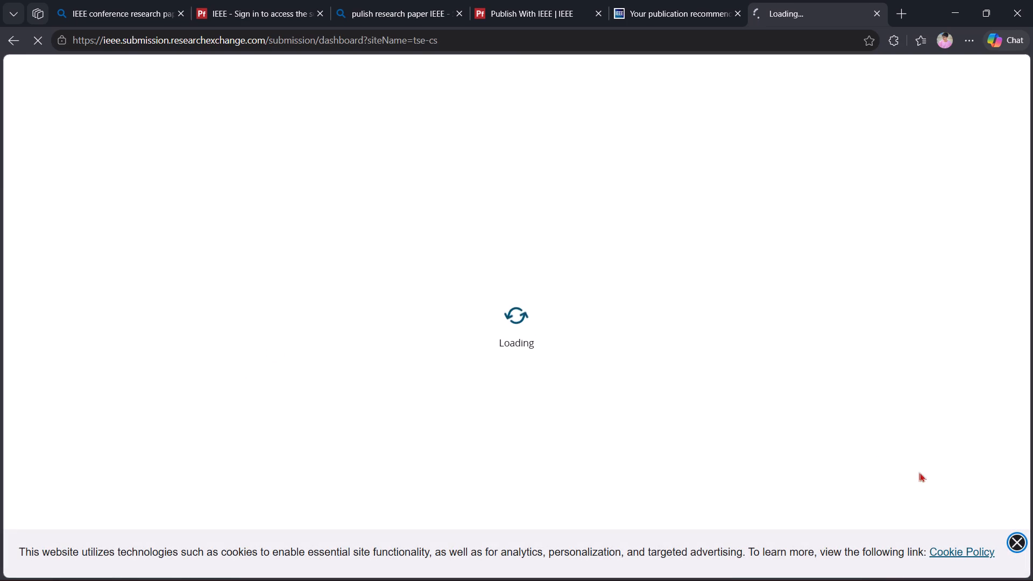
click(1016, 543)
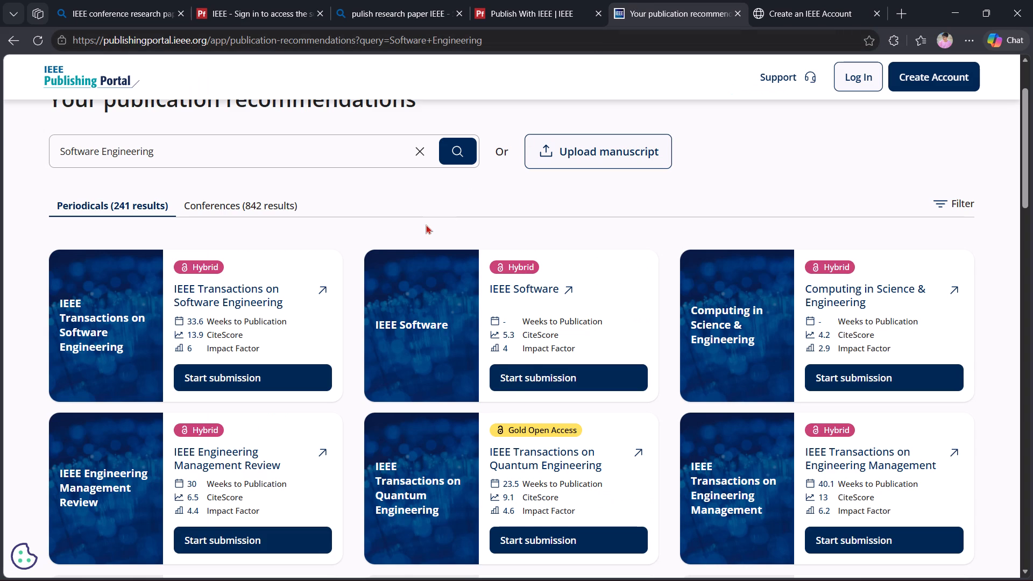
Start the submission for IEEE Transactions on Software Engineering again from the Software Engineering recommendations.
scroll(426, 224, up, 2)
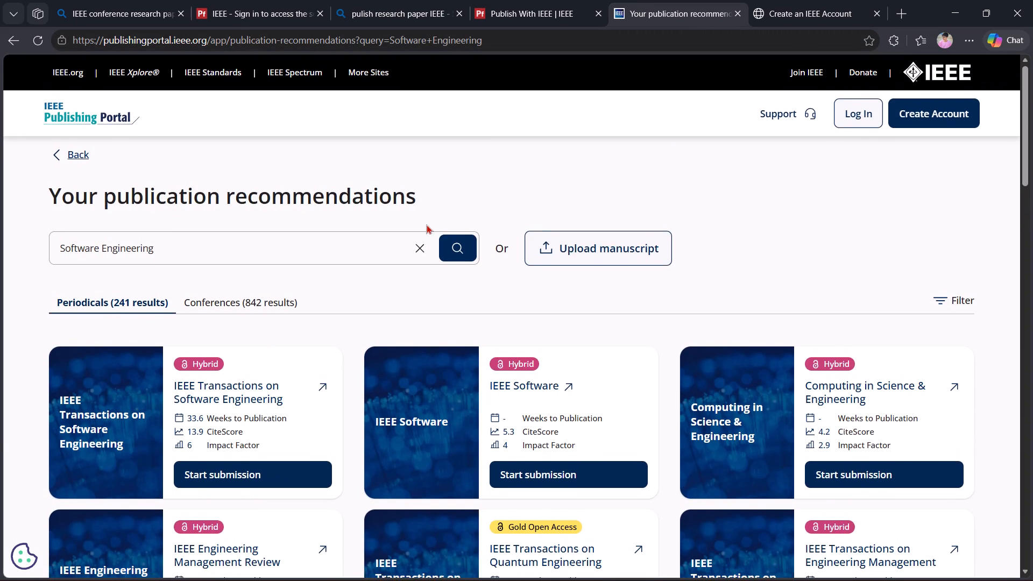
scroll(426, 224, down, 4)
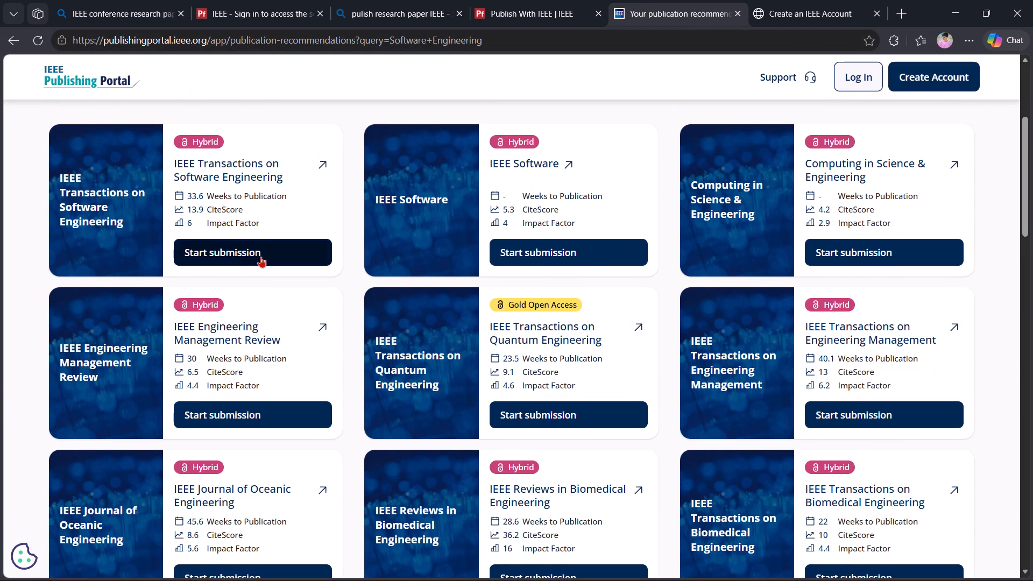
click(241, 251)
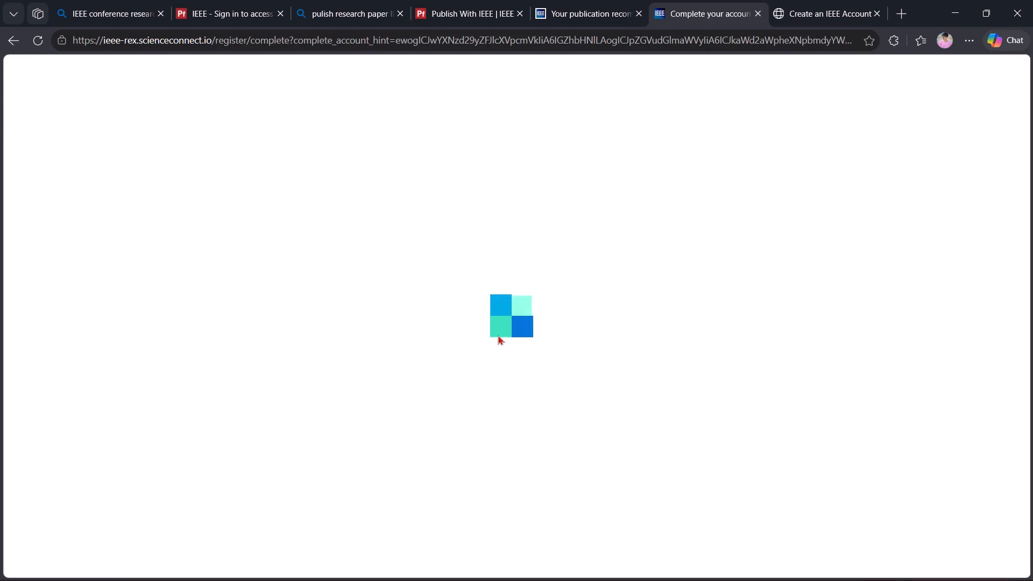
Complete the IEEE Author Portal account with India as the country and agree to the terms of use and privacy policies.
click(456, 377)
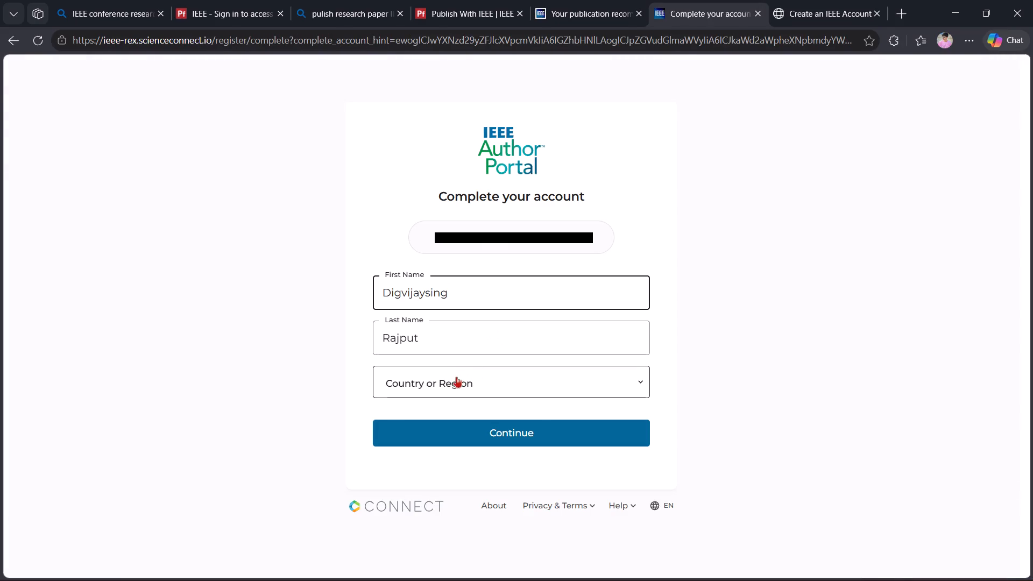
click(323, 356)
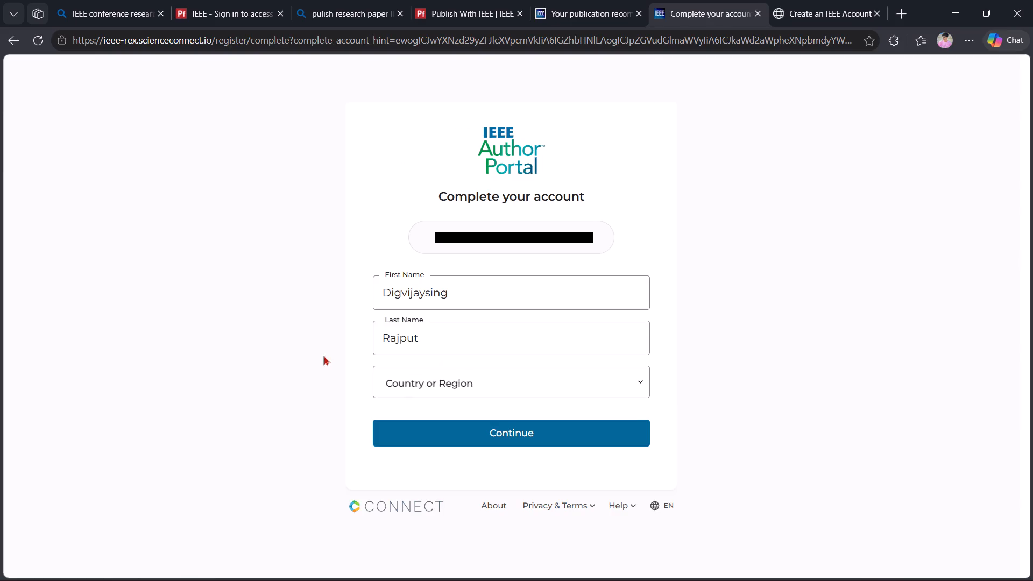
click(464, 375)
text(in)
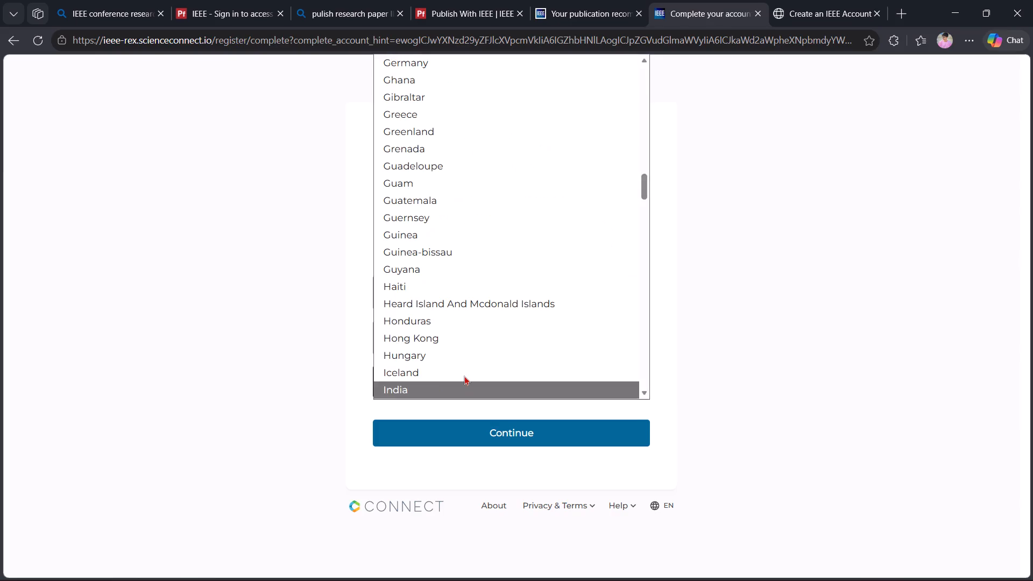
key(Return)
click(548, 441)
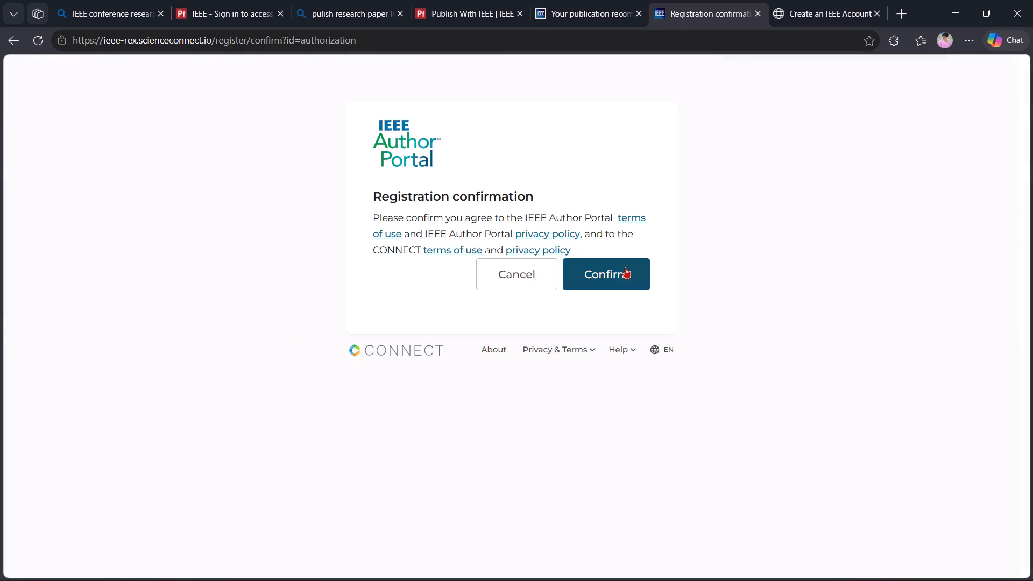
click(625, 267)
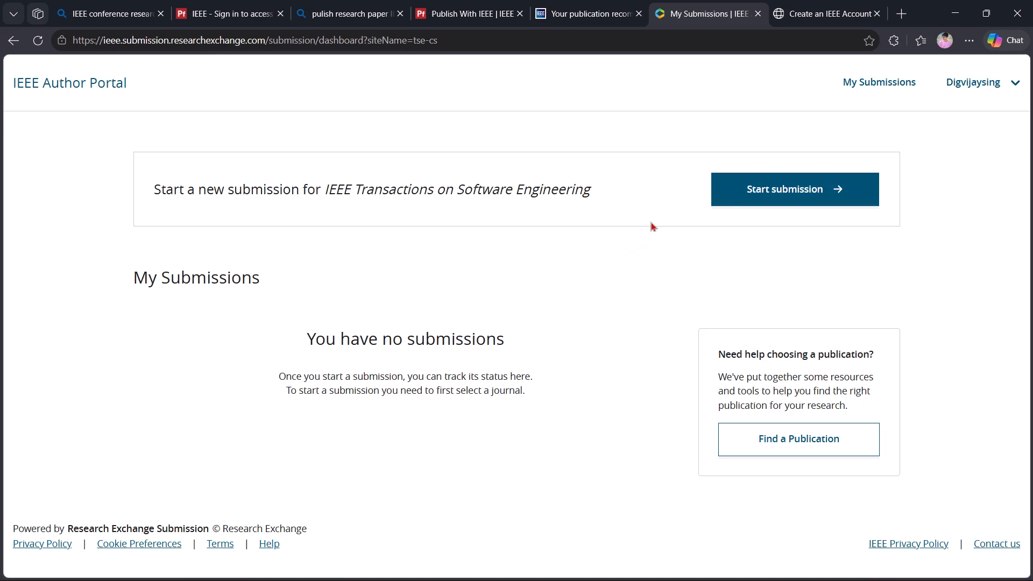
Start a new submission for IEEE Transactions on Software Engineering and open its Article Type stage.
click(773, 183)
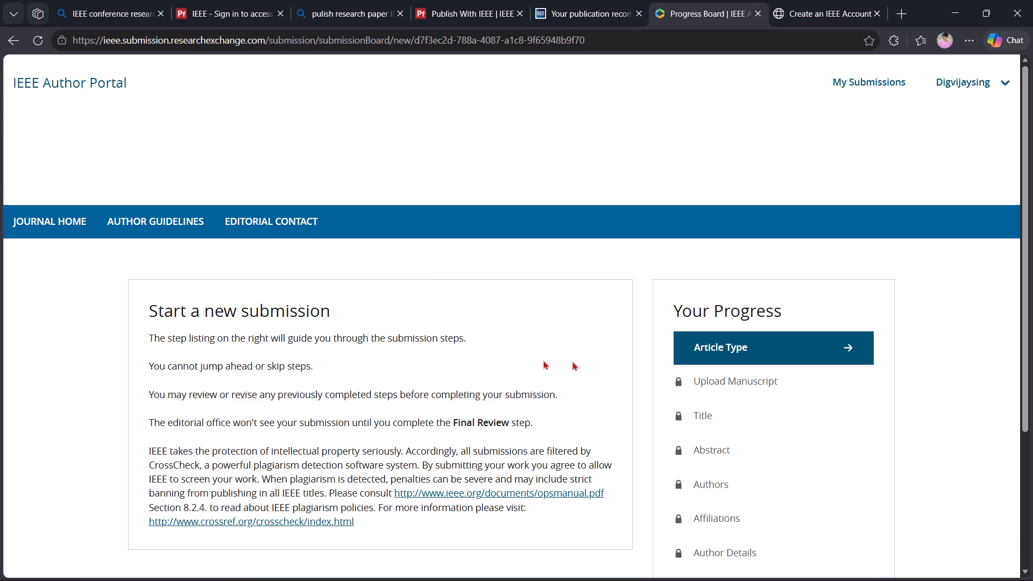
scroll(428, 360, down, 1)
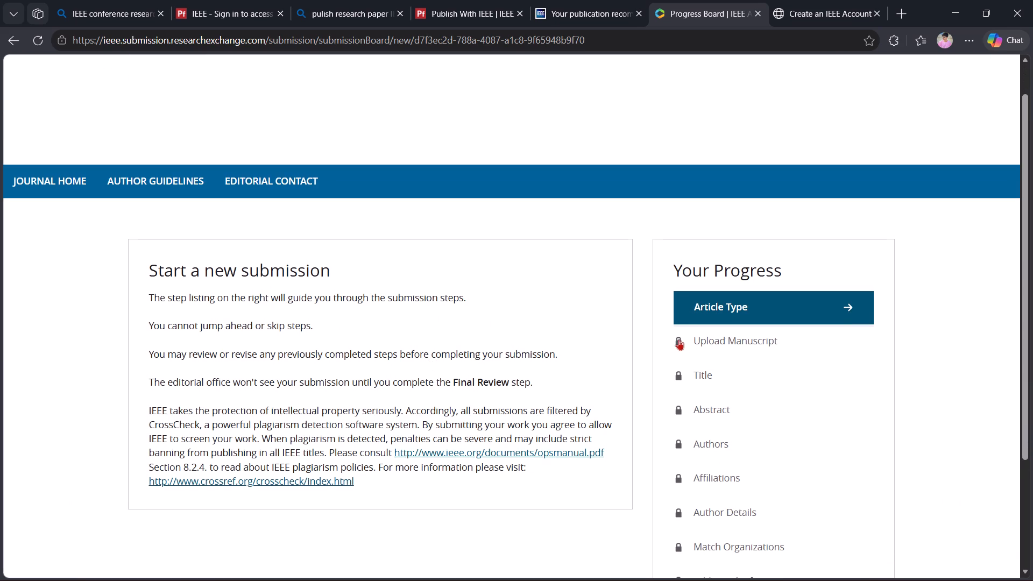
click(750, 339)
scroll(421, 301, down, 1)
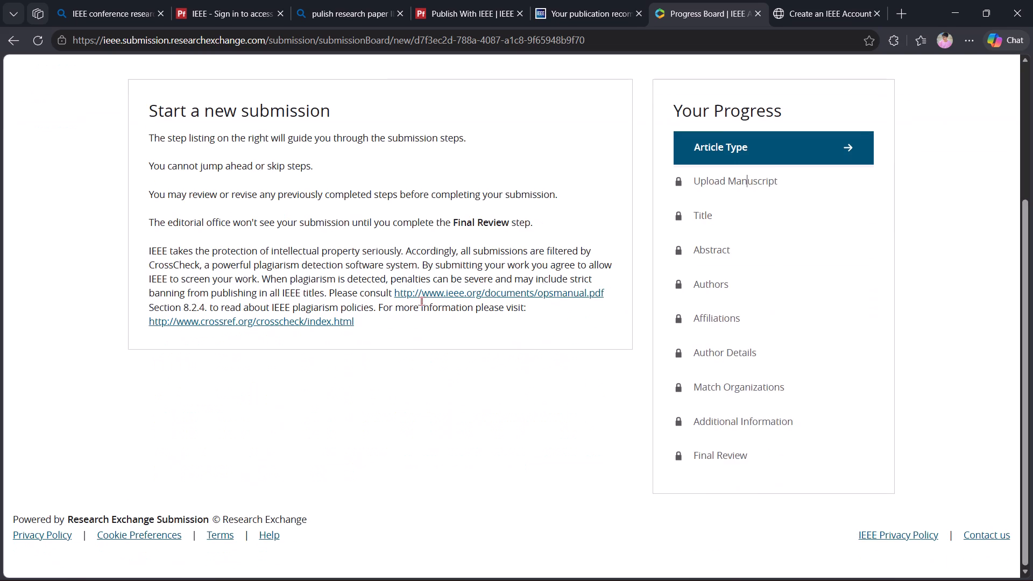
scroll(421, 301, down, 1)
click(725, 272)
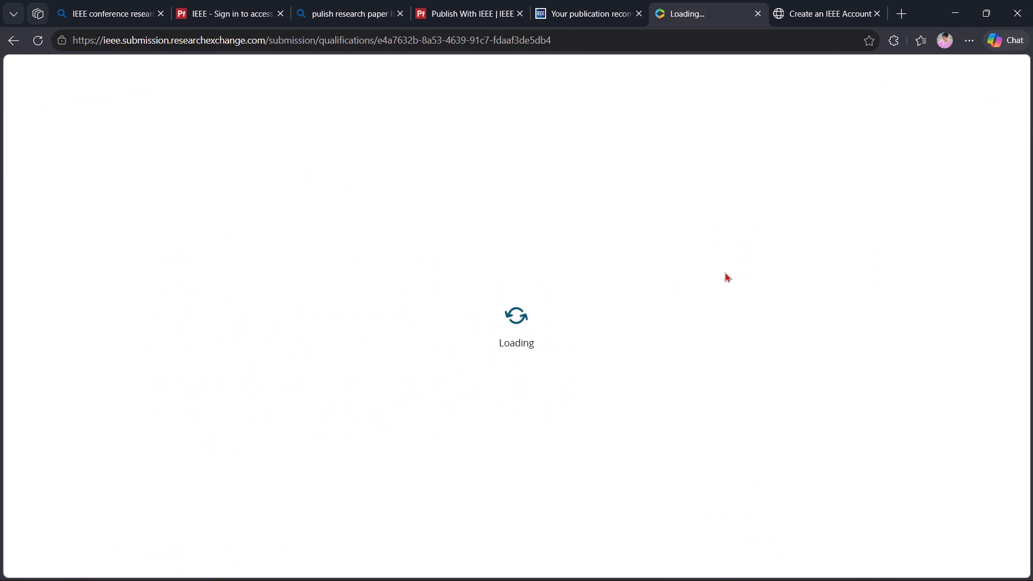
Set the article type of the manuscript to Regular (Journal First).
scroll(340, 310, down, 1)
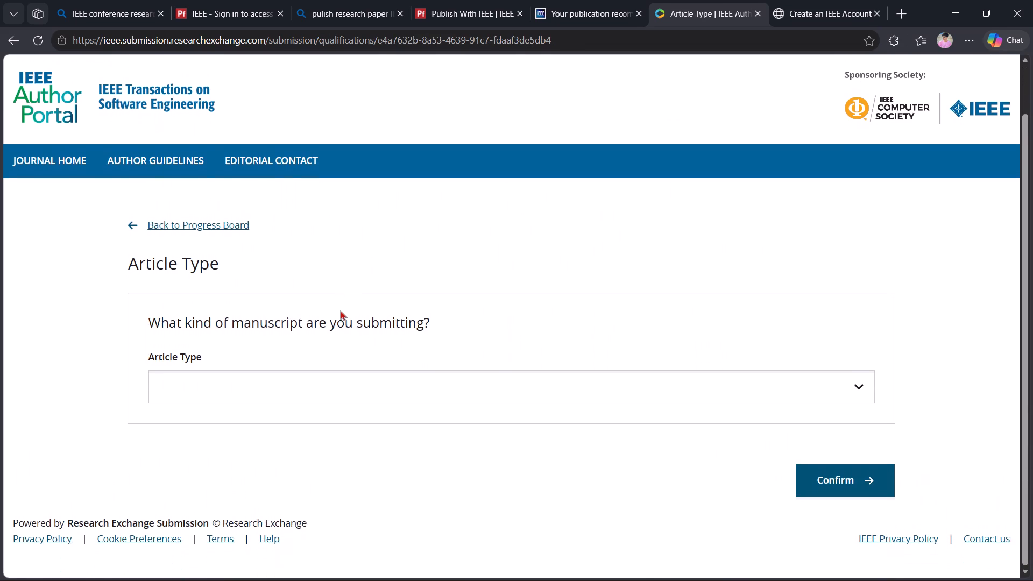
scroll(340, 310, down, 1)
click(434, 386)
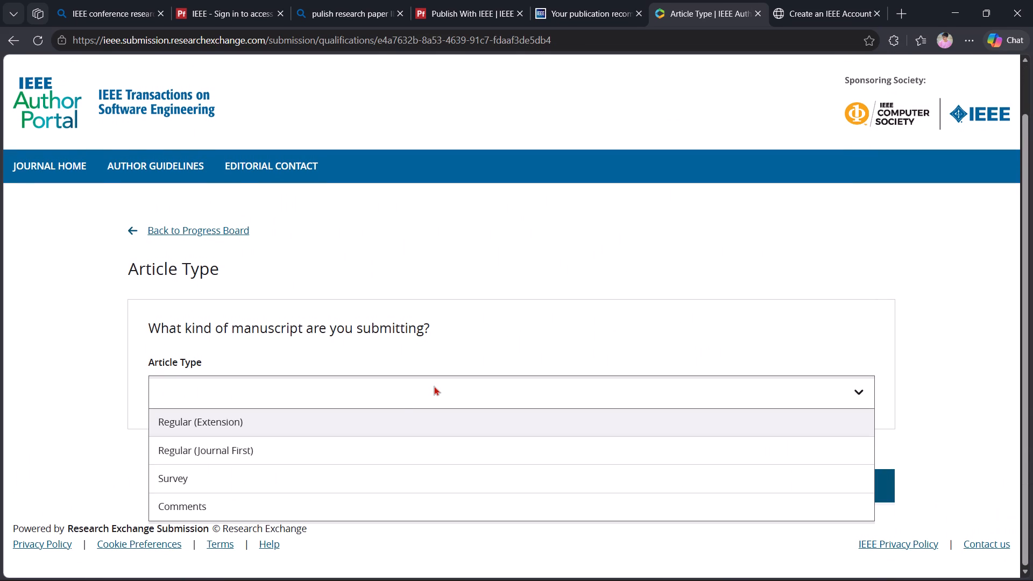
key(Down)
key(Down)
key(Down)
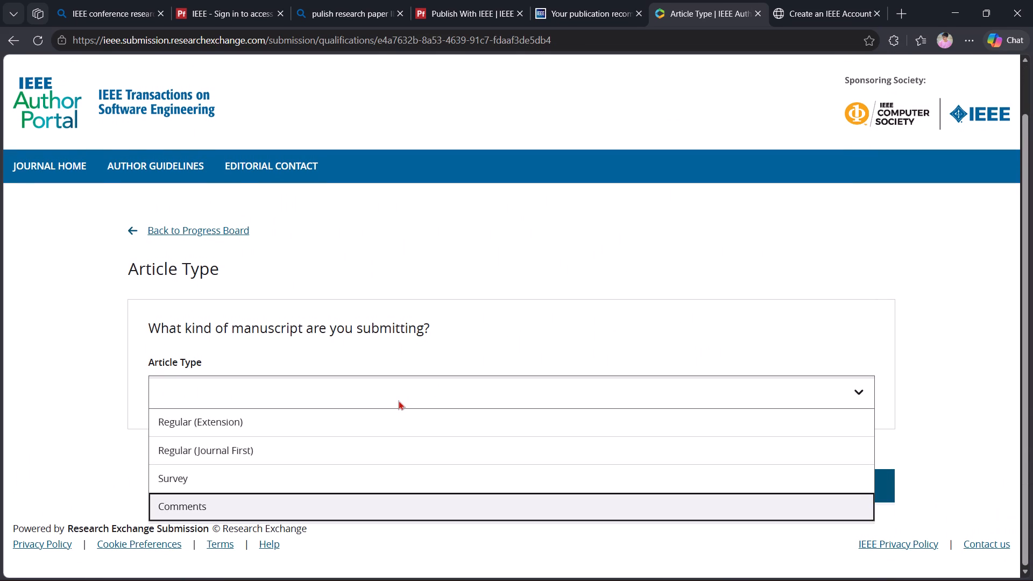
key(Up)
key(Up)
scroll(253, 447, down, 1)
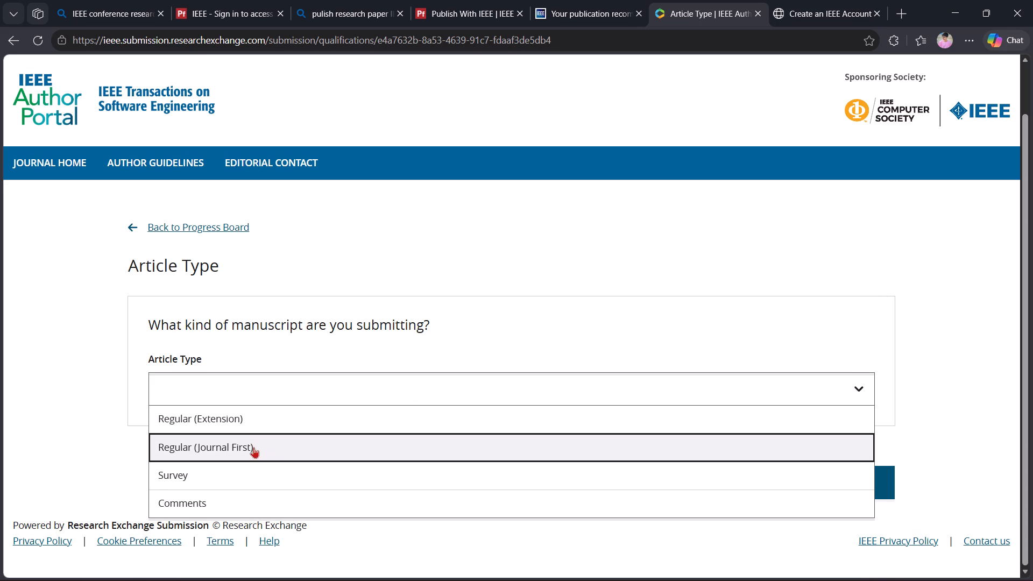
scroll(253, 447, down, 1)
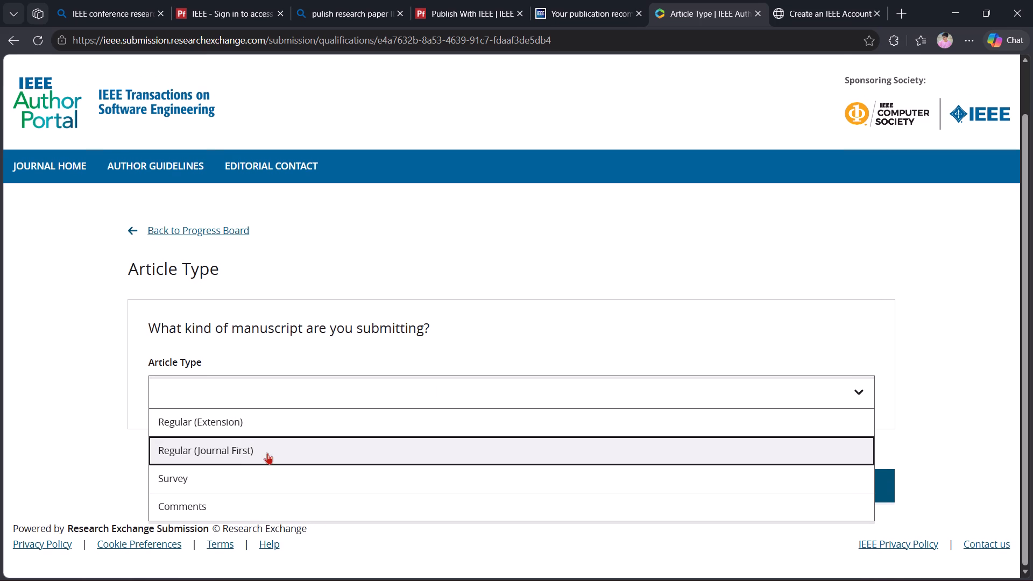
click(267, 453)
Accept the statements on sole submission, co-author agreement, sharing of contact details, and compliance with the journal's style and format requirements.
scroll(422, 336, down, 3)
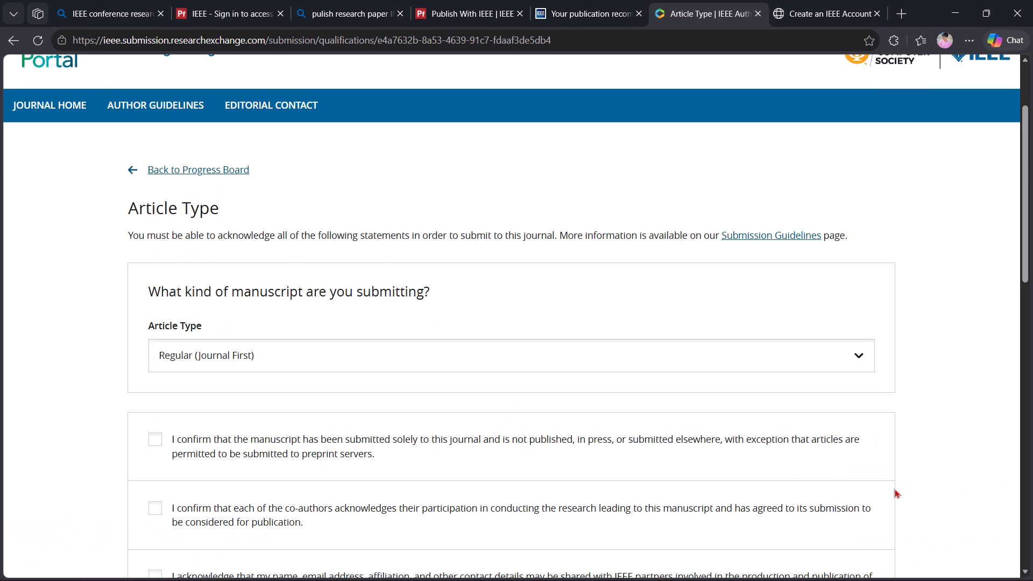
scroll(480, 365, down, 2)
click(159, 324)
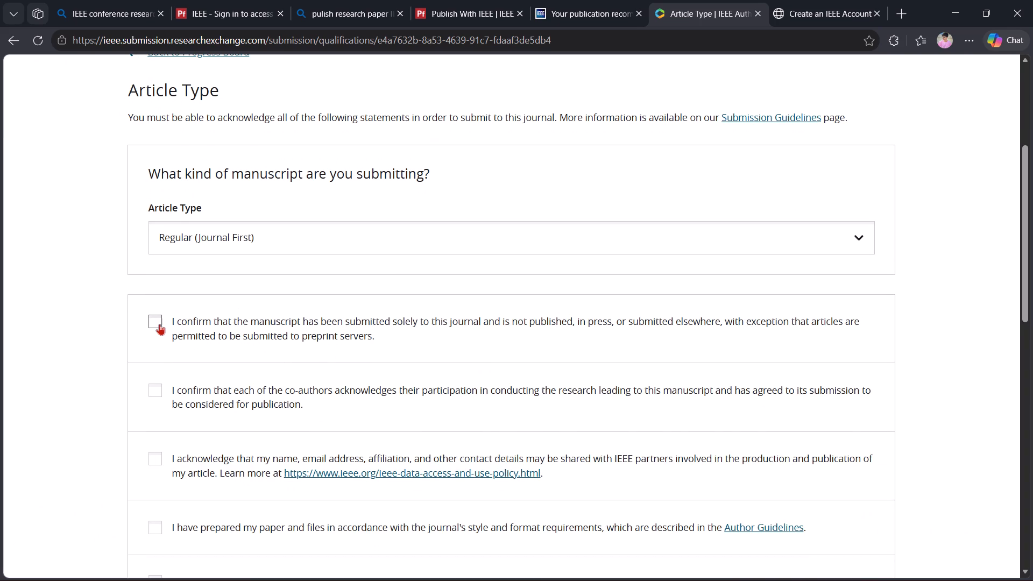
click(152, 386)
click(153, 448)
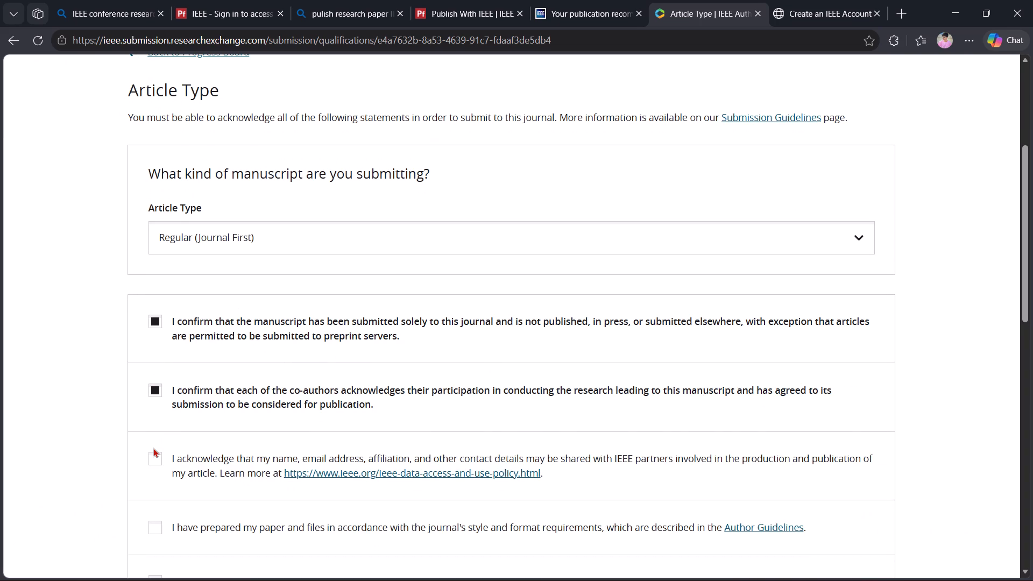
click(153, 451)
scroll(153, 451, down, 1)
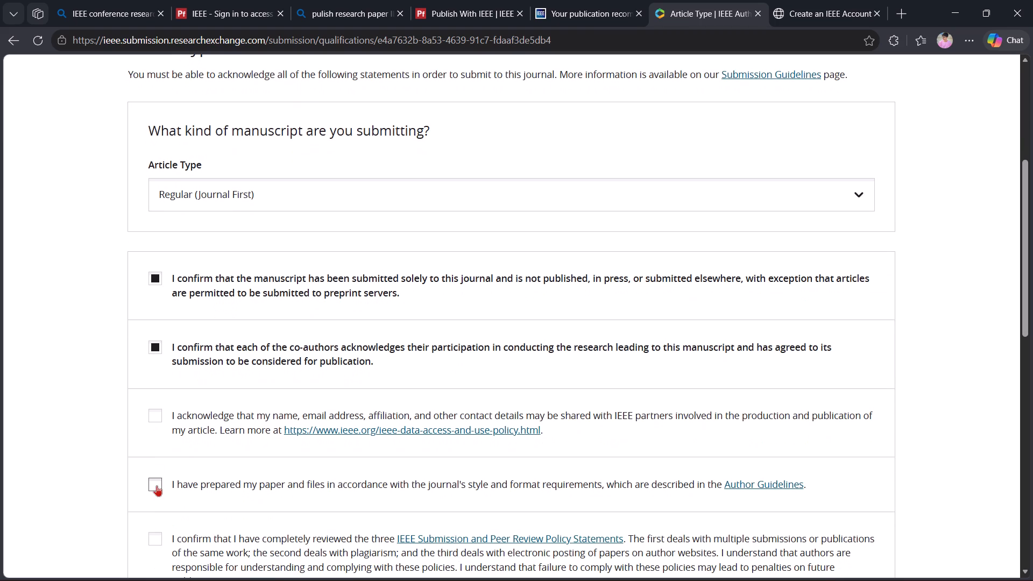
click(157, 485)
click(152, 424)
Accept the statements on the submission and peer review policies, absence of the Lena image, and page length and formatting guidelines.
scroll(152, 424, down, 1)
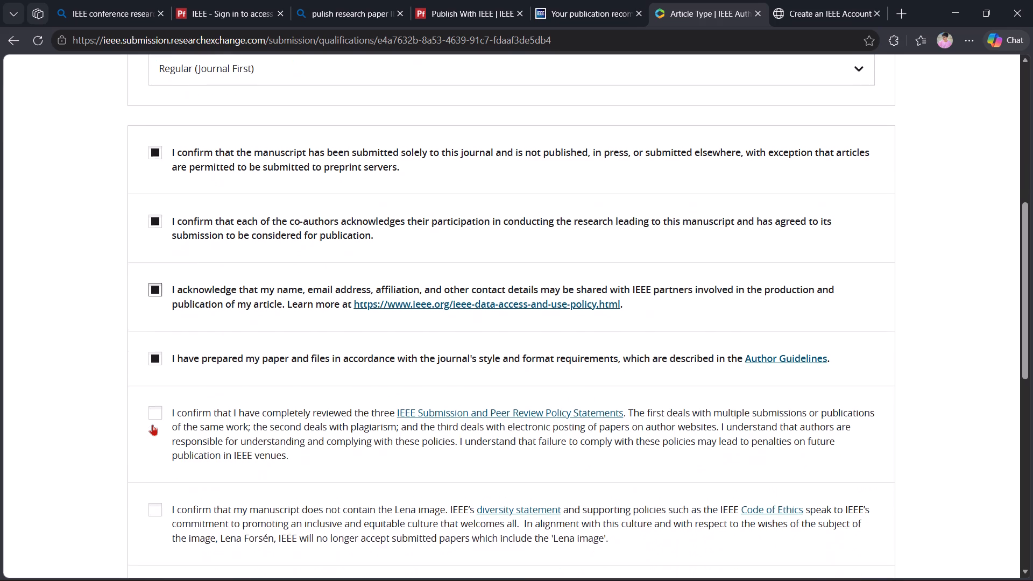
scroll(152, 424, down, 1)
click(152, 408)
scroll(152, 408, down, 1)
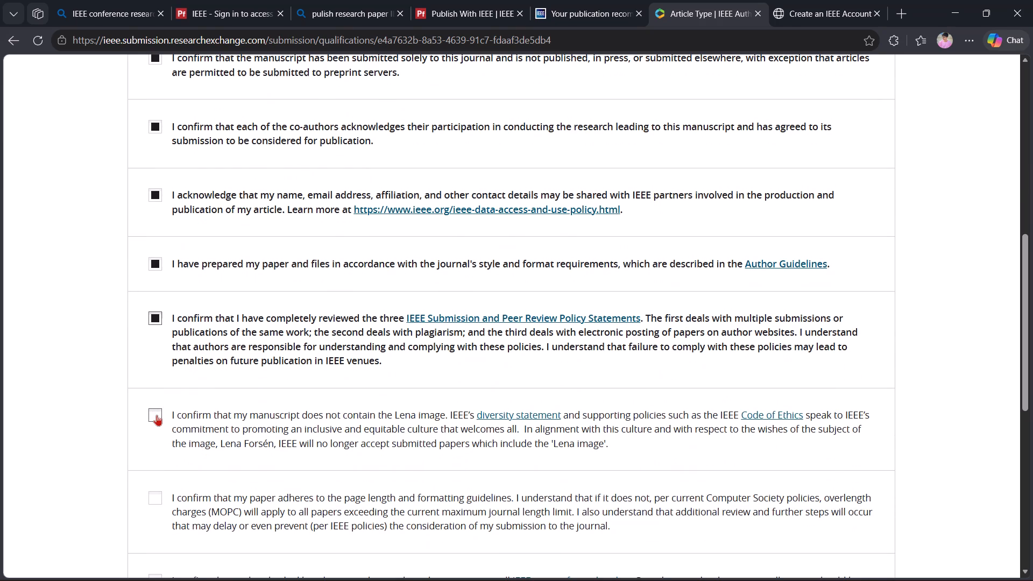
click(157, 415)
scroll(157, 415, down, 1)
click(157, 415)
Accept the remaining statements on authorship criteria, appendices, author contributions and AI-generated content, and confirm the Article Type stage.
scroll(157, 415, down, 1)
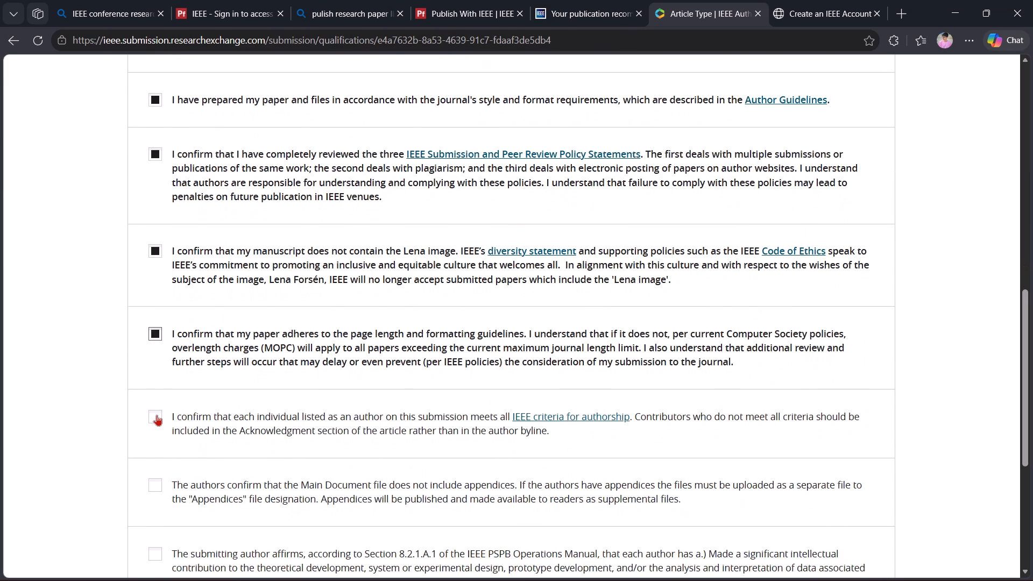
scroll(157, 415, down, 1)
click(157, 415)
scroll(157, 415, down, 1)
right_click(157, 415)
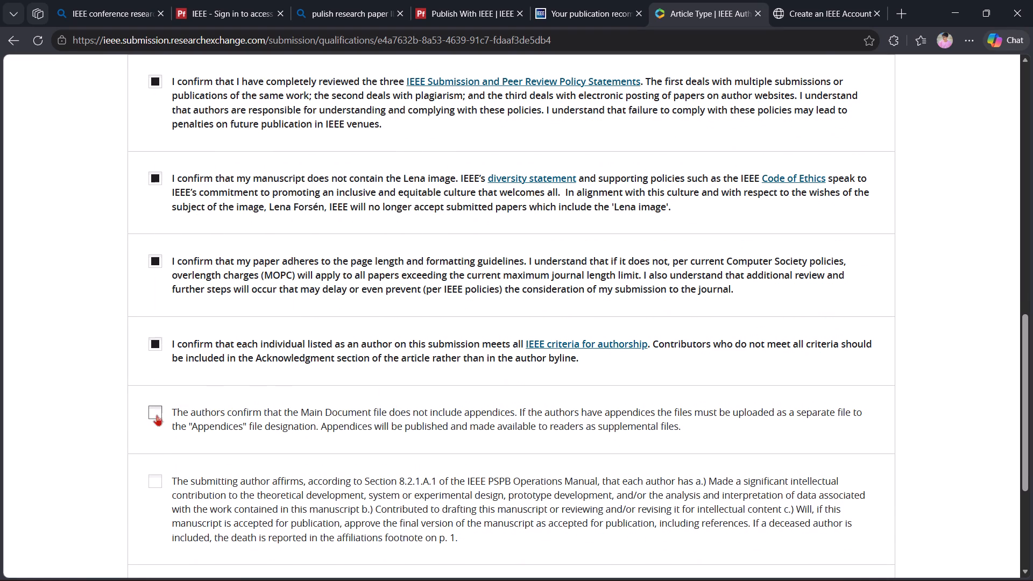
click(157, 415)
scroll(157, 415, down, 1)
click(152, 380)
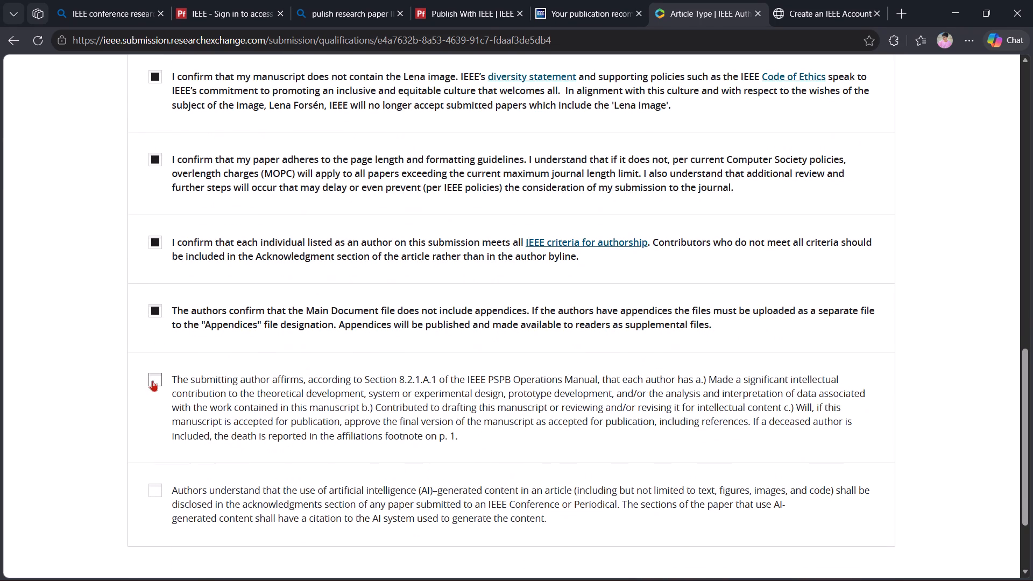
scroll(152, 380, down, 1)
click(155, 422)
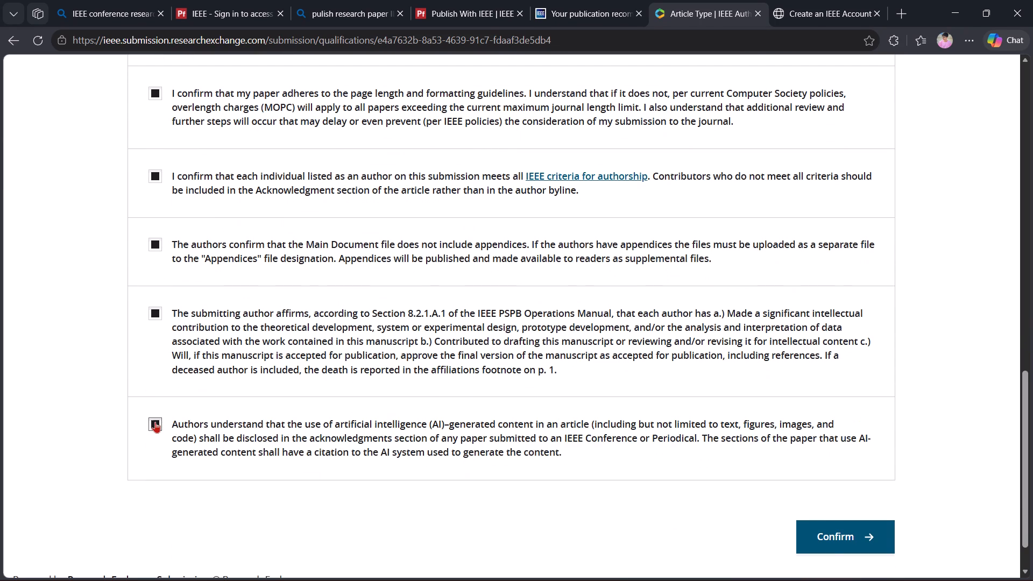
click(819, 537)
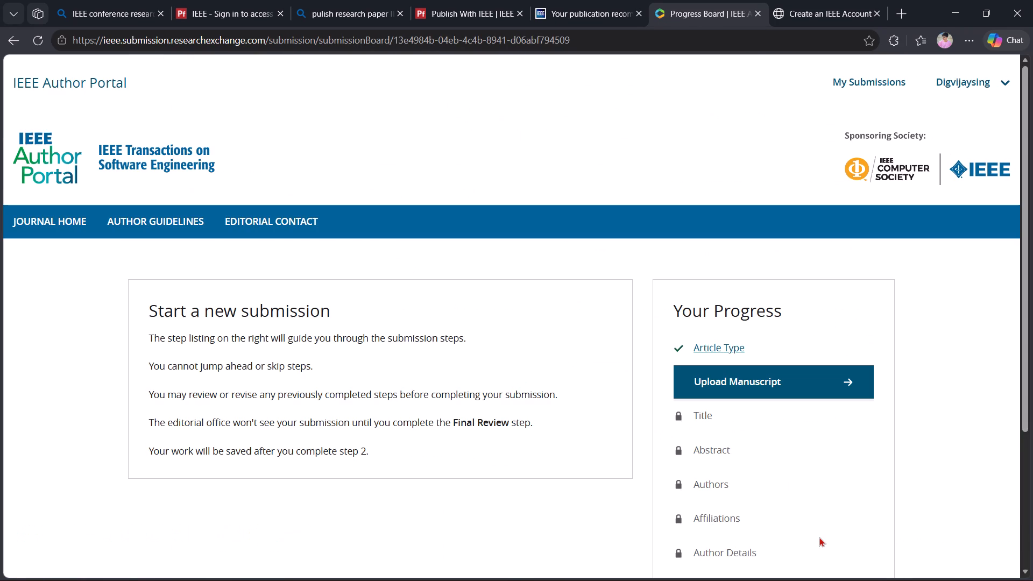
Open the Upload Manuscript stage and choose Main Document - MS Word as the main manuscript type.
click(759, 373)
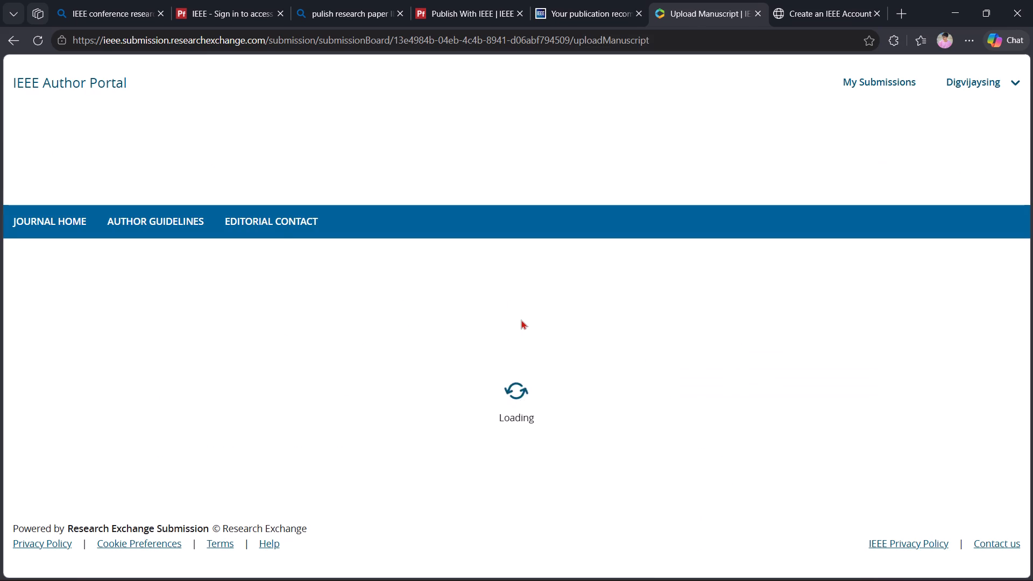
scroll(521, 320, down, 1)
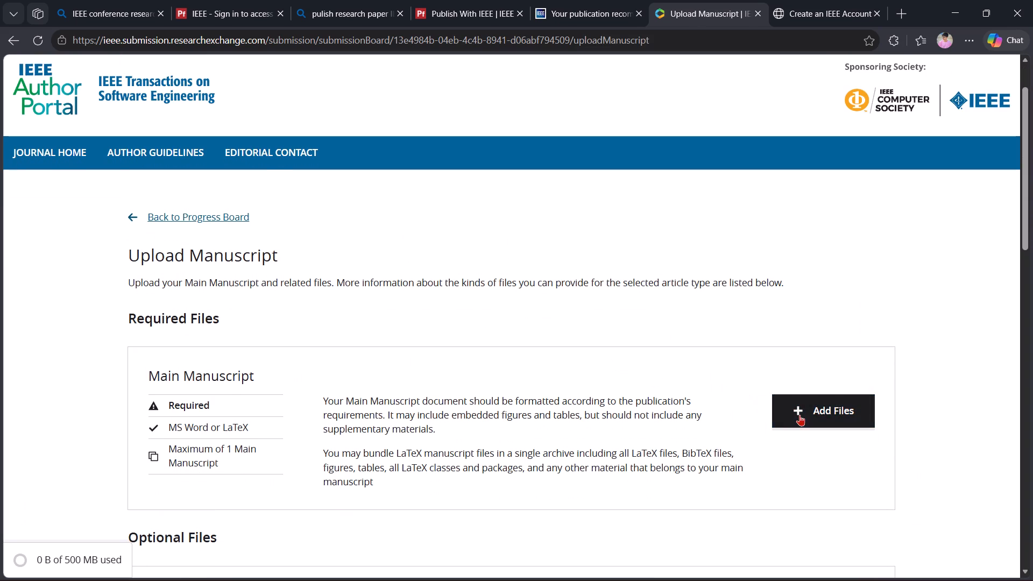
click(799, 415)
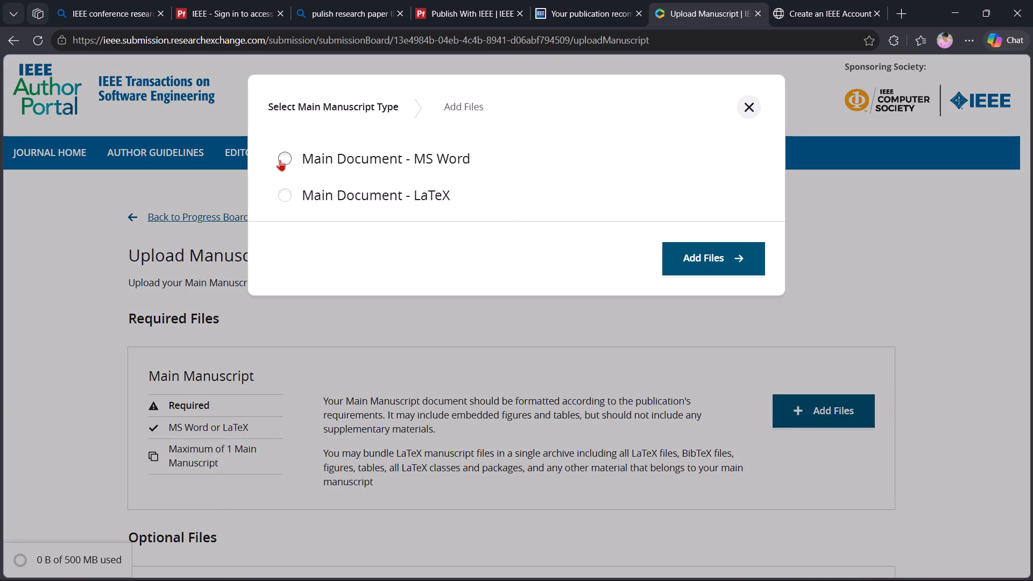
click(279, 160)
click(704, 265)
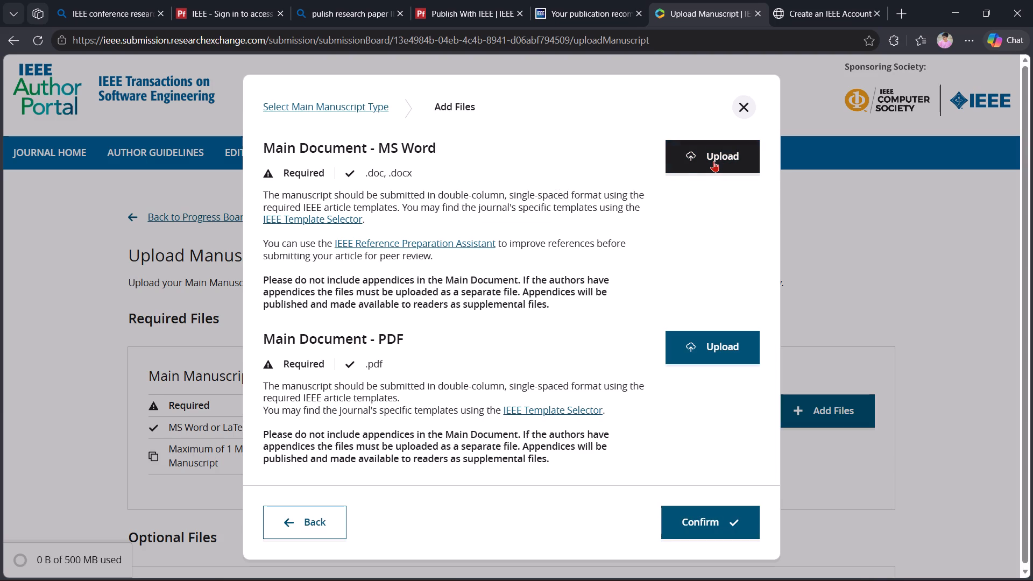
Upload the recent file Smart_Retail_IEEE_Research_Paper_Based.docx as the MS Word main document.
scroll(443, 317, down, 2)
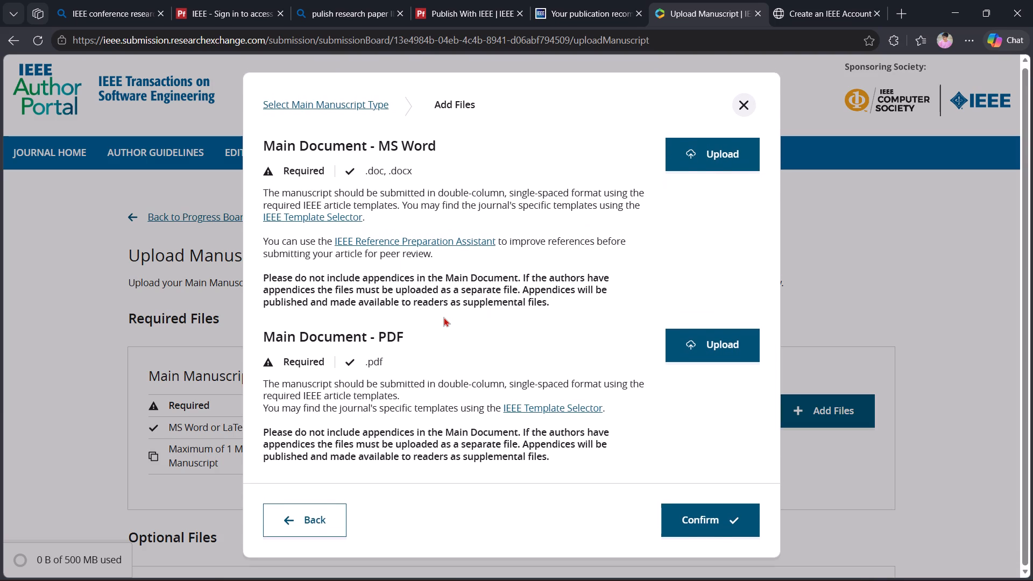
scroll(443, 317, up, 1)
click(703, 158)
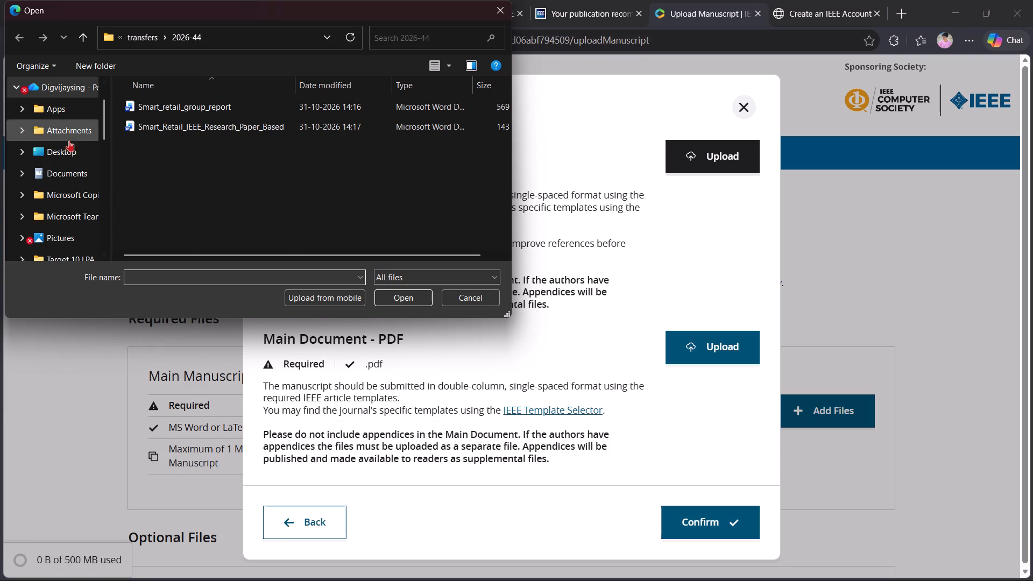
scroll(62, 143, up, 2)
click(43, 87)
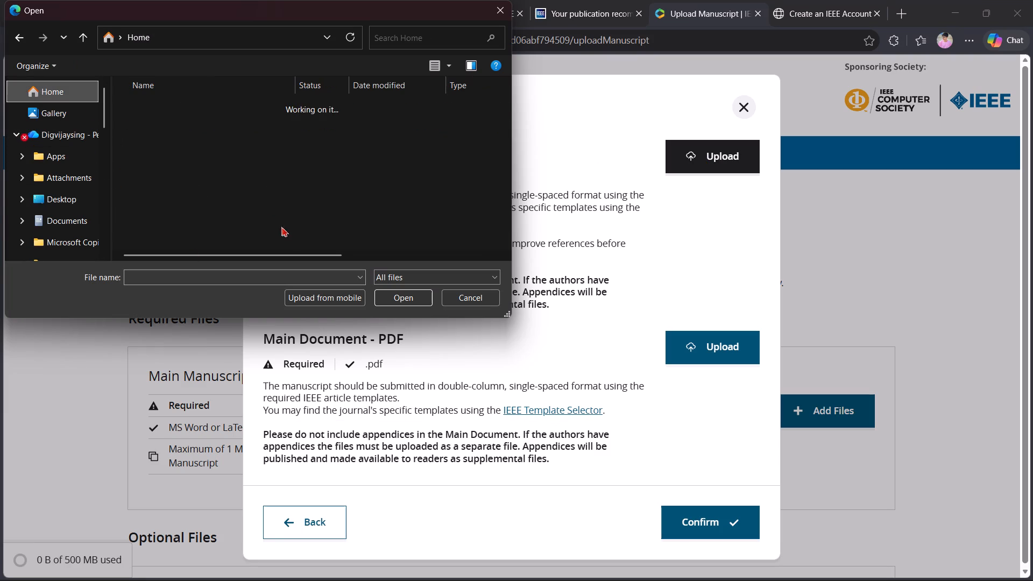
scroll(283, 228, down, 2)
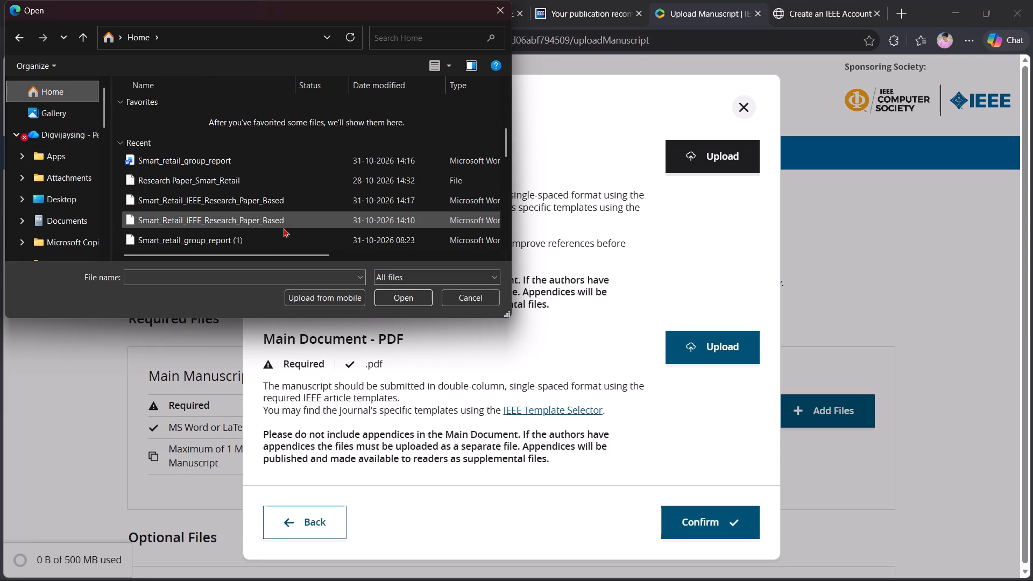
click(189, 196)
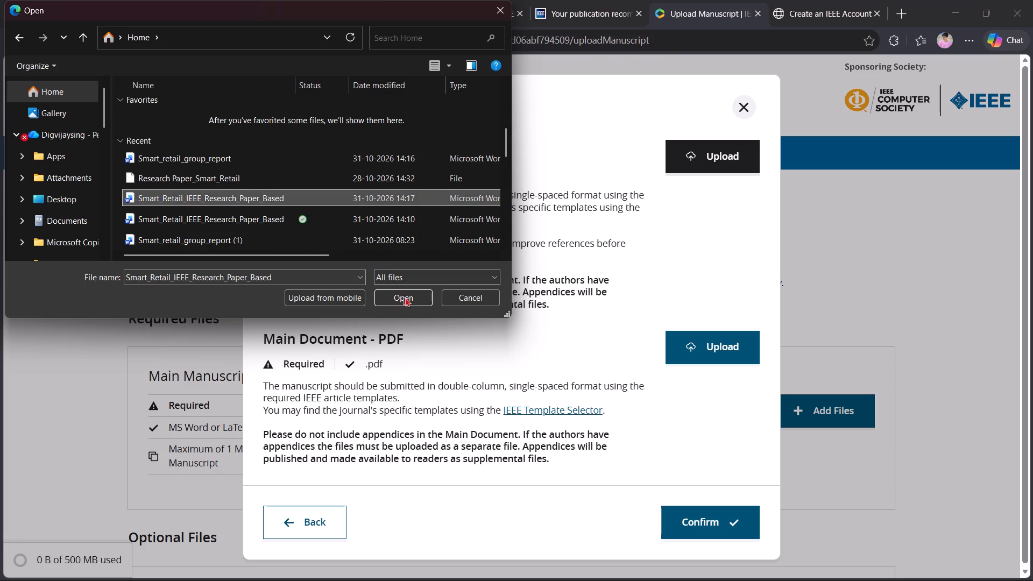
click(411, 298)
scroll(558, 311, down, 1)
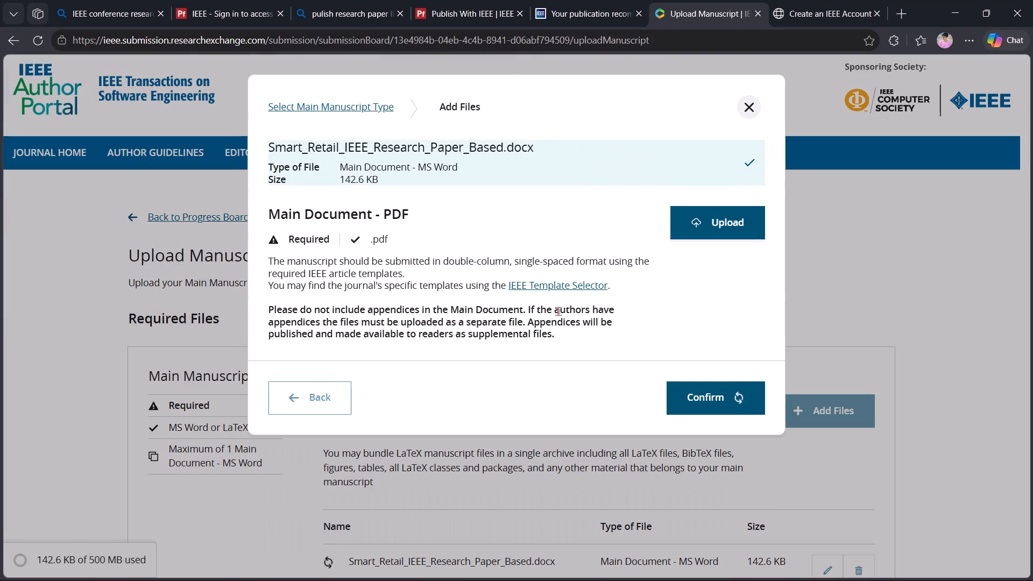
scroll(558, 311, down, 1)
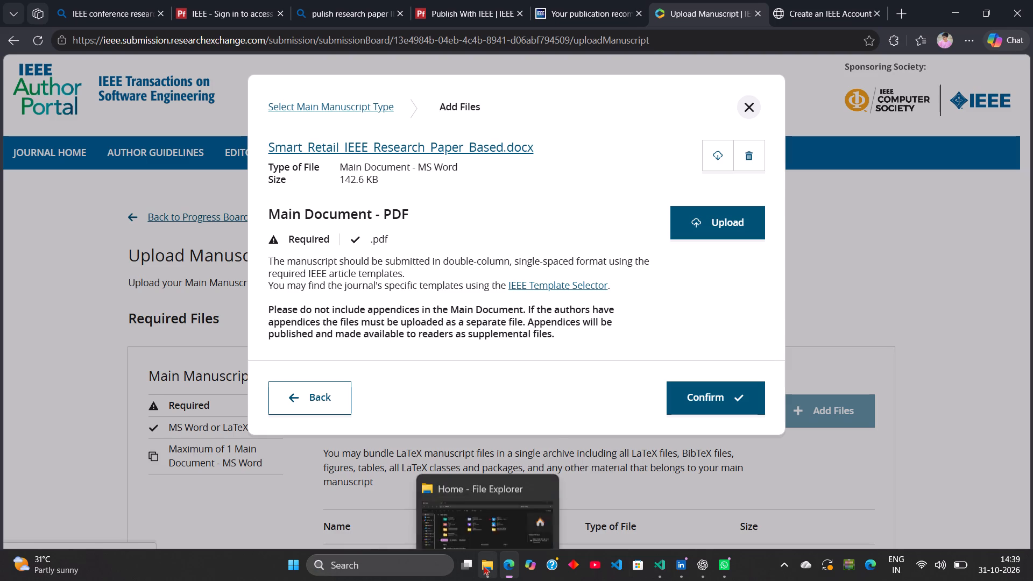
Switch to File Explorer and open the most recent Smart_Retail_IEEE_Research_Paper_Based document in Word.
click(450, 499)
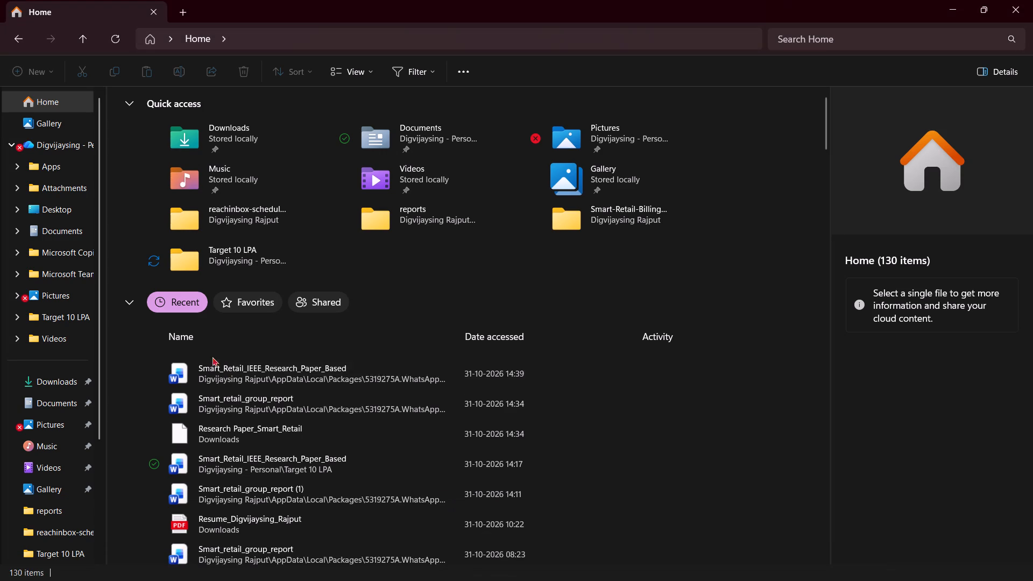
double_click(239, 375)
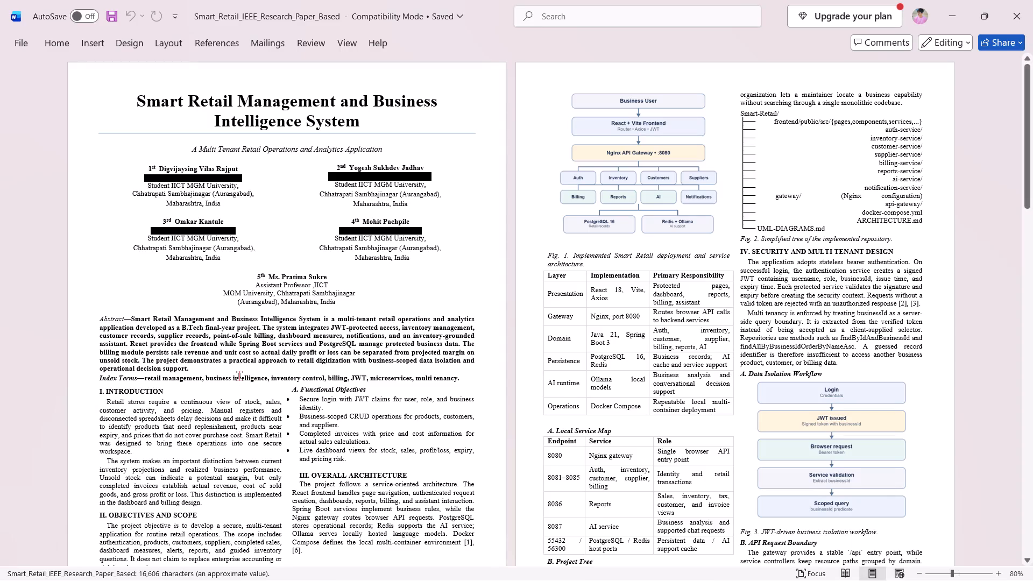
Look through the paper's pages to check its layout, sections, tables and figures, dismissing the gaming hub notification.
scroll(235, 268, down, 3)
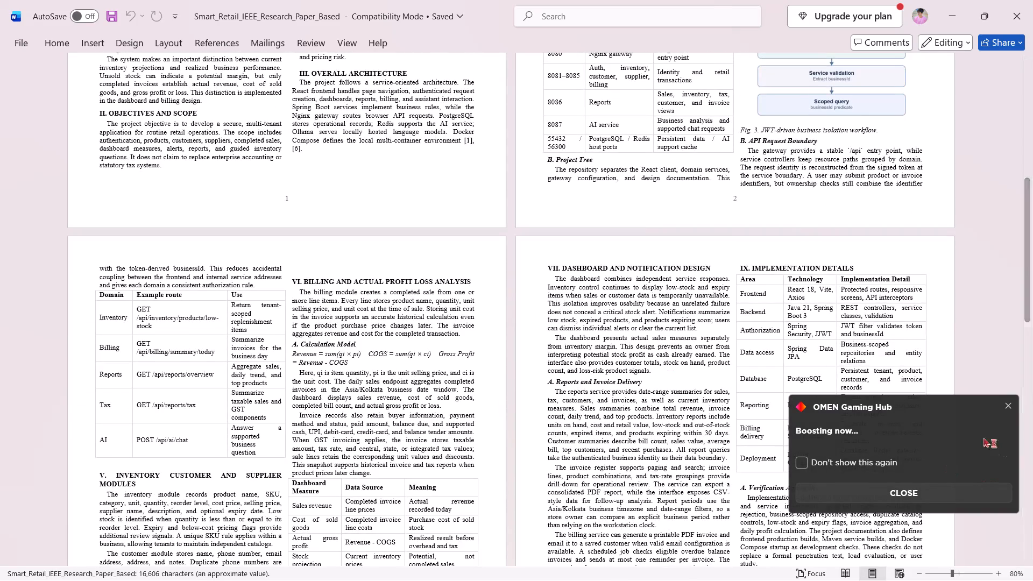
click(1006, 409)
scroll(540, 346, up, 5)
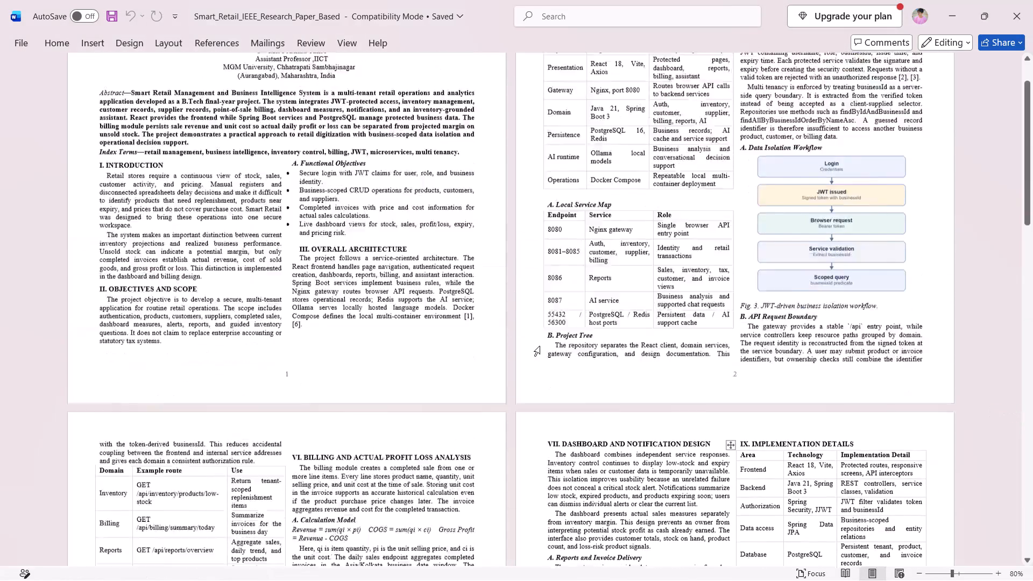
scroll(540, 346, up, 3)
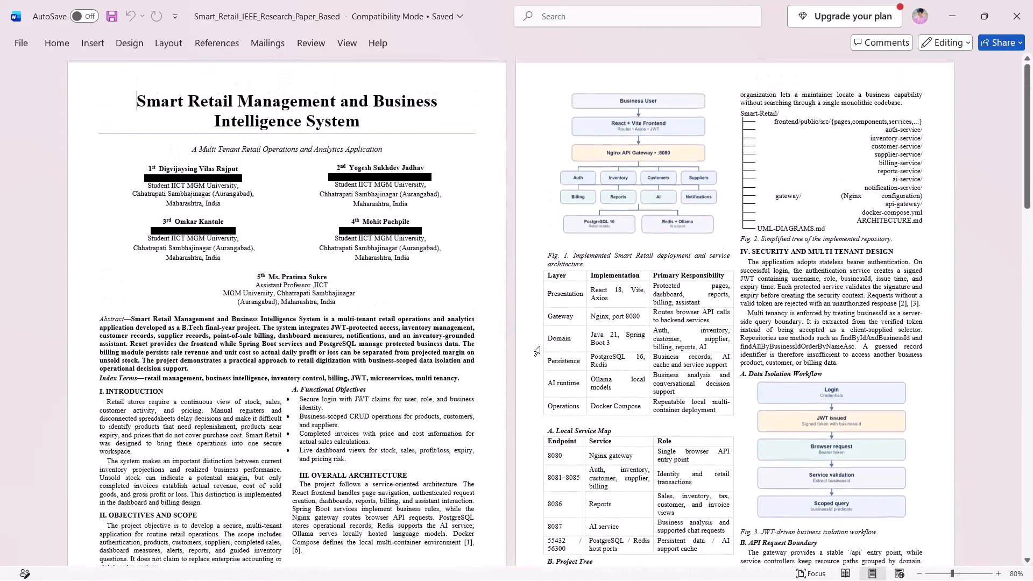
scroll(353, 263, down, 2)
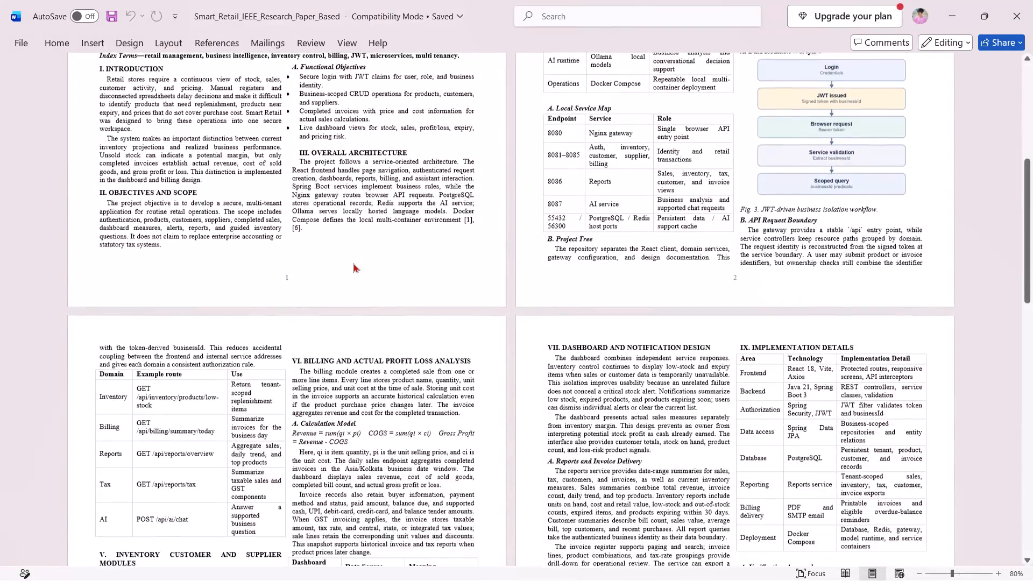
scroll(353, 263, down, 5)
scroll(353, 263, up, 7)
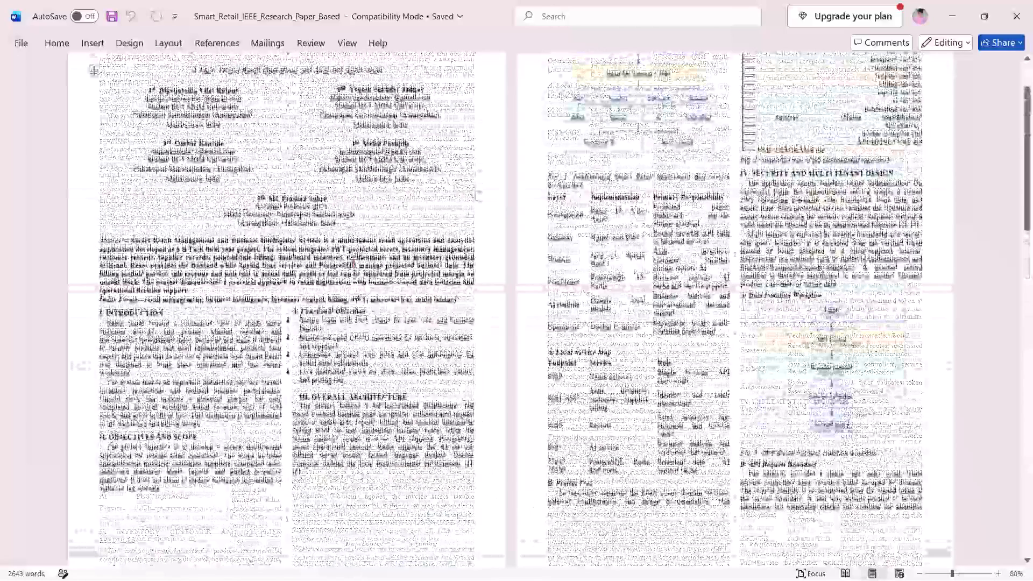
scroll(353, 263, up, 2)
Print all pages of the paper with Microsoft Print to PDF, one copy on Letter paper in portrait orientation.
key(ctrl+p)
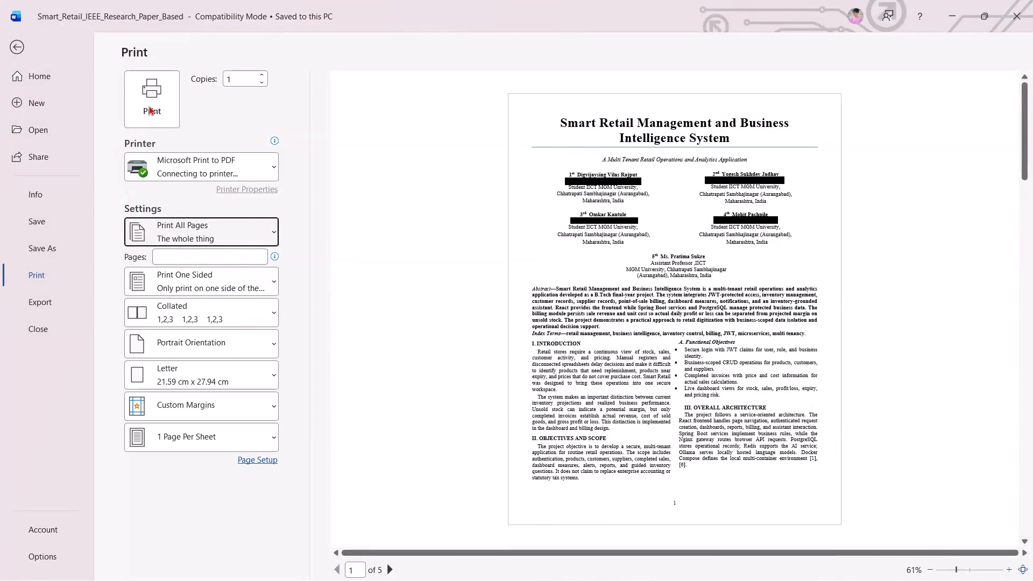
click(148, 105)
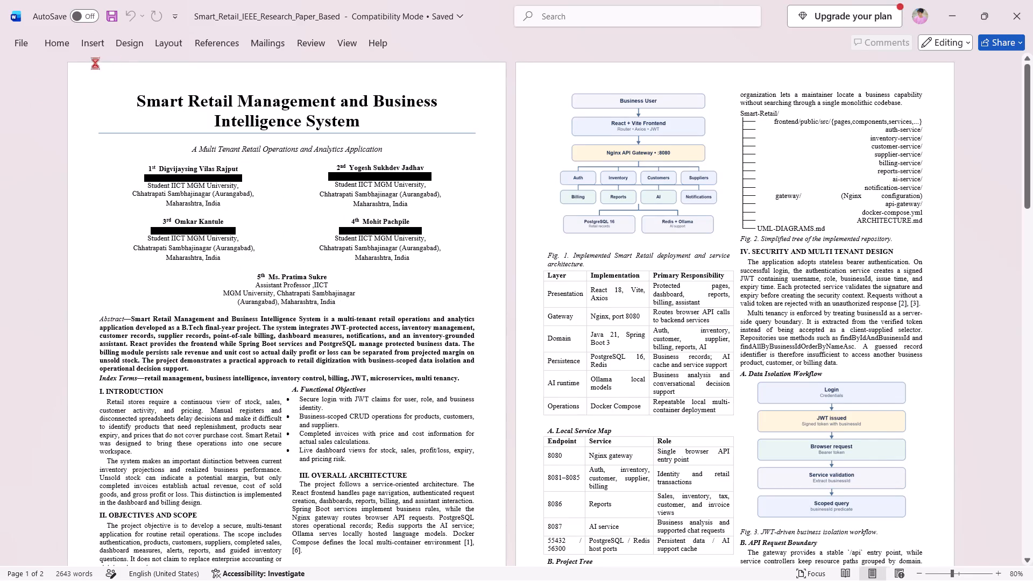
scroll(289, 147, down, 2)
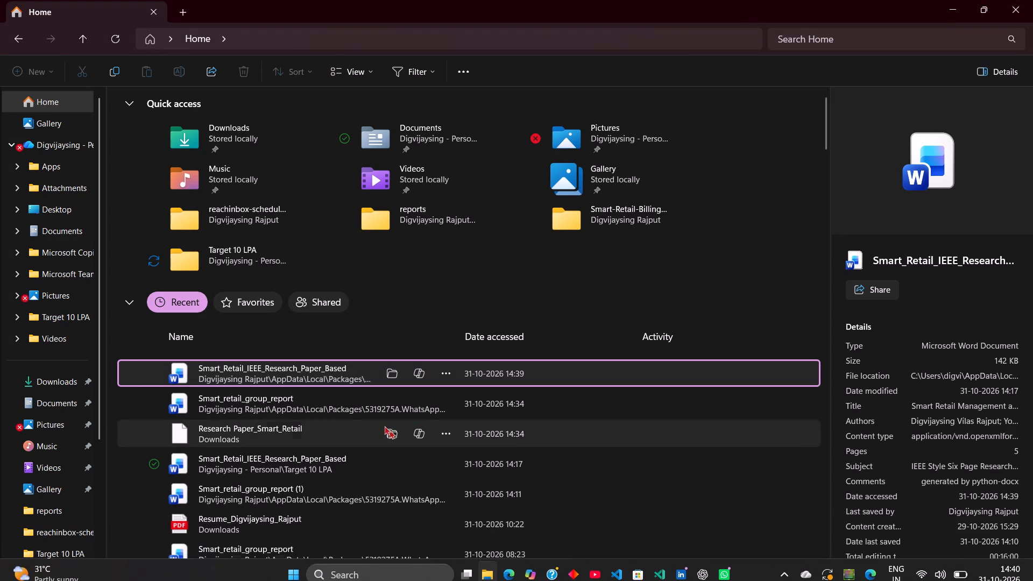
Open the most recent Smart_Retail_IEEE_Research_Paper_Based document in Word and skim its pages, dismissing the gaming hub notification.
double_click(279, 379)
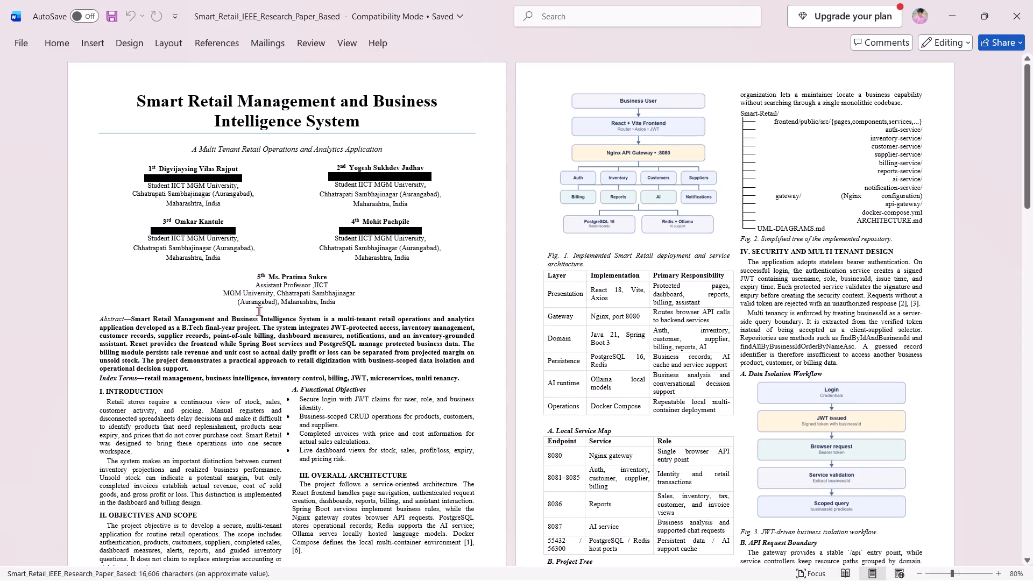
scroll(259, 310, down, 6)
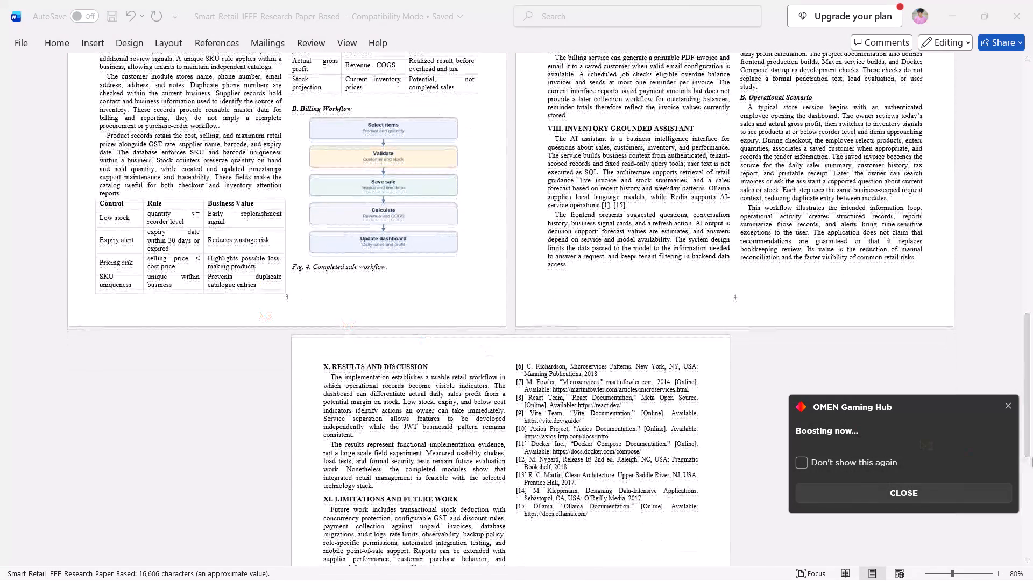
click(1009, 406)
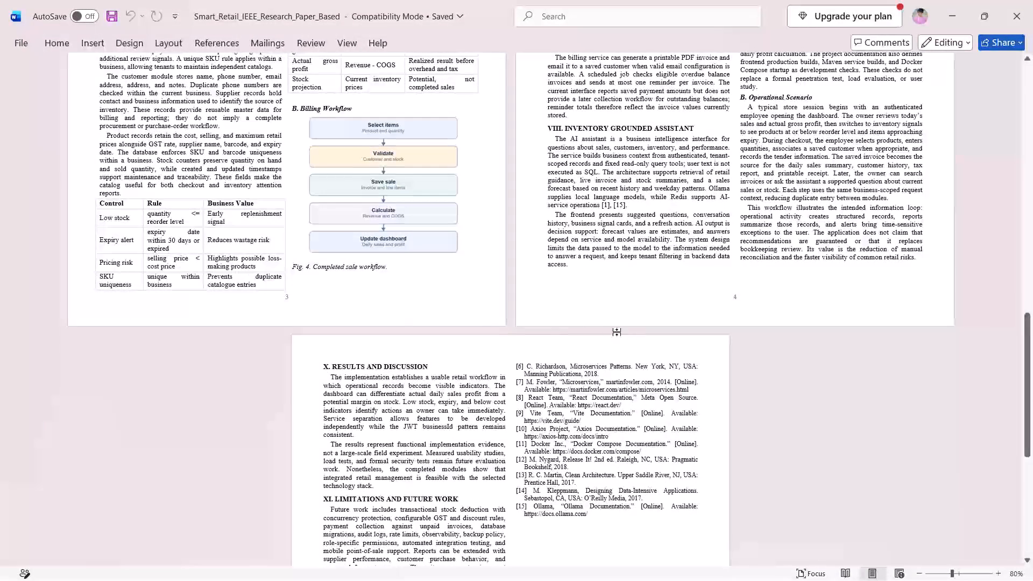
scroll(548, 322, up, 1)
scroll(548, 322, down, 1)
scroll(548, 322, up, 1)
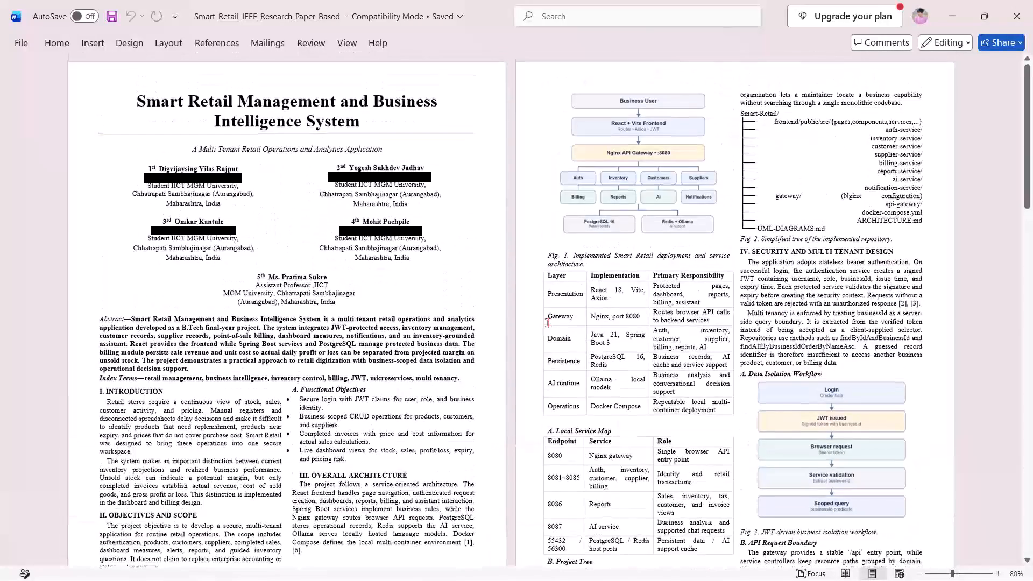
Print one copy of all pages of the paper with Microsoft Print to PDF, on Letter paper in portrait orientation.
key(ctrl+p)
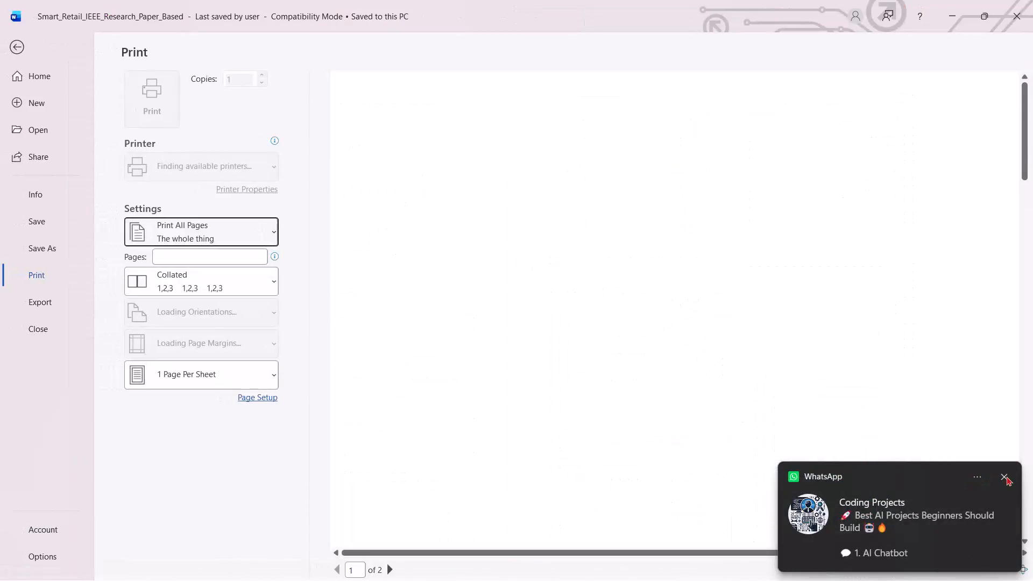
click(1003, 478)
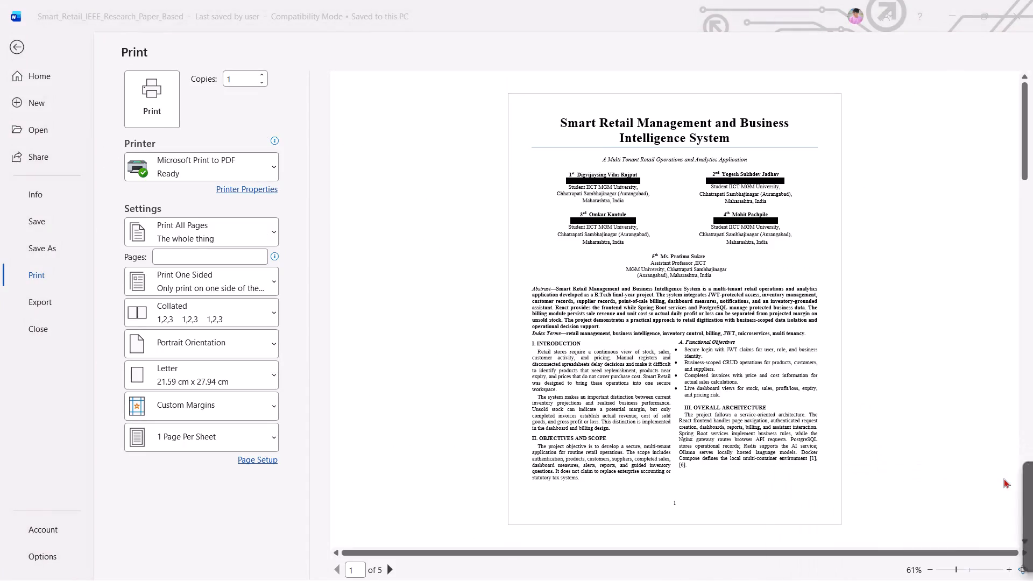
click(141, 90)
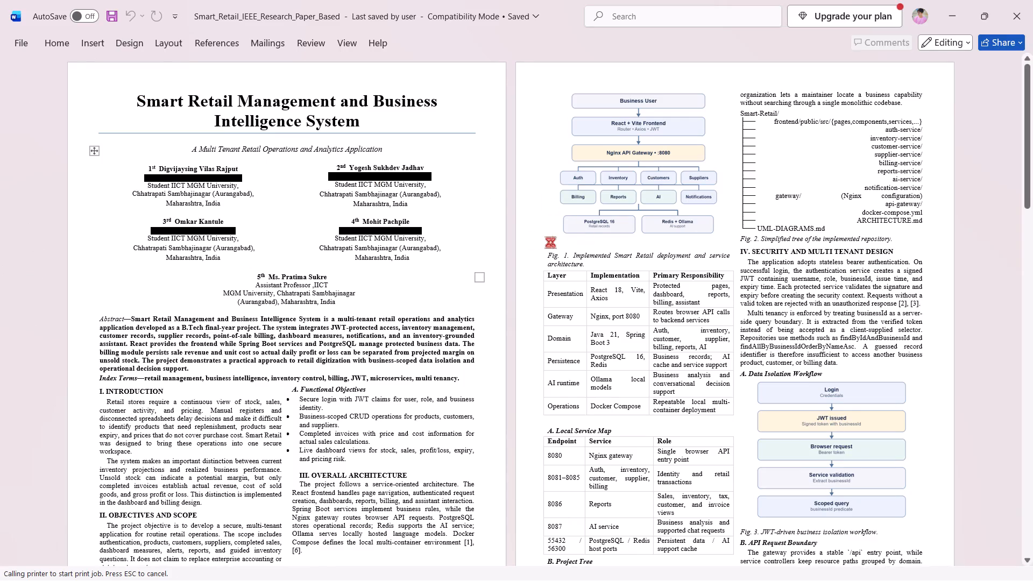
scroll(404, 379, down, 2)
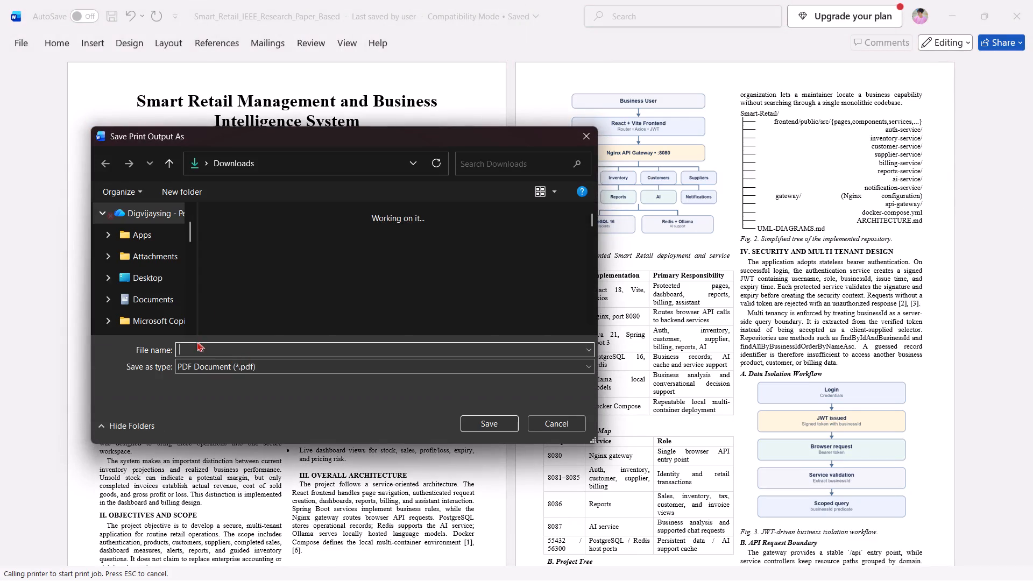
Try to name the PDF print output "research paper" in the Downloads folder.
click(196, 342)
click(187, 347)
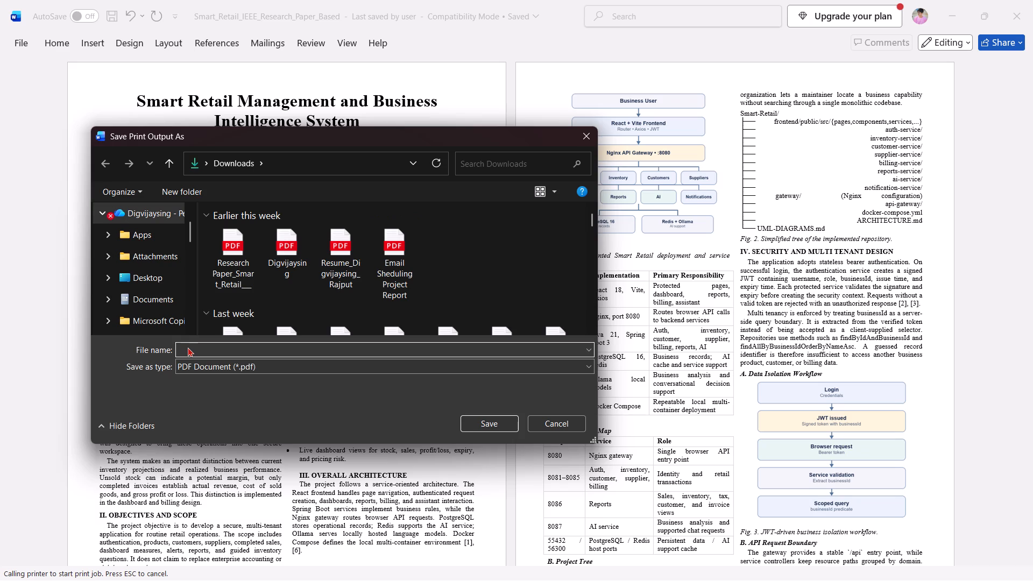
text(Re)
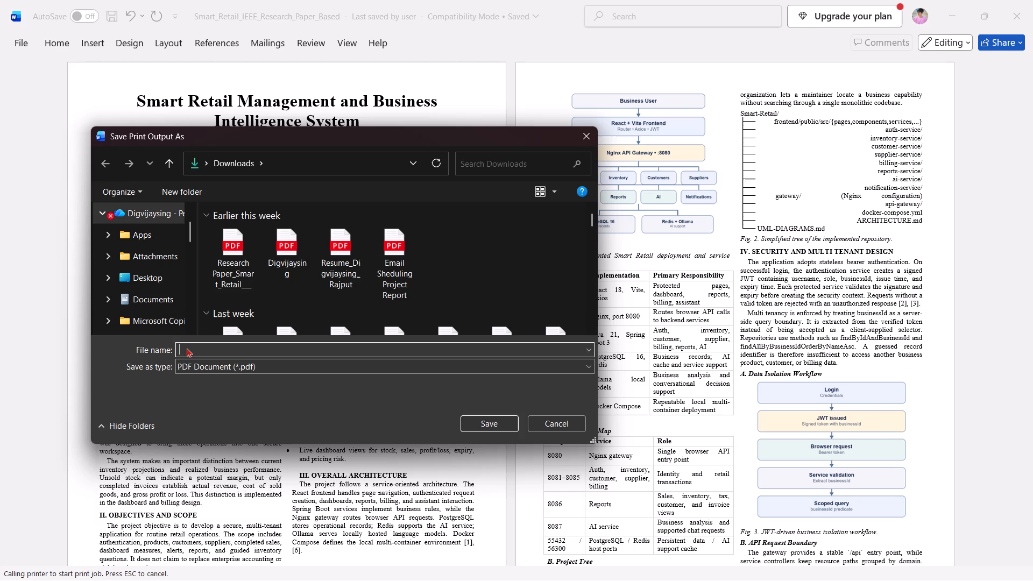
click(210, 344)
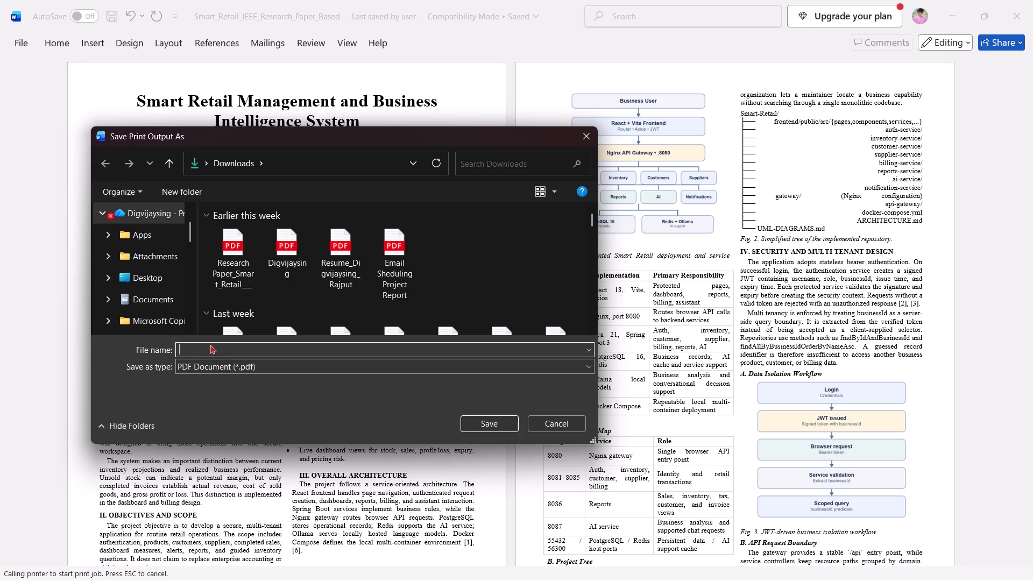
click(211, 351)
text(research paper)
click(238, 347)
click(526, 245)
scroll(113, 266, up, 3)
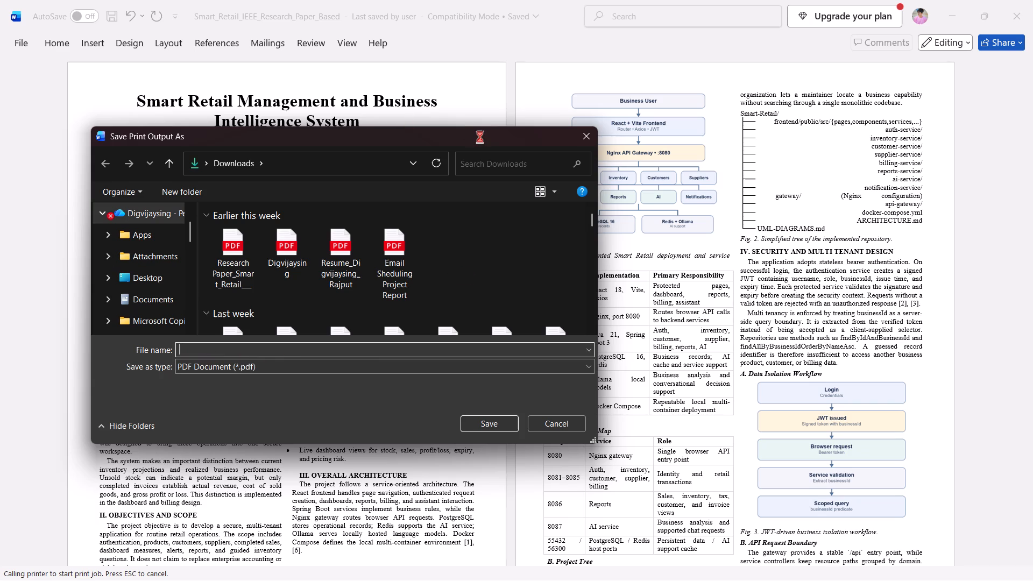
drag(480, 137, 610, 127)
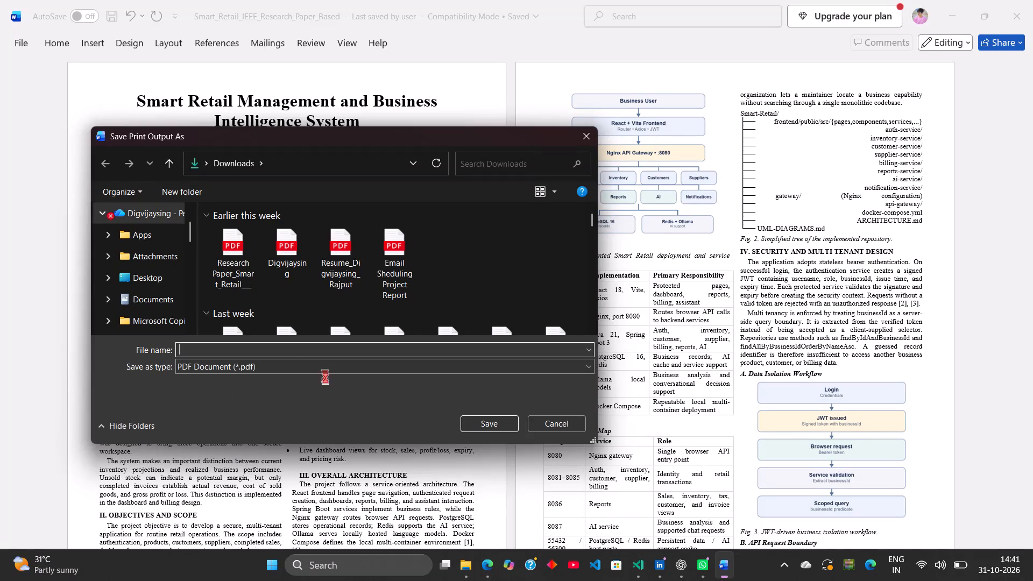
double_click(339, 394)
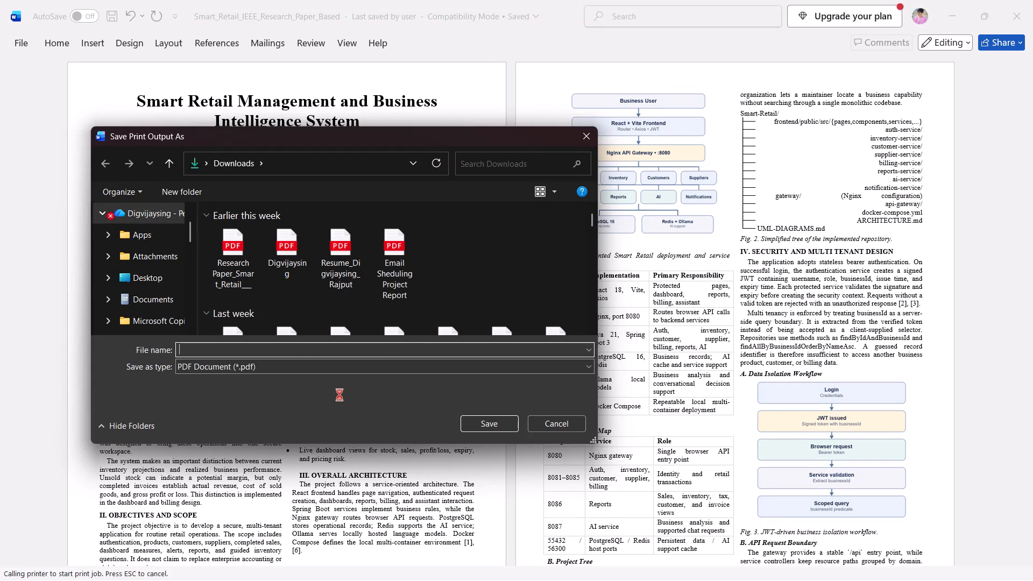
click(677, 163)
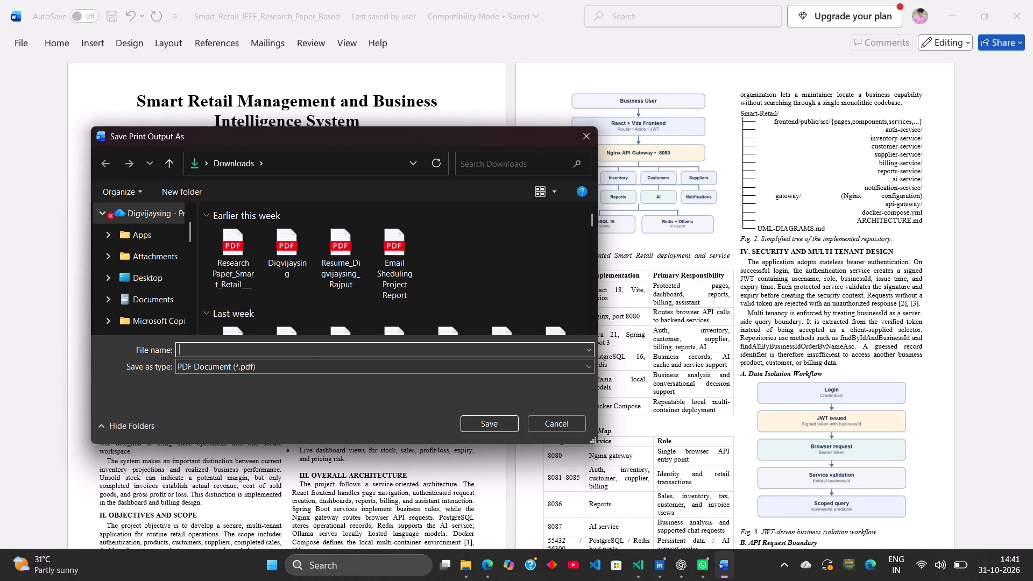
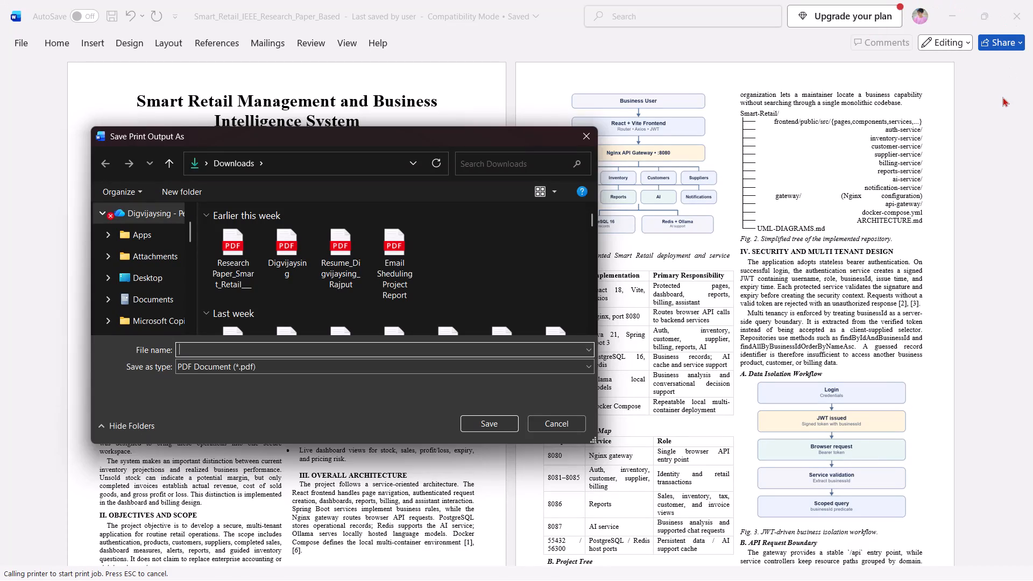
Switch from Word to the Edge window showing the IEEE Author Portal's Upload Manuscript page.
double_click(1002, 97)
key(alt+Tab)
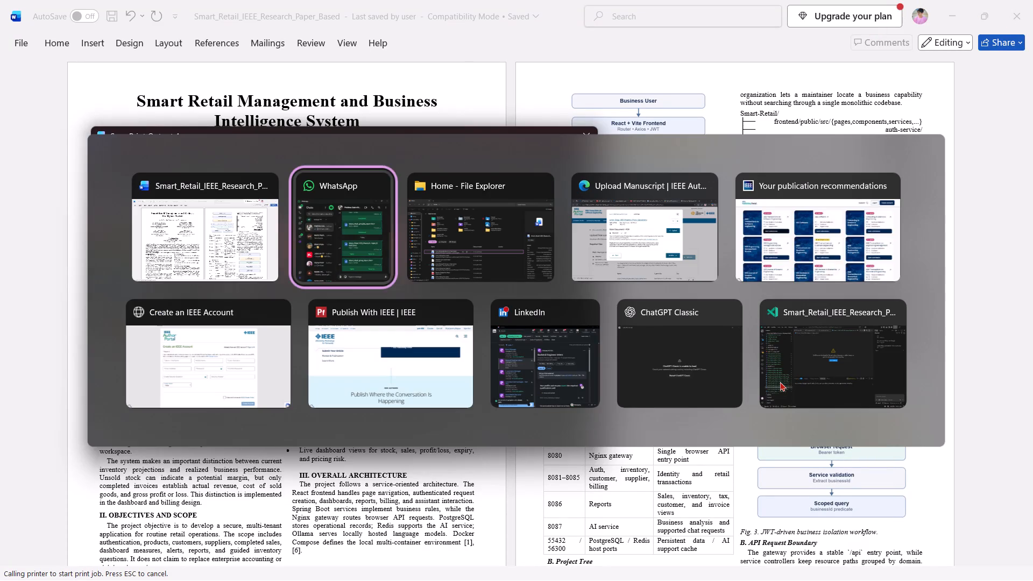
key(alt+Right)
key(alt+Right)
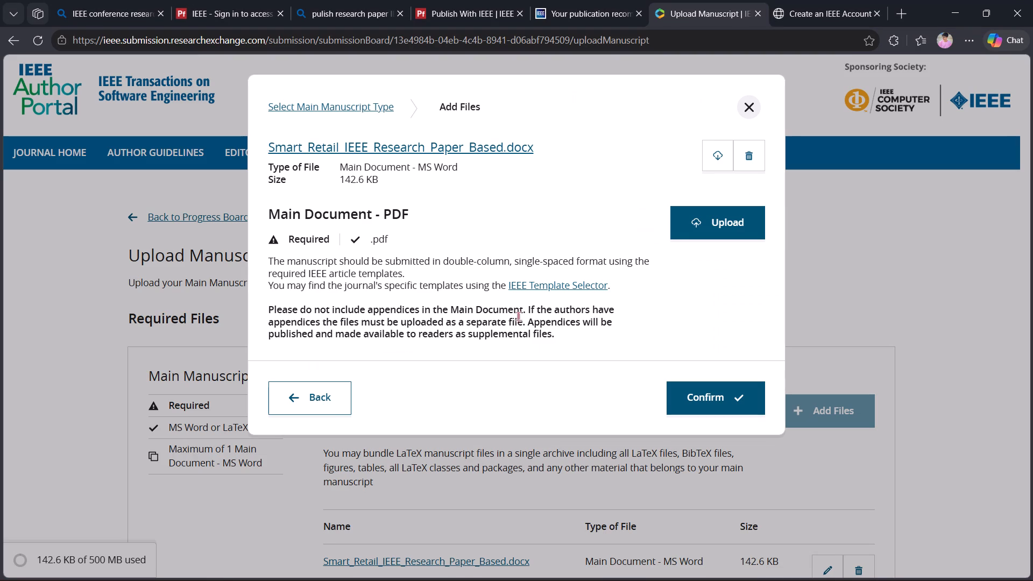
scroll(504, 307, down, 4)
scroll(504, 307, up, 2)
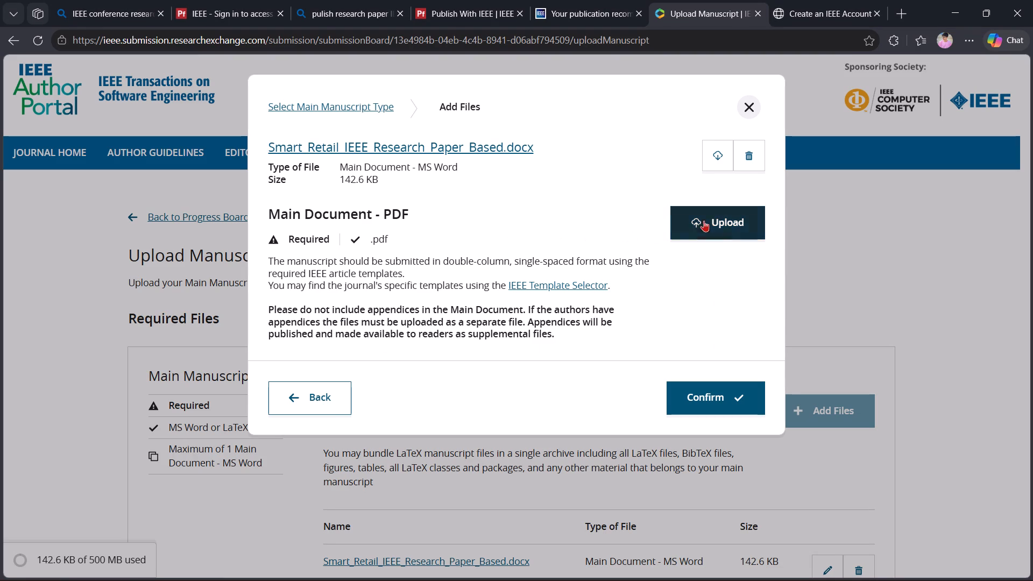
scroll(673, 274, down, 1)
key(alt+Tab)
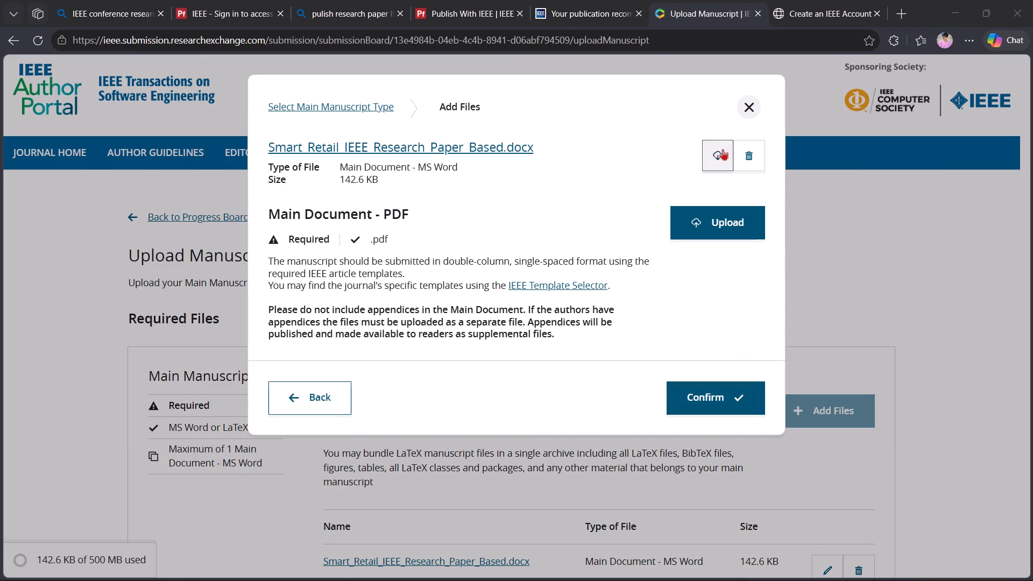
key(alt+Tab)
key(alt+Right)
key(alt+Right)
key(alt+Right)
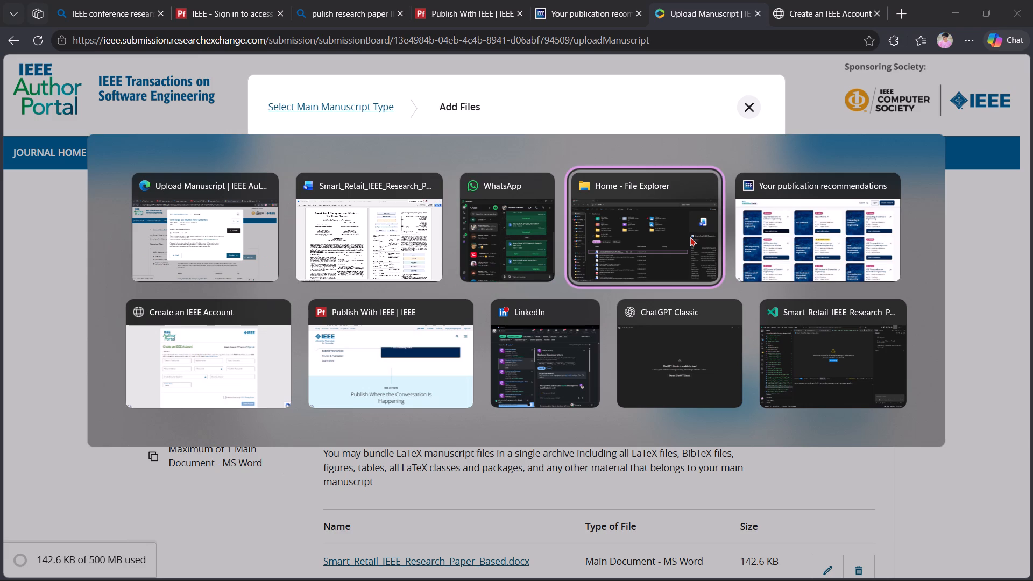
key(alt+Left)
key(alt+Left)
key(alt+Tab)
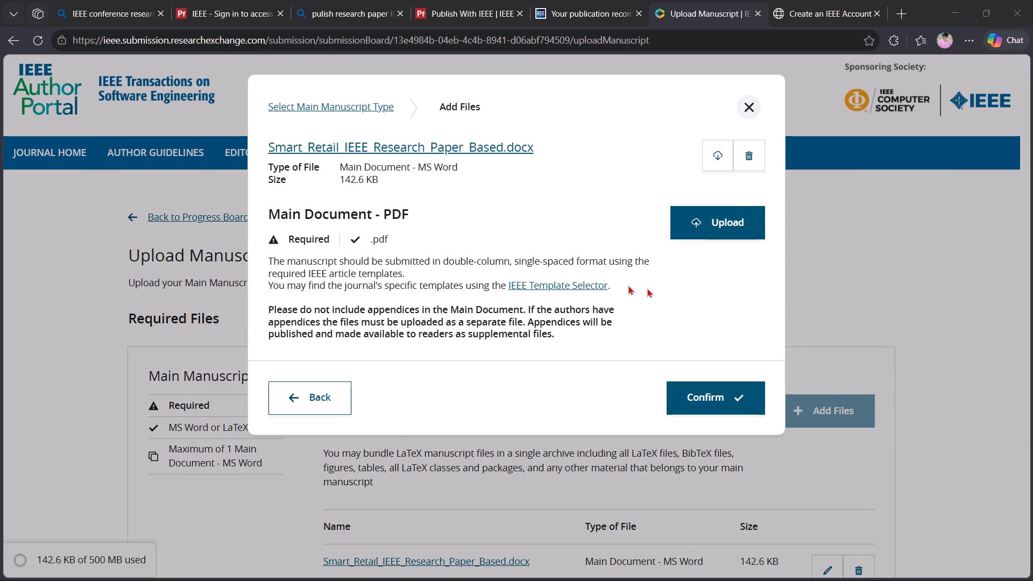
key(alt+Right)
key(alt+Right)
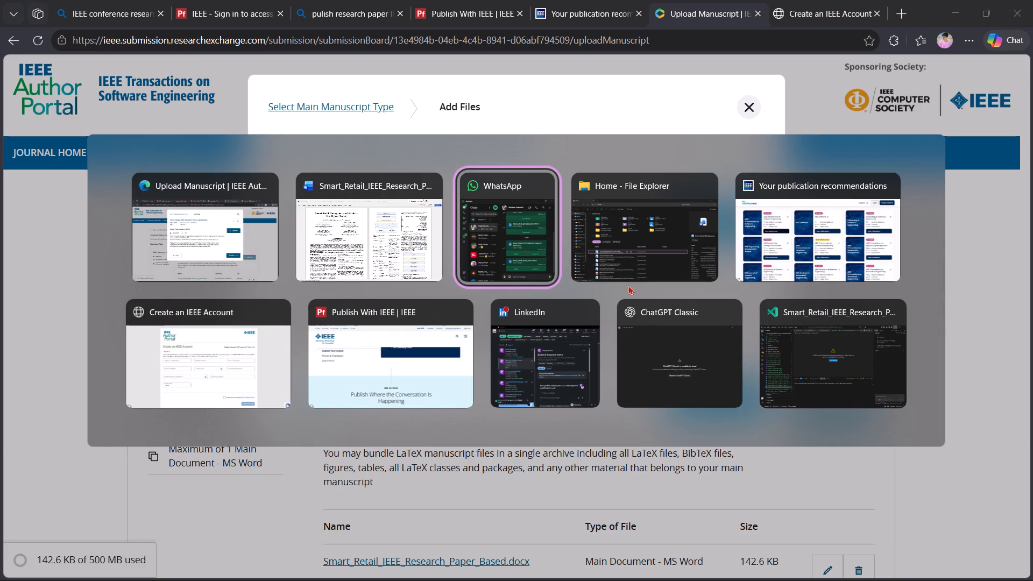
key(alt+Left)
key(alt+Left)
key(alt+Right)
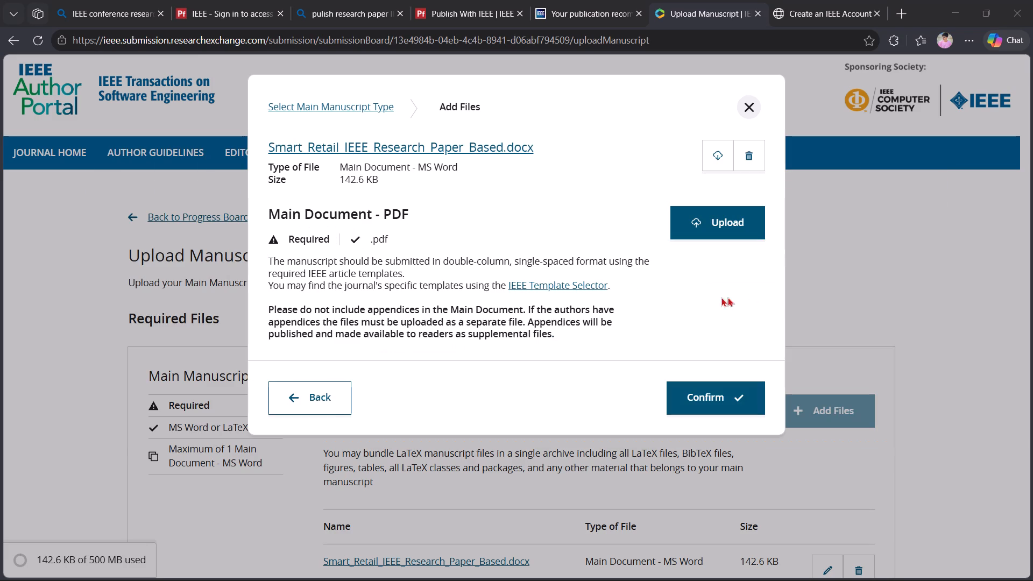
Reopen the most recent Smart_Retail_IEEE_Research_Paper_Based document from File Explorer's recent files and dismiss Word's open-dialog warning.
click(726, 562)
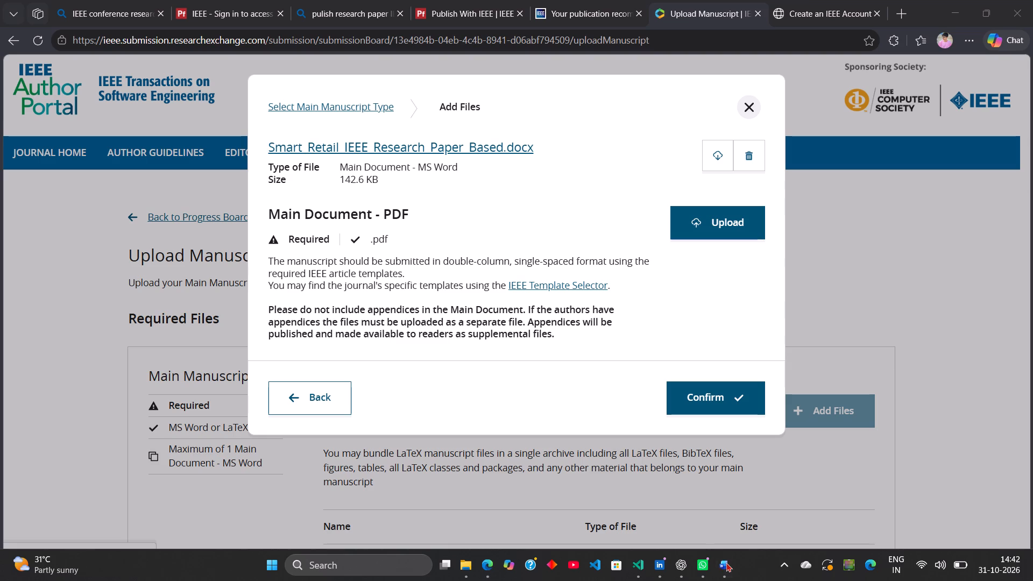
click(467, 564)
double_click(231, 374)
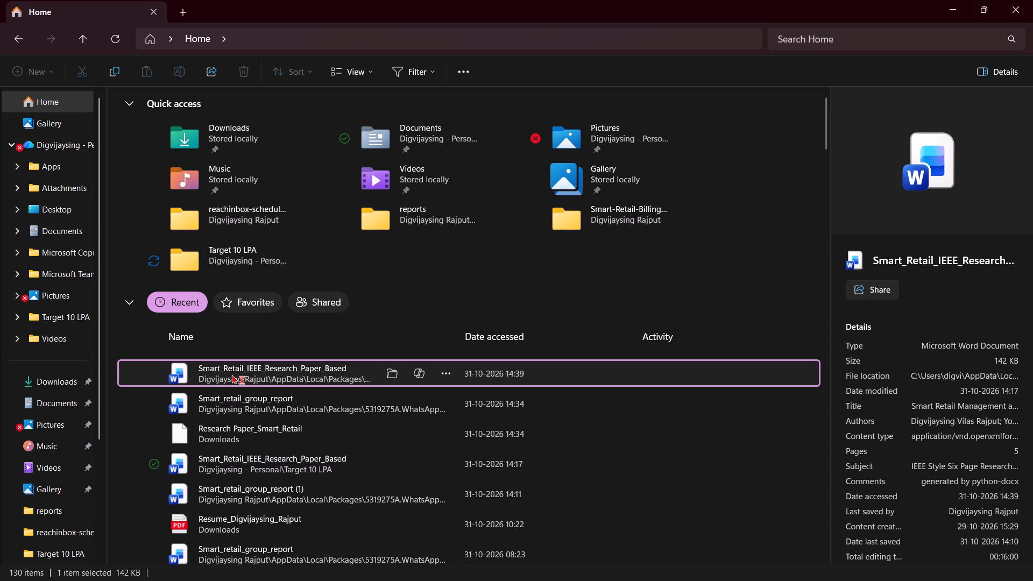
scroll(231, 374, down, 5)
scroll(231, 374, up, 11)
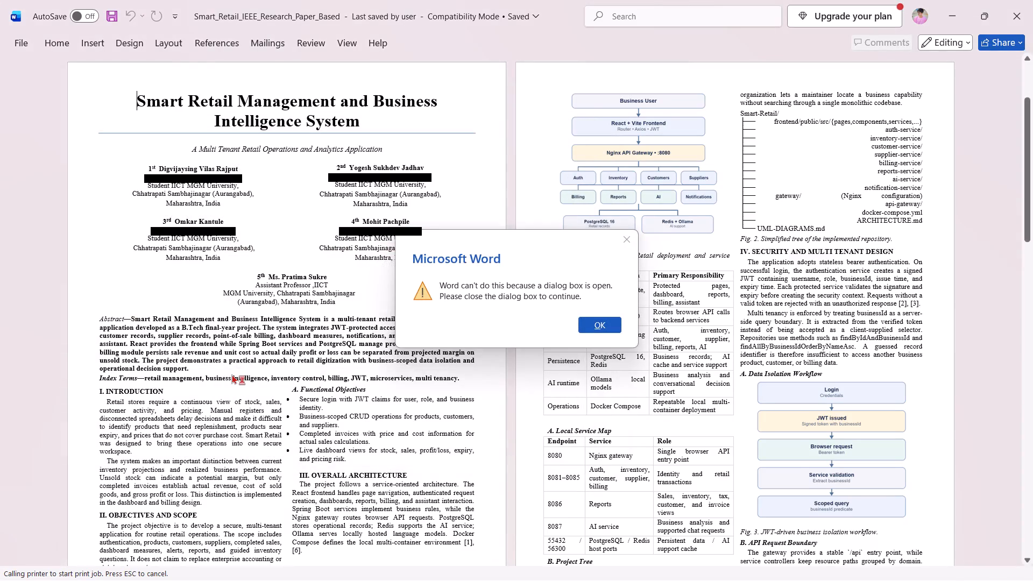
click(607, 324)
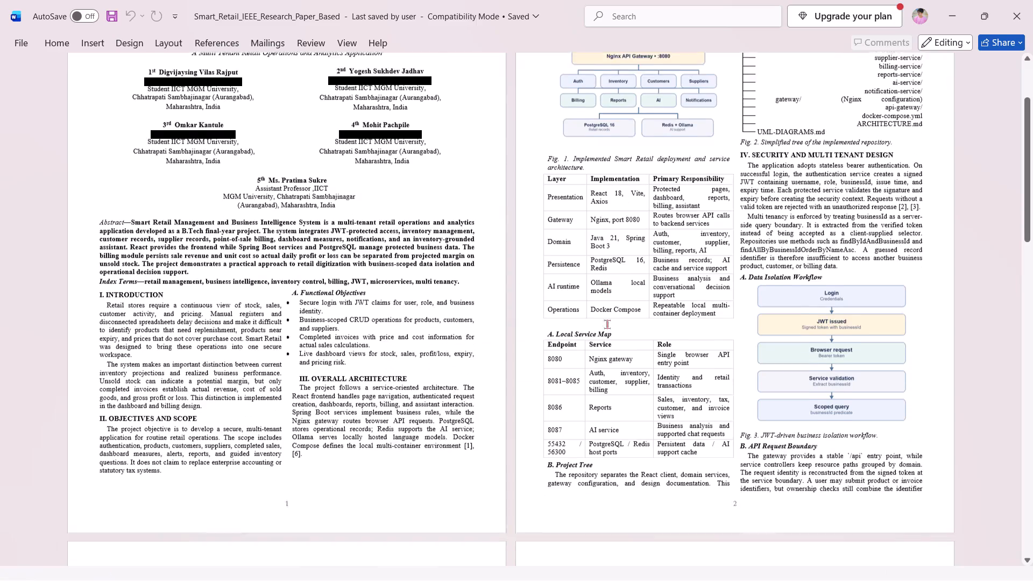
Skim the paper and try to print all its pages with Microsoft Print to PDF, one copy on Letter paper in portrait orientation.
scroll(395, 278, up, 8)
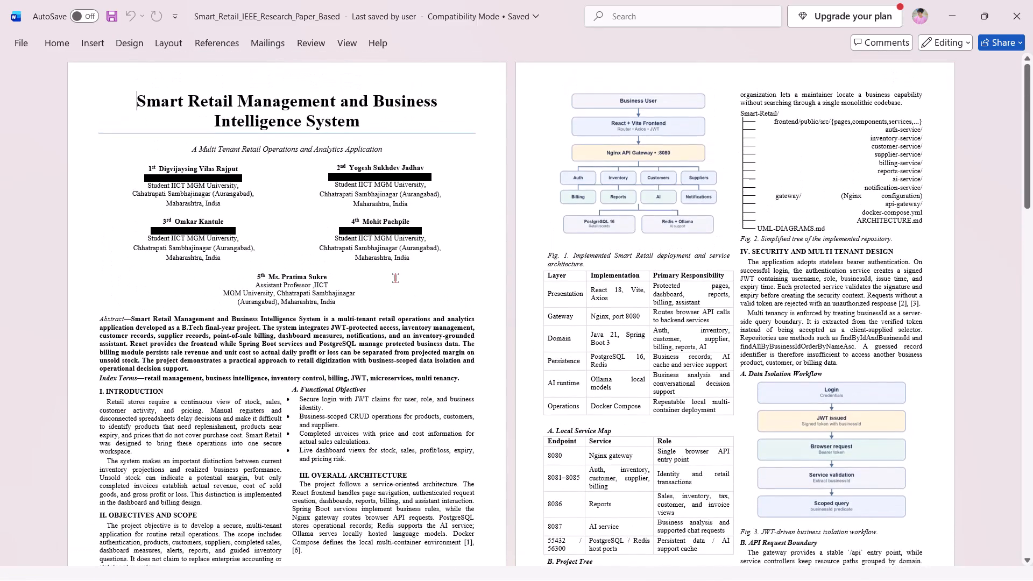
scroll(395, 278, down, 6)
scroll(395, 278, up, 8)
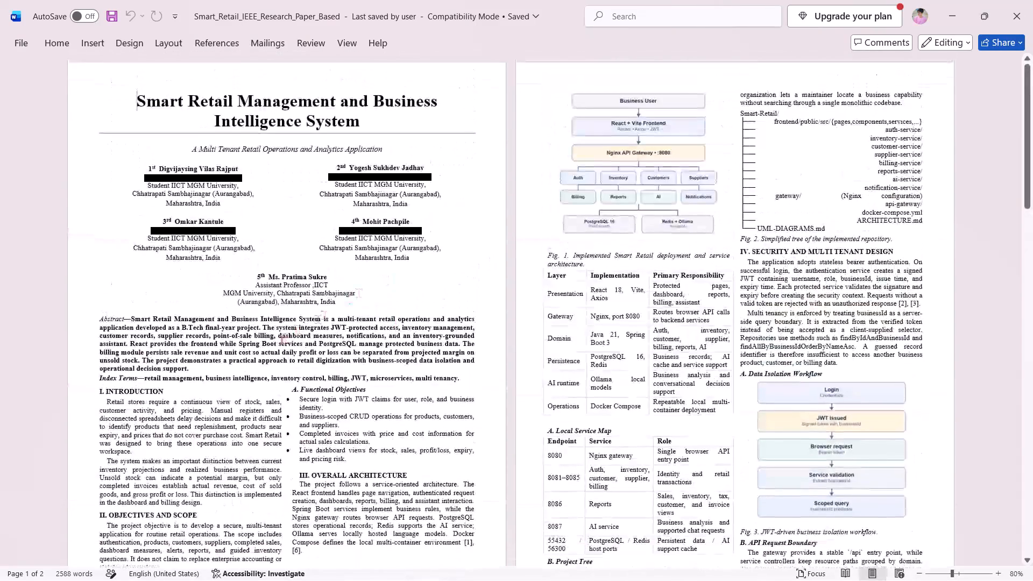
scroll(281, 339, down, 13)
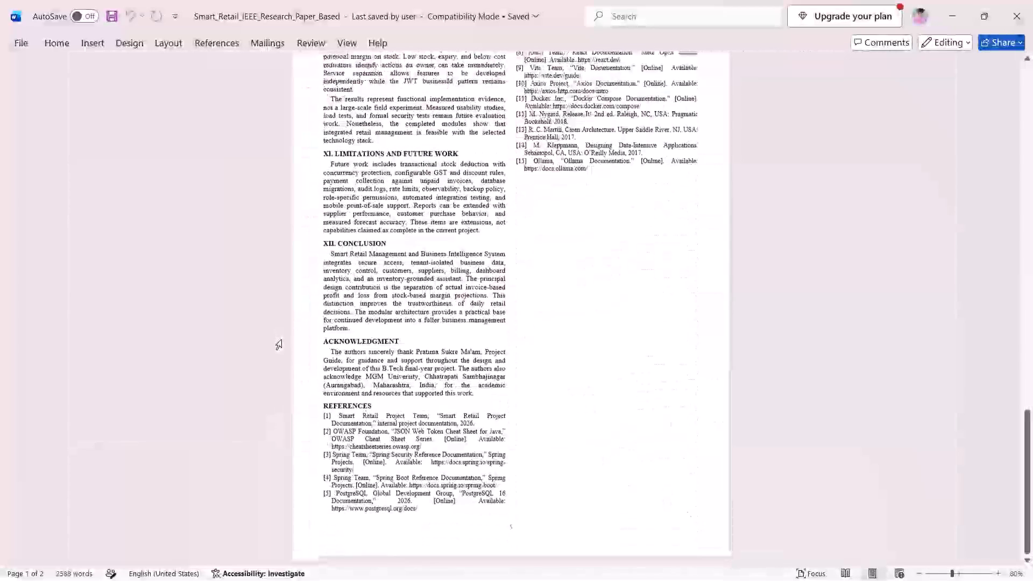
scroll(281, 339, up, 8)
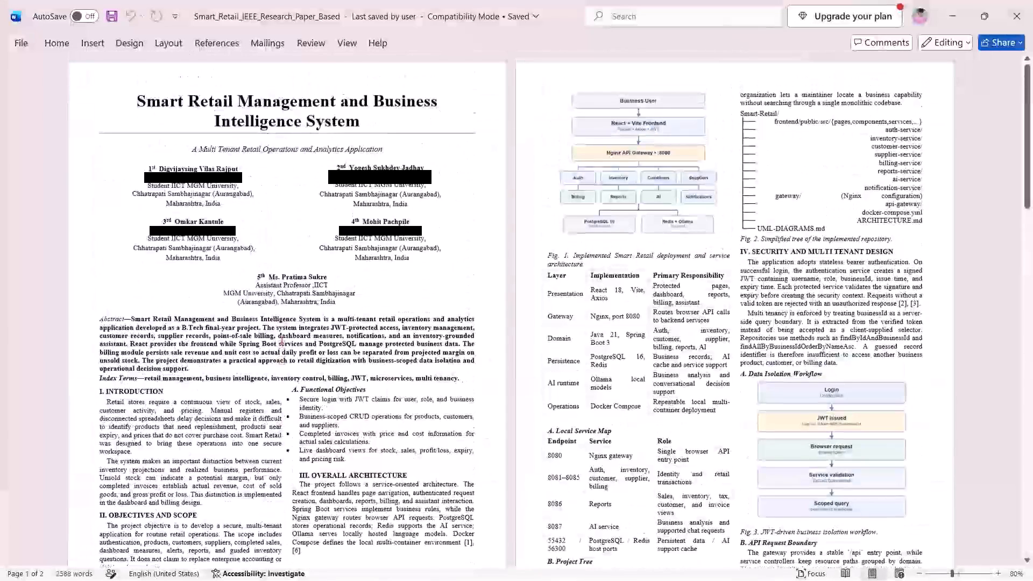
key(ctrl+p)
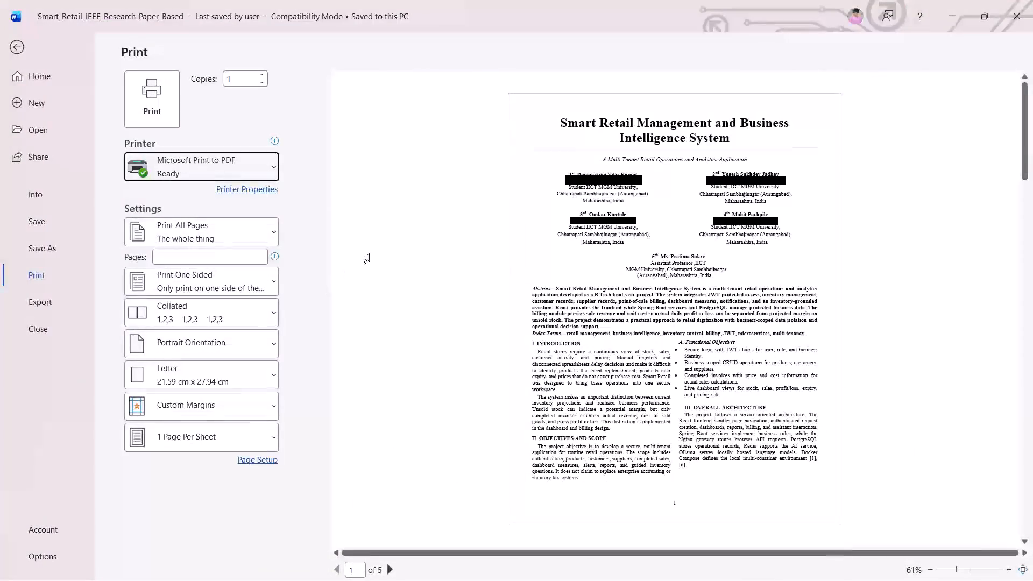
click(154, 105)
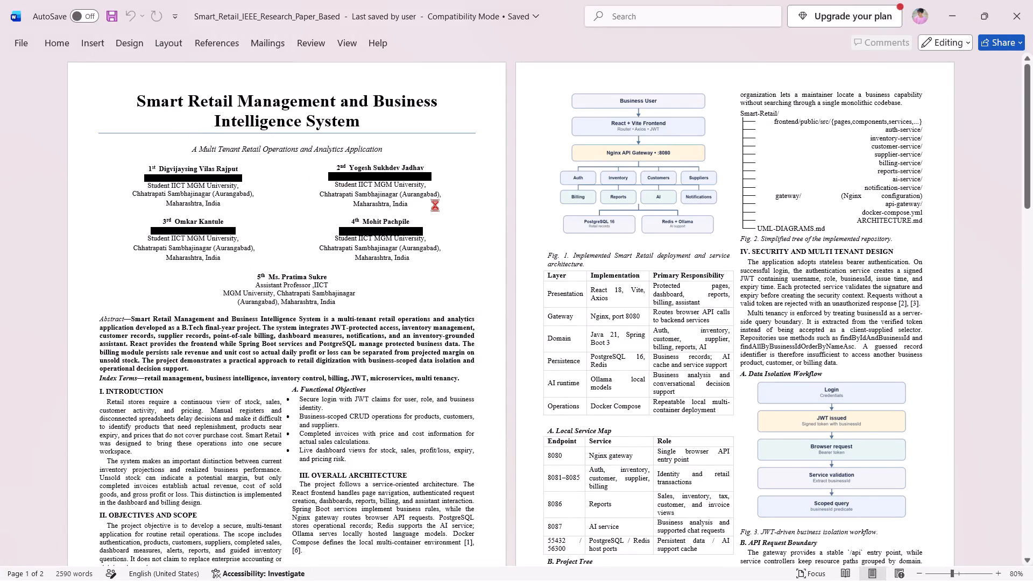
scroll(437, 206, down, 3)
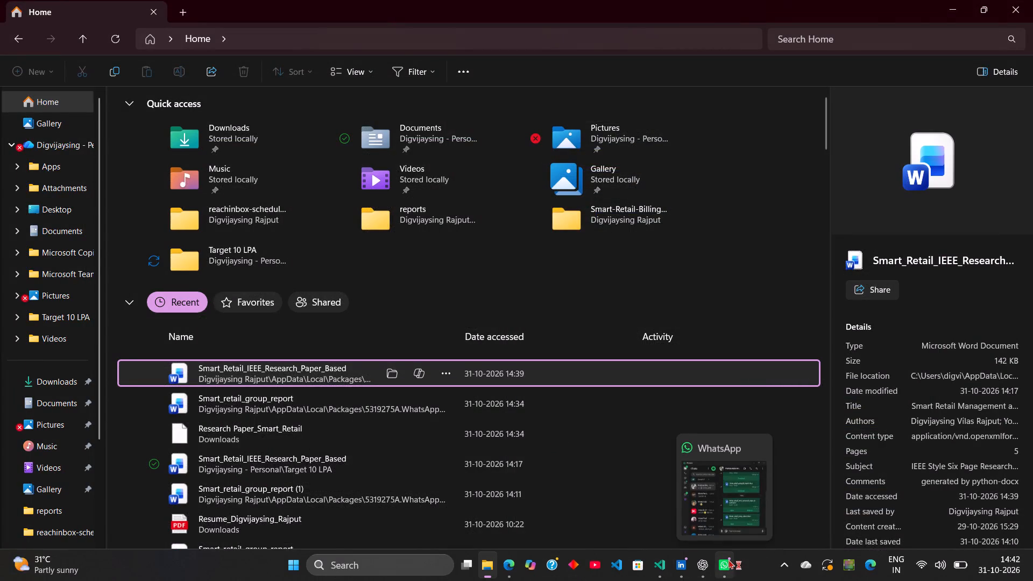
Close the ChatGPT, LinkedIn and Visual Studio Code windows, dismissing the gaming hub notification.
click(753, 439)
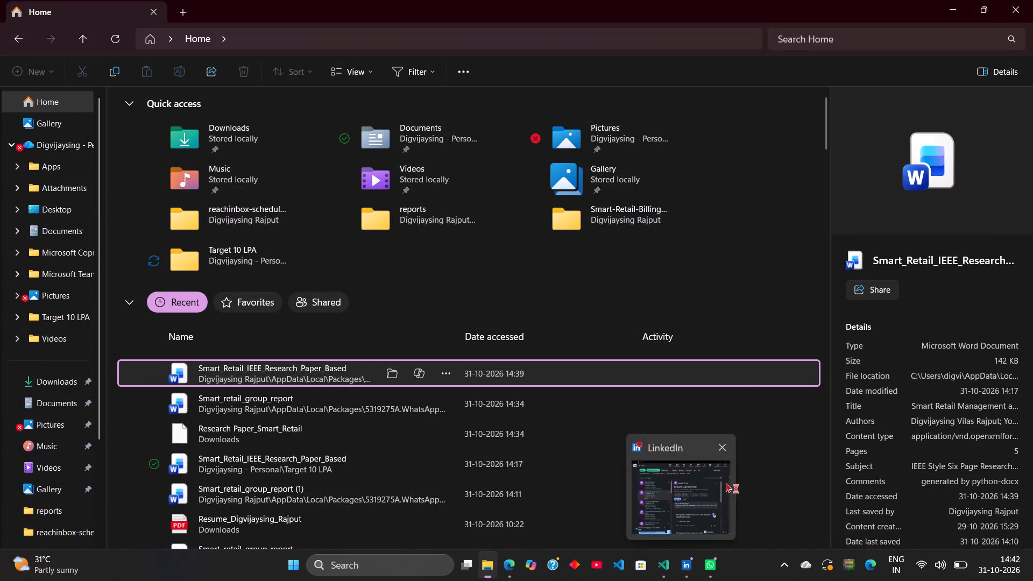
click(722, 454)
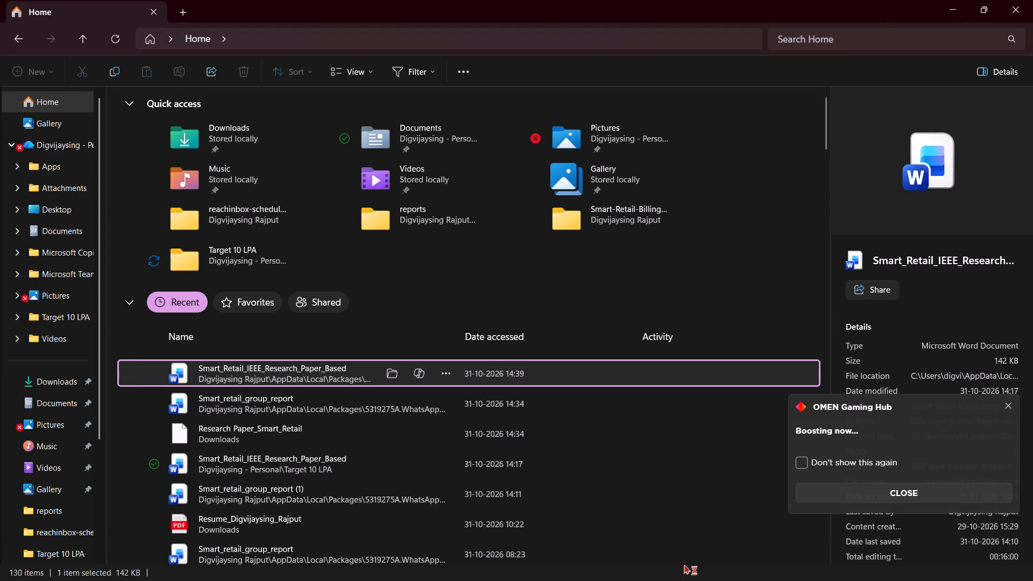
click(1005, 404)
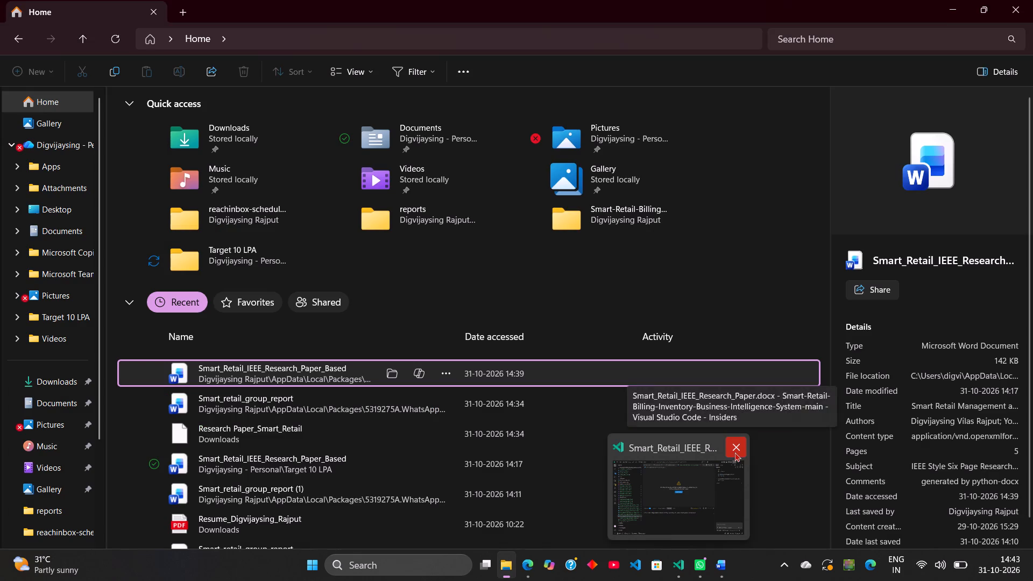
click(734, 452)
click(671, 496)
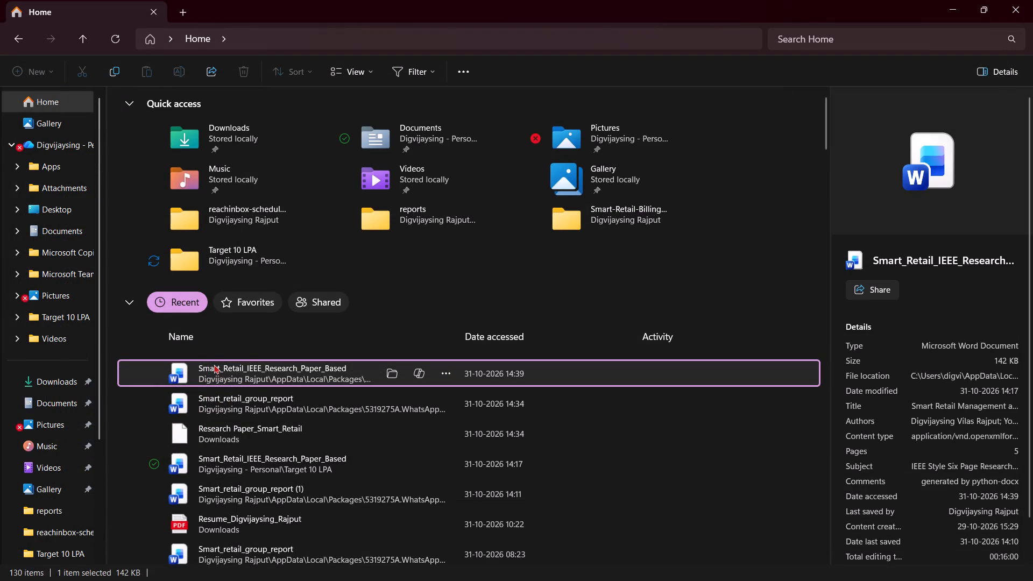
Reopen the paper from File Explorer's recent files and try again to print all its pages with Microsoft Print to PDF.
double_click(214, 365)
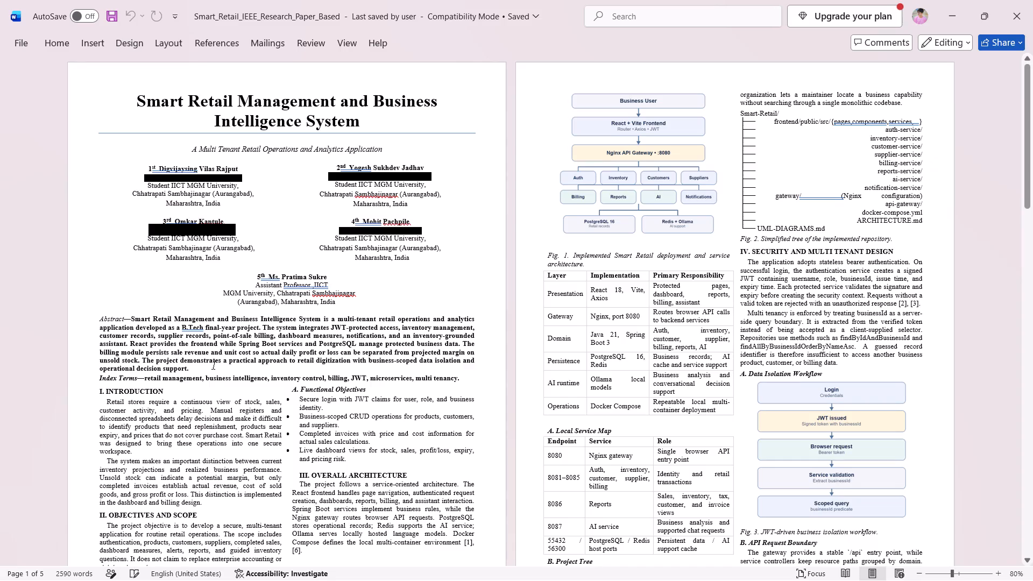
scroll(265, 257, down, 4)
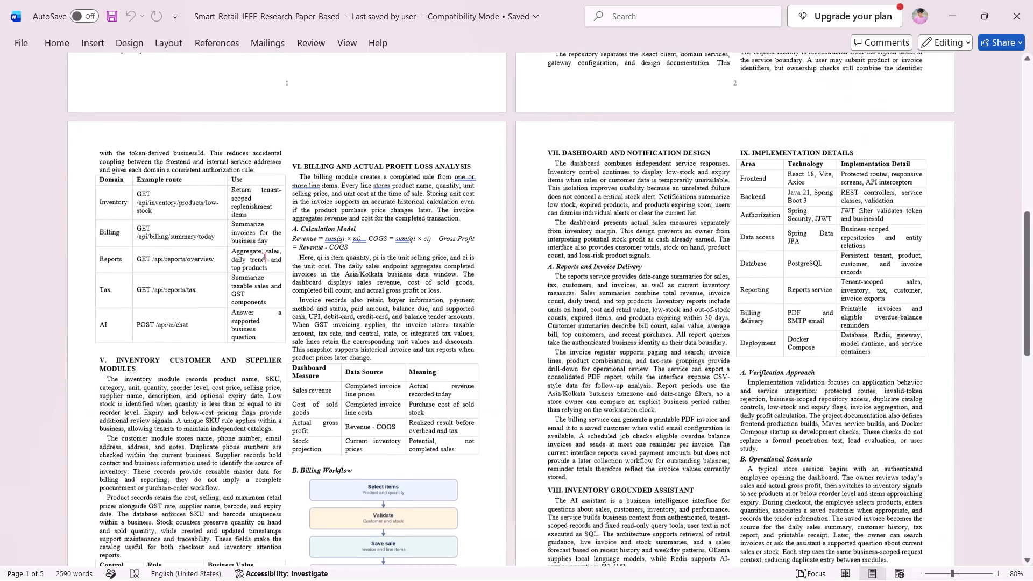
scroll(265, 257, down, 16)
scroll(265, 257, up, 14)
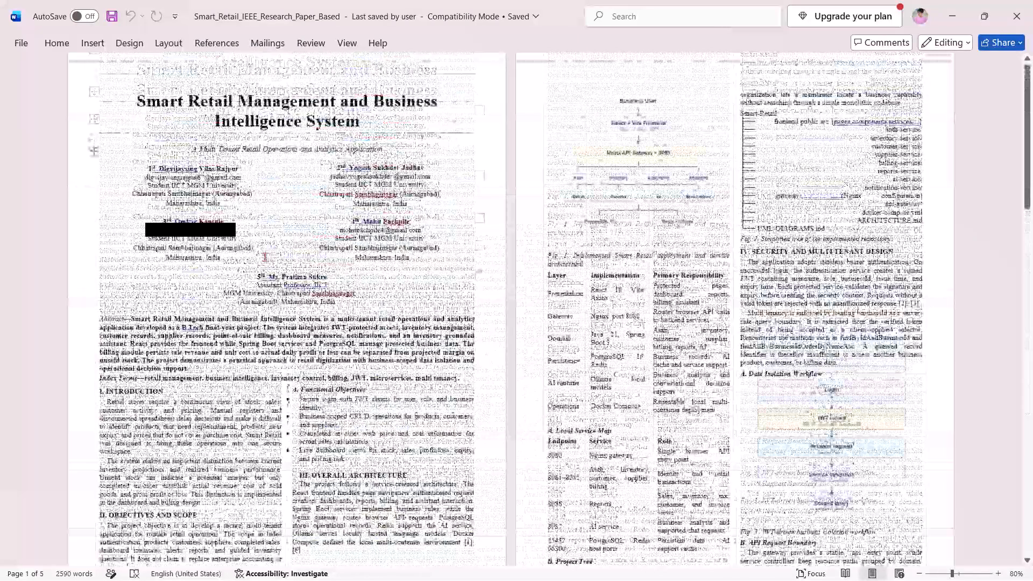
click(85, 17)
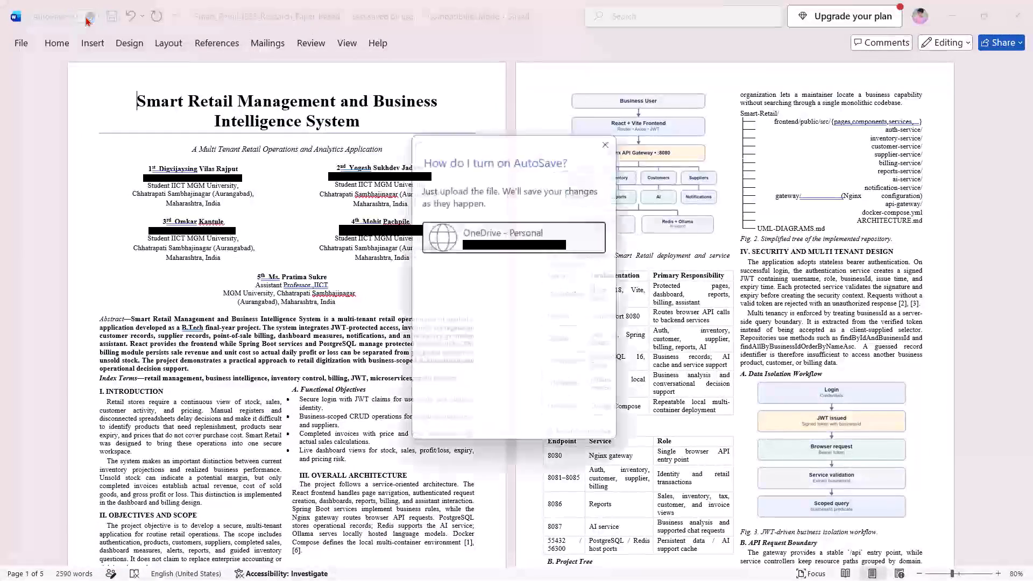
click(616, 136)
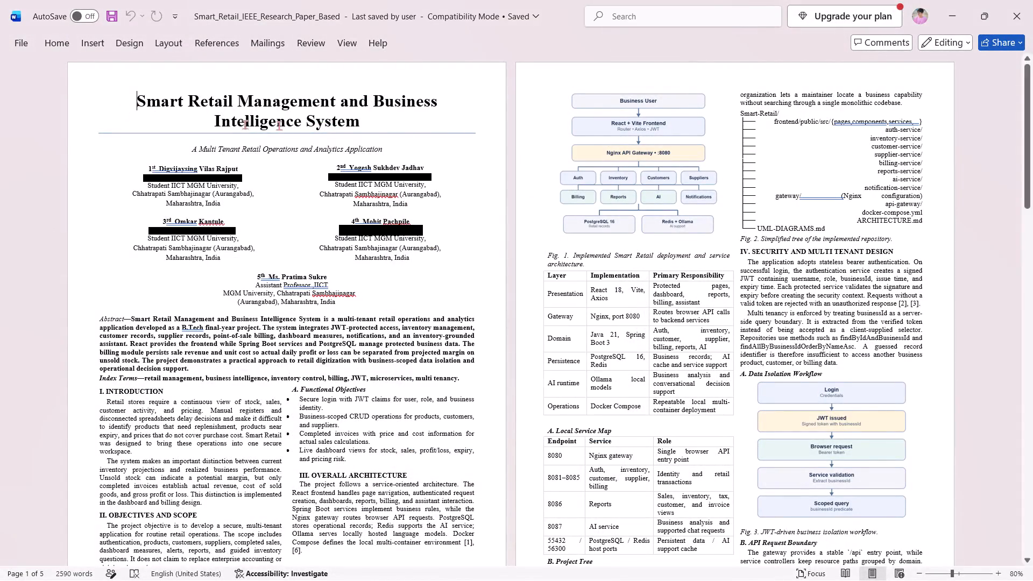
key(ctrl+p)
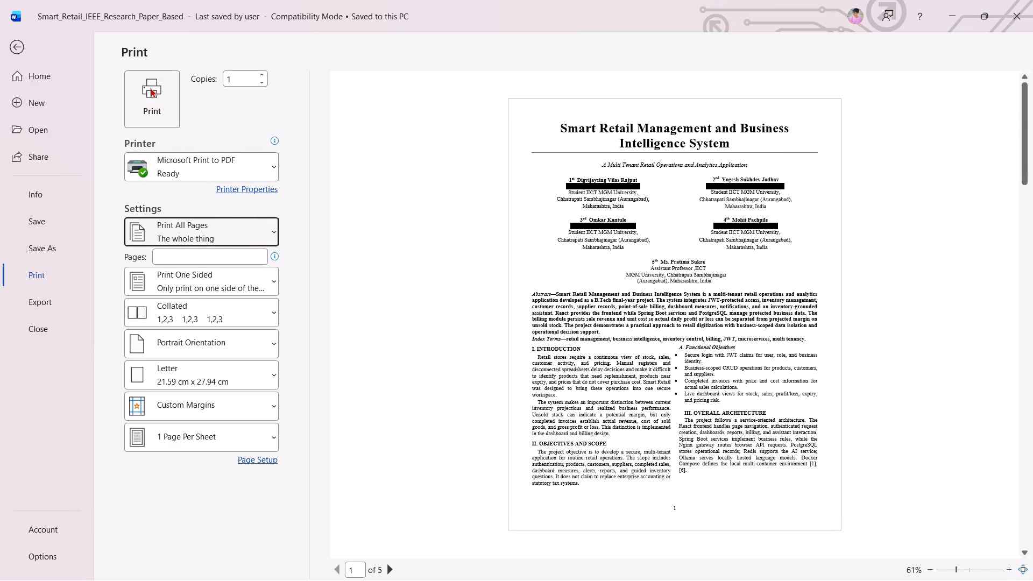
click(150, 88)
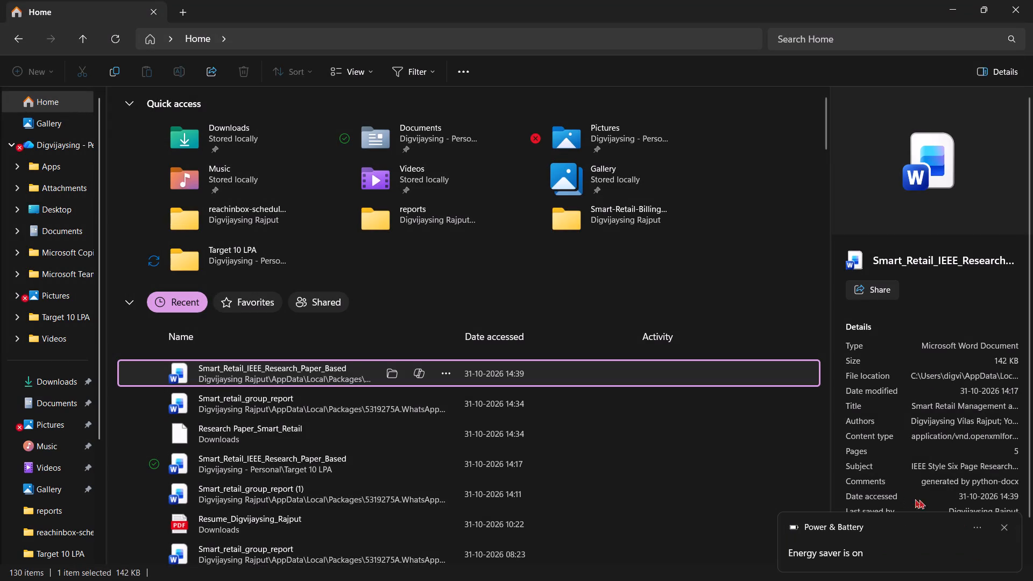
Dismiss the battery notification and open the Downloads folder in File Explorer to look for the paper's PDF.
click(1003, 527)
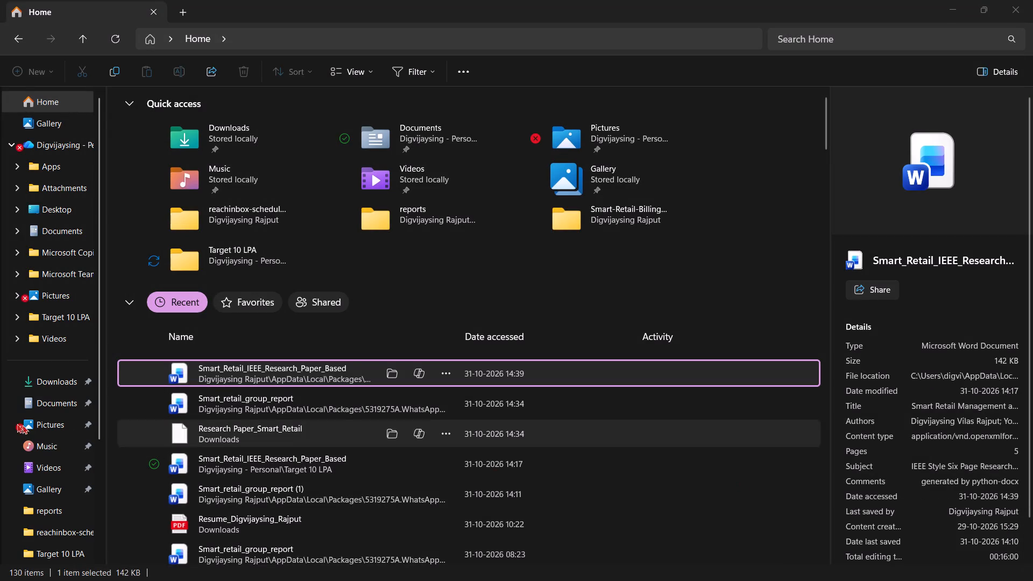
scroll(6, 422, down, 9)
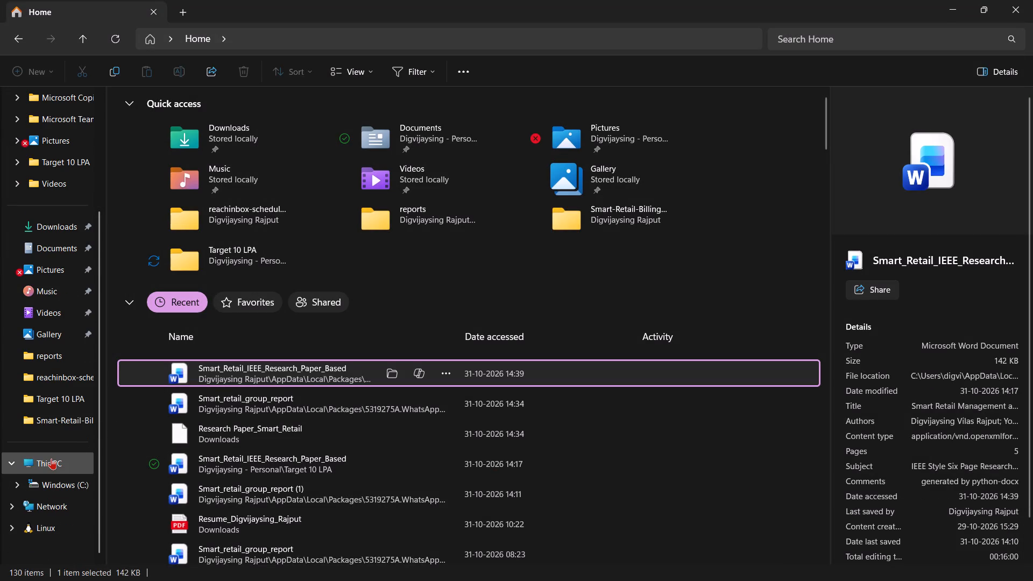
double_click(51, 458)
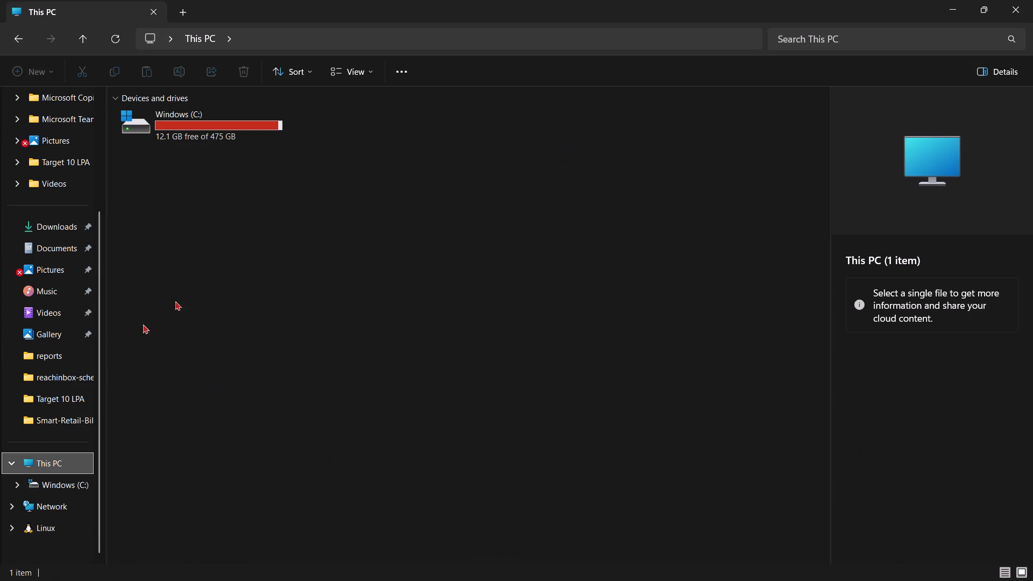
double_click(59, 218)
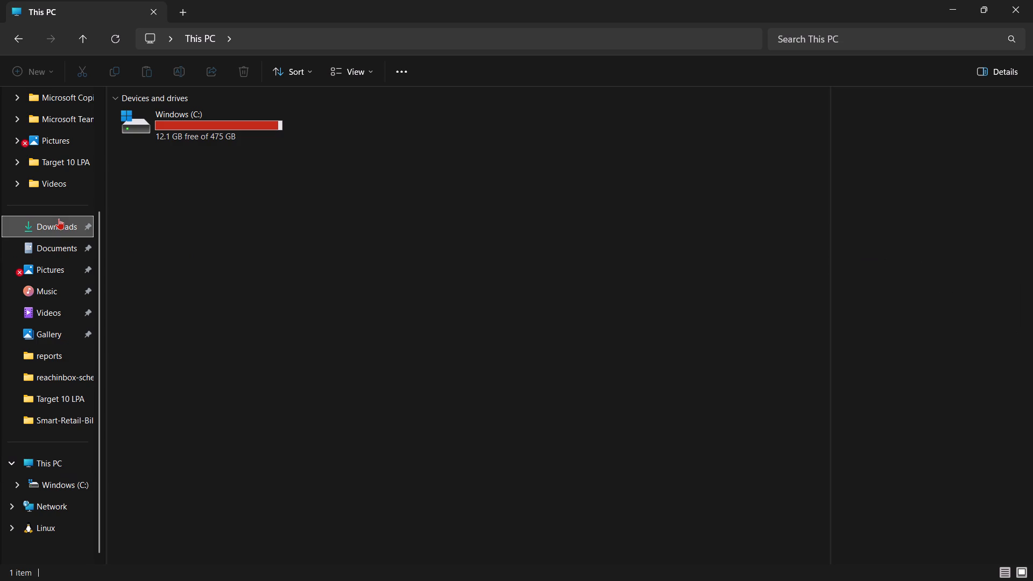
scroll(424, 306, up, 2)
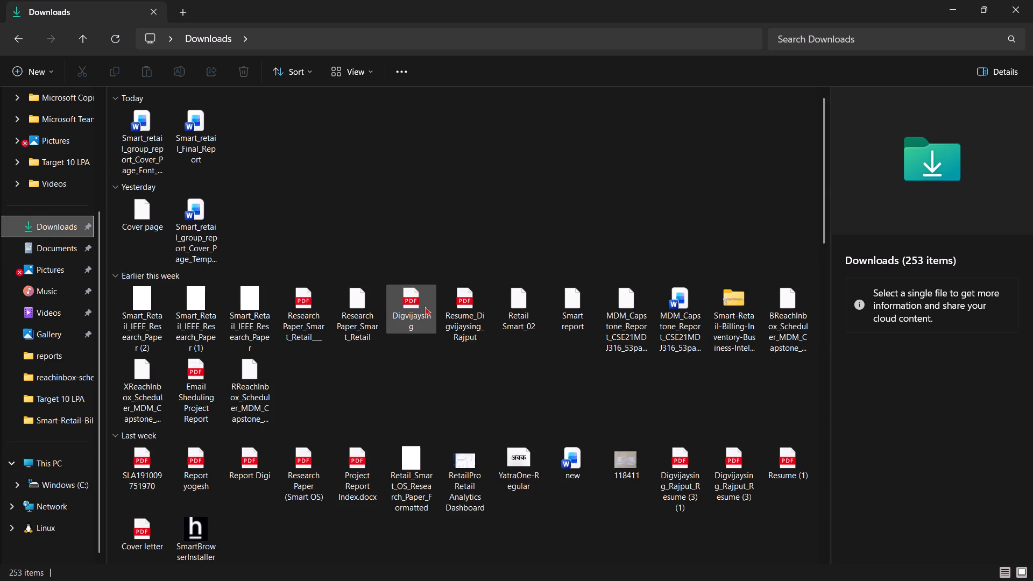
Close the WhatsApp window from the task switcher and return to the Downloads folder in File Explorer.
key(alt+Tab)
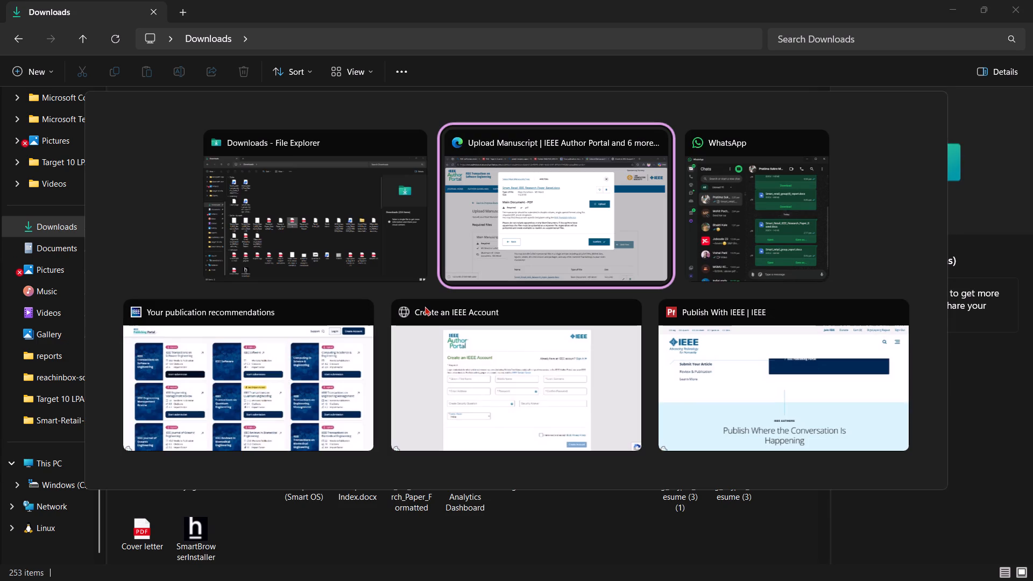
key(alt+Right)
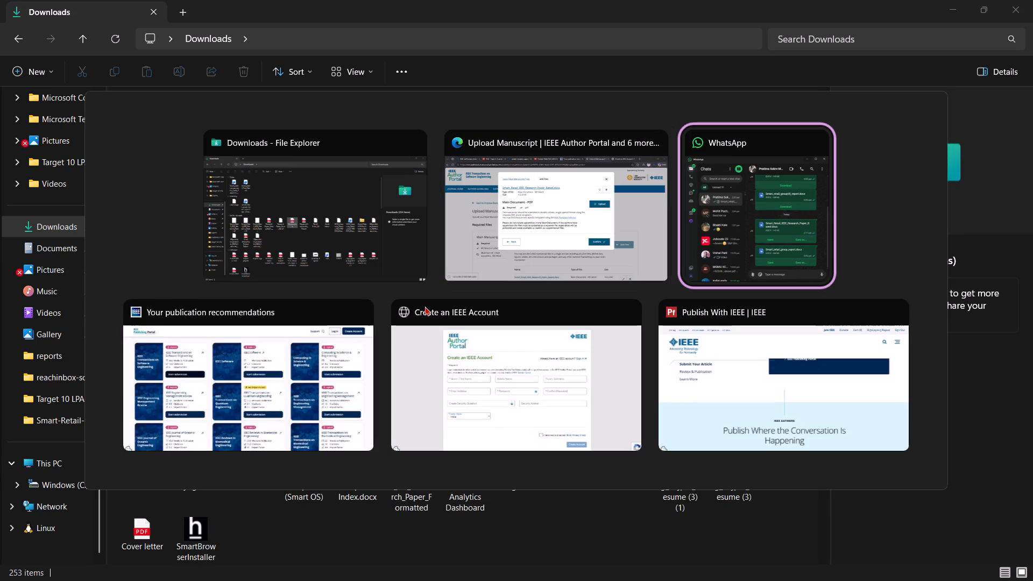
key(alt+Delete)
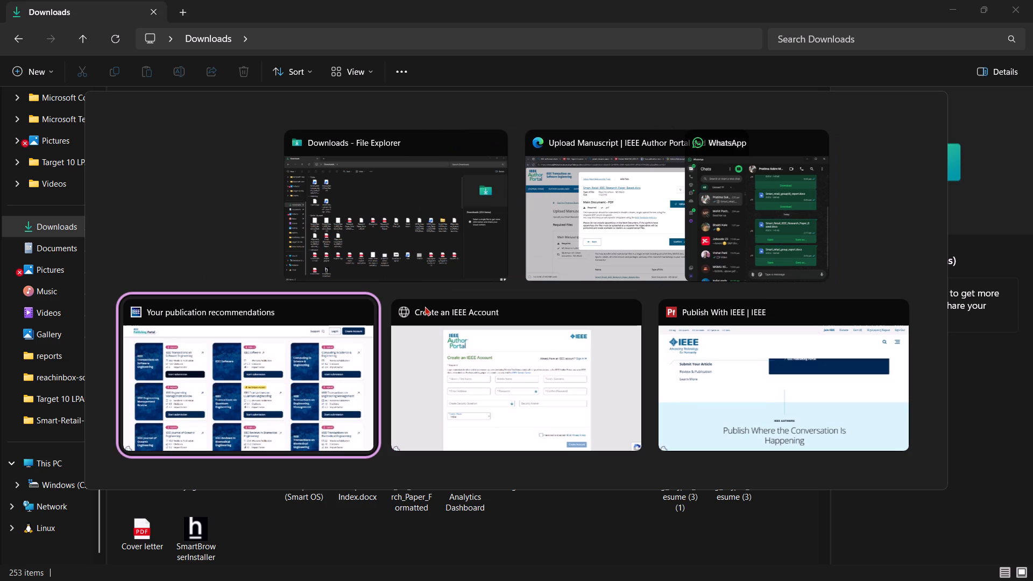
key(alt+Right)
key(alt+Left)
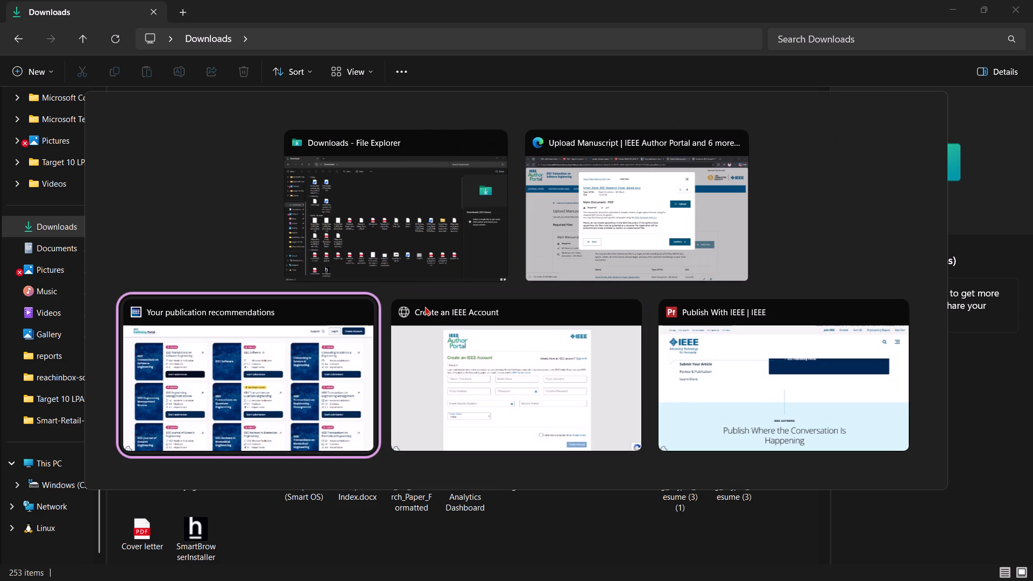
key(alt+Up)
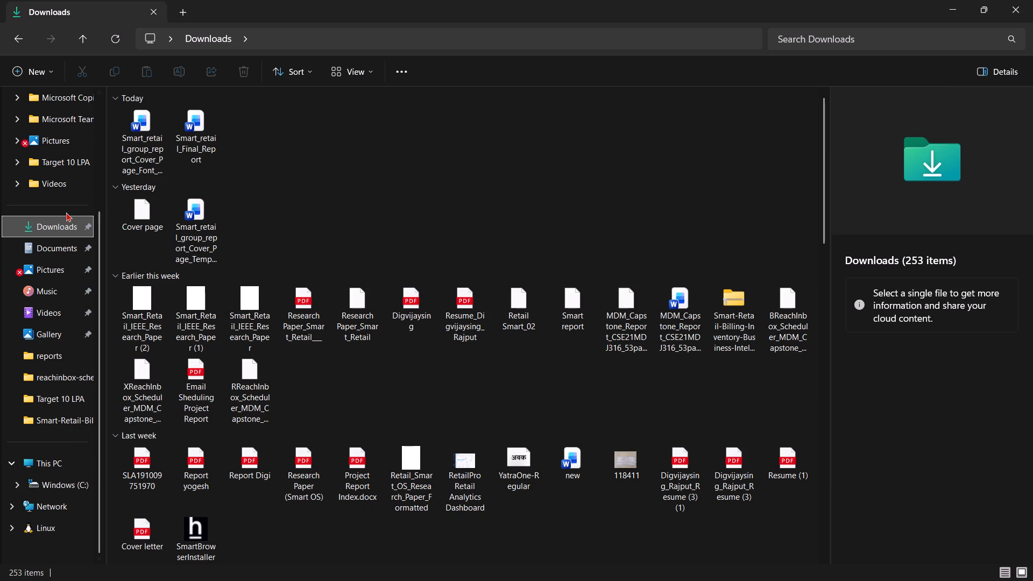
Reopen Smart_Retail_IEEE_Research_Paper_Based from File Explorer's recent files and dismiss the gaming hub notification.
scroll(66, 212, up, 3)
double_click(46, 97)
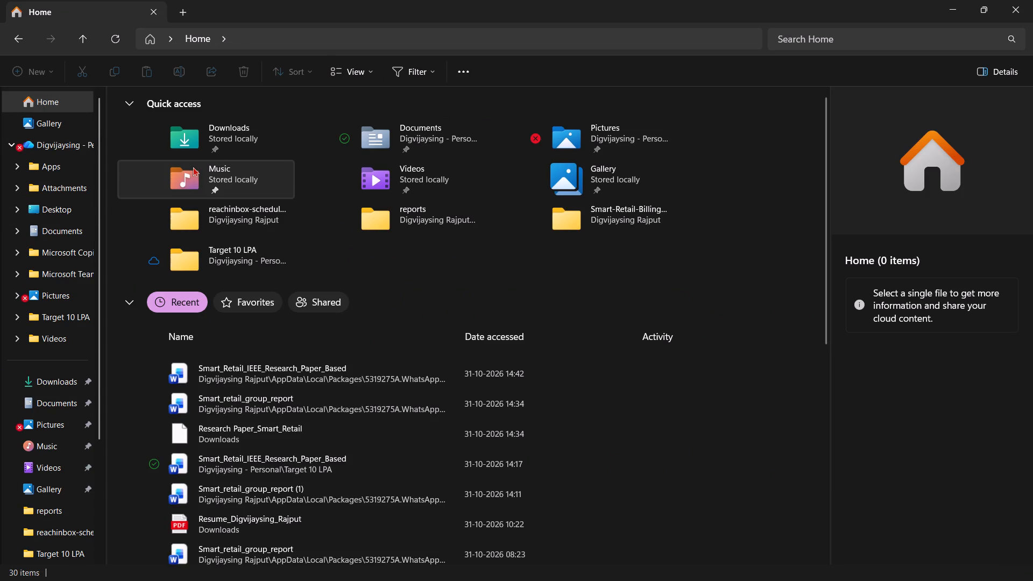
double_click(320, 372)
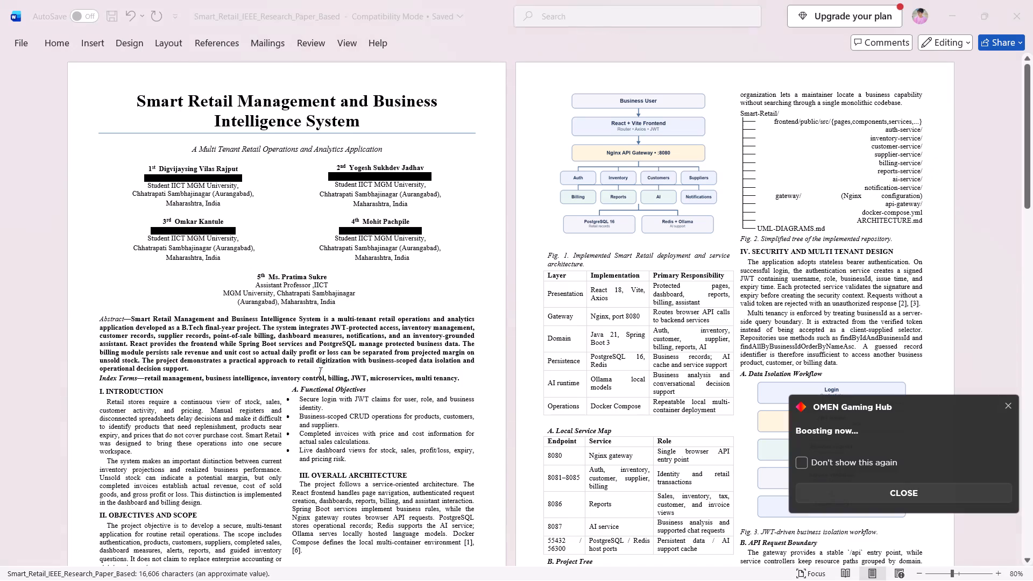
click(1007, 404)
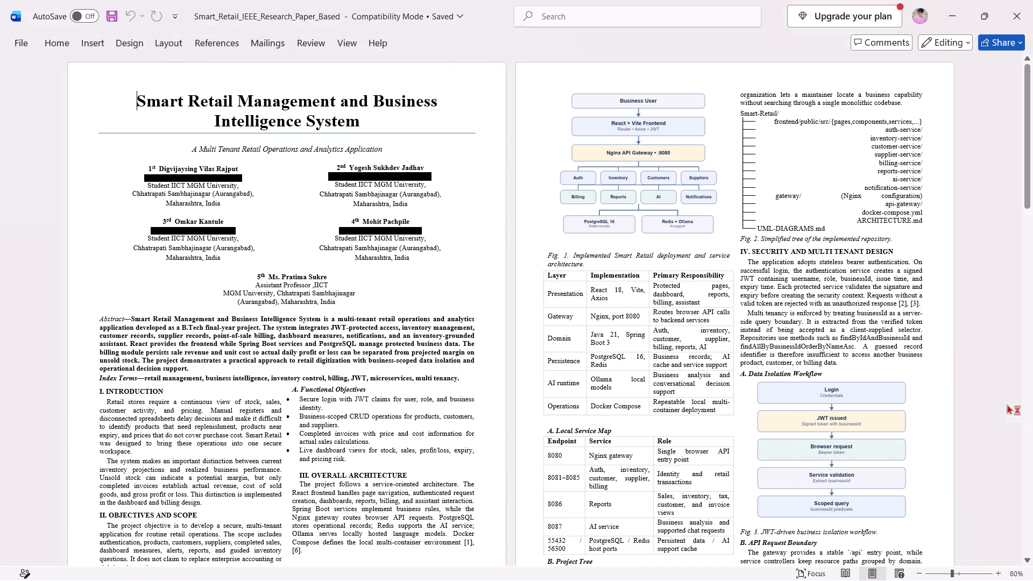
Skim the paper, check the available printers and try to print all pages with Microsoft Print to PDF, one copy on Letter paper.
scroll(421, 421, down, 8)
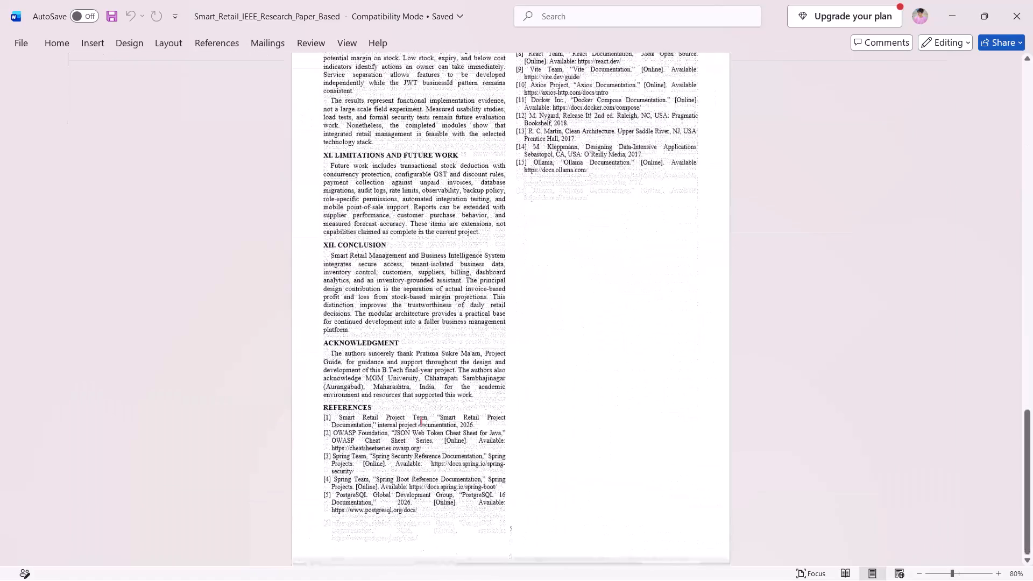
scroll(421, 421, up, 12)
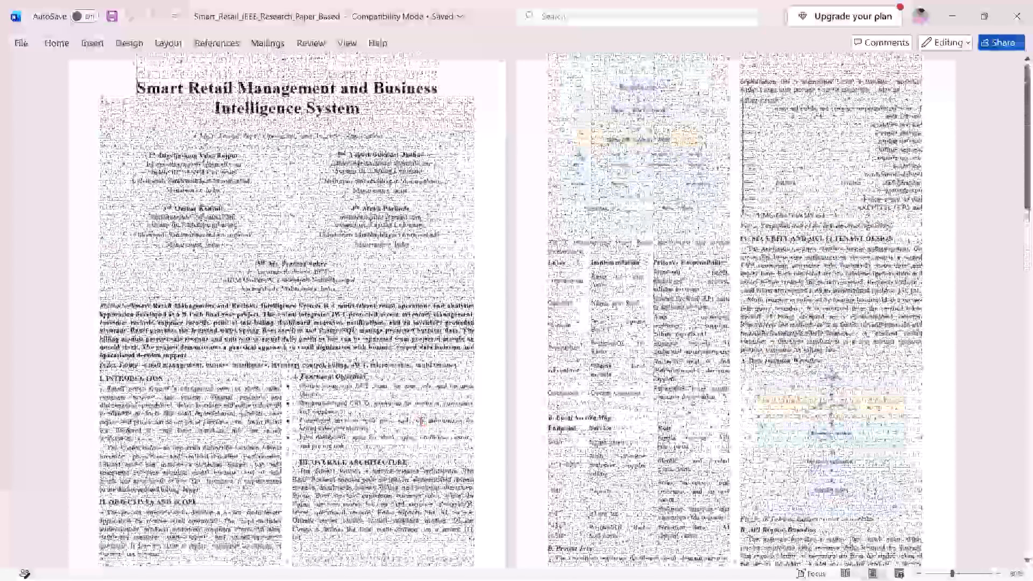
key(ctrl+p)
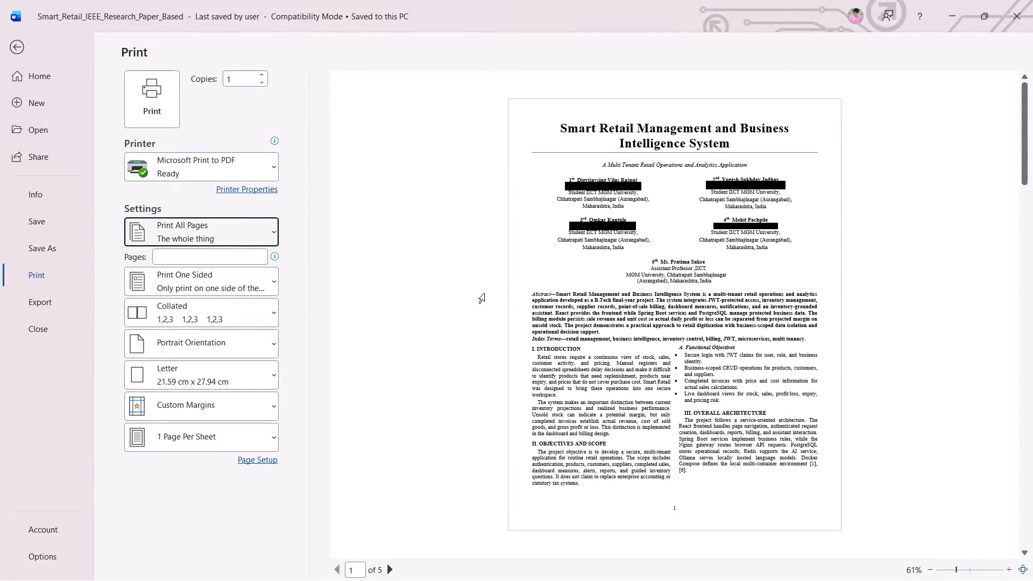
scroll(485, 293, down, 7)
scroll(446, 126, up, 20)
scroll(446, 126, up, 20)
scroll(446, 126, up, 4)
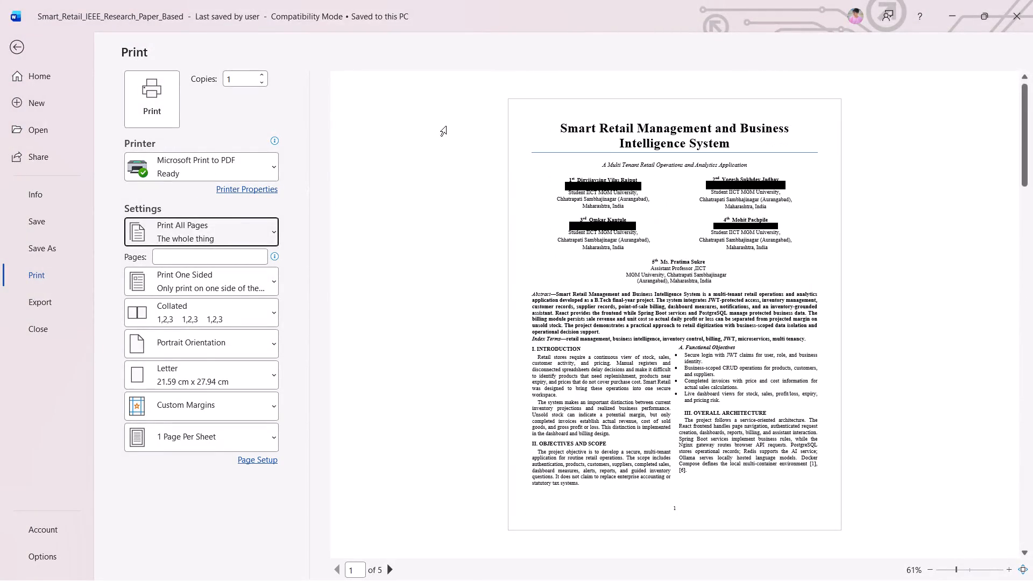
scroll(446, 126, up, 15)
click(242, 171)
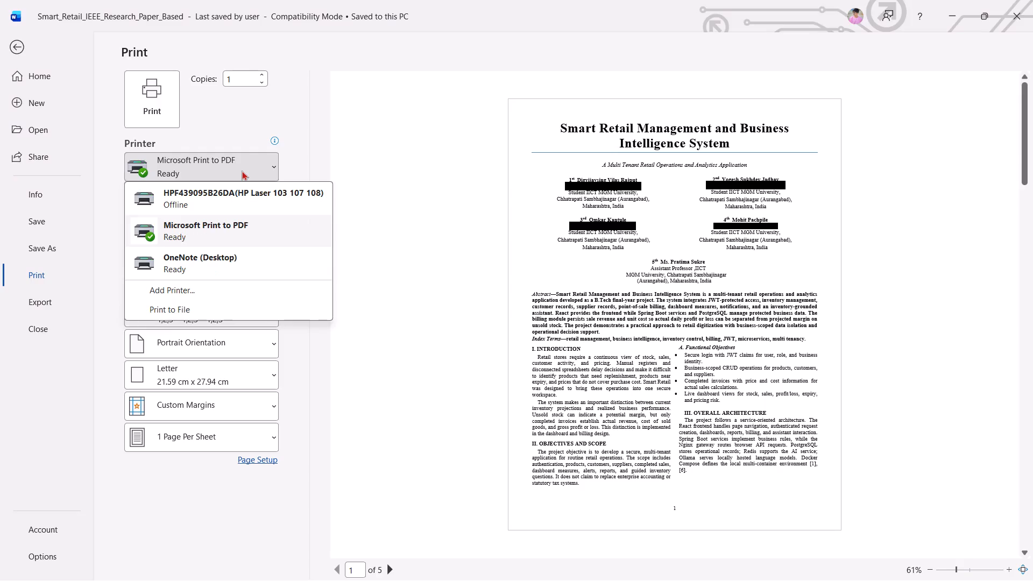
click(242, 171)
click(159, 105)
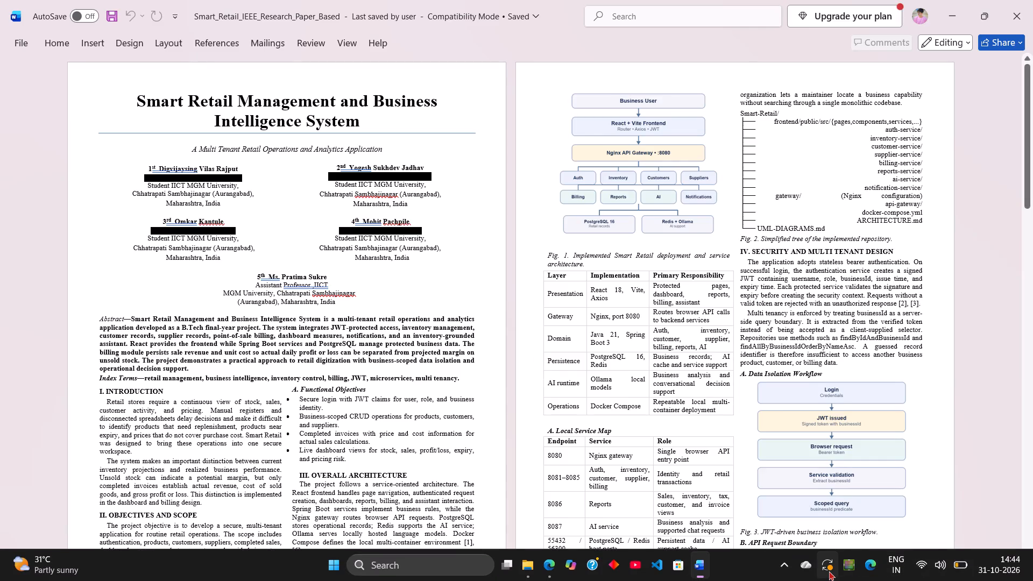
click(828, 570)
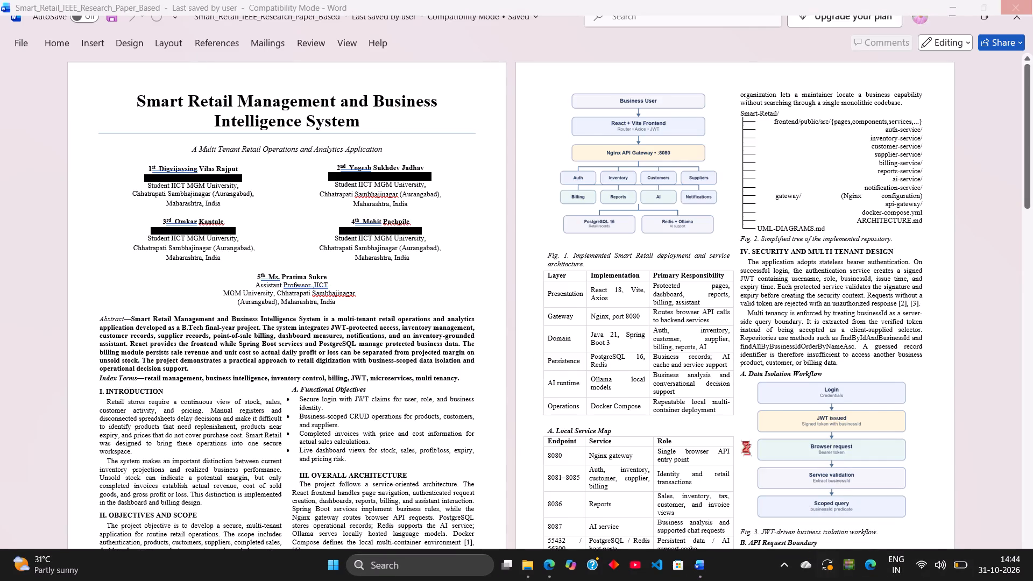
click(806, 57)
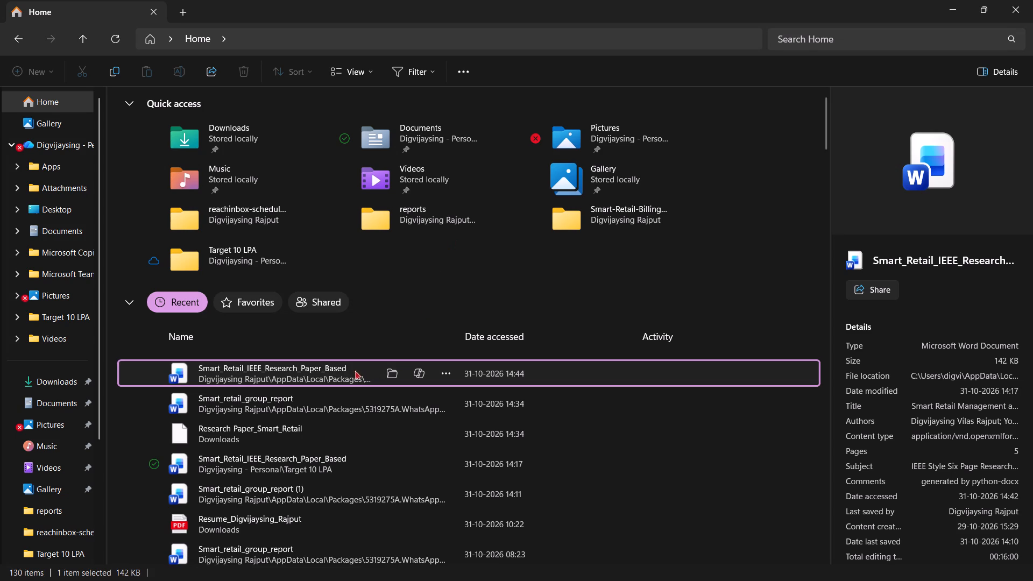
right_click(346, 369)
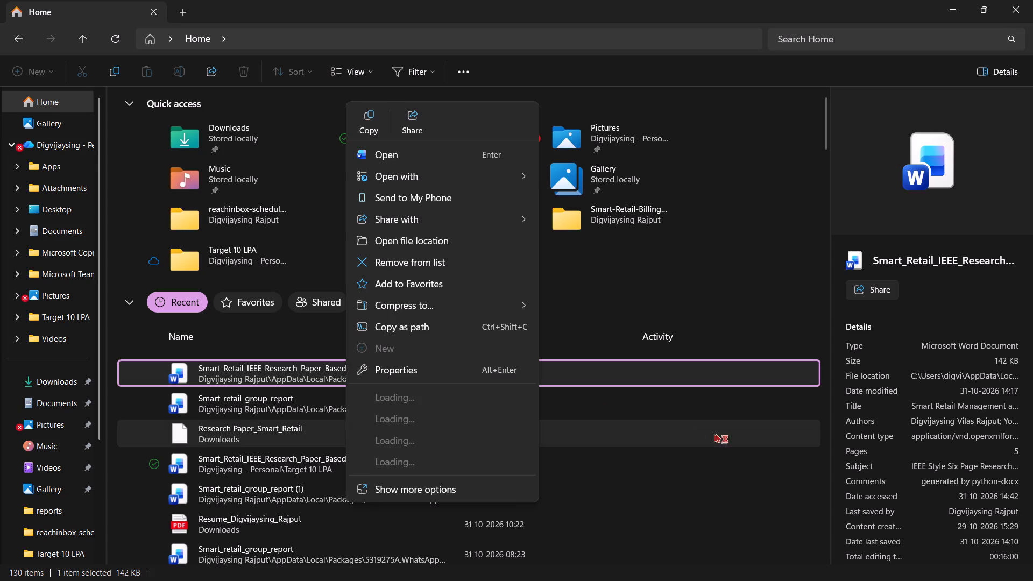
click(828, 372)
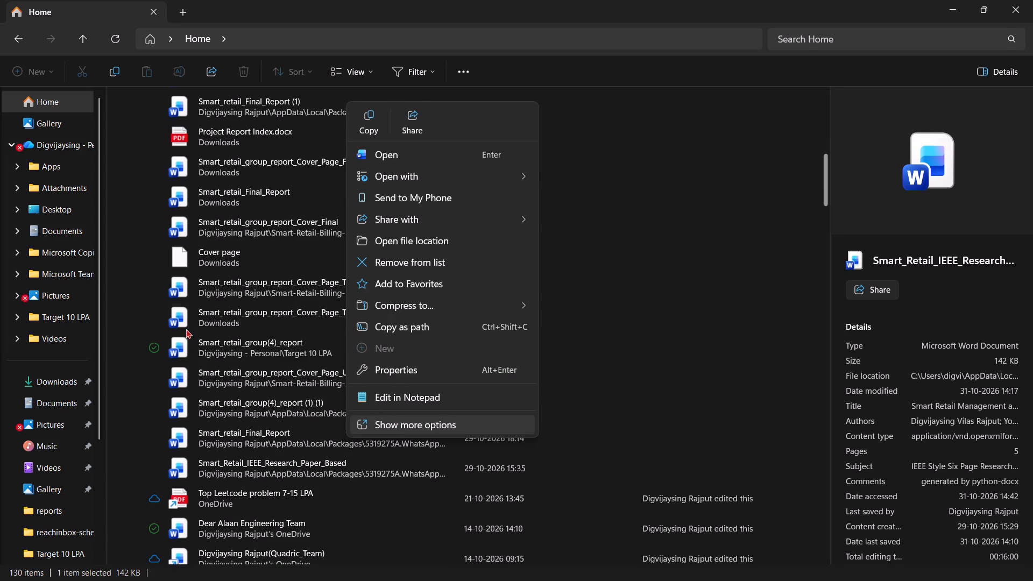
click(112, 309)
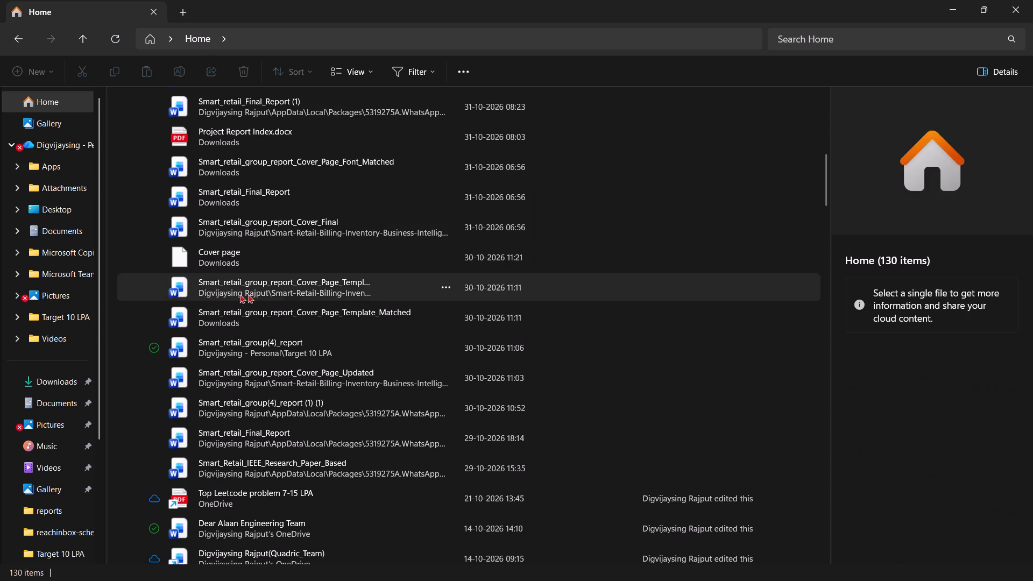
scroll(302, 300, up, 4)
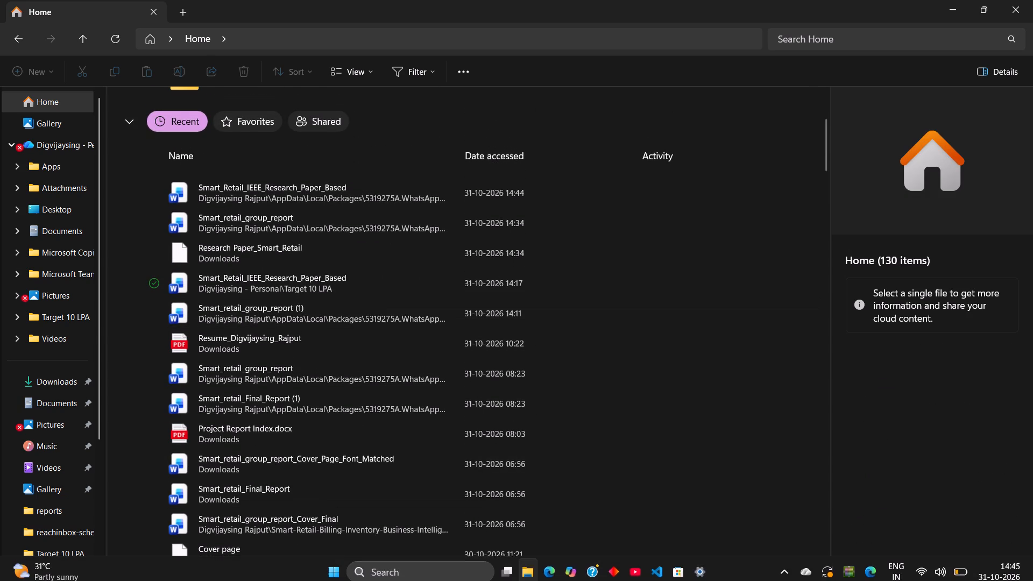
Search Windows for "word" and launch Microsoft Word.
click(384, 565)
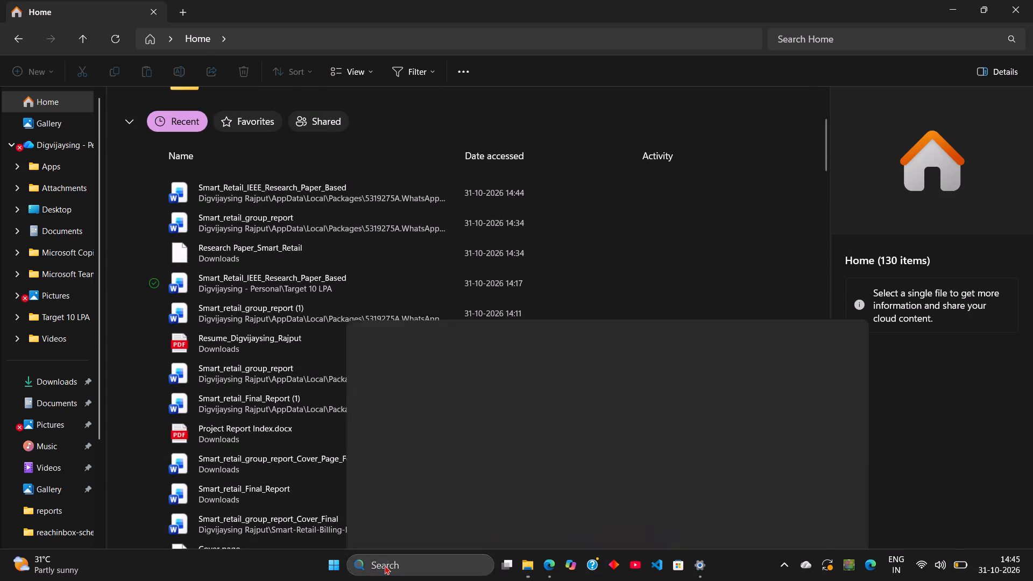
key(w)
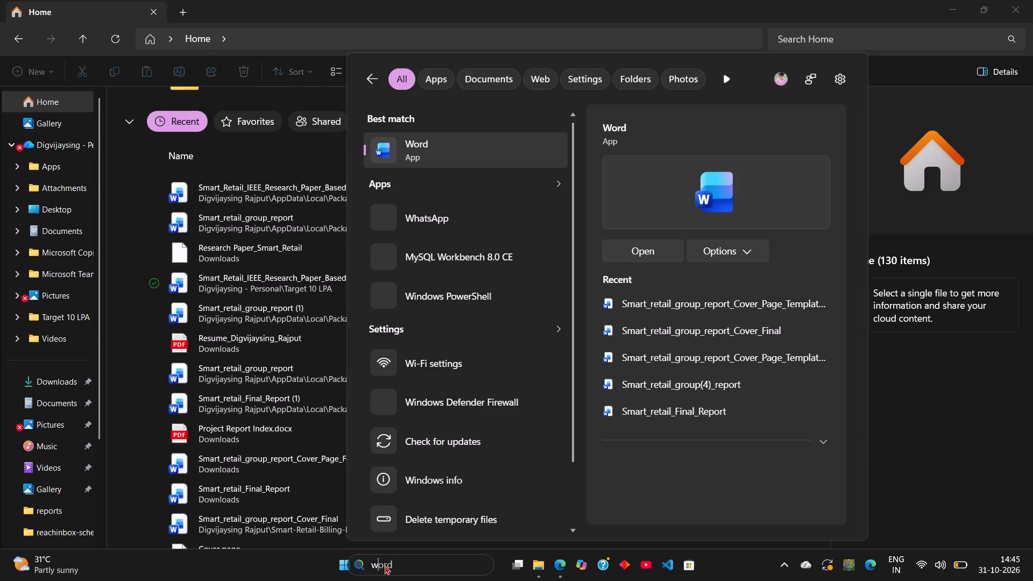
key(Return)
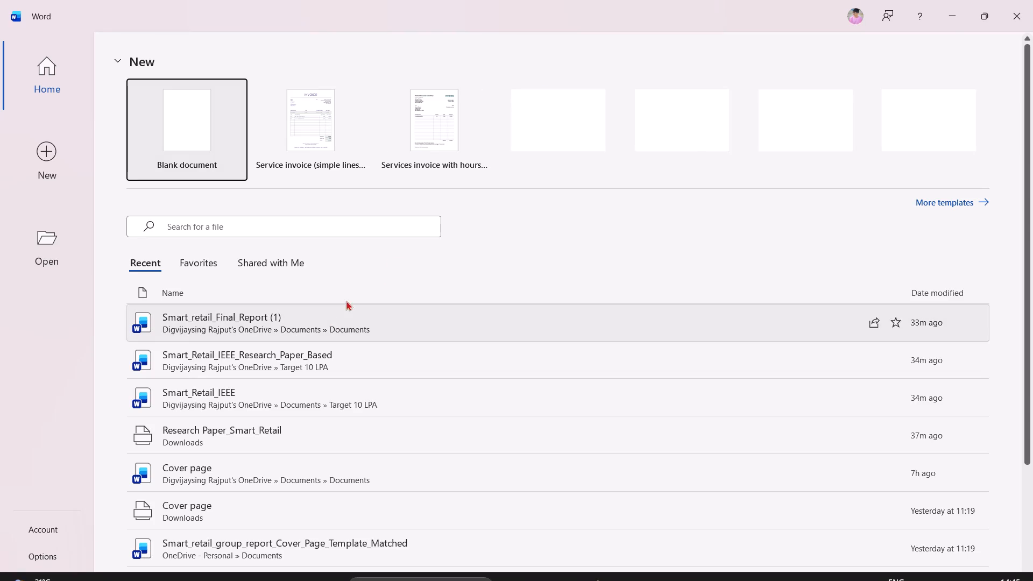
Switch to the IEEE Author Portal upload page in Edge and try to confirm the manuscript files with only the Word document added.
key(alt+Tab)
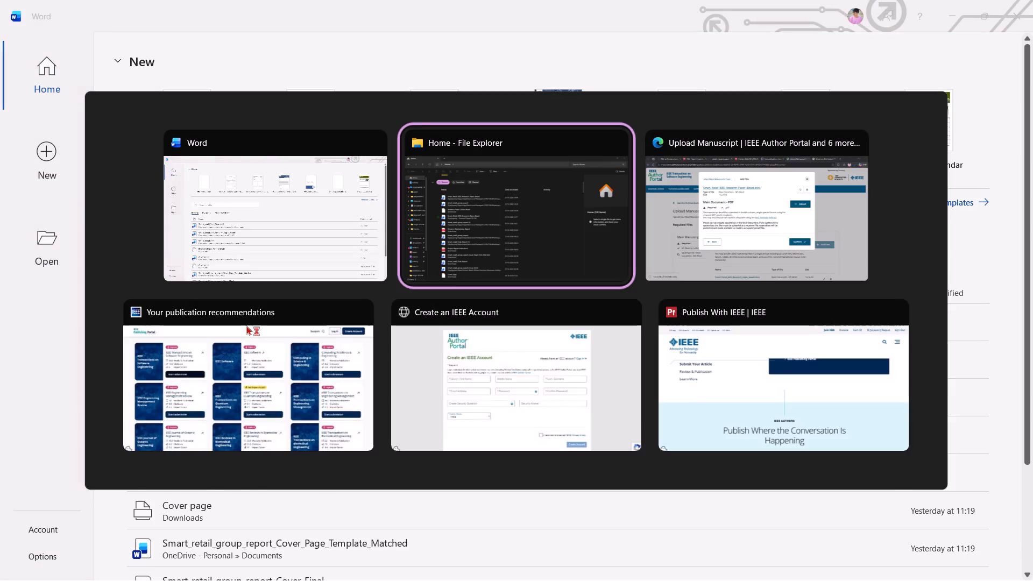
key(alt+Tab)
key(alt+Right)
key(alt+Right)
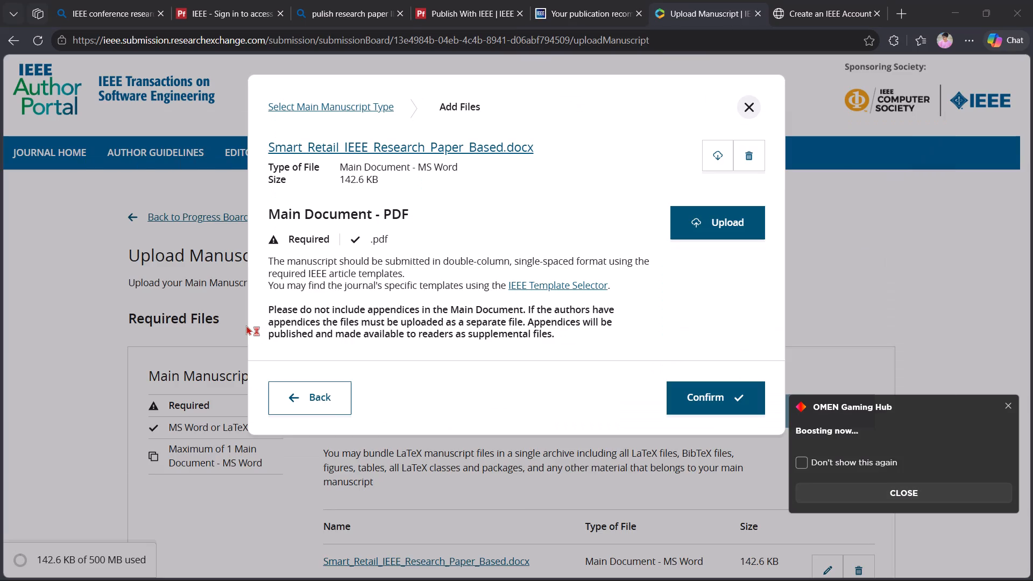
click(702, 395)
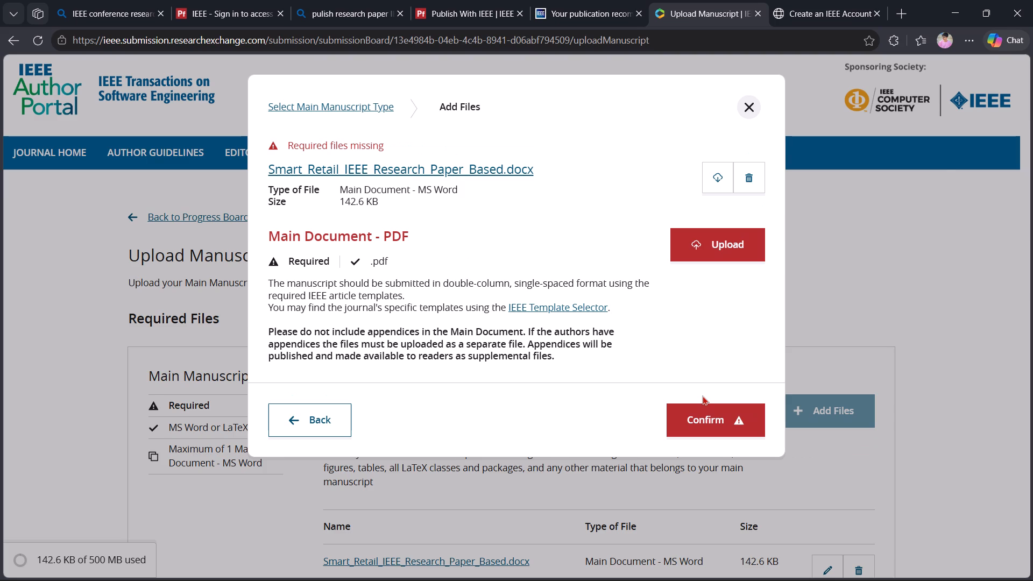
Switch back to File Explorer and open Smart_Retail_IEEE_Research_Paper_Based from the recent files, leaving nothing in it selected.
key(alt+Tab)
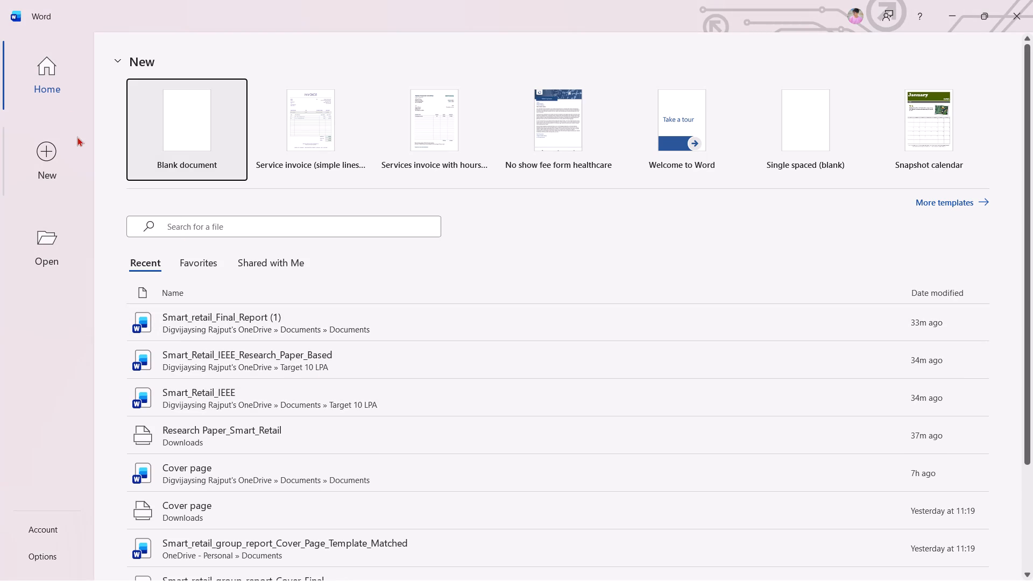
key(alt+Tab)
key(alt+Right)
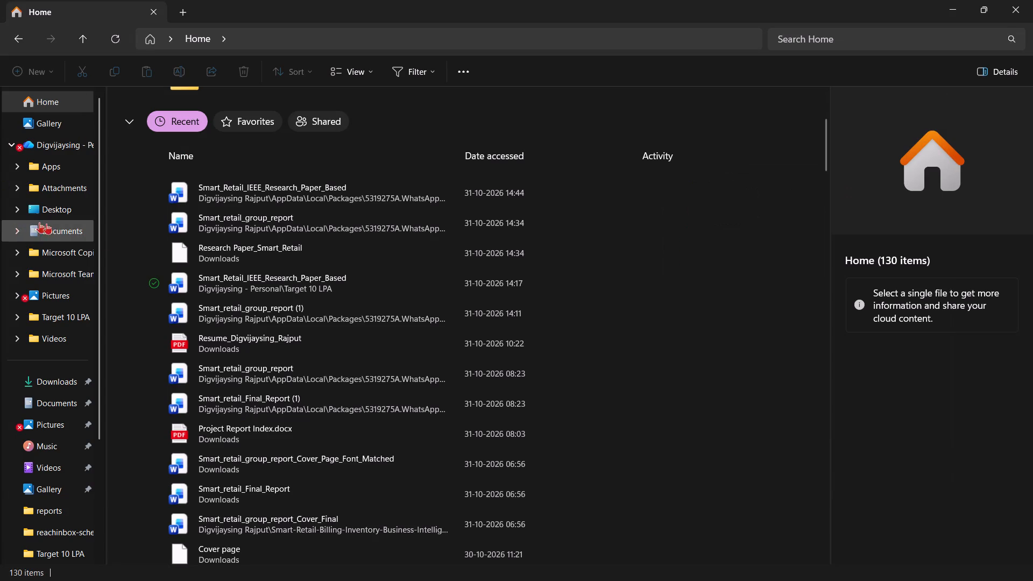
scroll(280, 288, up, 1)
double_click(234, 249)
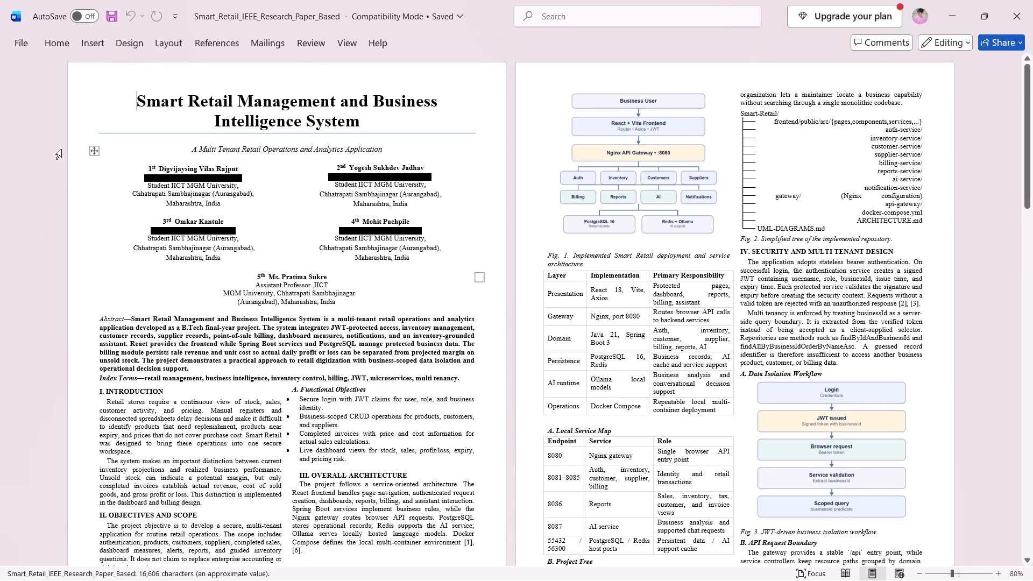
click(61, 169)
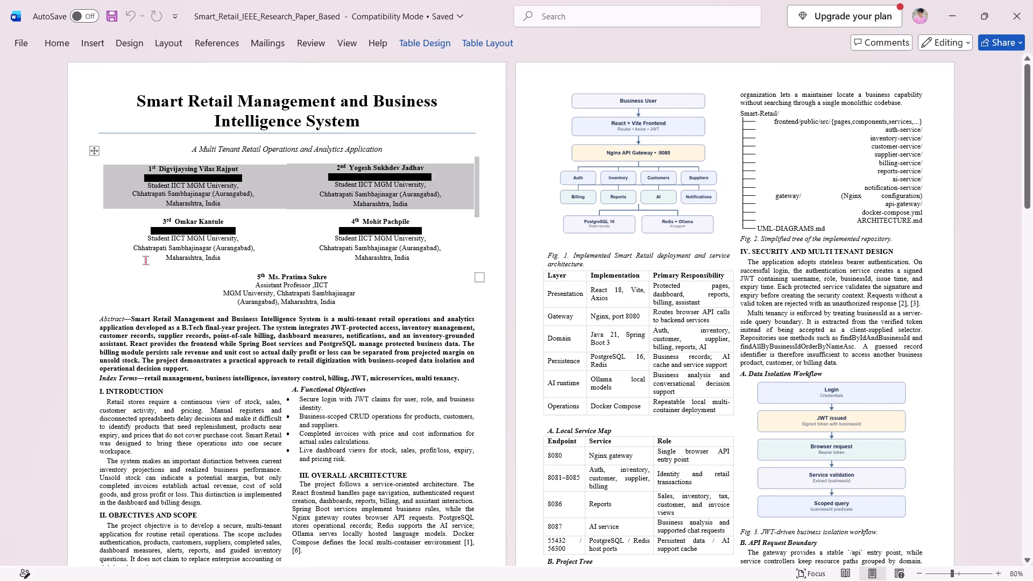
click(192, 295)
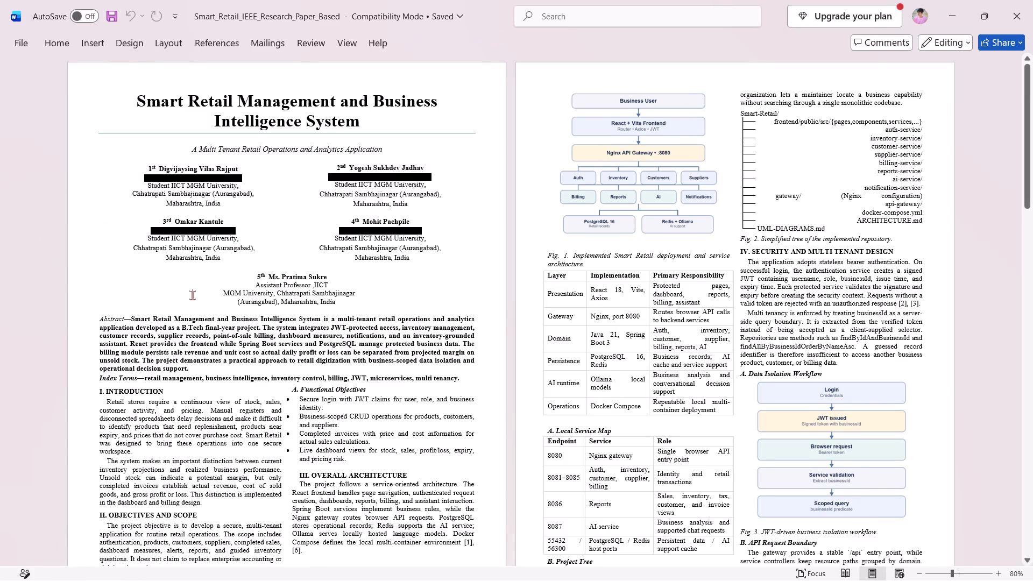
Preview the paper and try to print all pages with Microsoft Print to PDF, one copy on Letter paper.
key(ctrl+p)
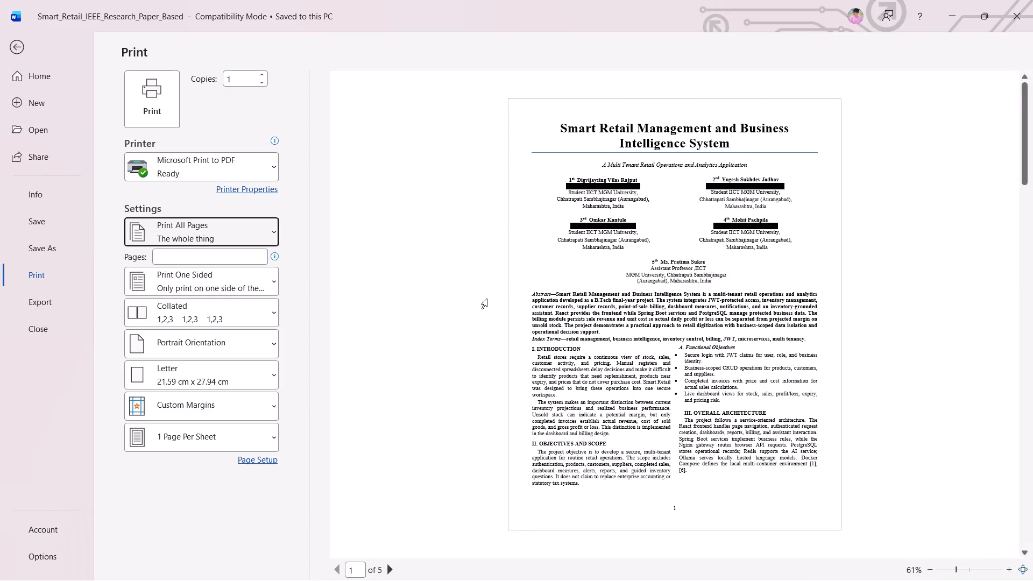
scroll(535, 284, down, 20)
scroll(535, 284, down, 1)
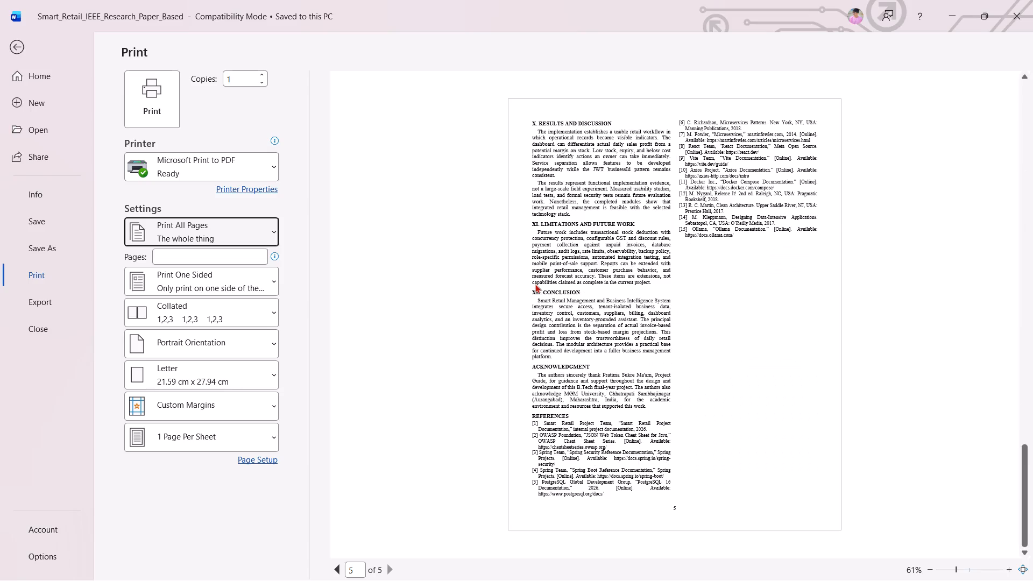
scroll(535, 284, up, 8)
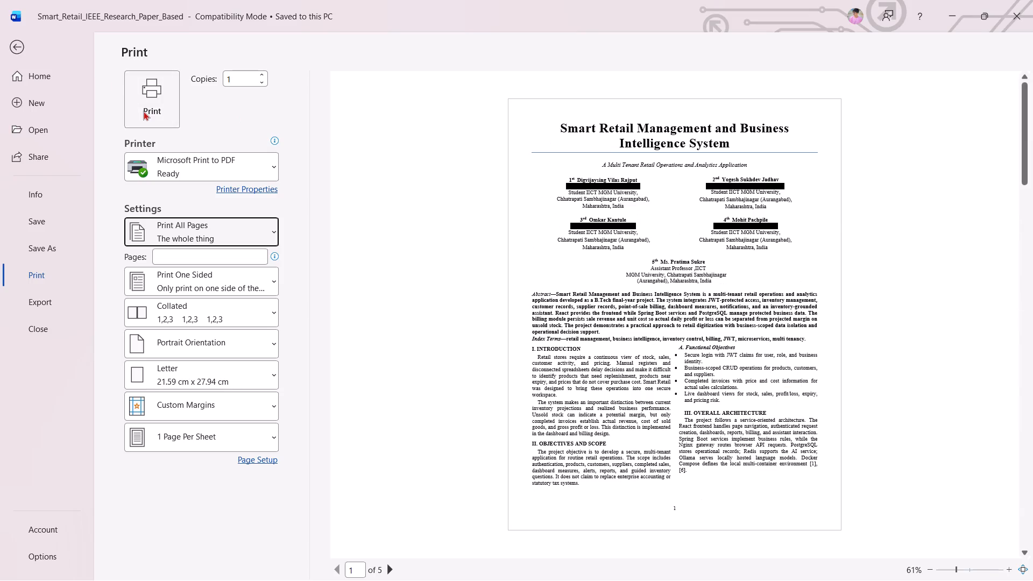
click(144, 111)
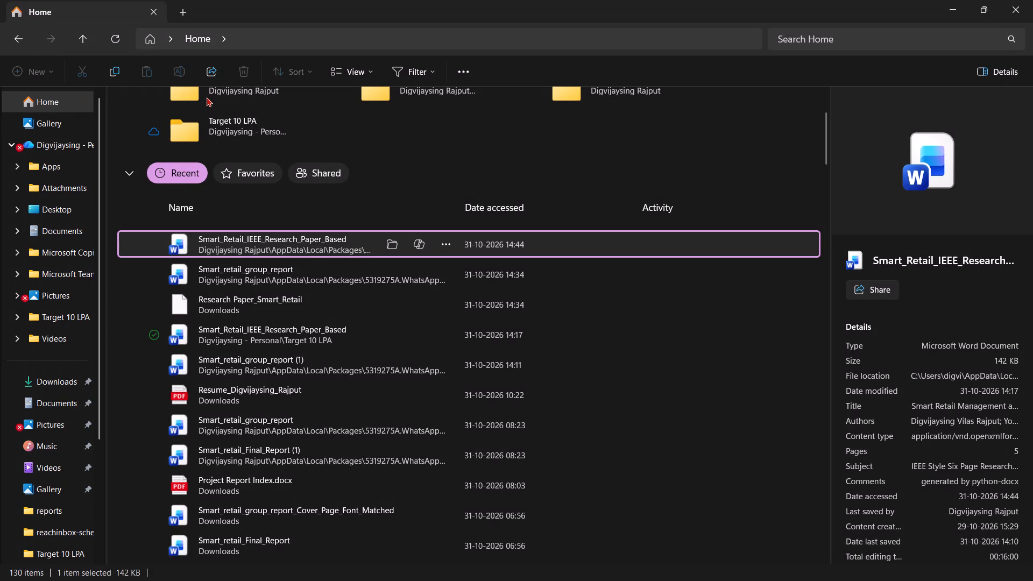
Refresh the File Explorer home view and reopen the most recent Smart_Retail_IEEE_Research_Paper_Based in Word.
scroll(448, 196, up, 6)
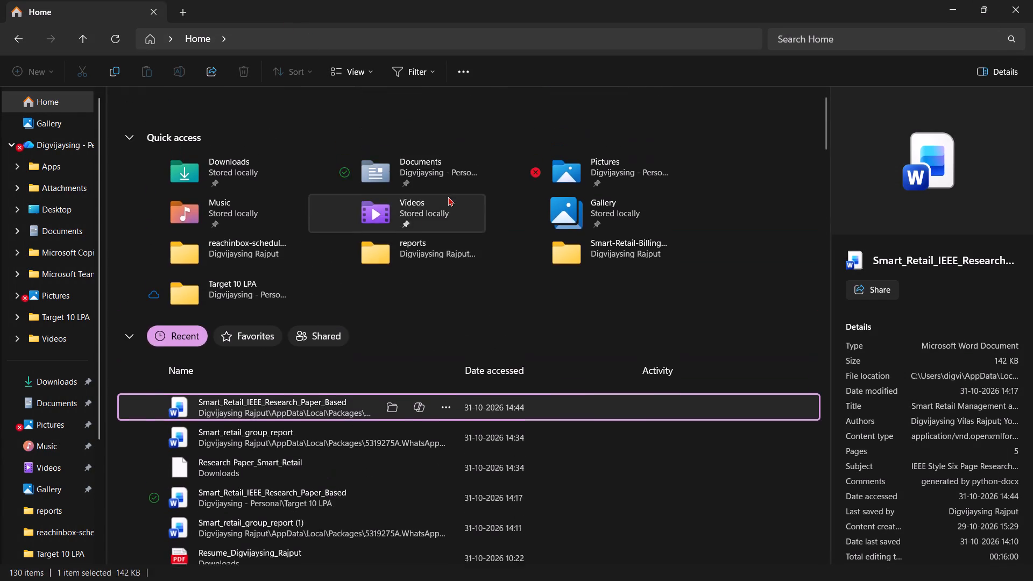
scroll(448, 196, up, 1)
double_click(113, 42)
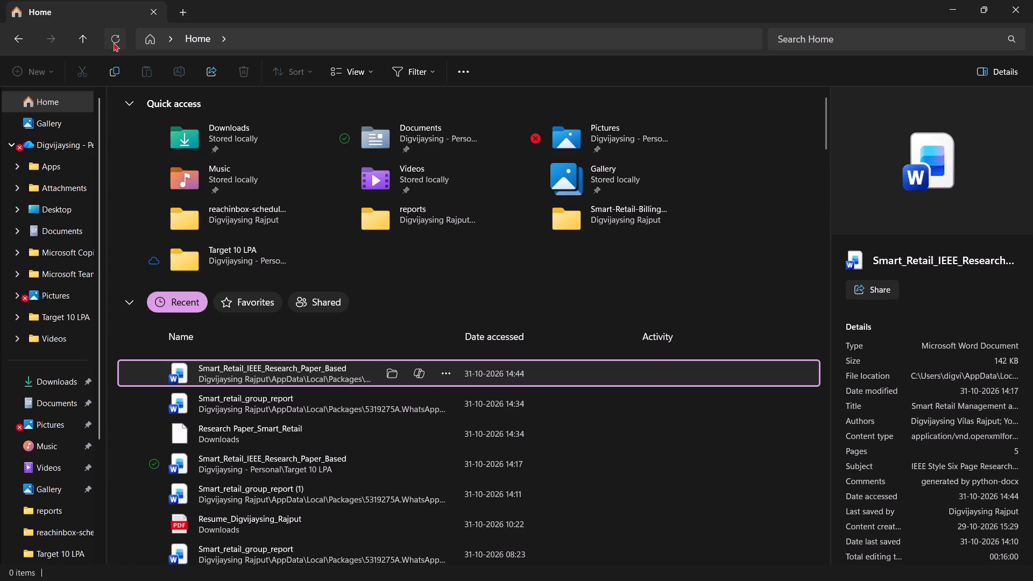
double_click(113, 42)
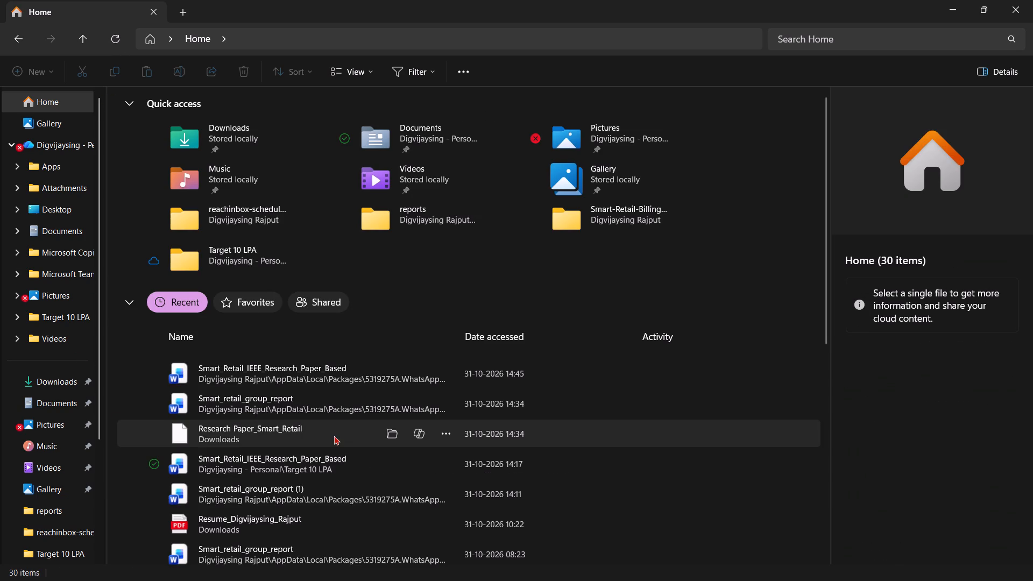
scroll(334, 435, down, 1)
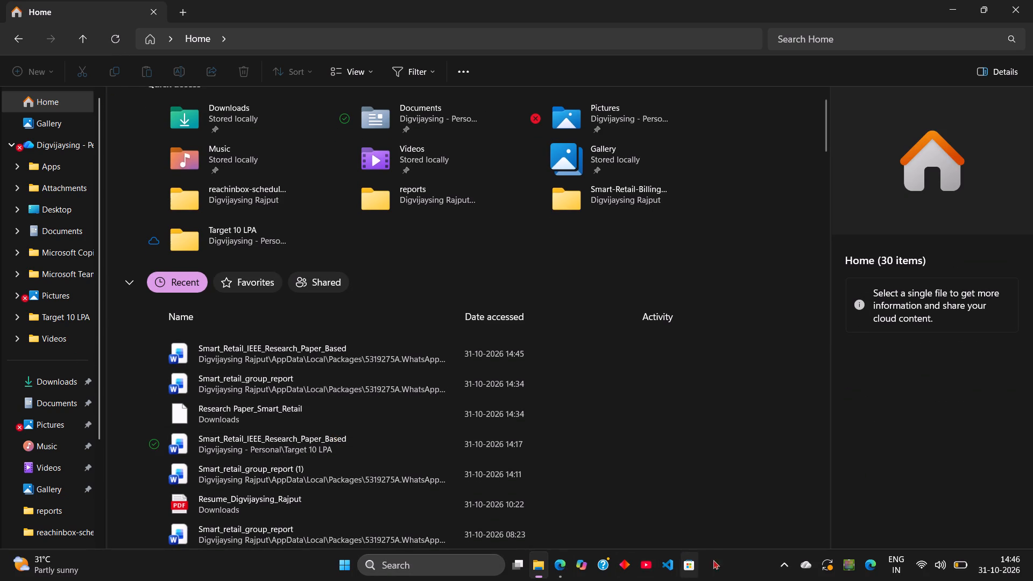
double_click(313, 352)
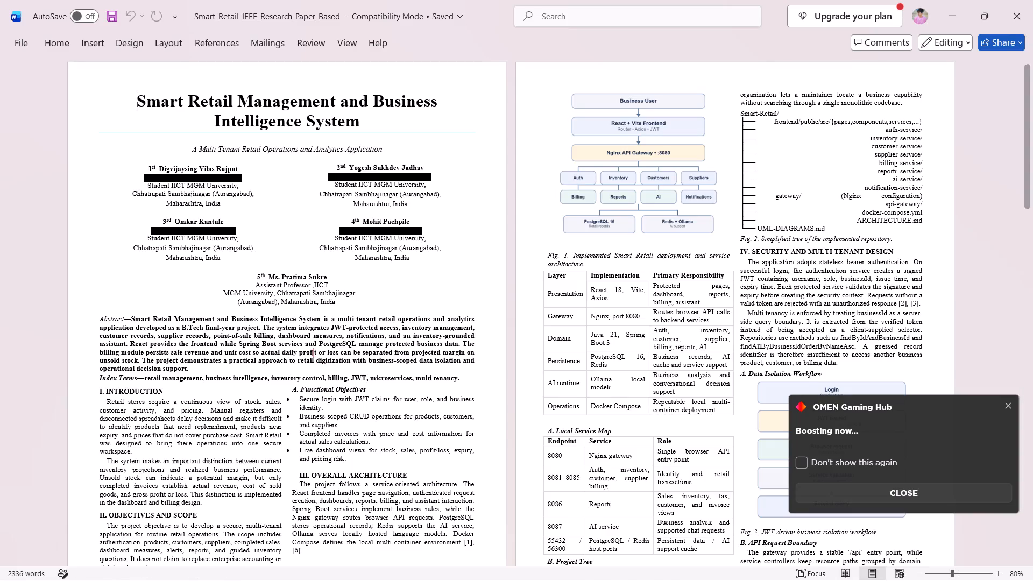
click(332, 353)
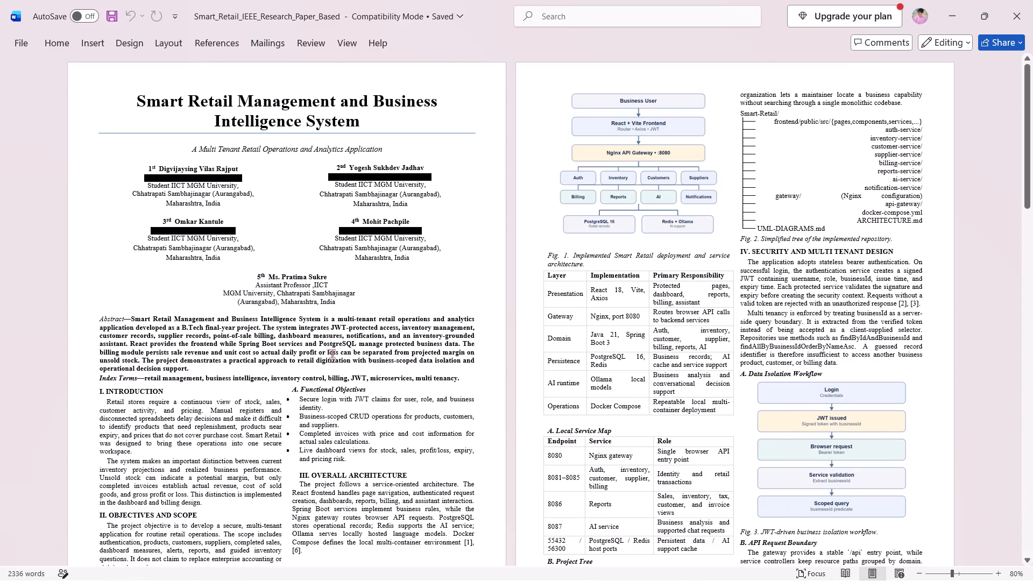
Print all pages with Microsoft Print to PDF and save the output in Documents as "Research paper_IEEE_format".
key(ctrl+p)
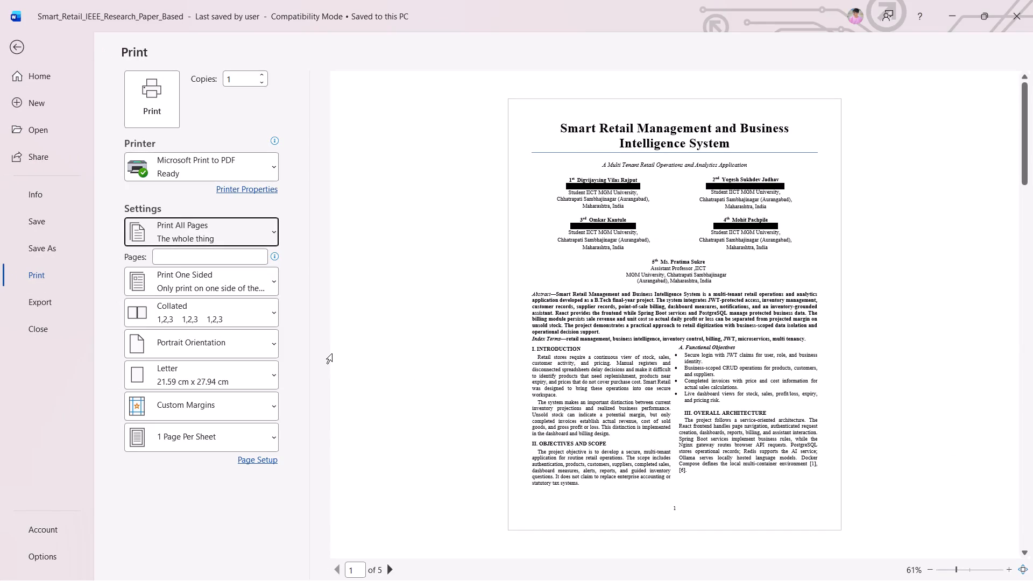
click(38, 279)
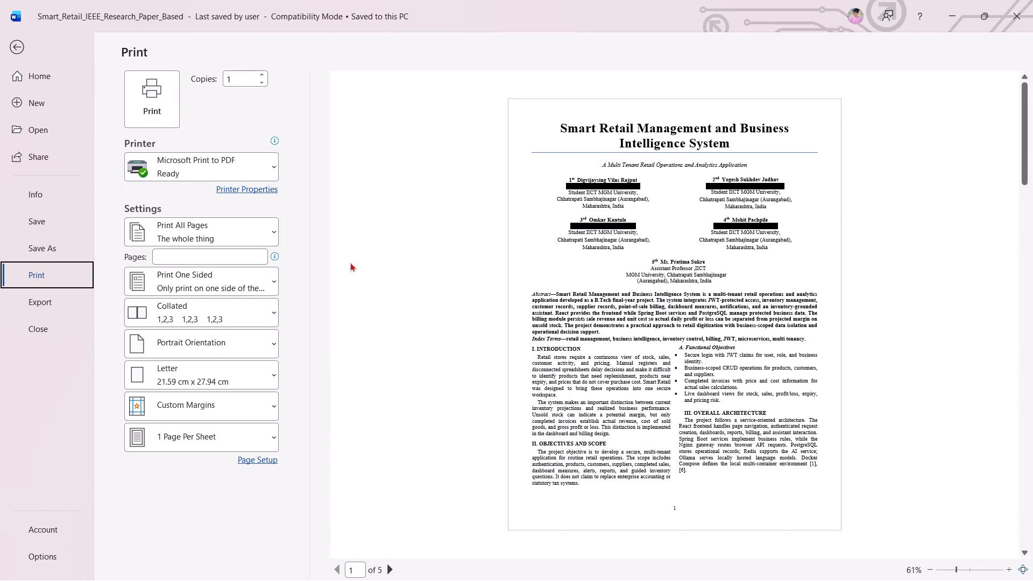
scroll(618, 364, down, 11)
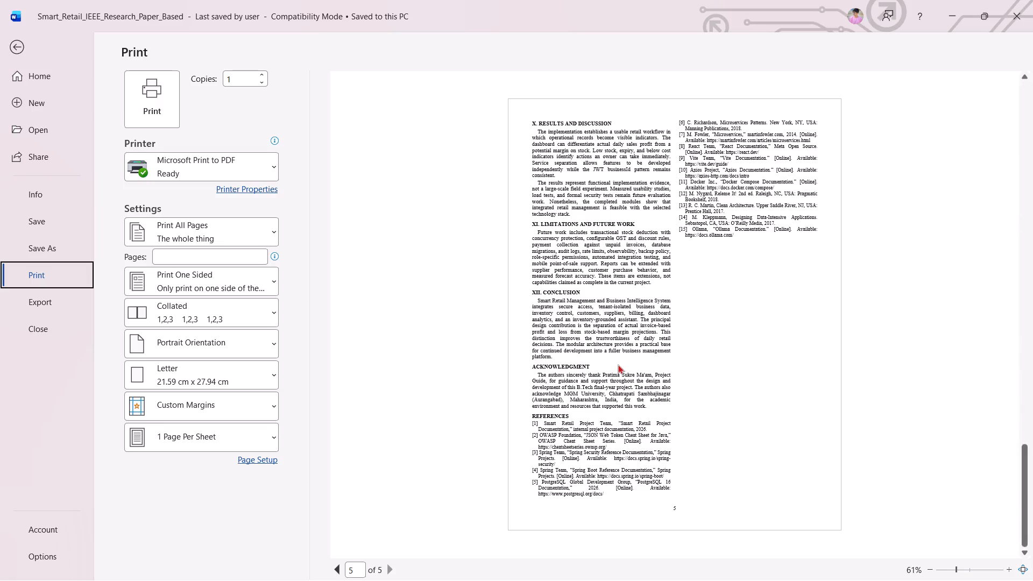
scroll(618, 364, down, 7)
scroll(618, 364, up, 12)
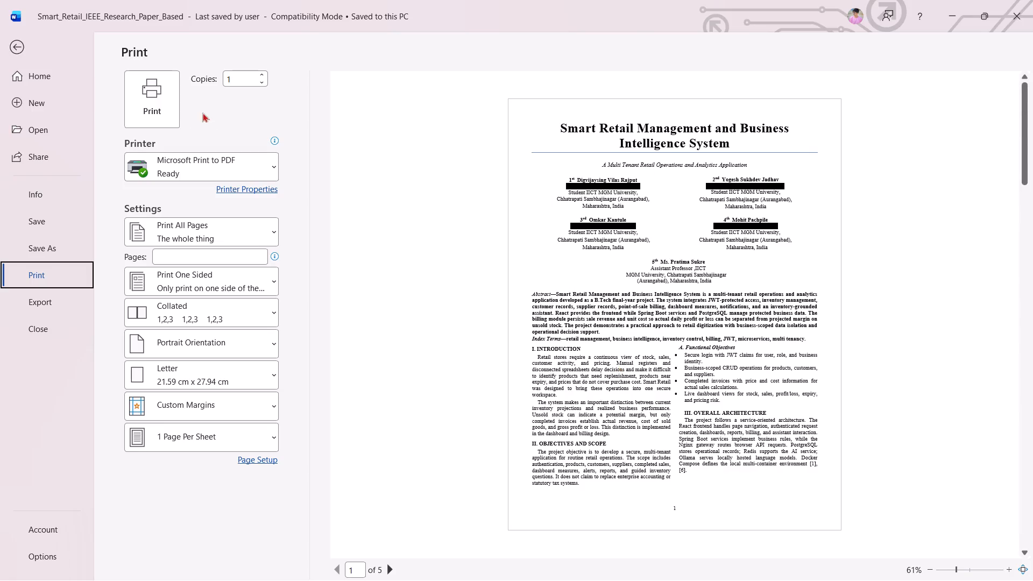
click(159, 103)
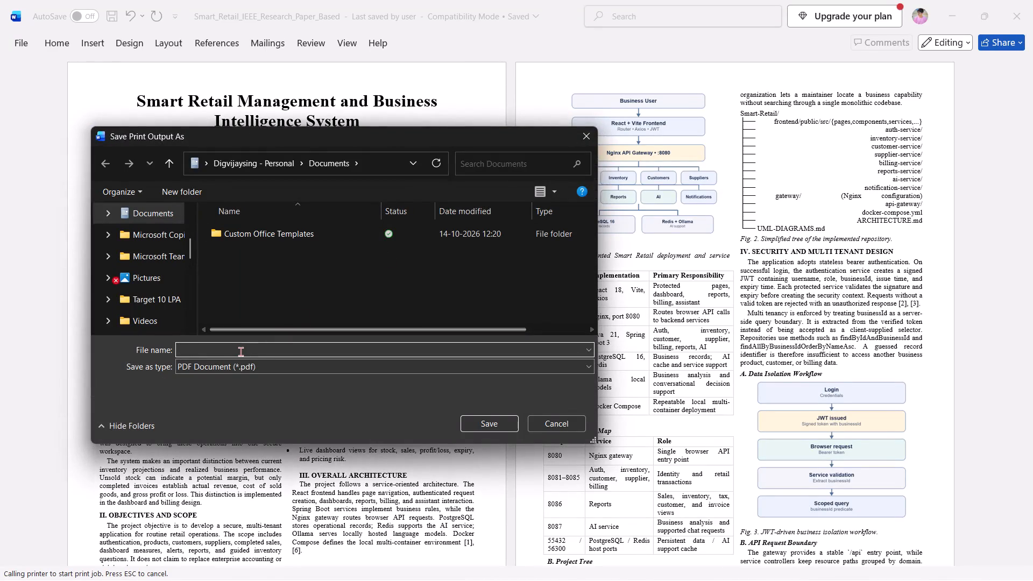
click(240, 351)
text(Research paper)
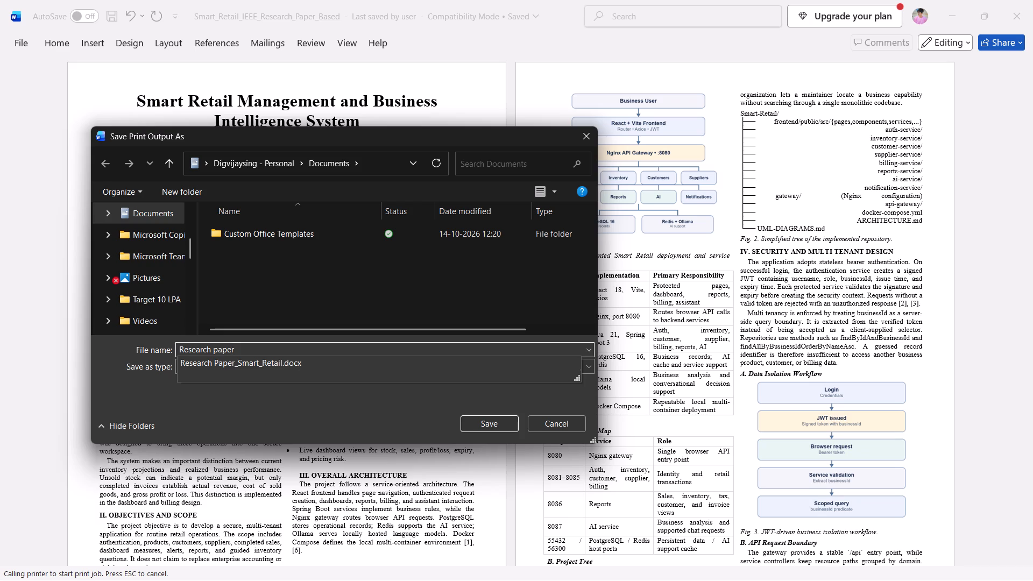
text(_IEEE)
text(_format)
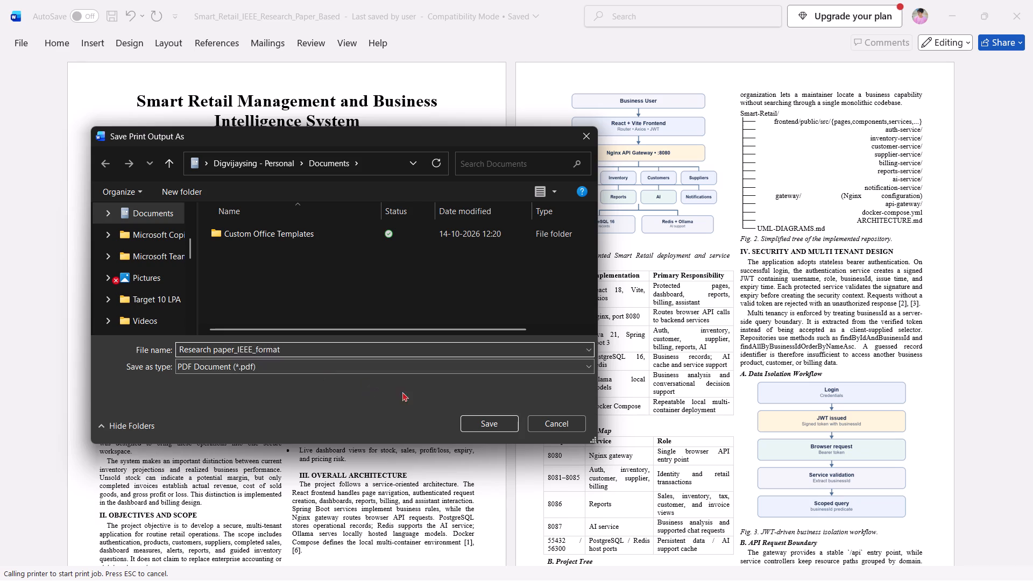
click(483, 424)
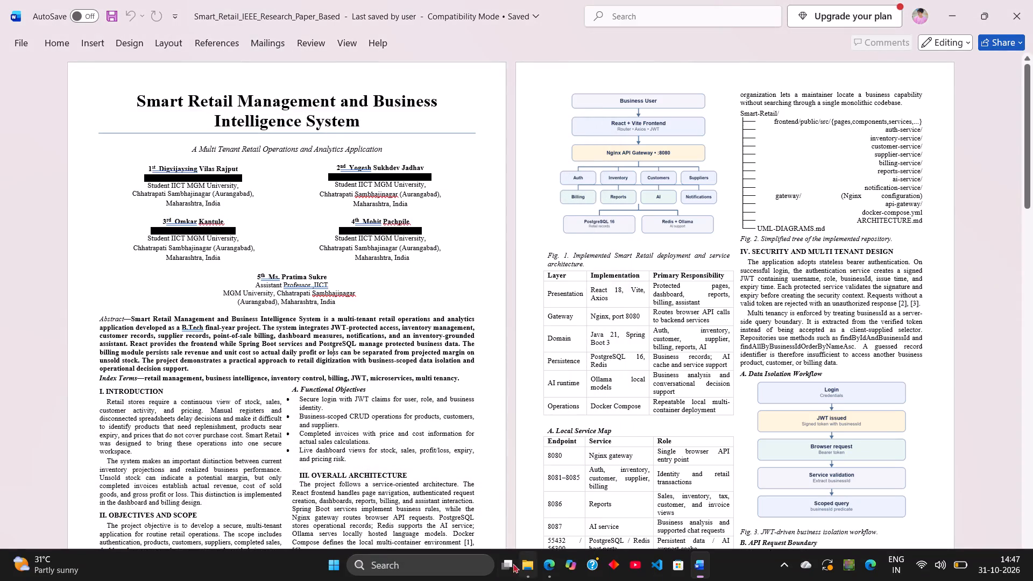
Switch to the IEEE Author Portal in Edge, upload Research paper_IEEE_format as the Main Document - PDF and confirm the manuscript files.
click(532, 488)
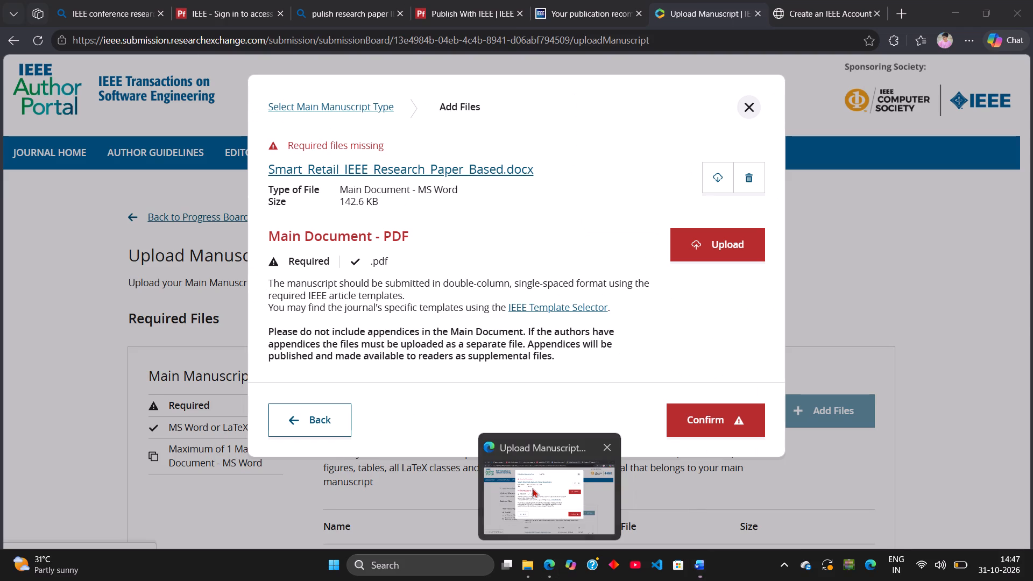
click(691, 247)
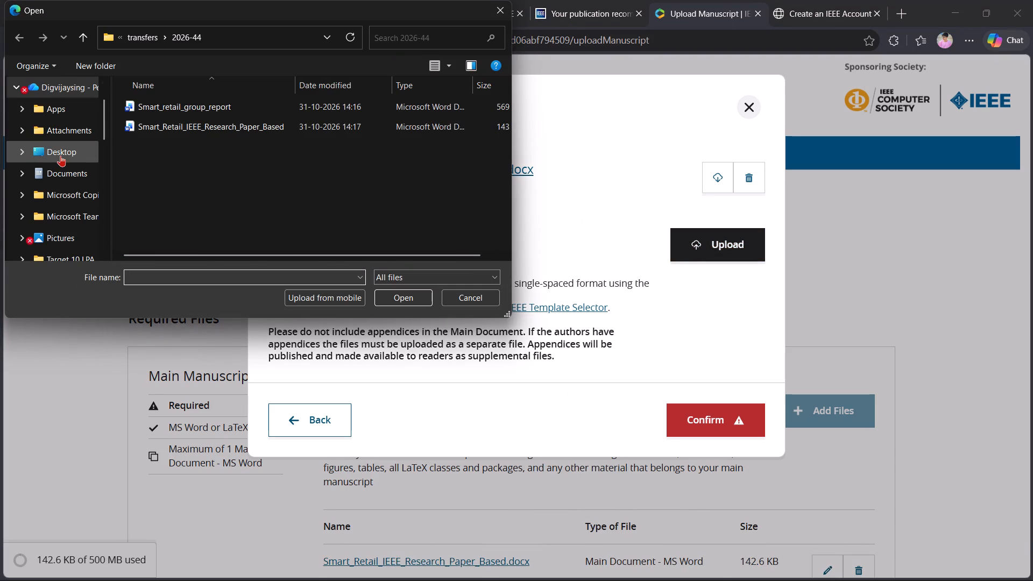
scroll(60, 155, up, 5)
click(56, 91)
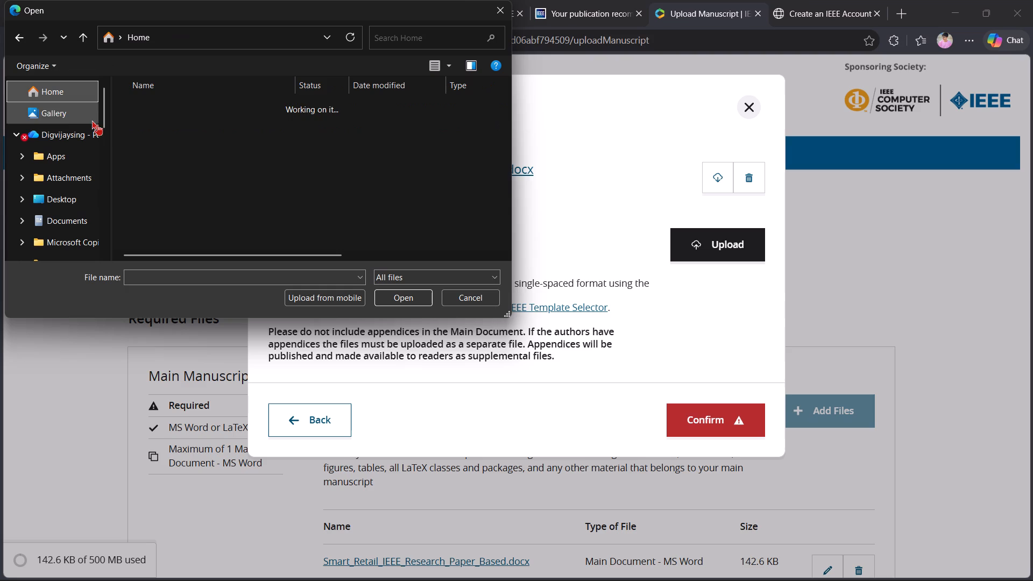
scroll(213, 182, down, 1)
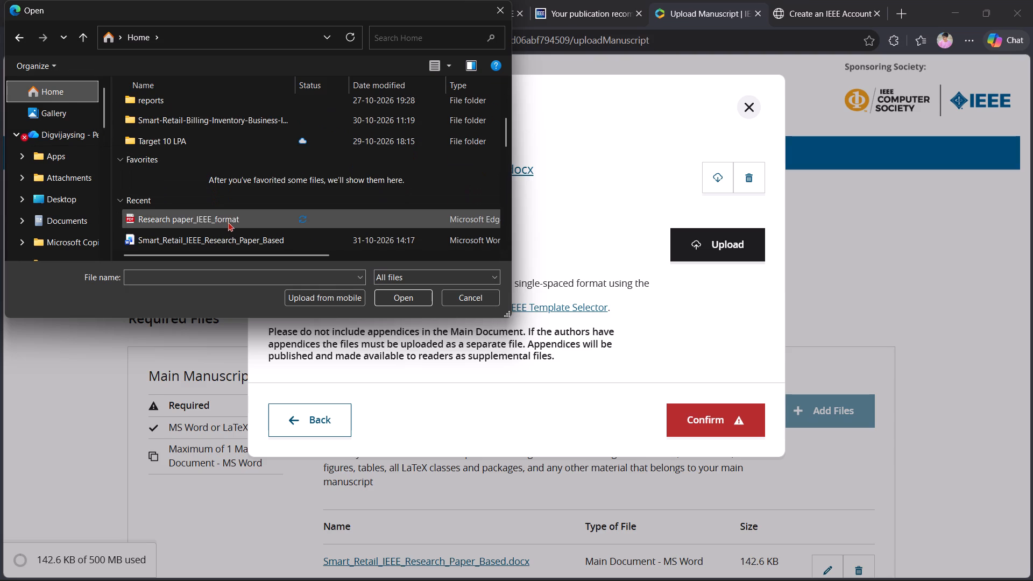
click(219, 221)
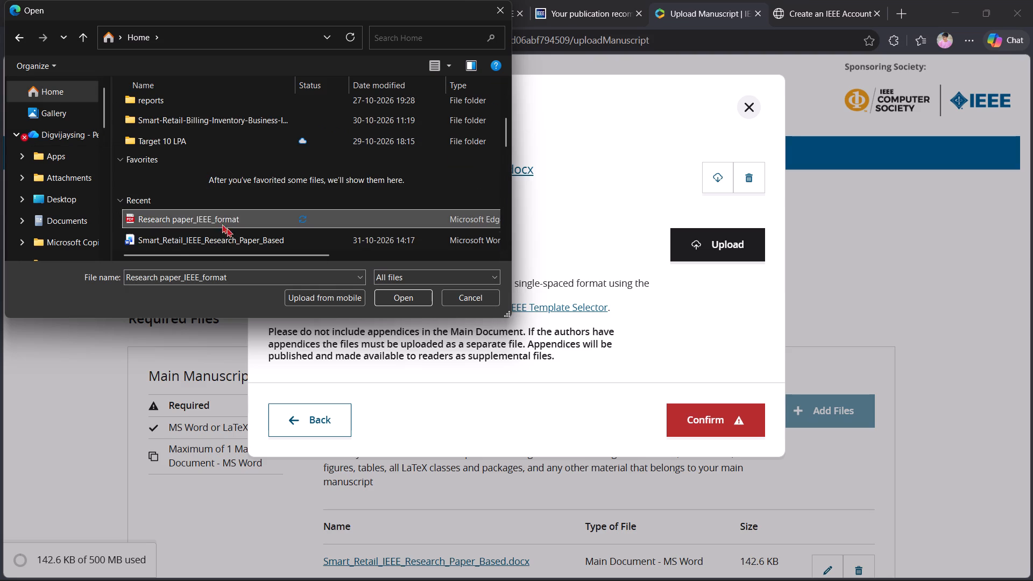
click(411, 298)
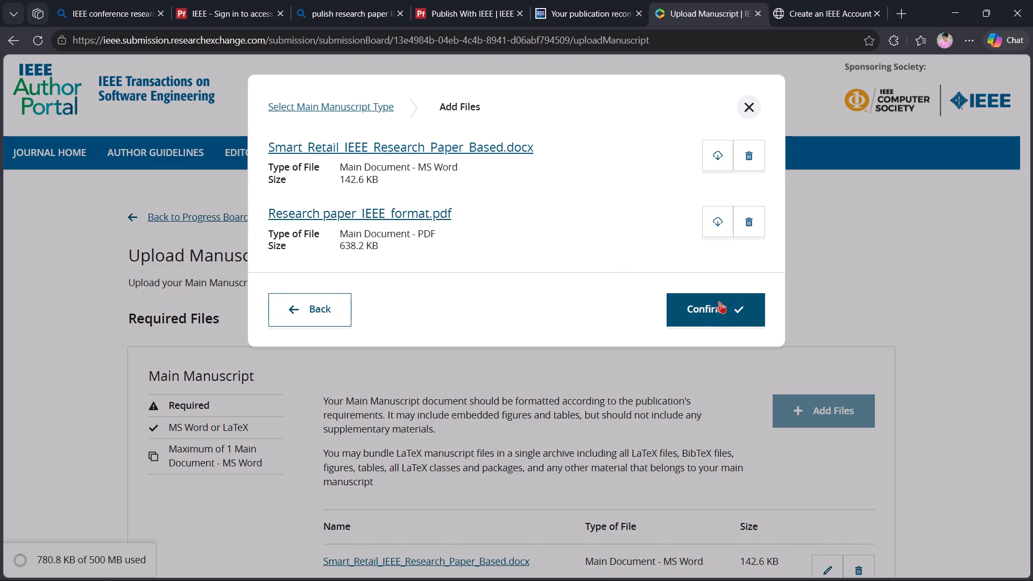
click(734, 313)
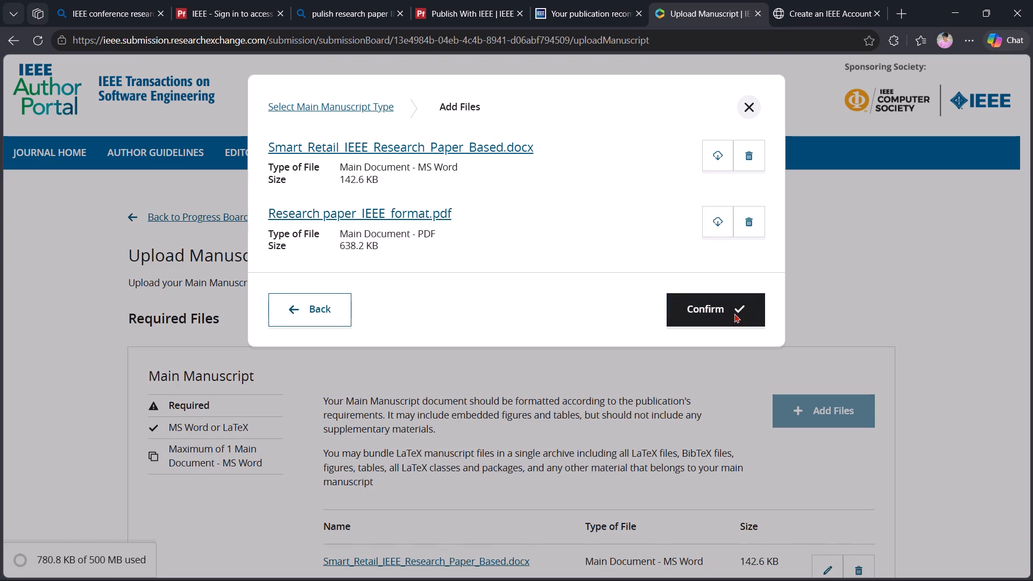
Review the required and optional files on the Upload Manuscript page and confirm it without adding optional files.
scroll(734, 313, down, 3)
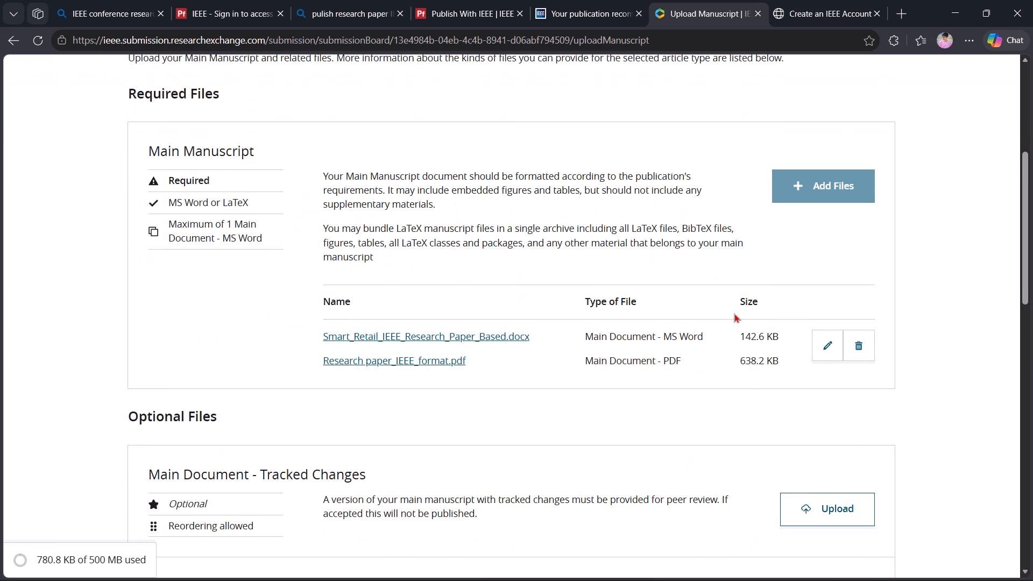
scroll(734, 313, down, 3)
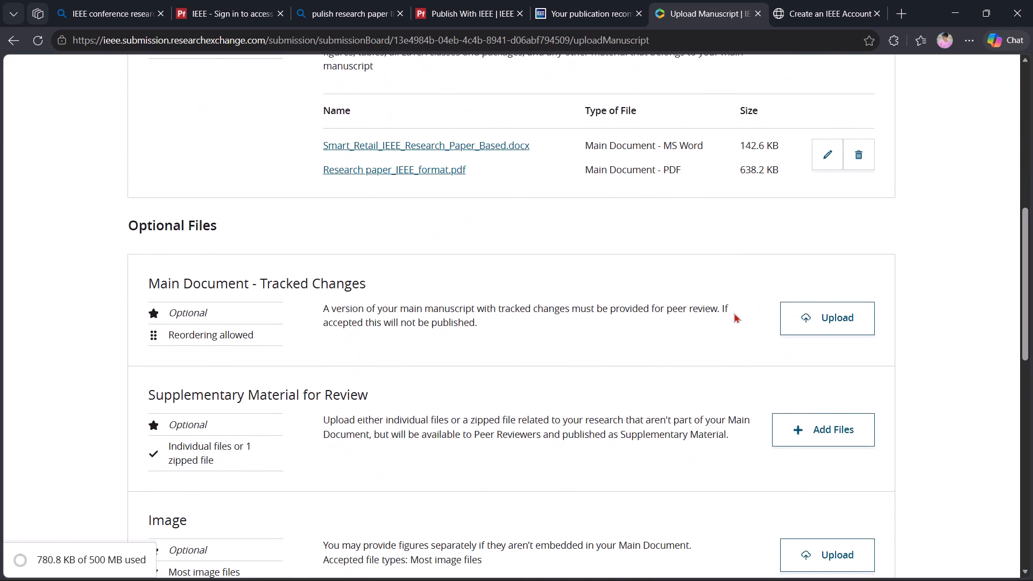
scroll(734, 313, down, 1)
scroll(734, 313, up, 3)
scroll(734, 313, down, 3)
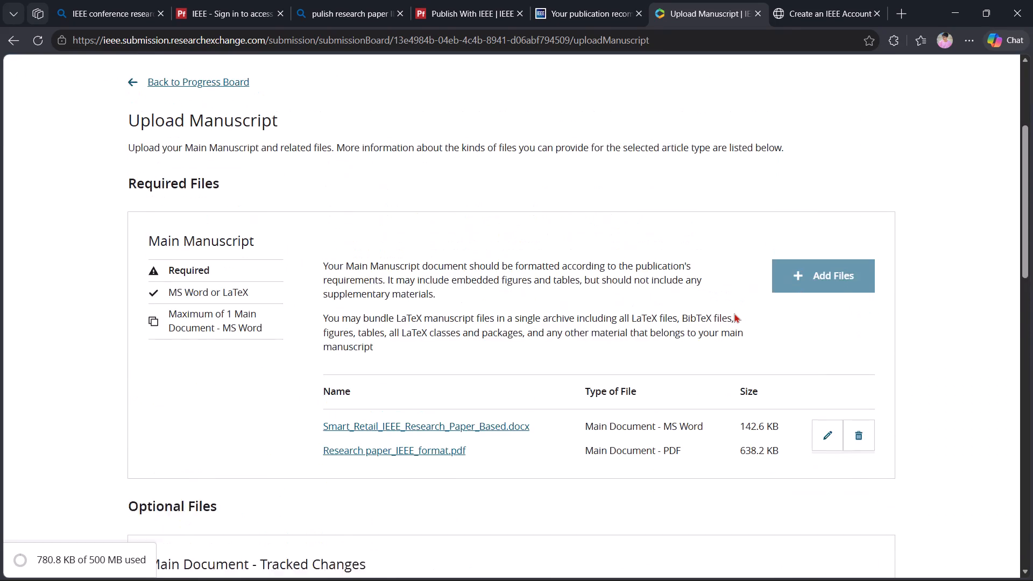
scroll(734, 313, down, 2)
scroll(655, 481, up, 6)
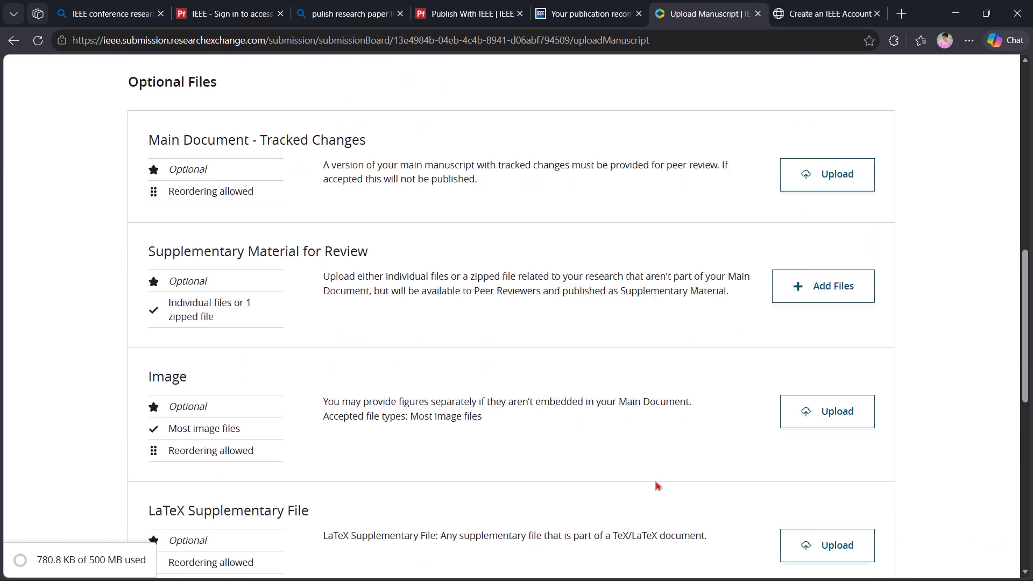
scroll(655, 481, down, 8)
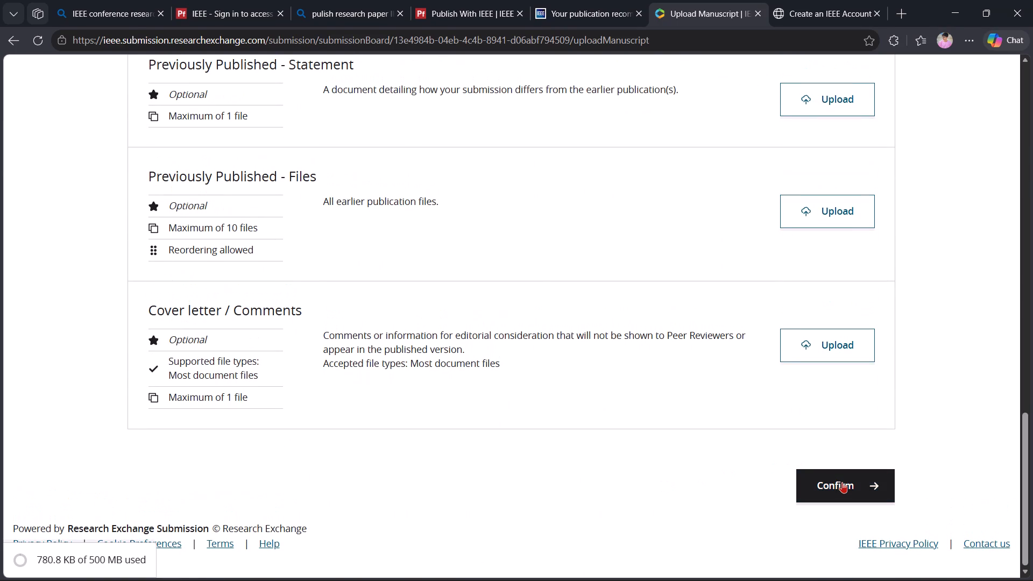
click(843, 483)
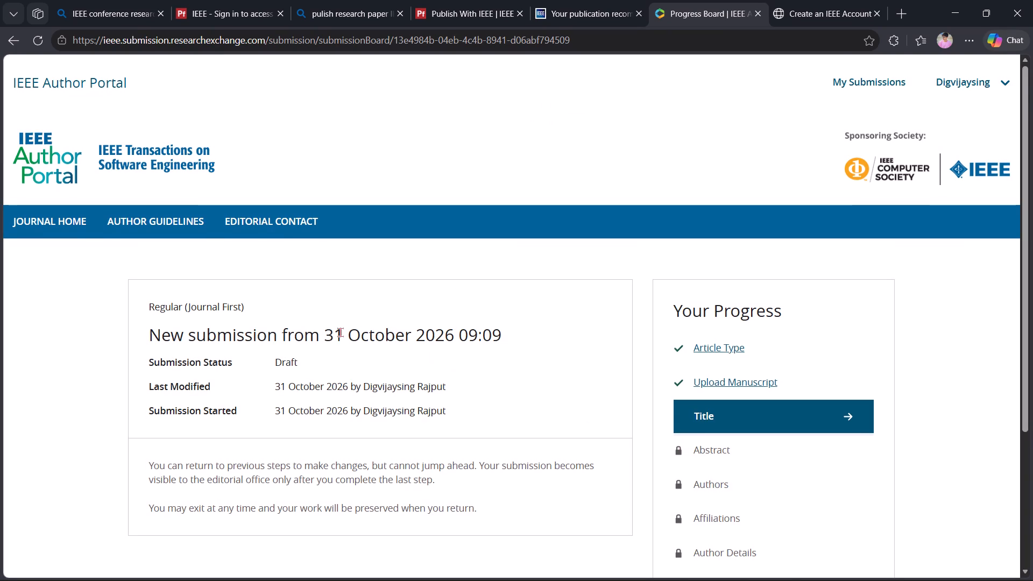
Go to the Title stage of the submission and accept "Smart Retail Management and Business Intelligence System" as the paper's title.
scroll(338, 332, down, 7)
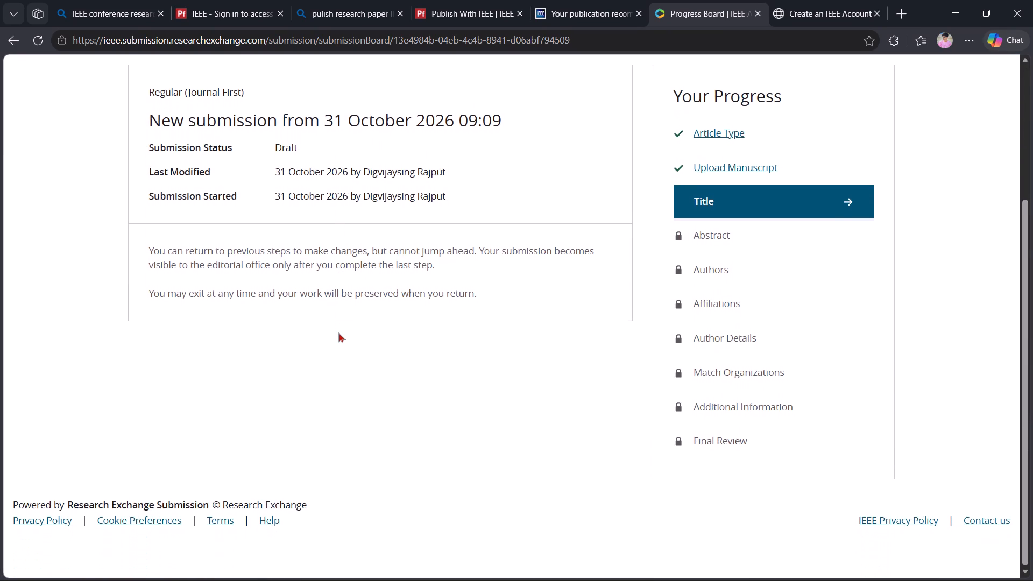
scroll(338, 332, down, 1)
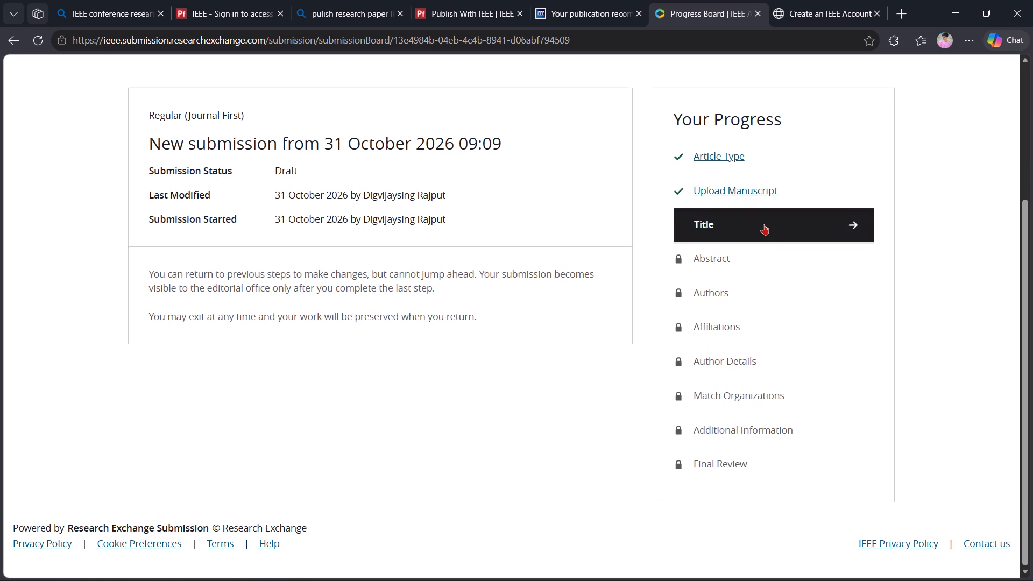
click(763, 224)
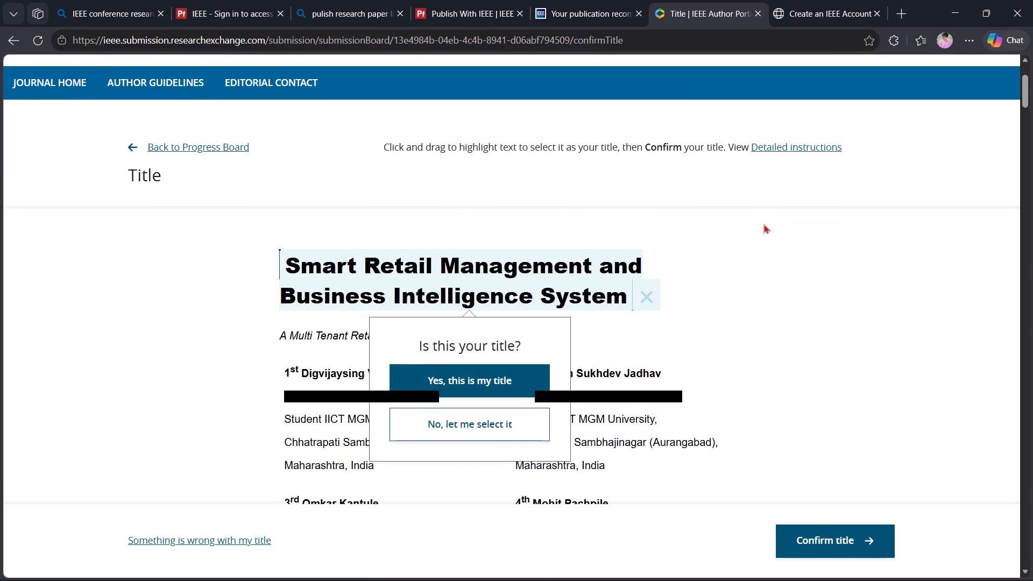
click(444, 378)
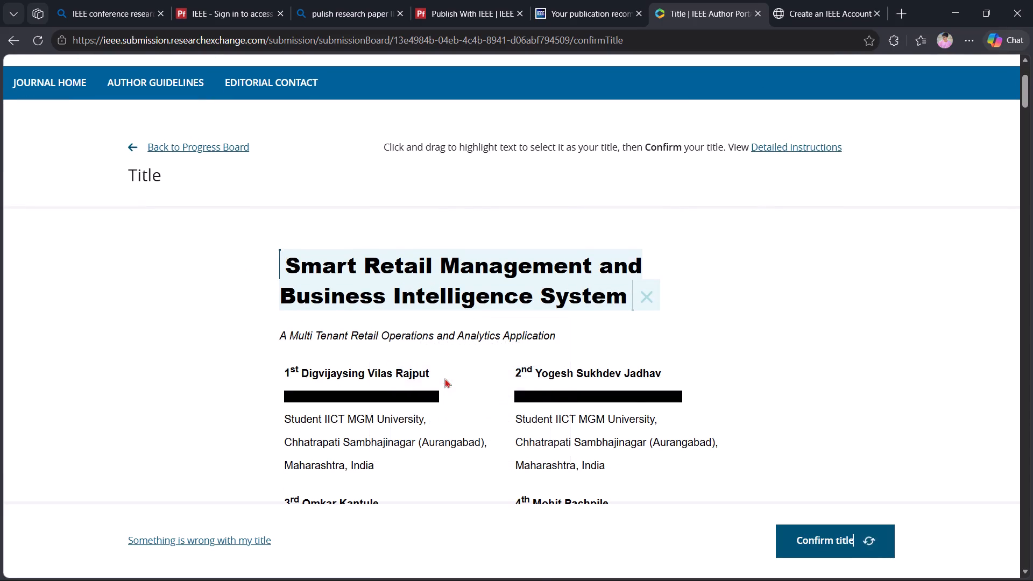
Check the manuscript text on the Title stage and confirm the highlighted paper title.
scroll(498, 394, down, 2)
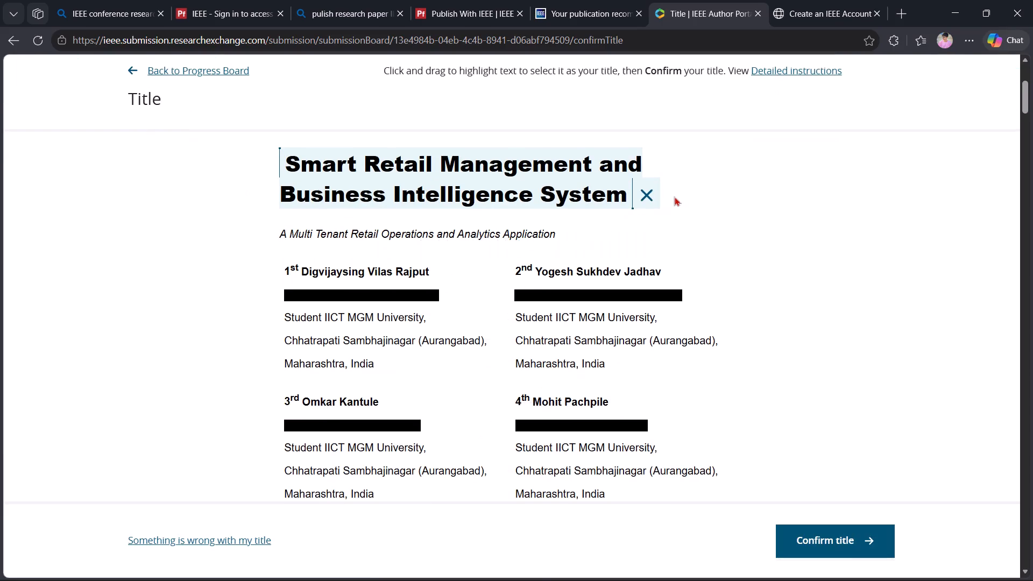
scroll(680, 195, down, 3)
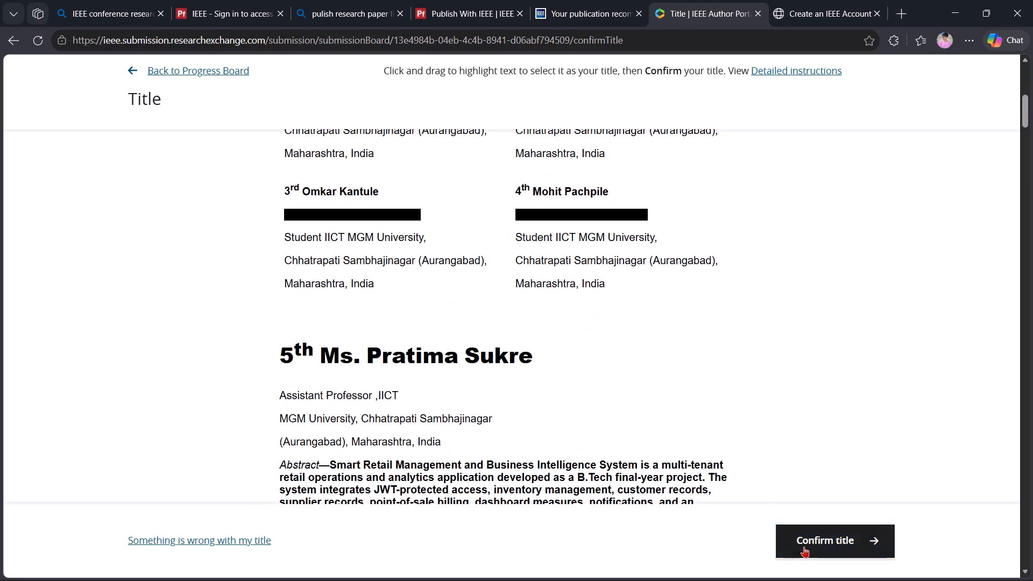
scroll(577, 396, down, 7)
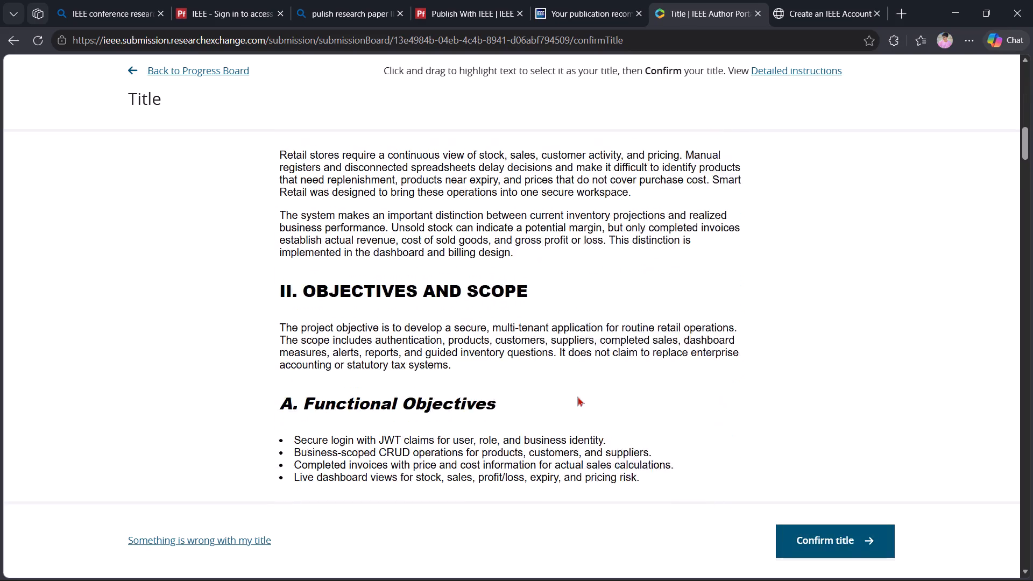
scroll(577, 396, down, 12)
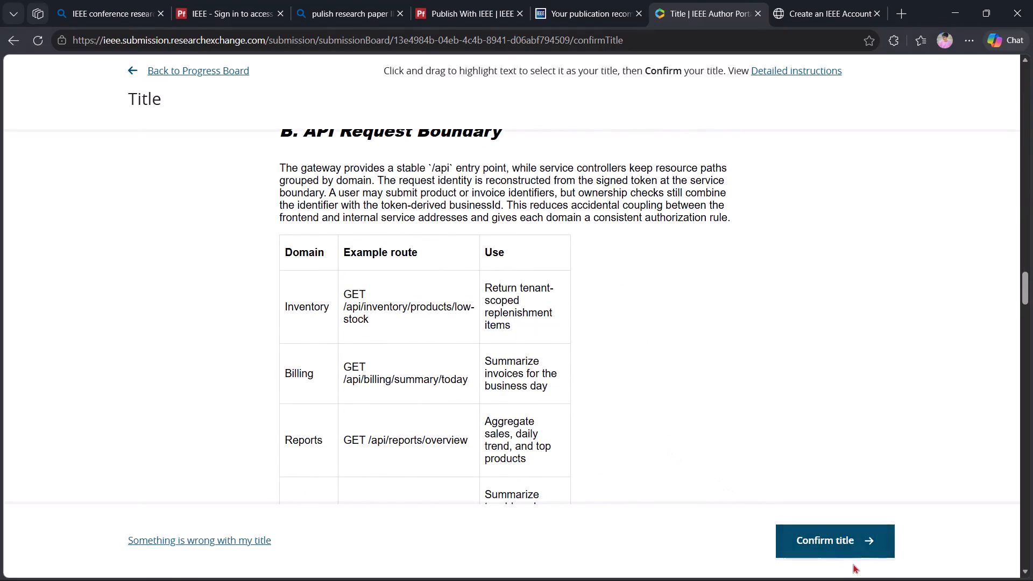
click(835, 546)
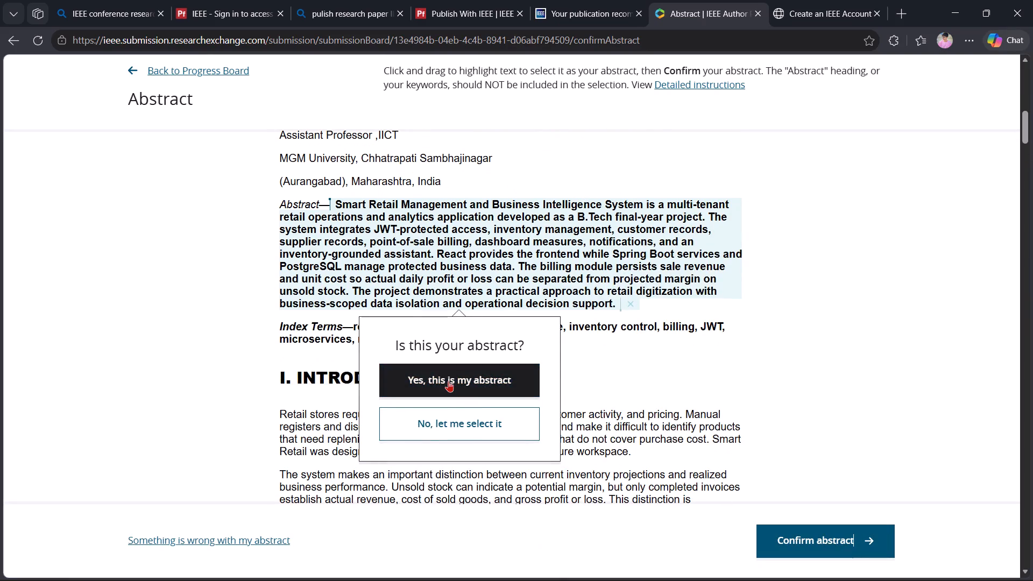
Accept the highlighted paragraph as the paper's abstract and confirm it on the Abstract stage.
click(448, 381)
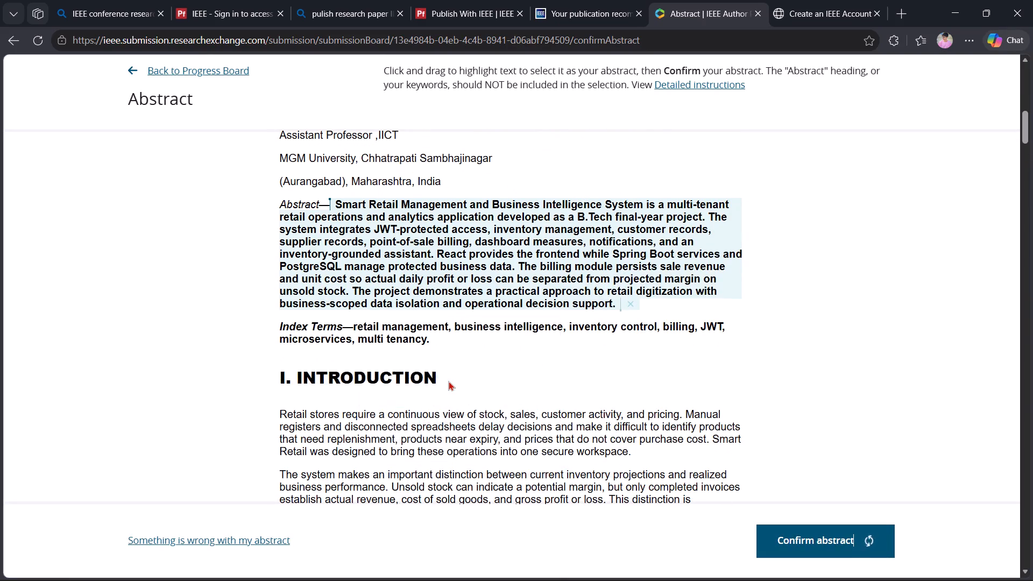
click(824, 545)
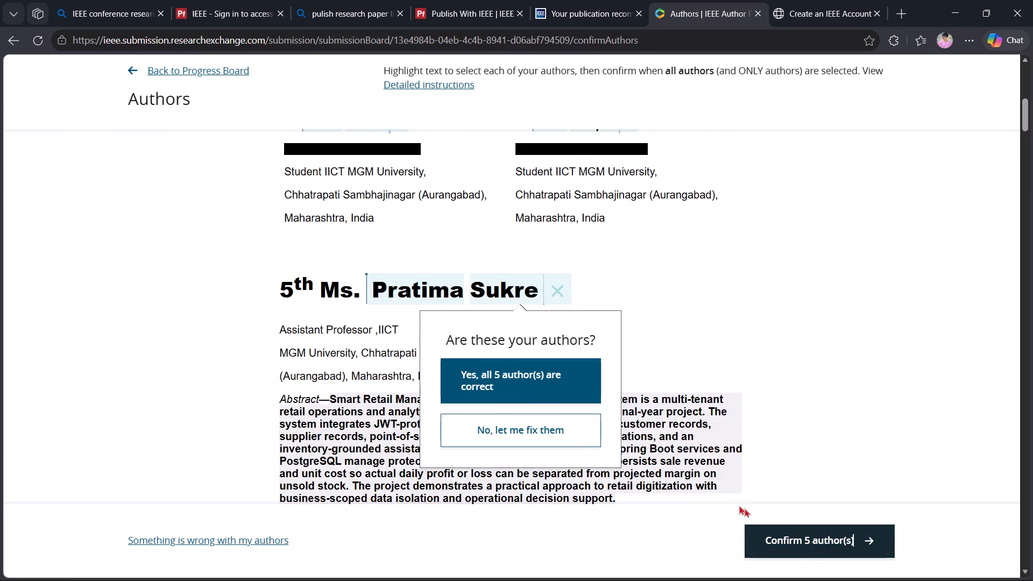
Accept all 5 highlighted authors as correct, dismiss the Slack notification and confirm the authors on the Authors stage.
click(500, 386)
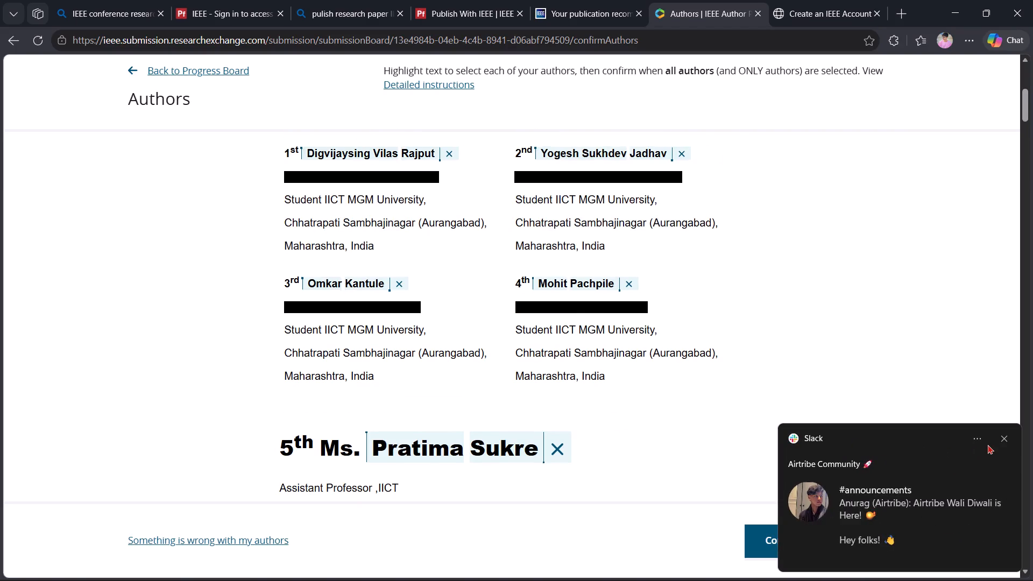
click(1003, 440)
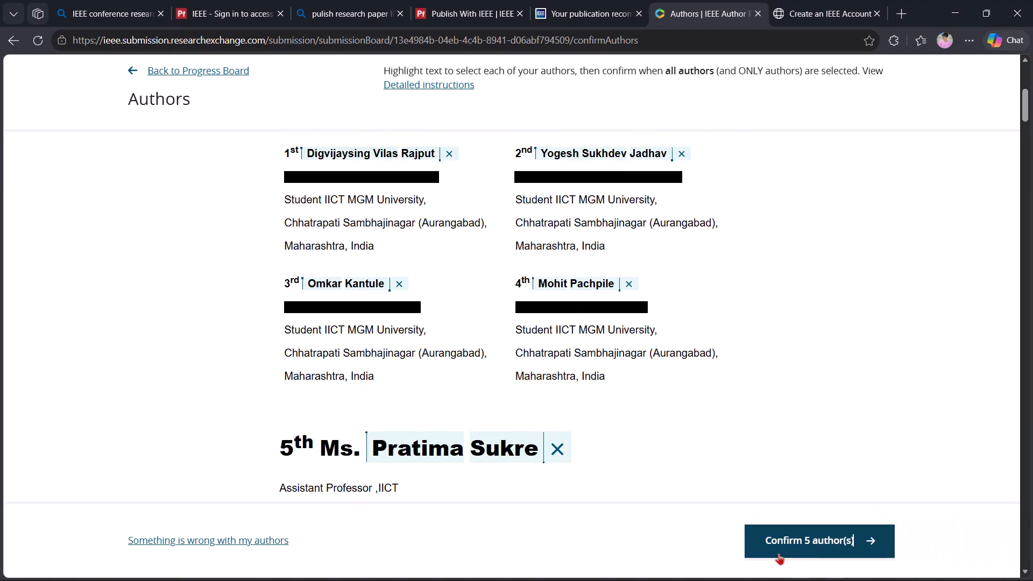
click(805, 545)
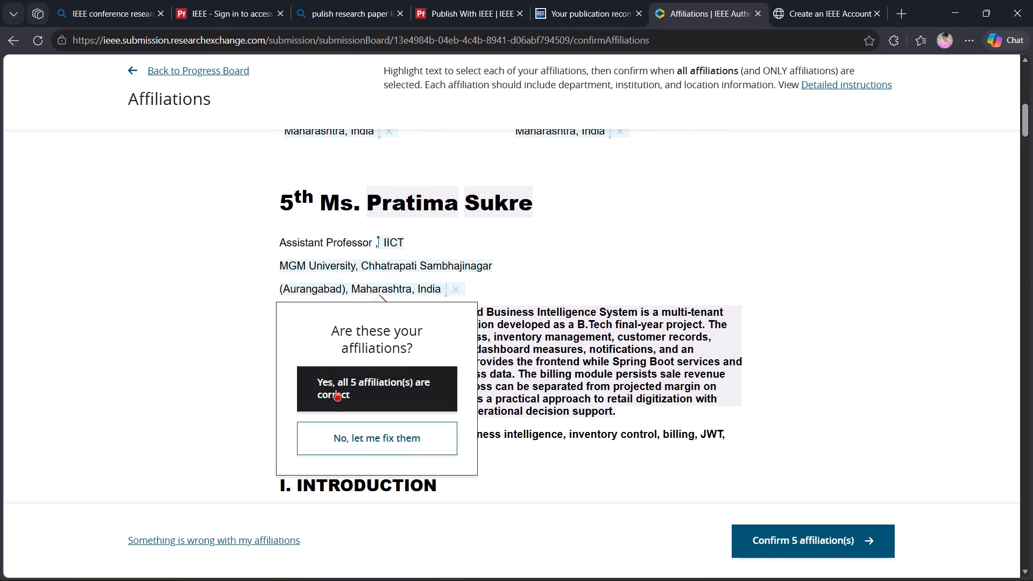
Accept all 5 highlighted affiliations as correct on the Affiliations stage.
click(351, 392)
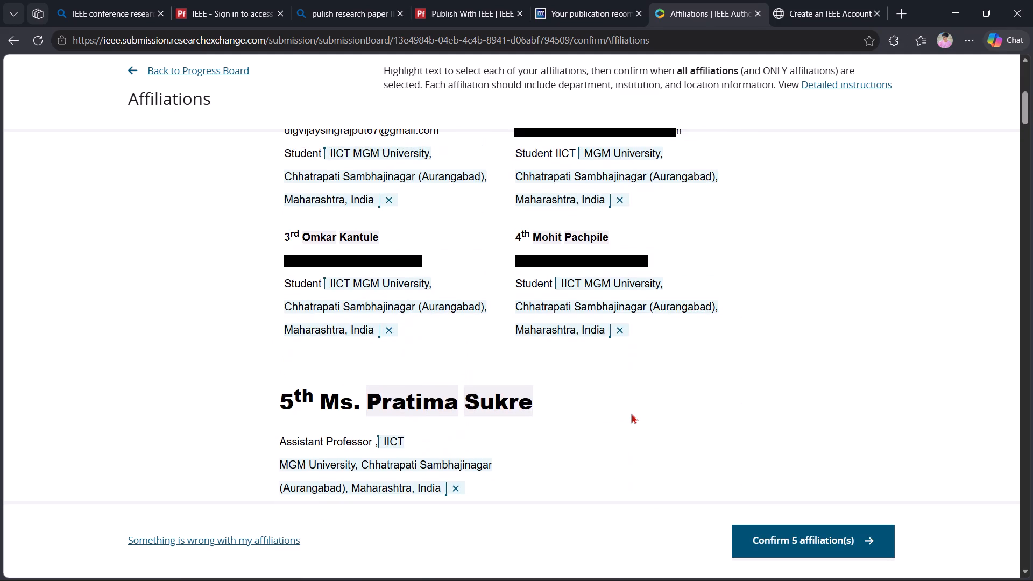
Confirm the five highlighted affiliations and go to the Author Details stage of the submission.
click(808, 538)
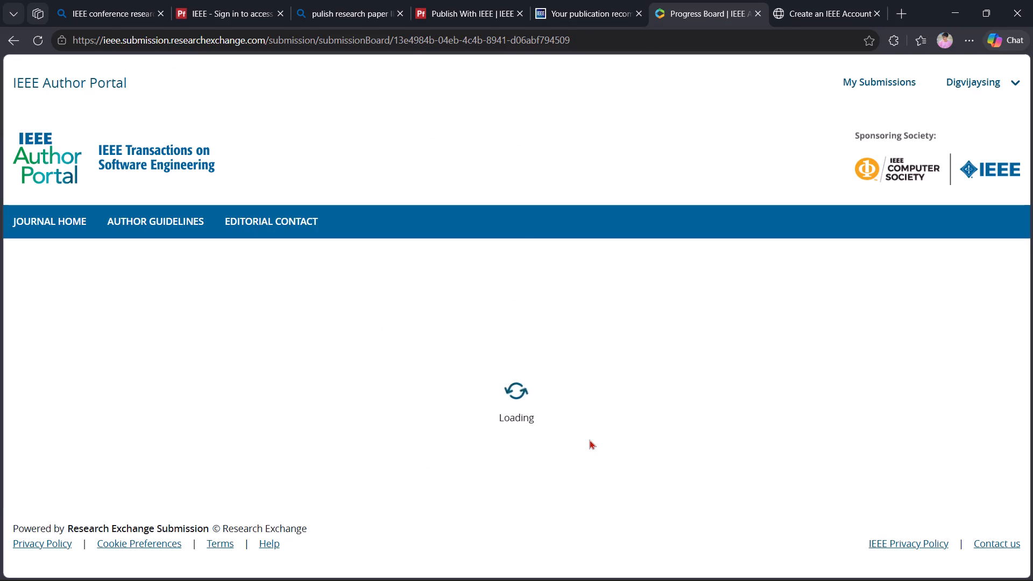
scroll(589, 440, down, 2)
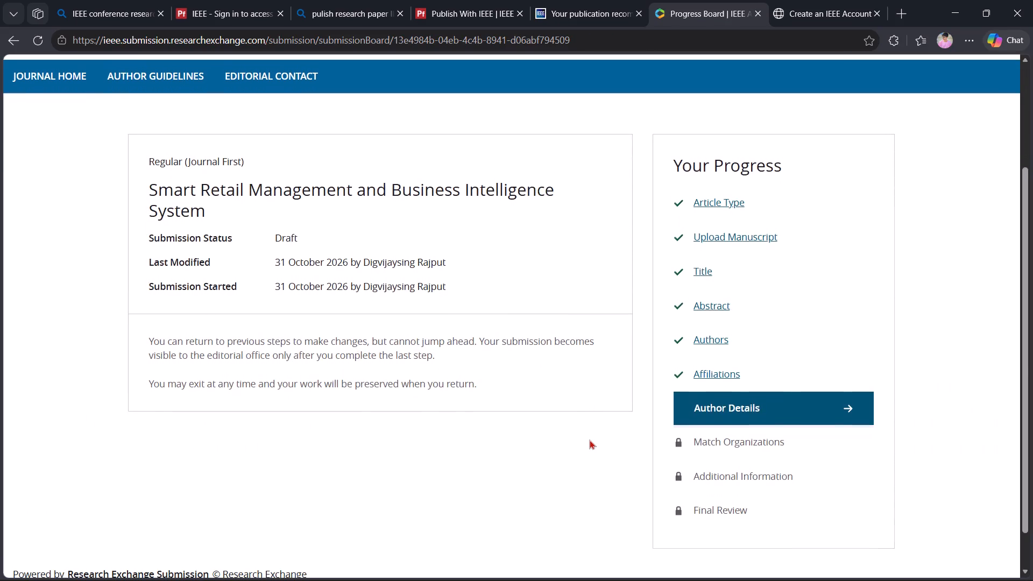
click(761, 407)
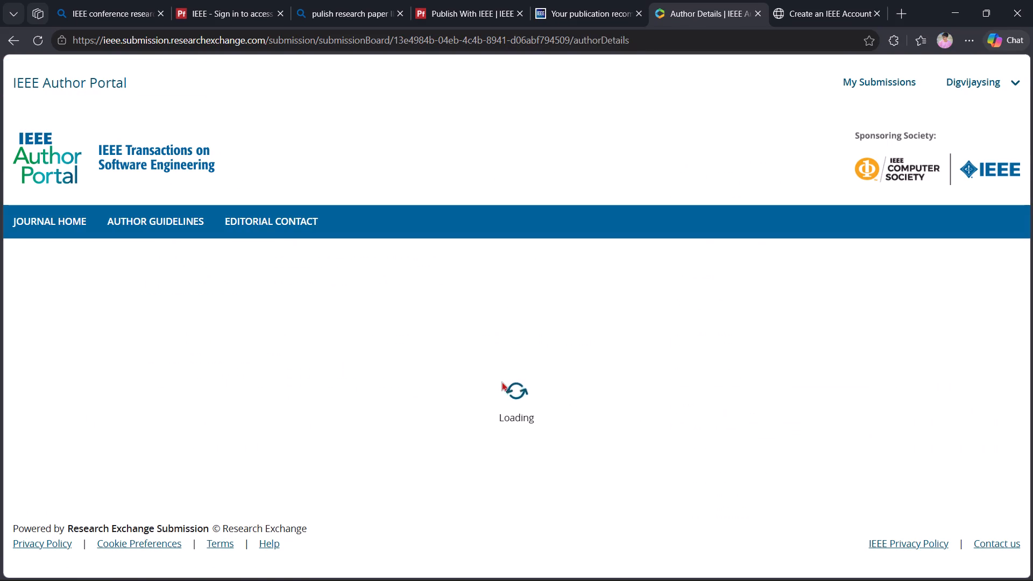
Fill in the first author's details with title Mr., country India and the first listed IICT MGM University affiliation.
scroll(381, 389, down, 5)
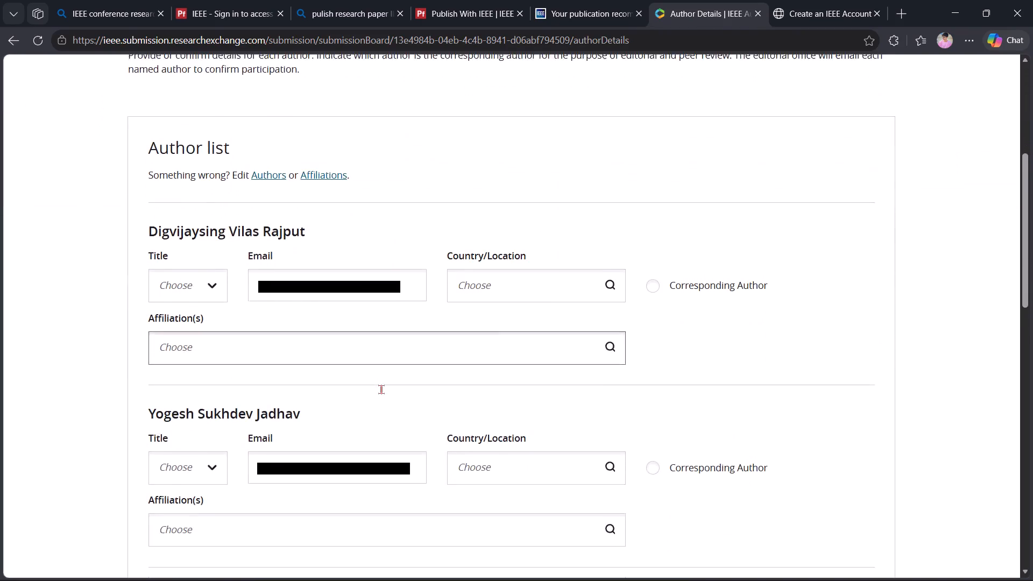
scroll(381, 389, down, 1)
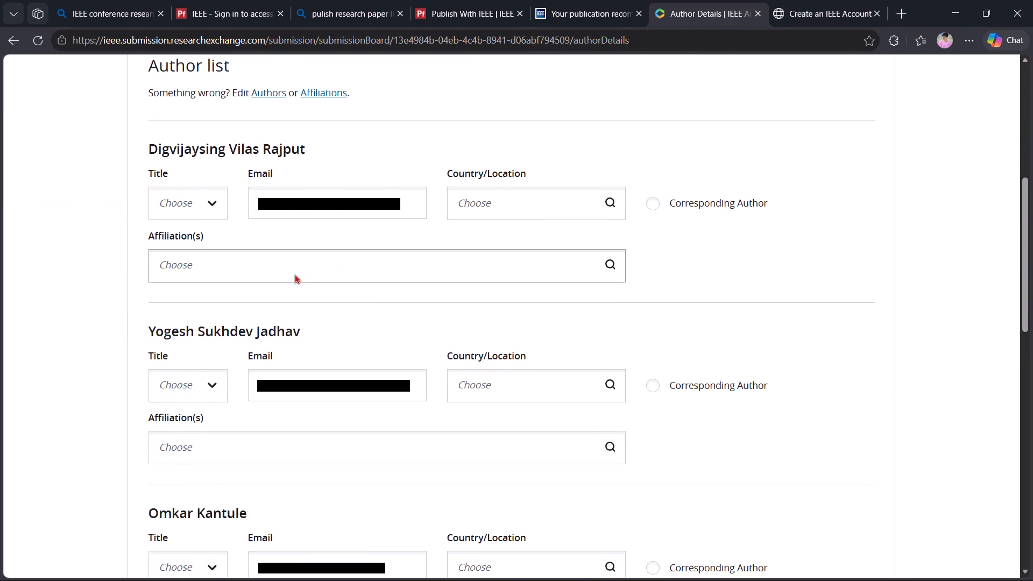
click(294, 274)
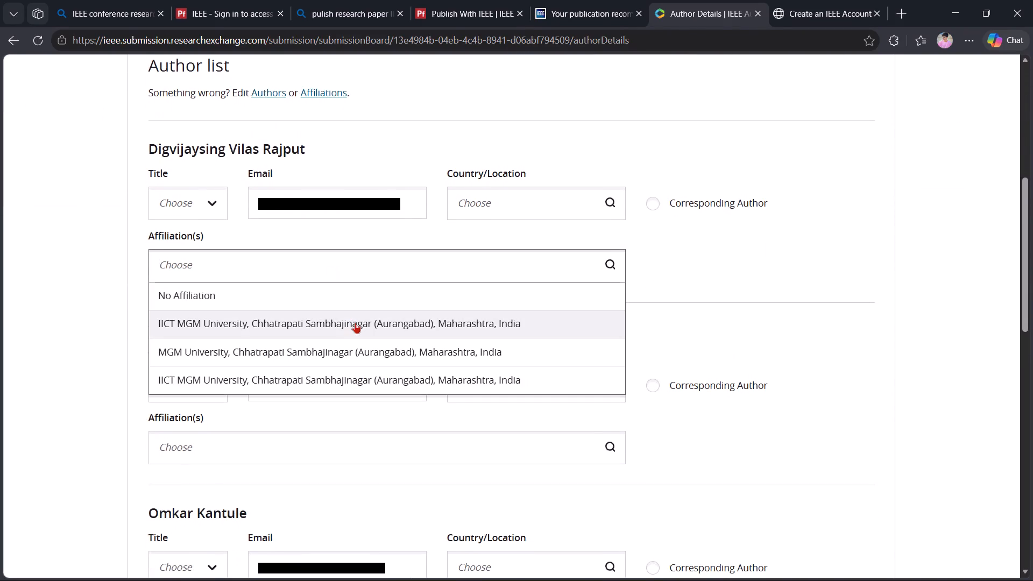
click(199, 205)
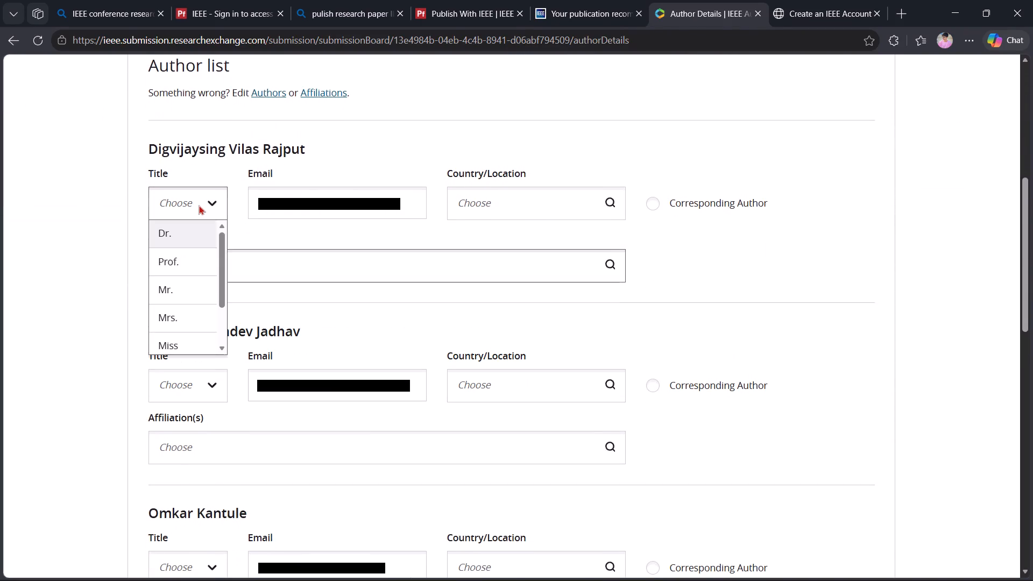
click(168, 290)
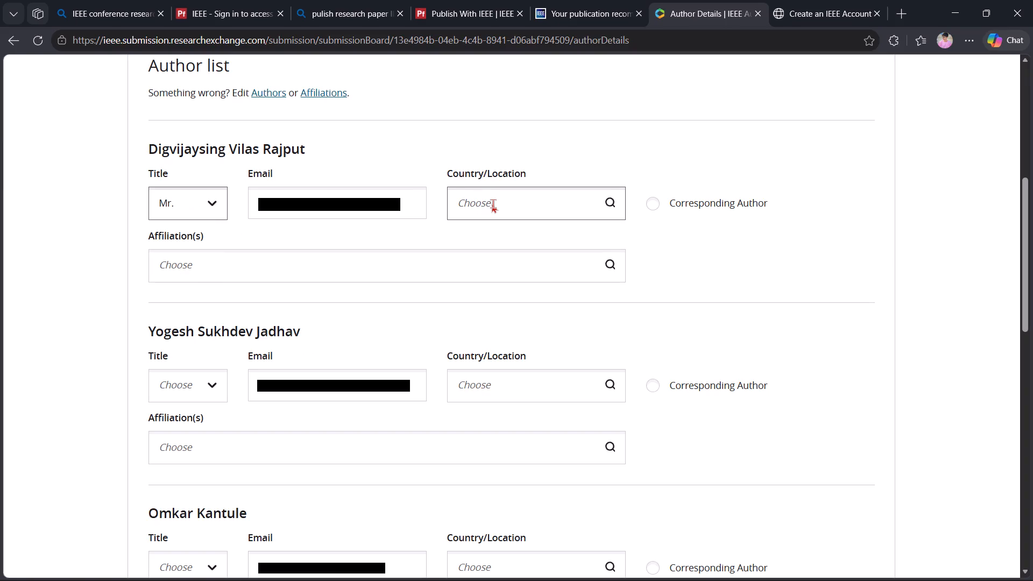
scroll(493, 203, up, 1)
click(541, 229)
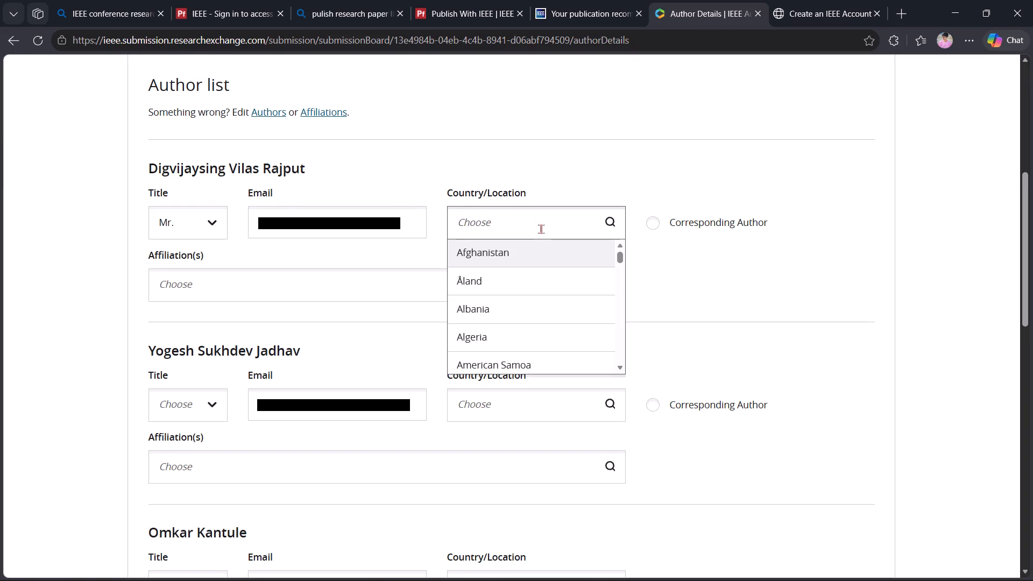
text(ind)
key(Down)
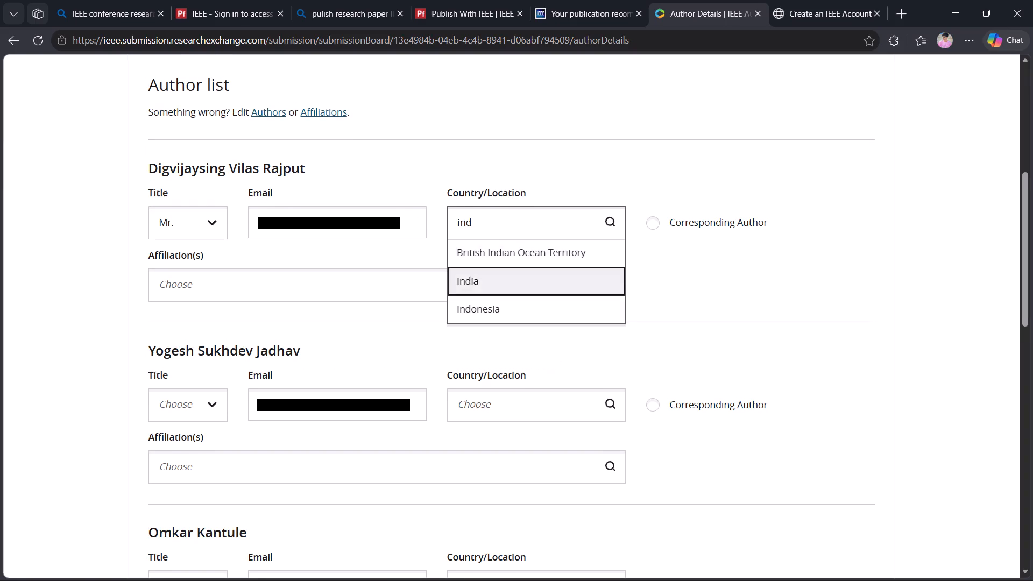
key(Return)
click(441, 278)
key(Down)
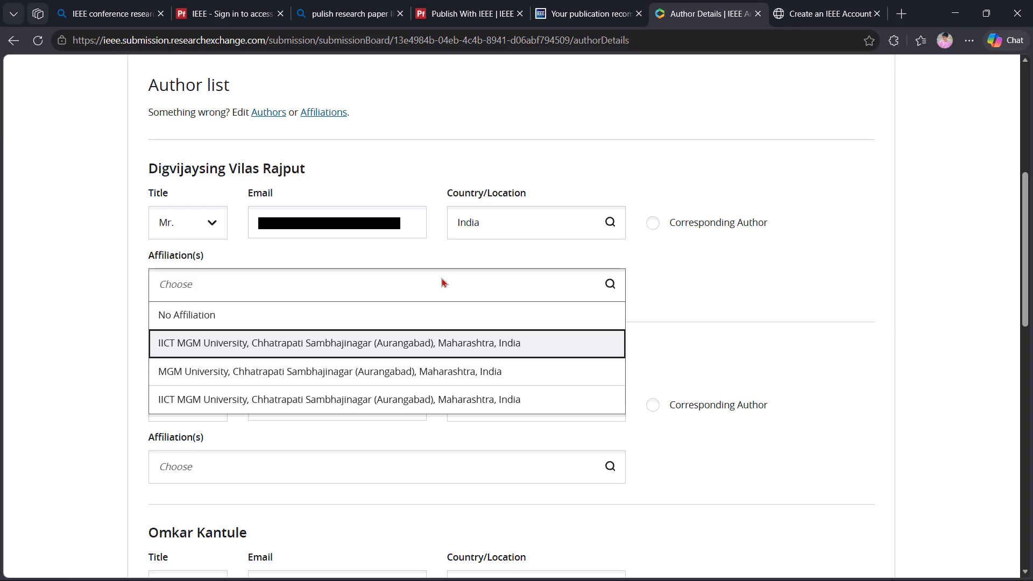
key(Down)
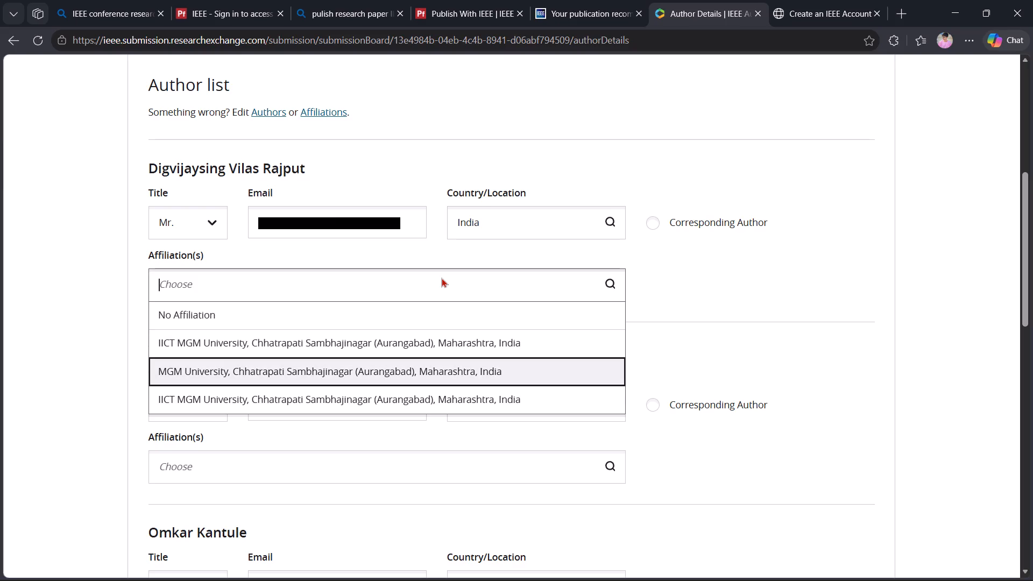
key(Up)
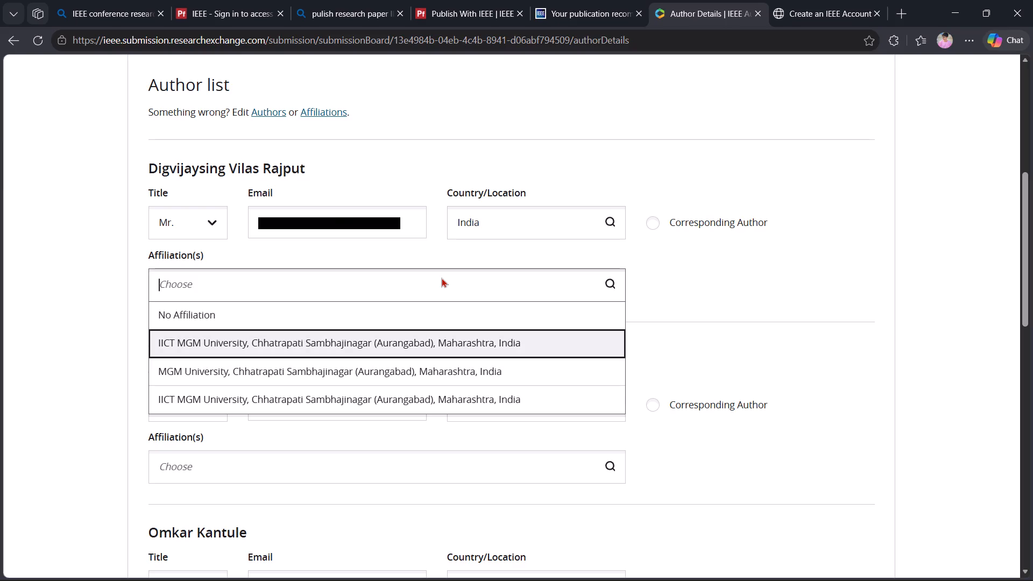
key(Return)
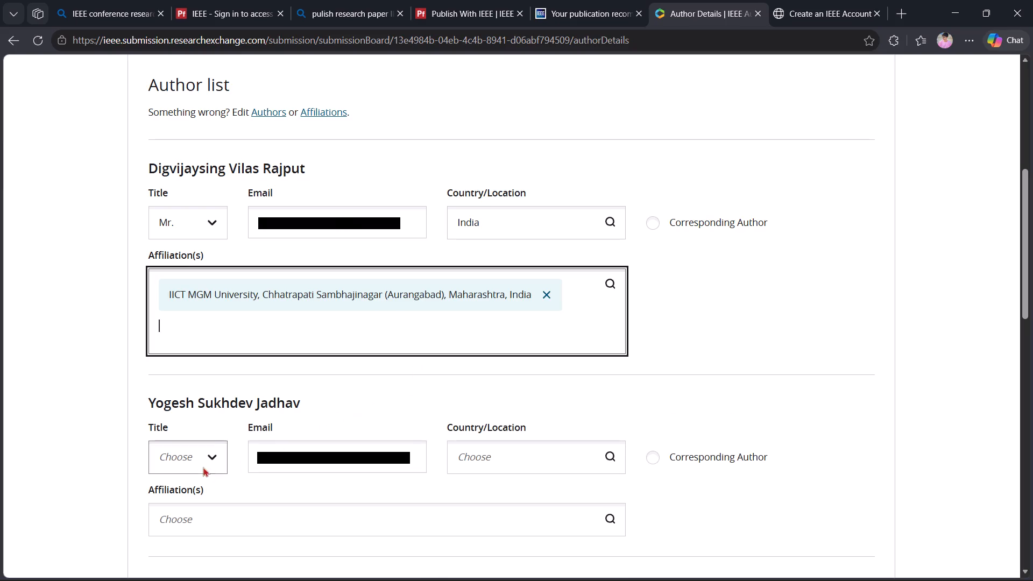
Fill in the second author's details with title Mr., country India and the first listed IICT MGM University affiliation.
click(196, 452)
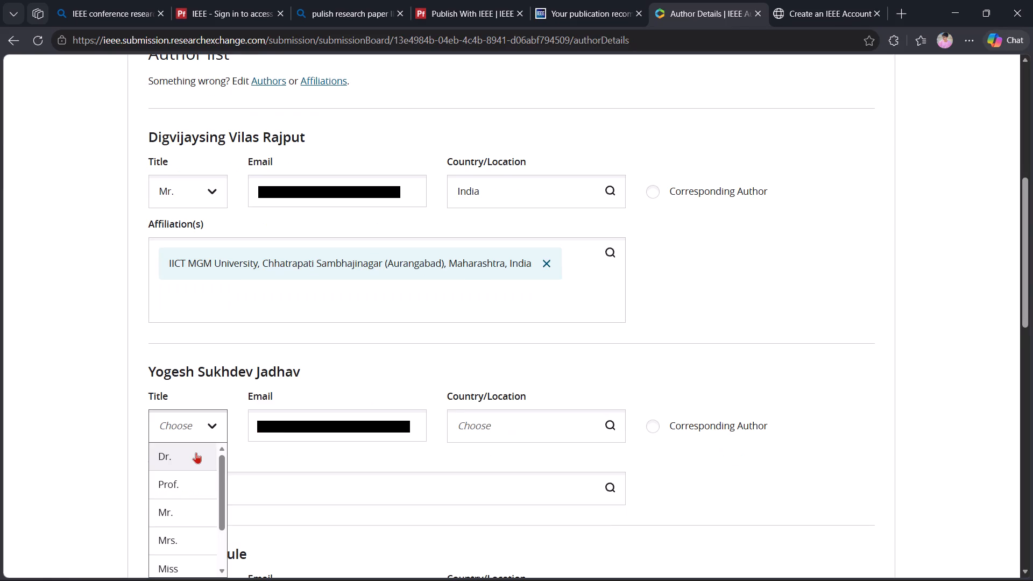
text(mr)
scroll(196, 452, down, 1)
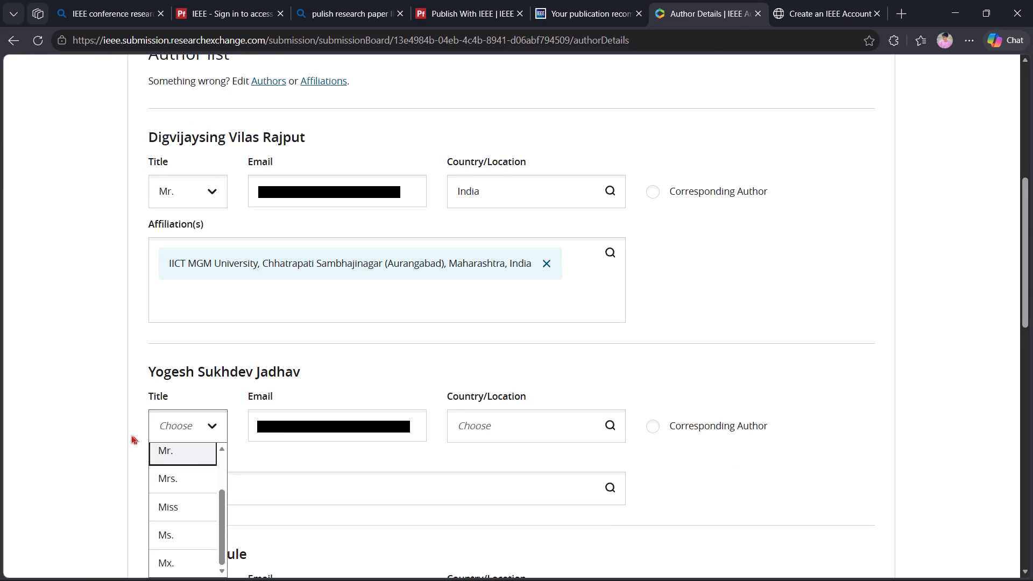
click(182, 459)
click(524, 428)
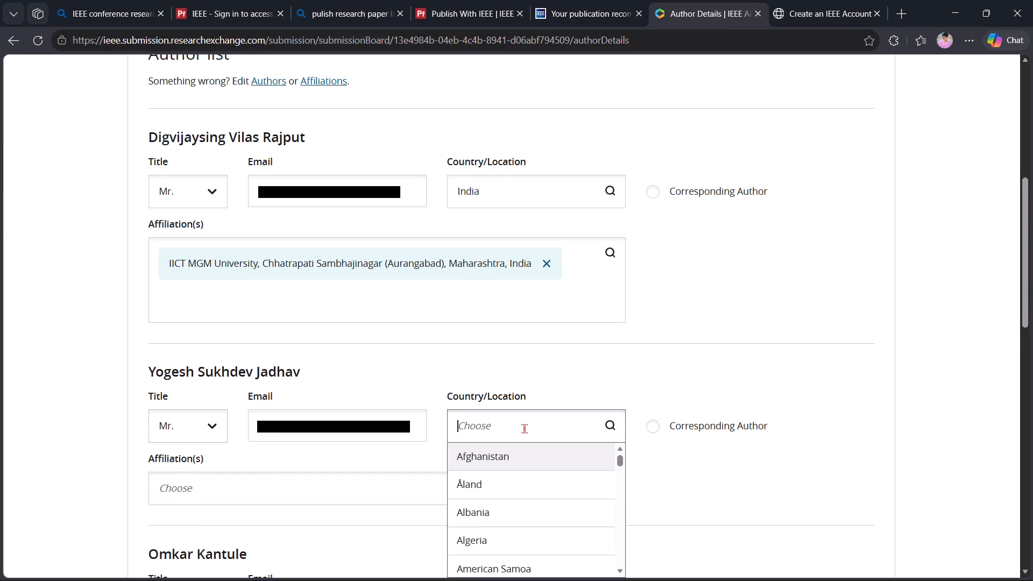
text(india)
key(Down)
key(Return)
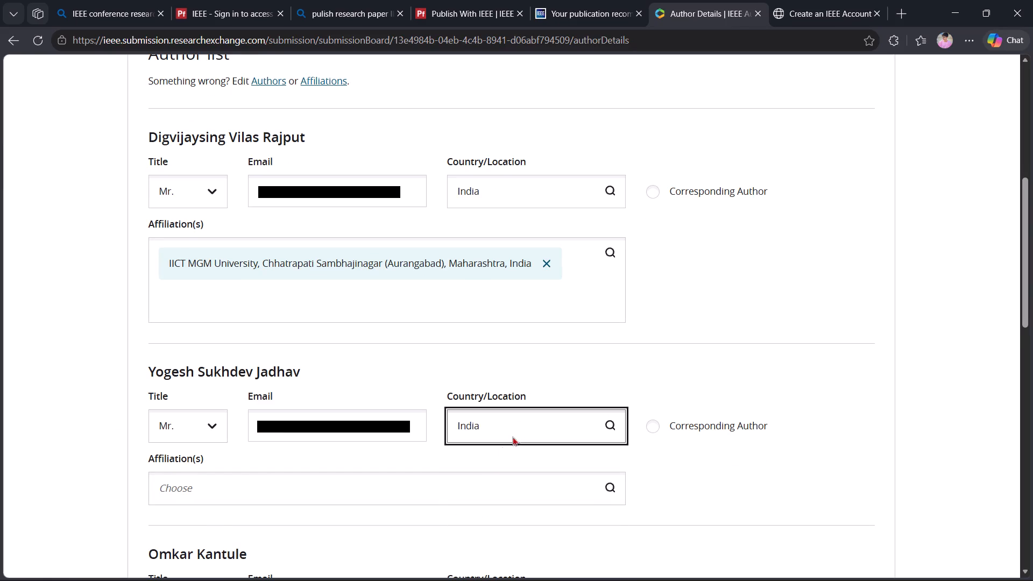
click(492, 481)
key(Down)
key(Return)
Set the third author's title to Mr. and country to India.
scroll(492, 481, down, 1)
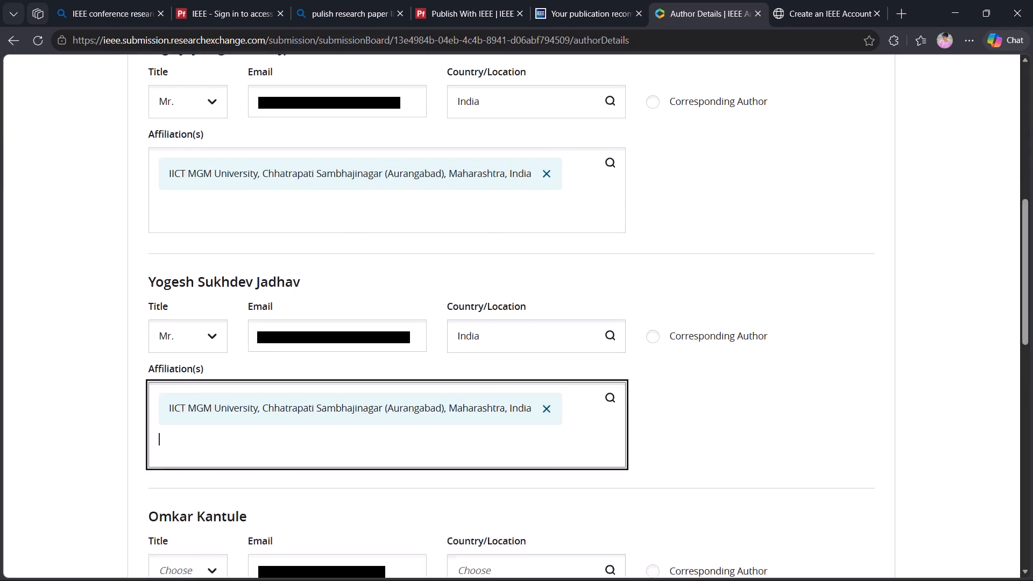
scroll(492, 481, down, 2)
click(194, 417)
text(mr)
key(Down)
key(Down)
key(Return)
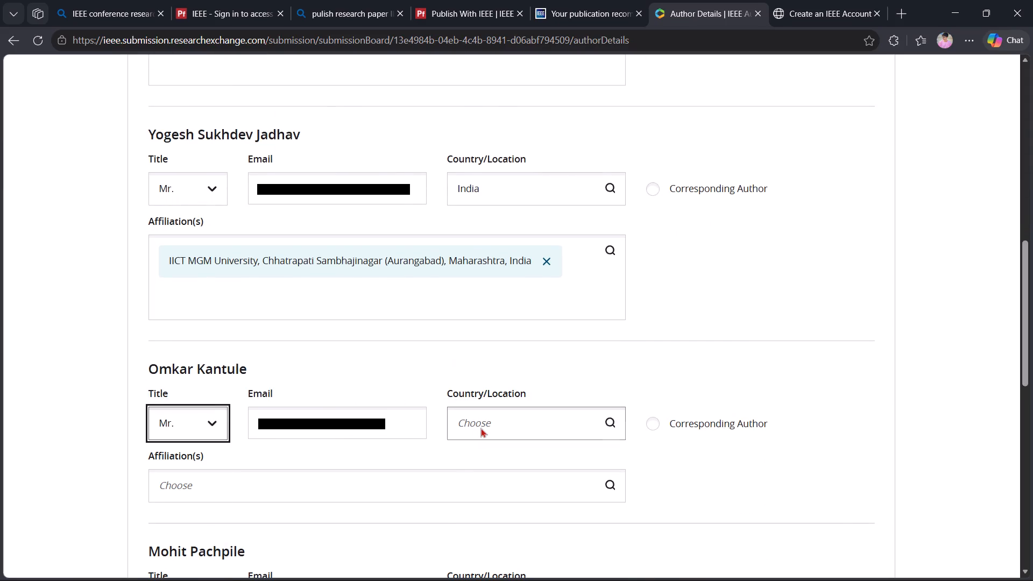
click(480, 428)
text(indi)
key(Down)
key(Return)
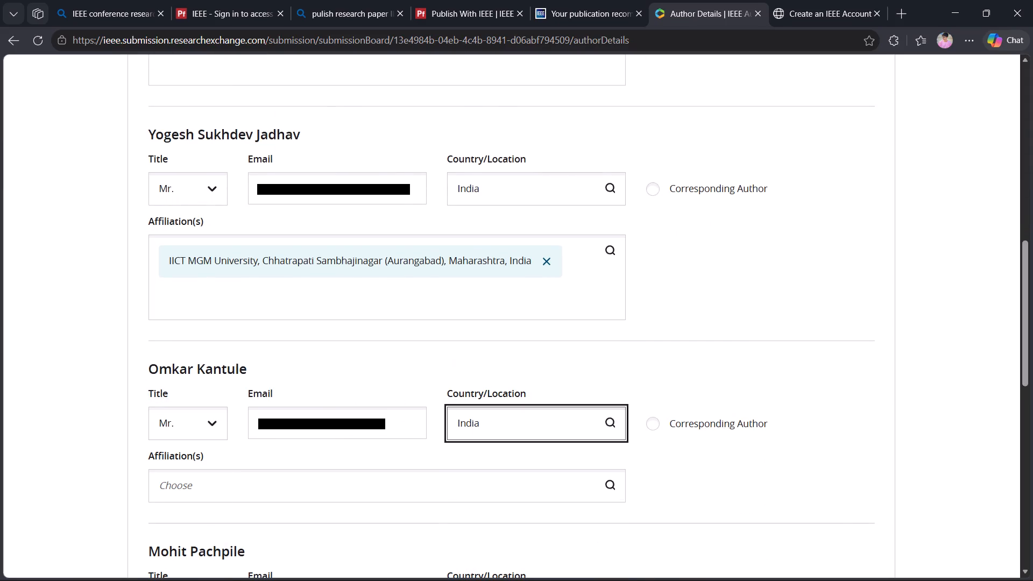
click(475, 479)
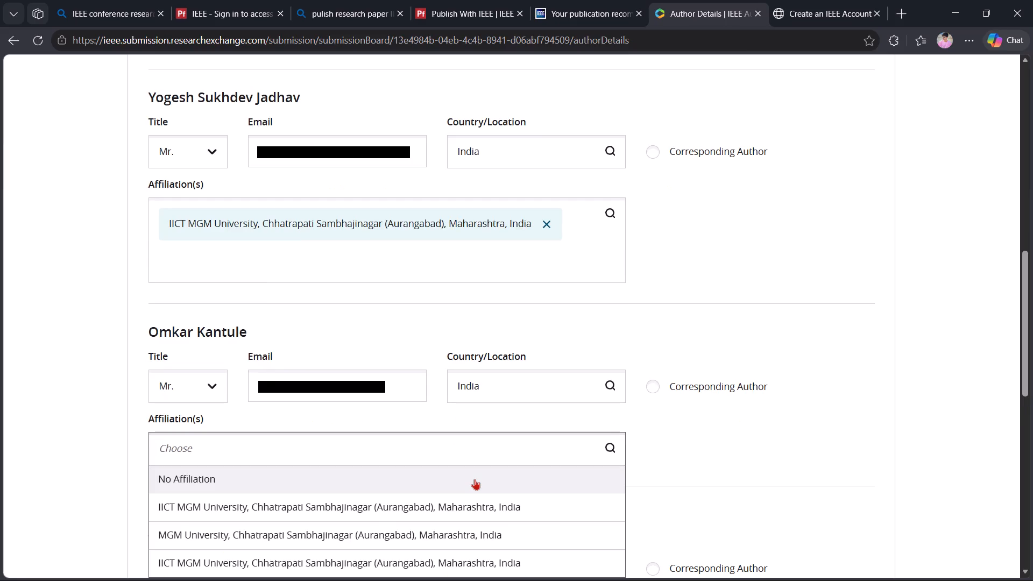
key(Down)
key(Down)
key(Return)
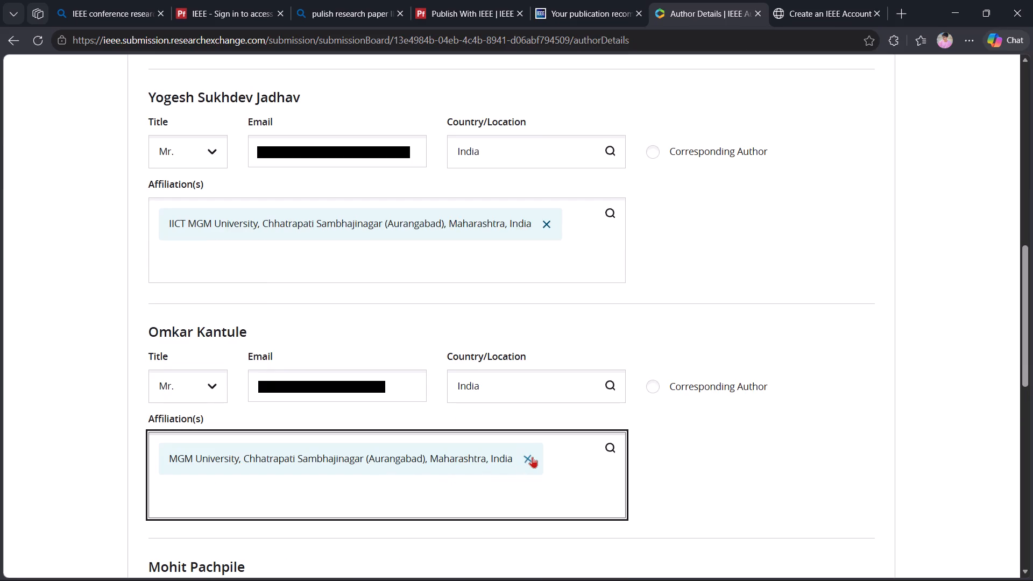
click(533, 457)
Assign the first listed IICT MGM University affiliation to the third author.
click(398, 451)
key(Down)
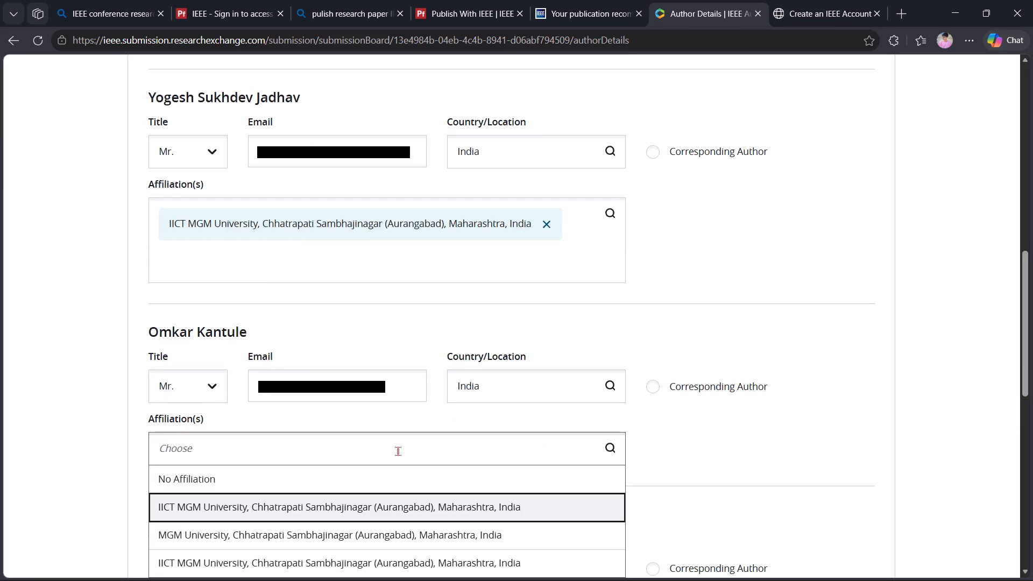
key(Return)
Fill in the fourth author's details with title Mr., country India and the first listed IICT MGM University affiliation.
scroll(398, 451, down, 2)
click(193, 497)
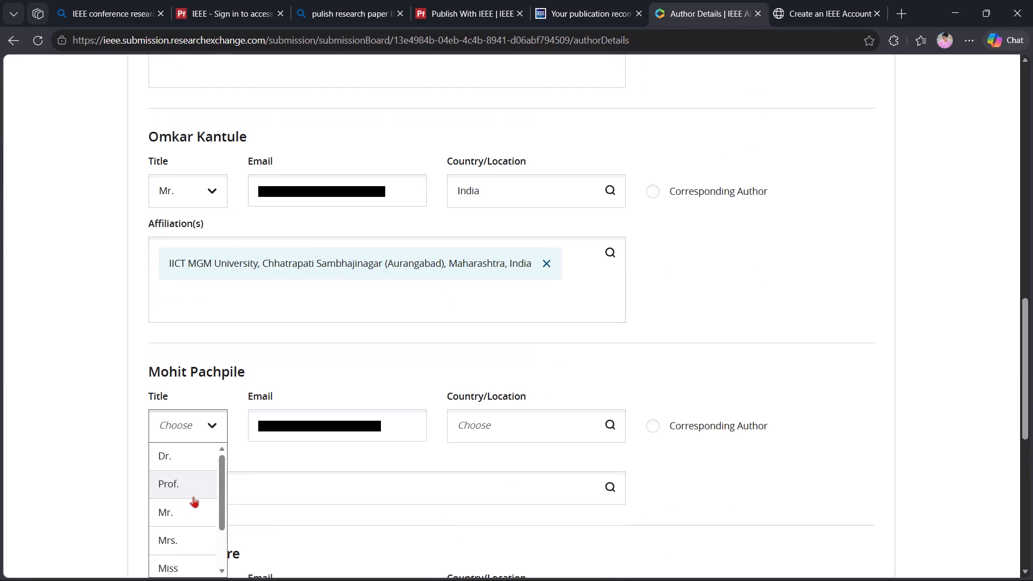
key(Down)
key(Return)
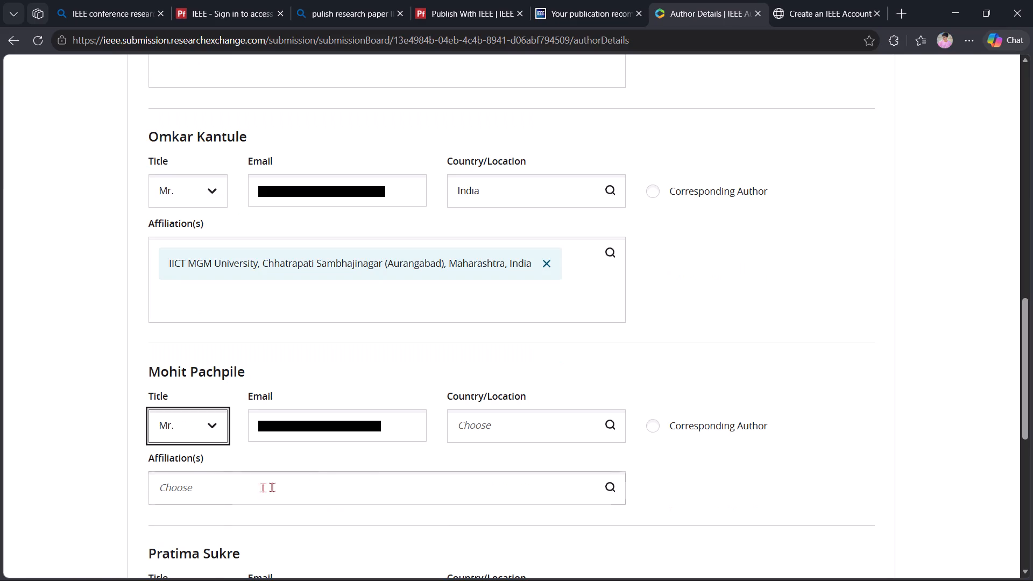
click(505, 428)
text(in)
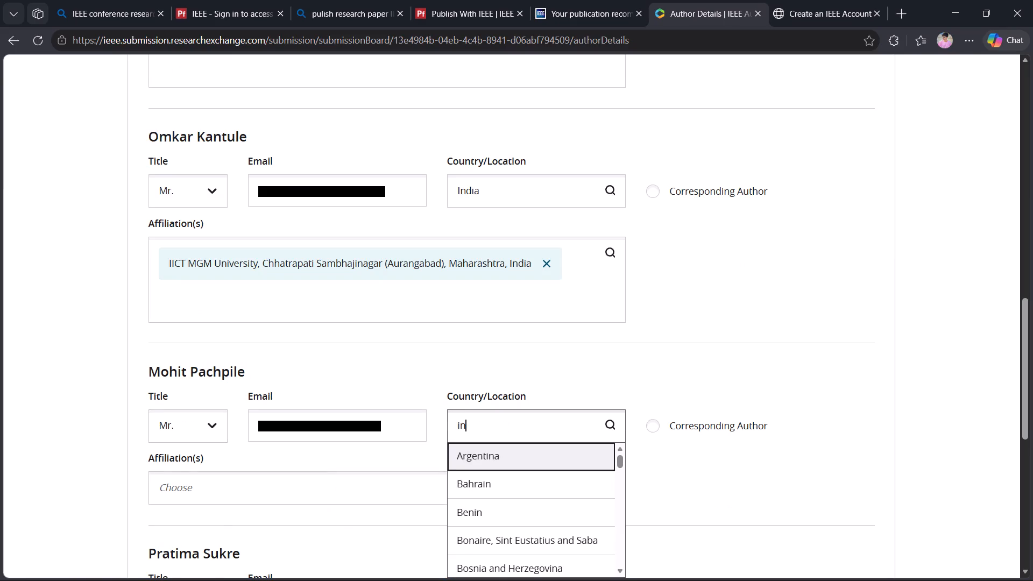
text(di)
key(Down)
key(Return)
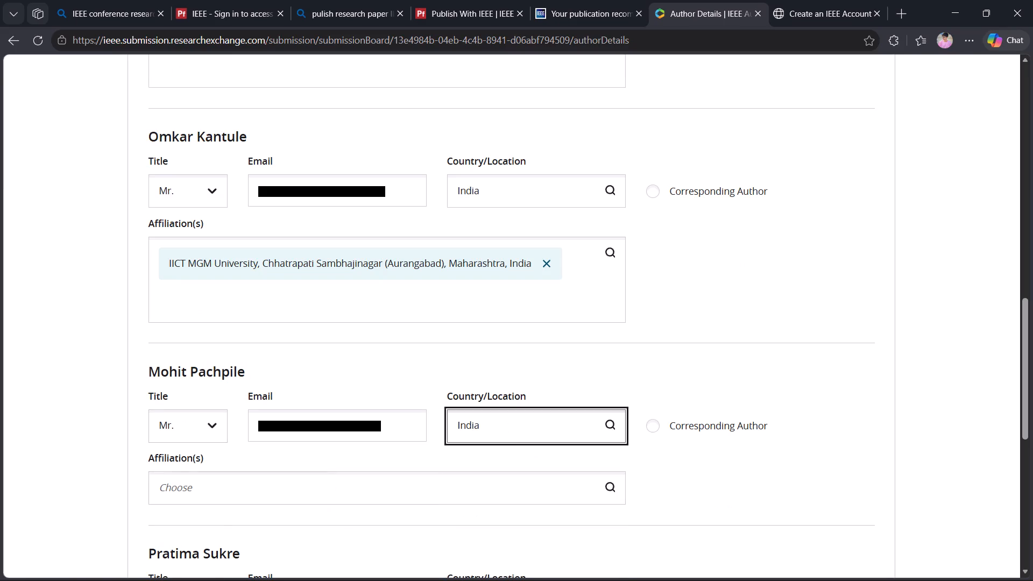
click(558, 483)
key(Down)
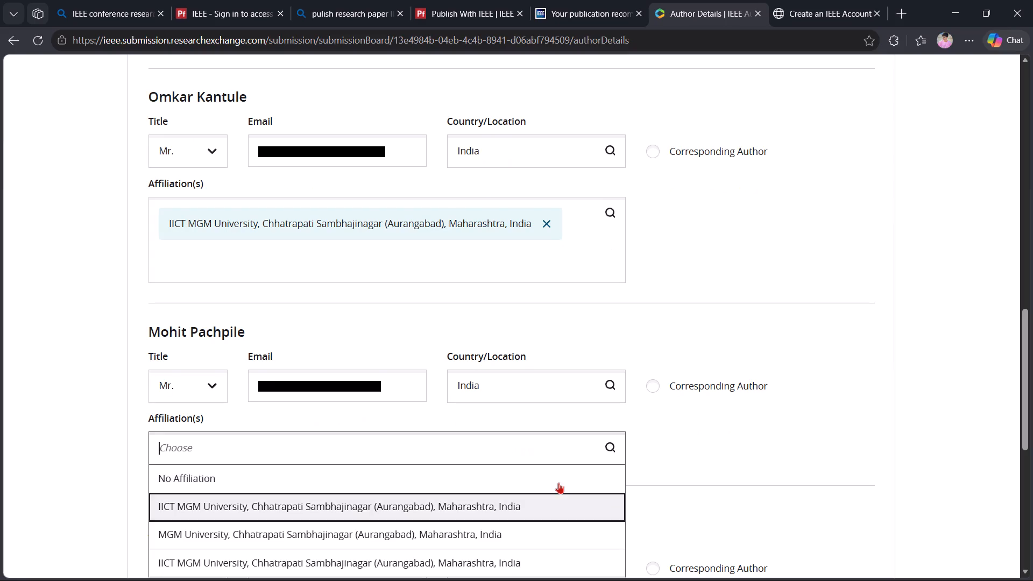
key(Return)
scroll(558, 483, down, 3)
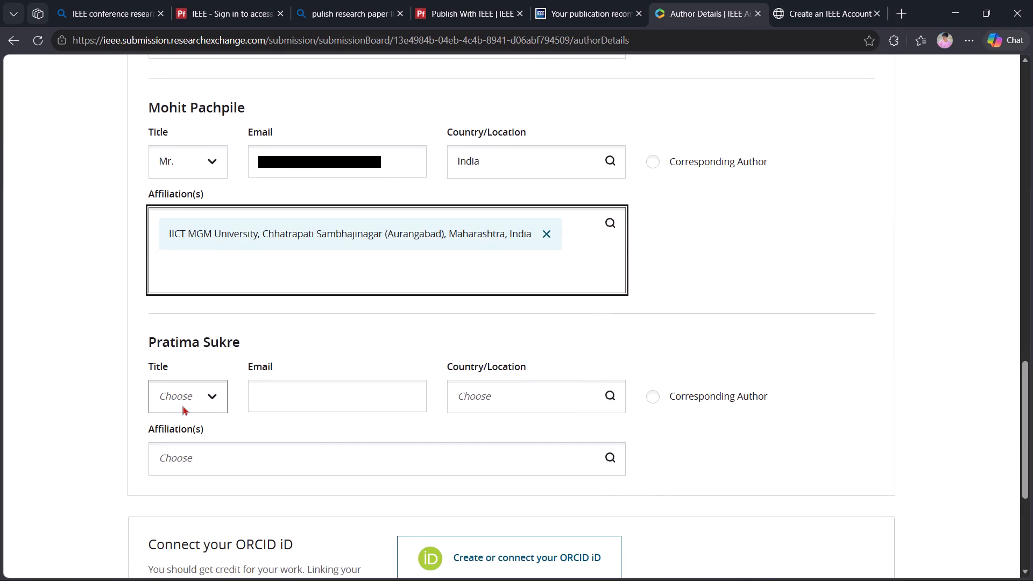
Fill in the fifth author's details with title Ms., country India and the first listed IICT MGM University affiliation.
click(182, 406)
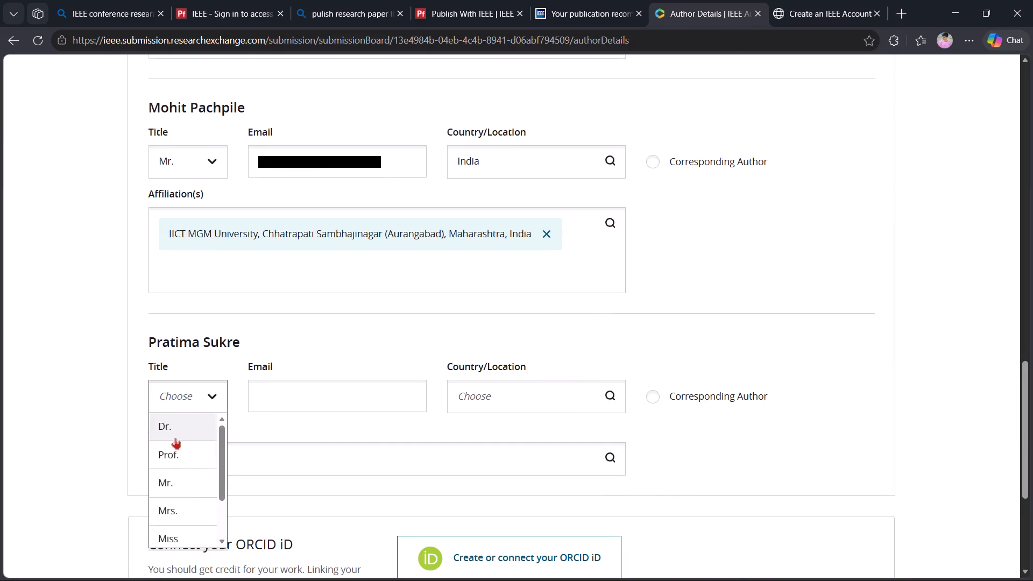
click(184, 486)
click(198, 393)
scroll(182, 490, down, 1)
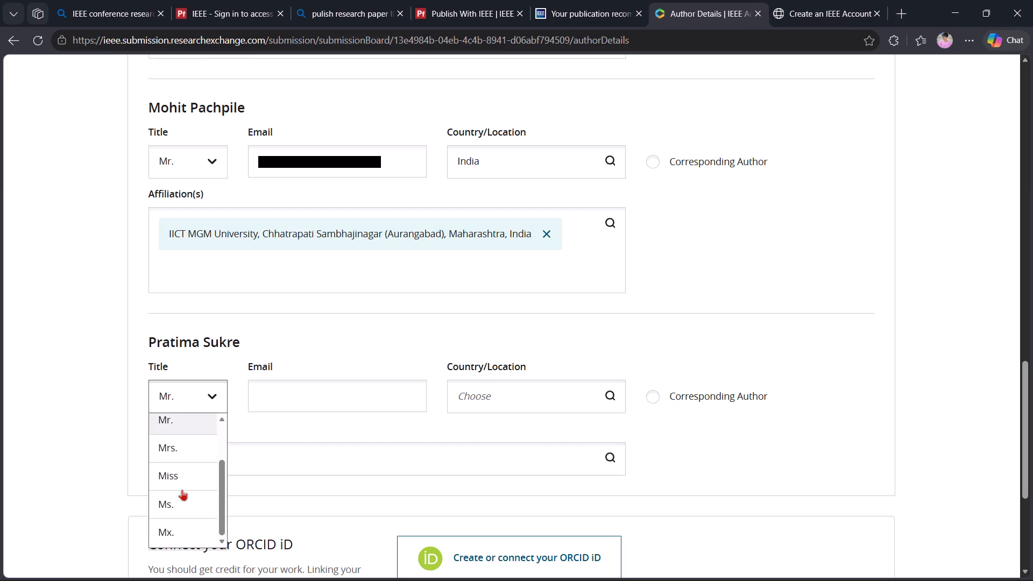
click(164, 507)
click(526, 393)
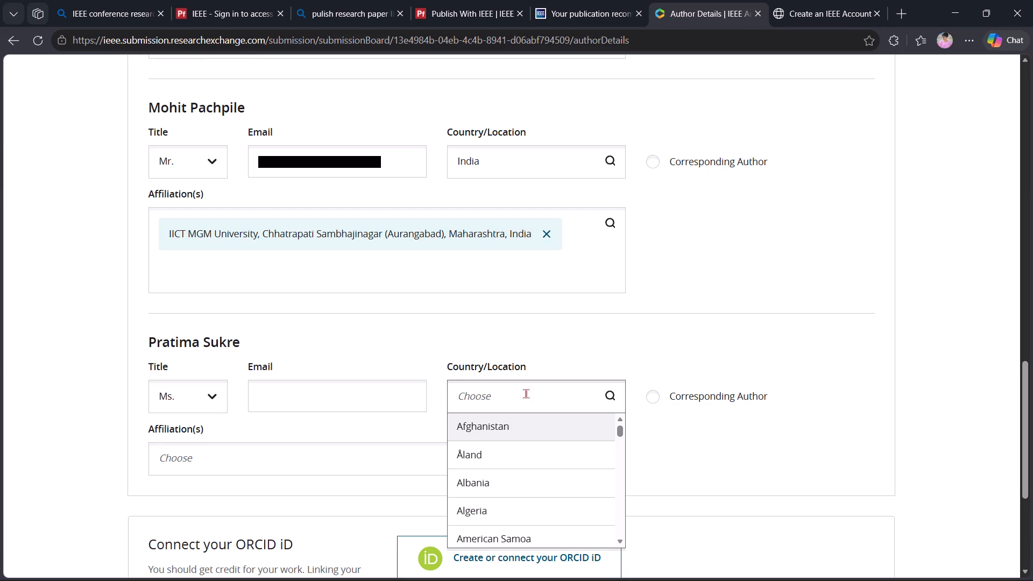
text(ind)
key(Down)
key(Return)
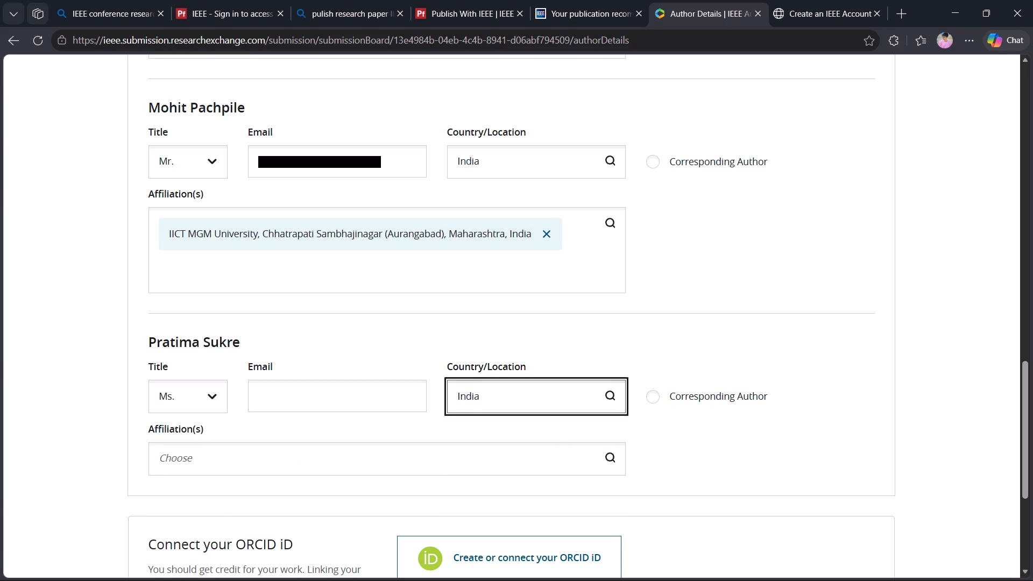
click(561, 452)
scroll(485, 499, down, 1)
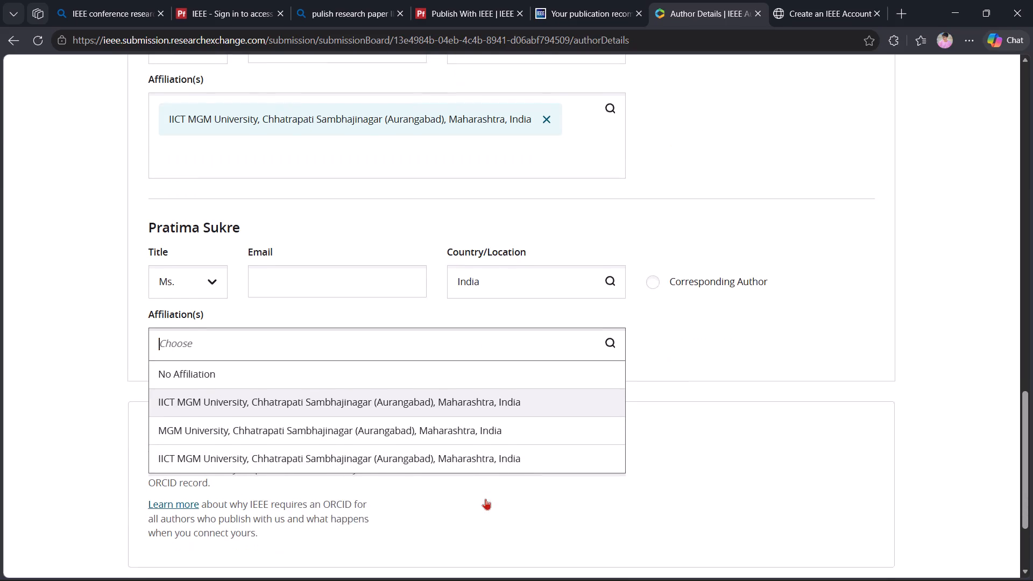
scroll(485, 499, down, 1)
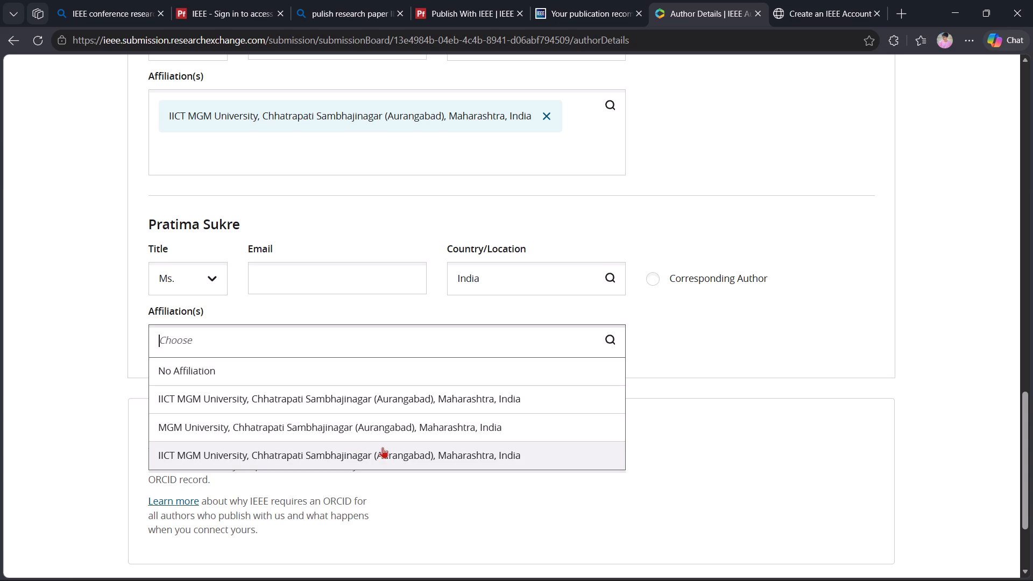
click(334, 401)
Confirm the author details for all five authors.
scroll(454, 402, down, 3)
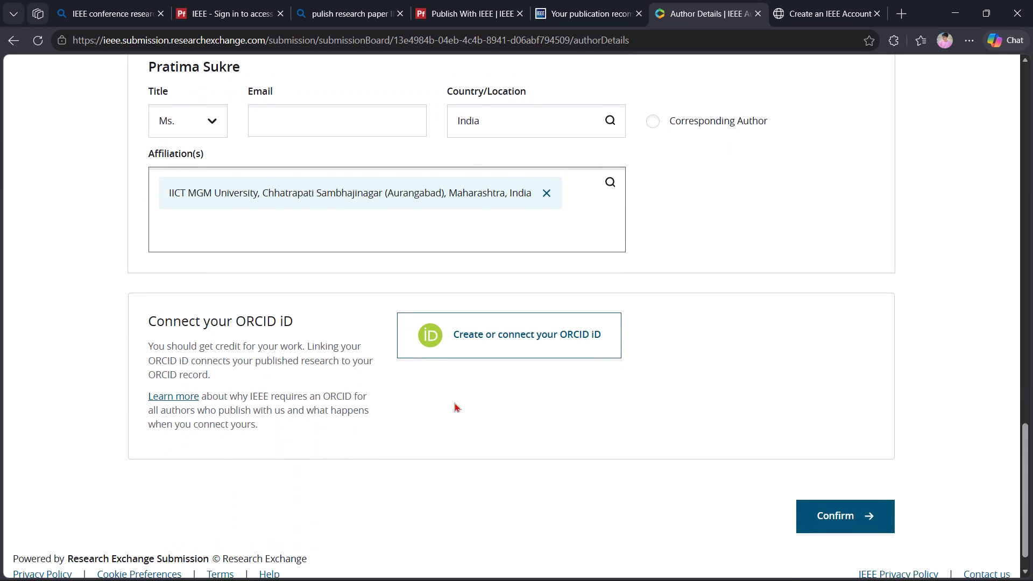
scroll(454, 402, down, 2)
click(857, 483)
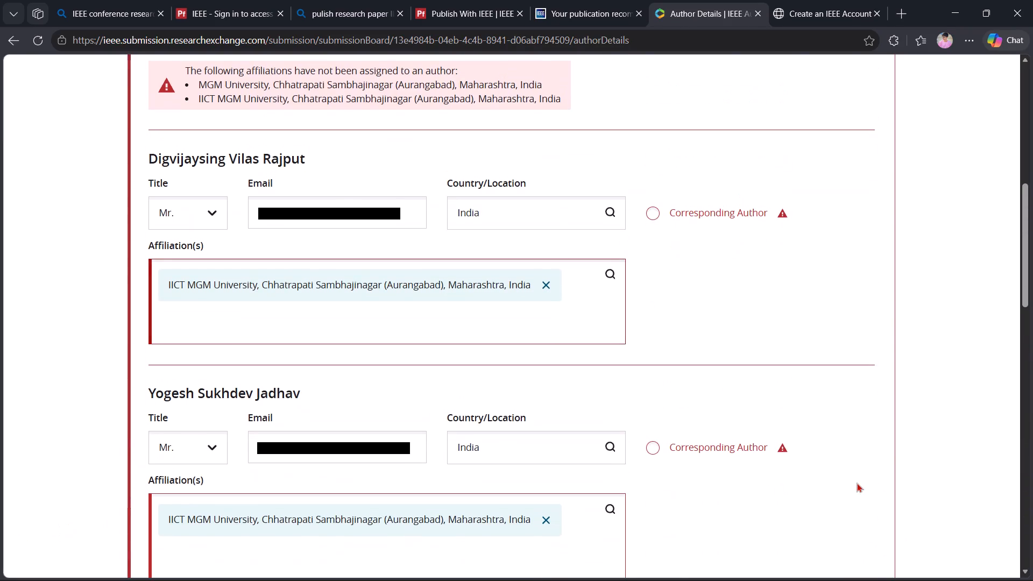
Mark the first author as the corresponding author.
scroll(857, 483, down, 1)
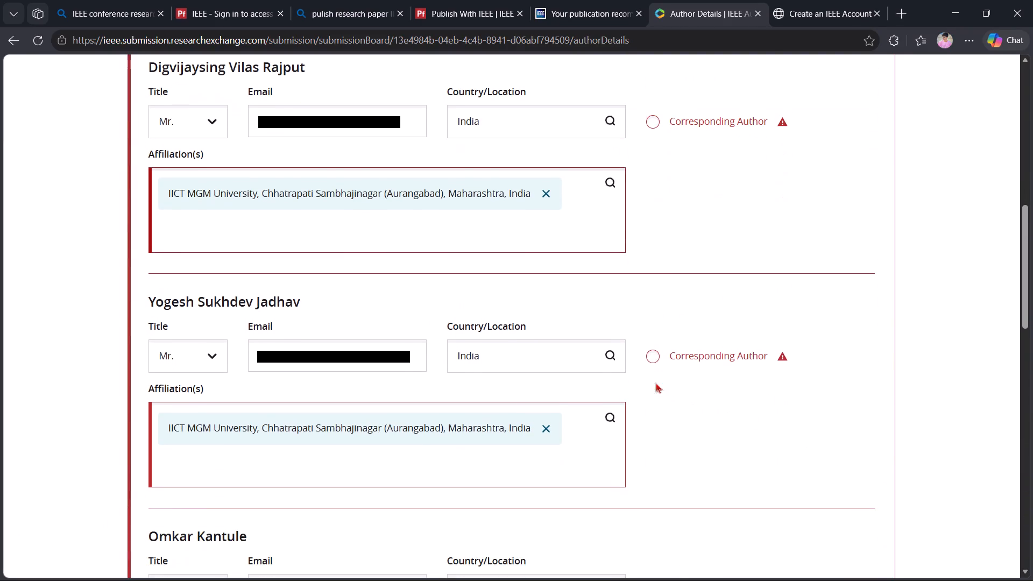
scroll(589, 363, down, 2)
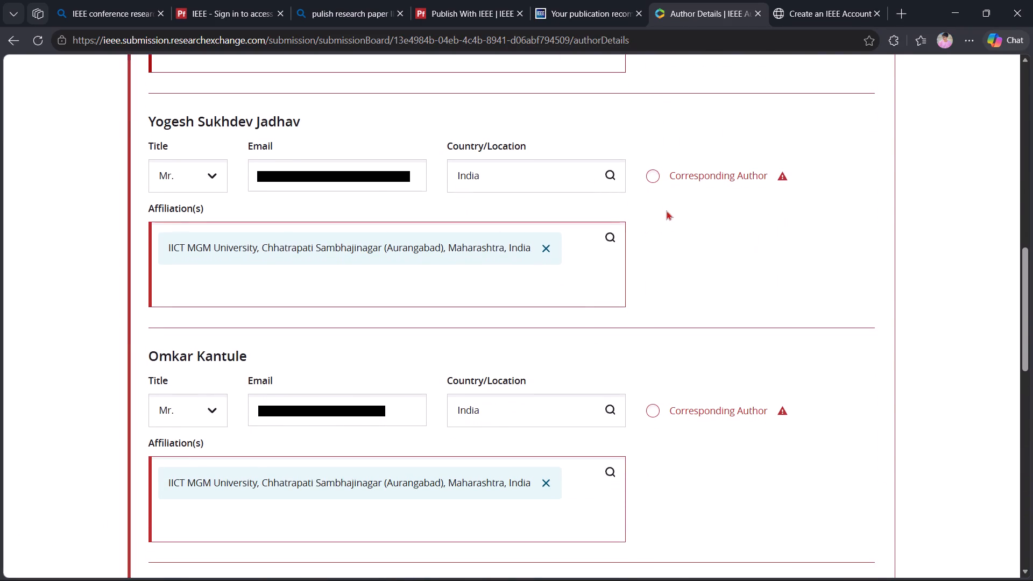
click(653, 181)
scroll(653, 181, up, 2)
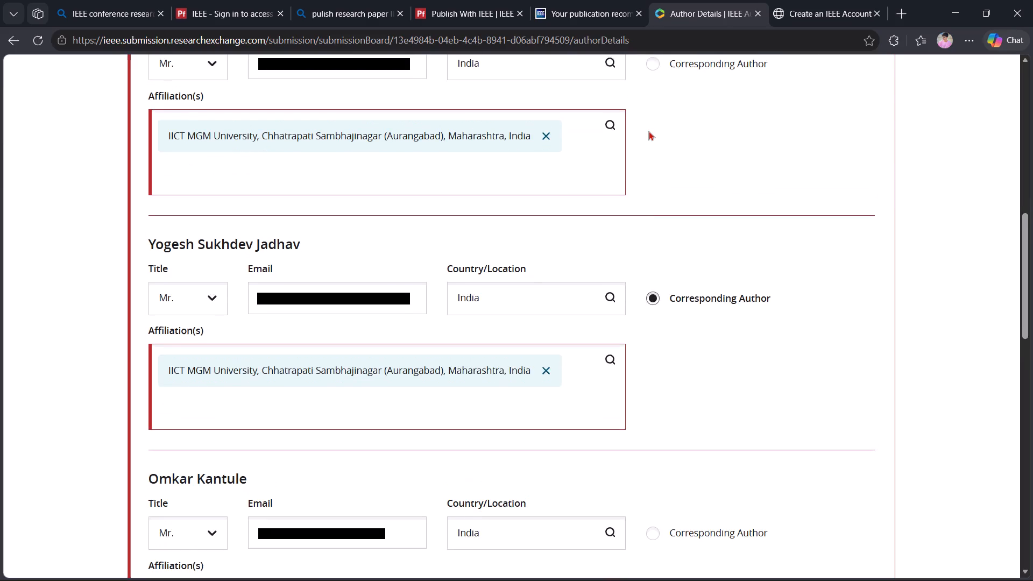
scroll(649, 128, up, 1)
click(657, 134)
scroll(657, 134, down, 4)
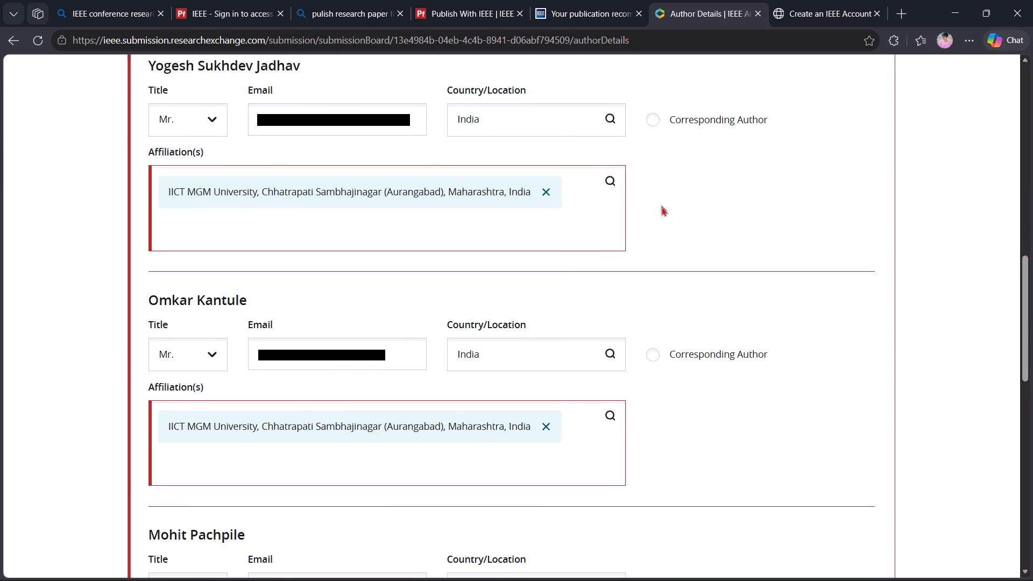
scroll(663, 214, up, 5)
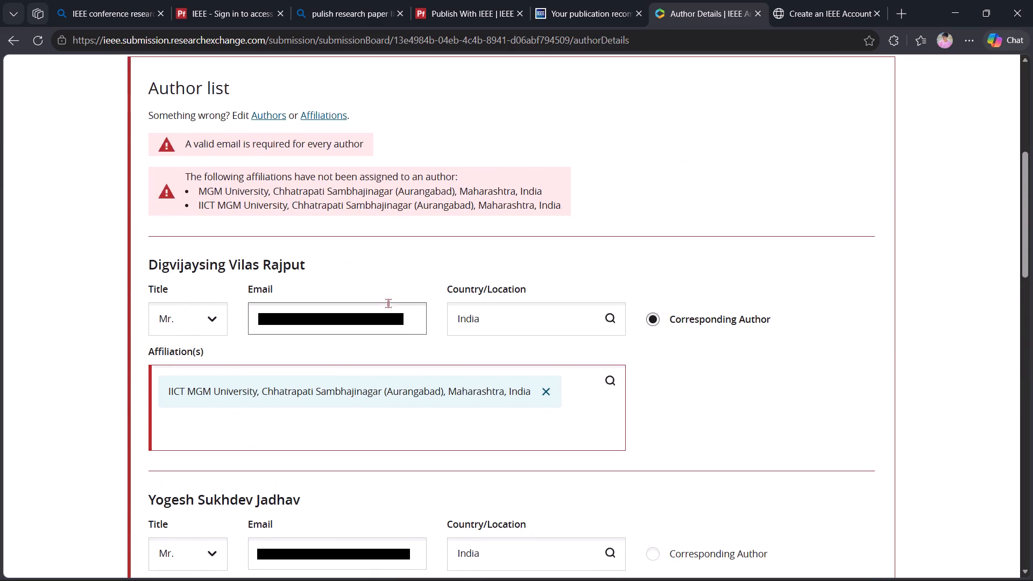
Fill the first author's email field with the saved email address.
click(405, 318)
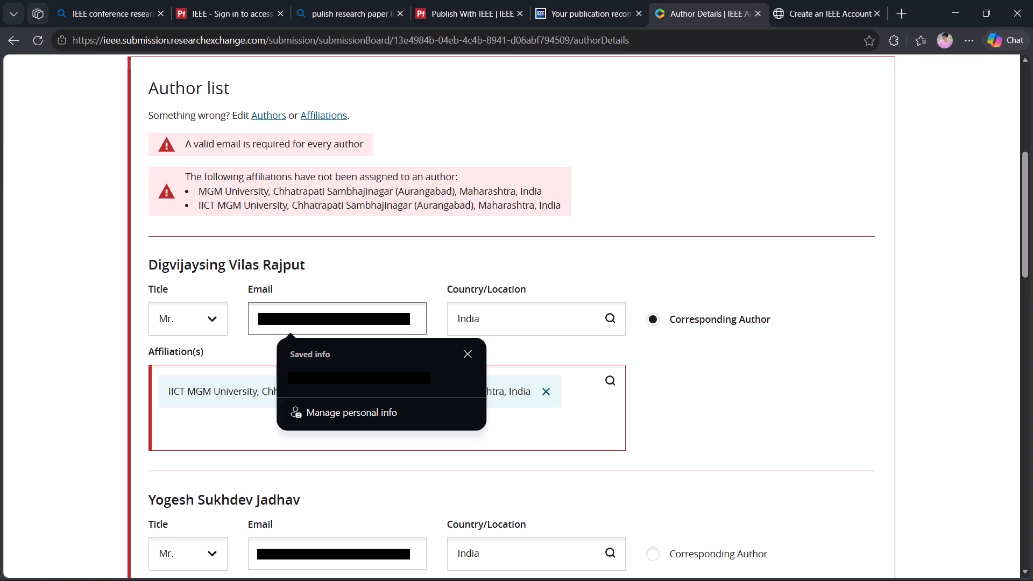
click(357, 374)
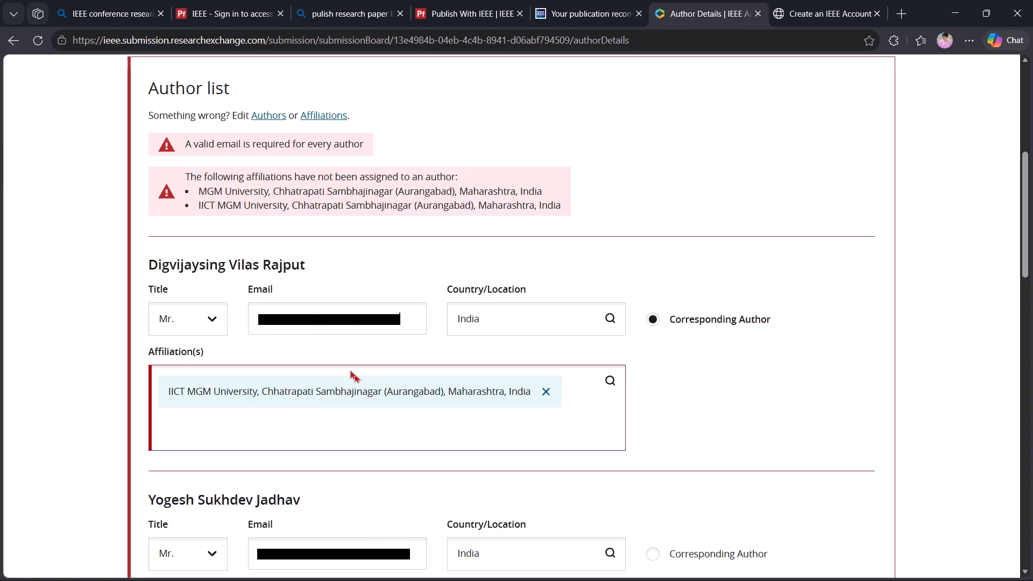
click(373, 275)
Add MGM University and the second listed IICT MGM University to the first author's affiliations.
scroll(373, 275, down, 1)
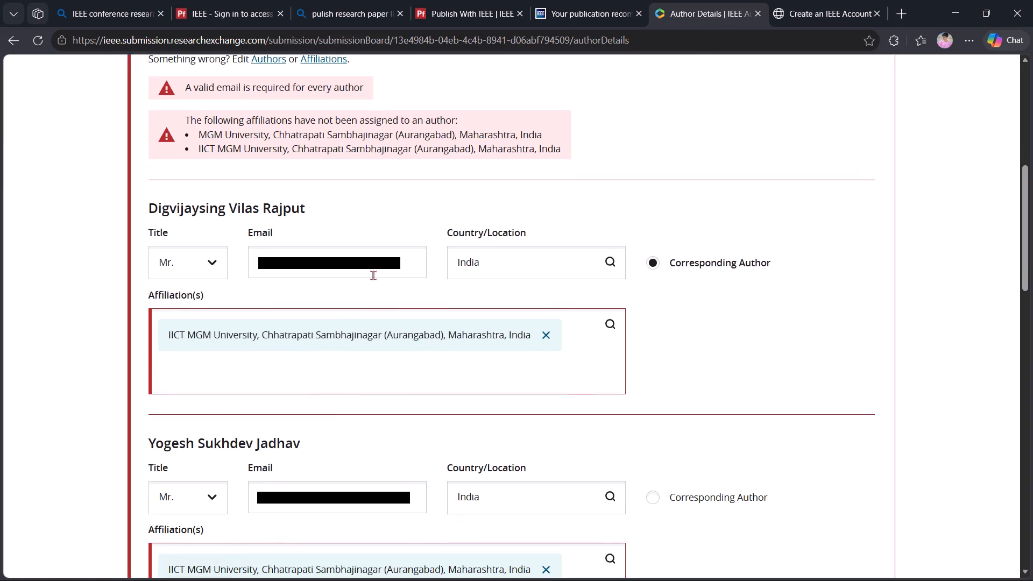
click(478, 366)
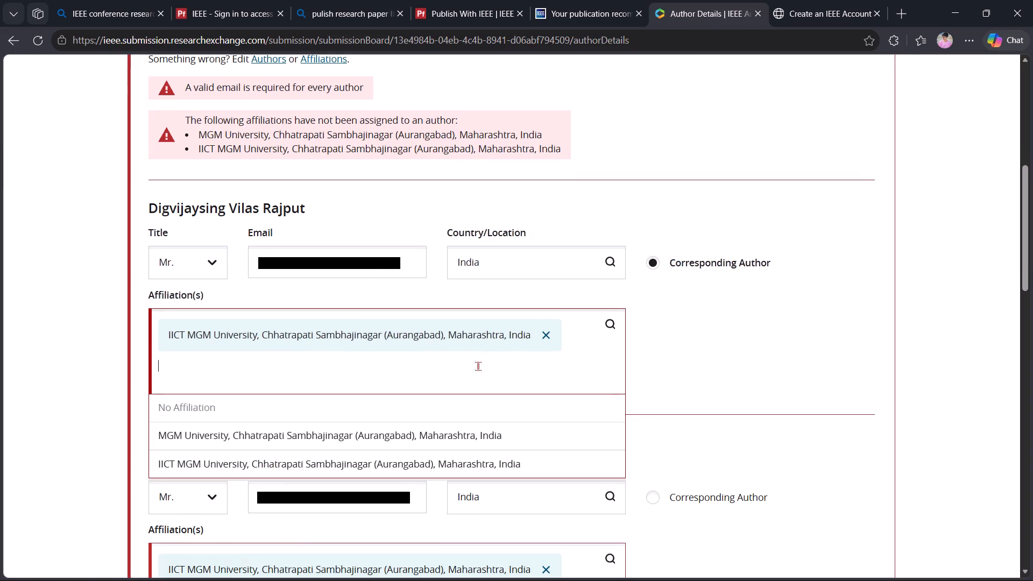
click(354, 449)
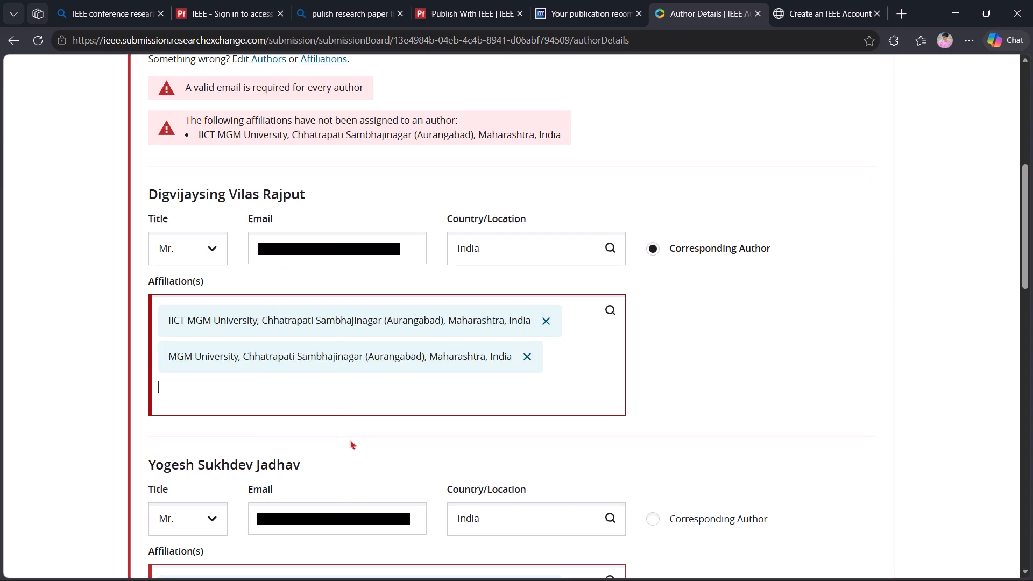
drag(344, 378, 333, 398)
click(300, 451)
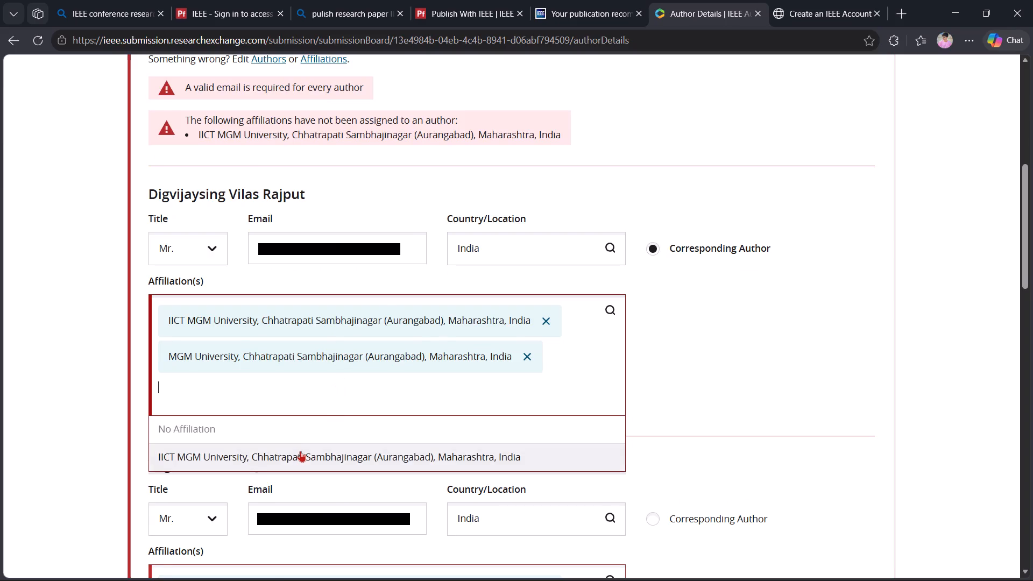
Try again to confirm the author details.
scroll(422, 388, down, 9)
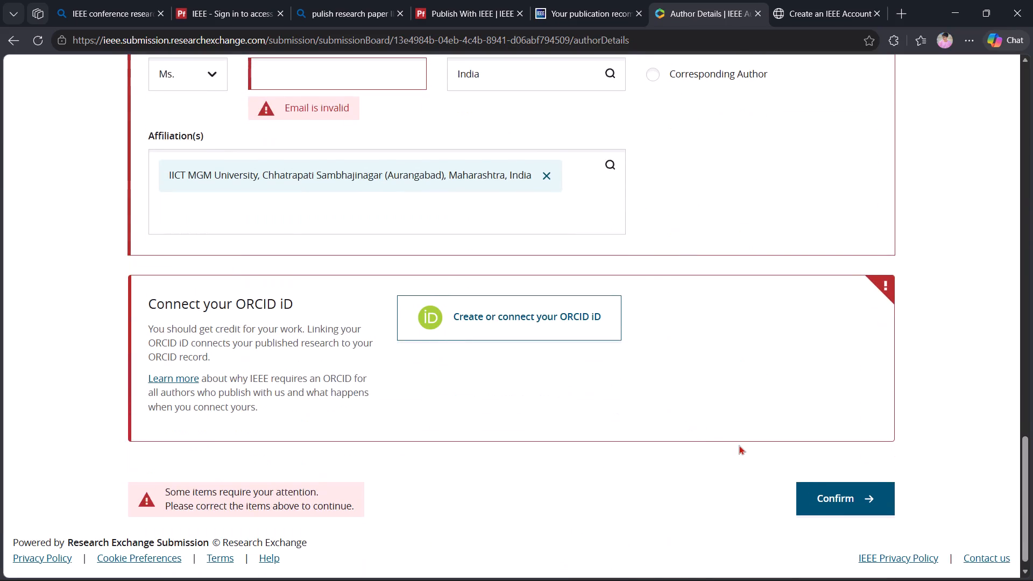
scroll(739, 445, right, 1)
click(839, 487)
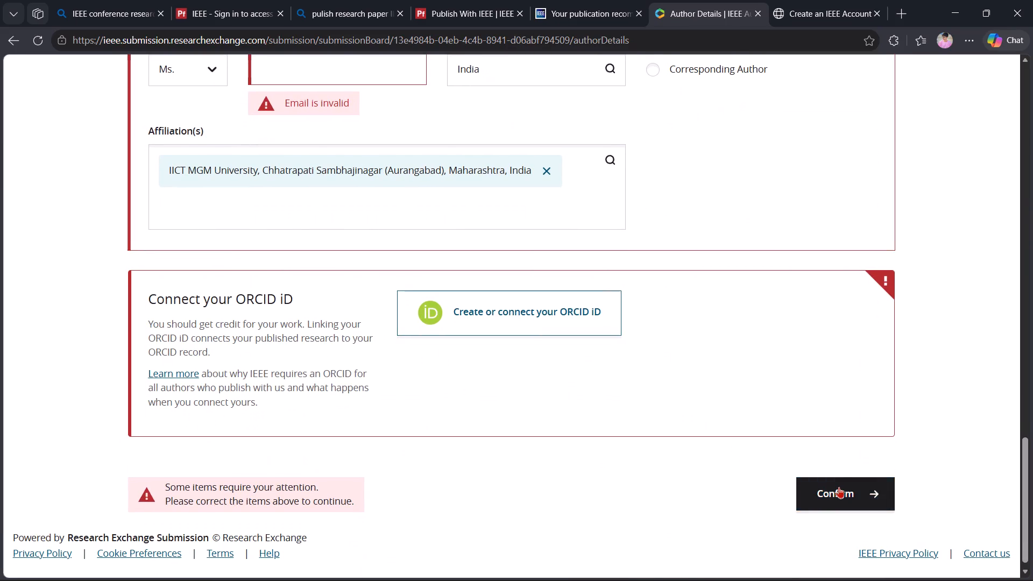
Review the author list for outstanding errors and check the first author's corresponding-author choice.
scroll(839, 487, up, 6)
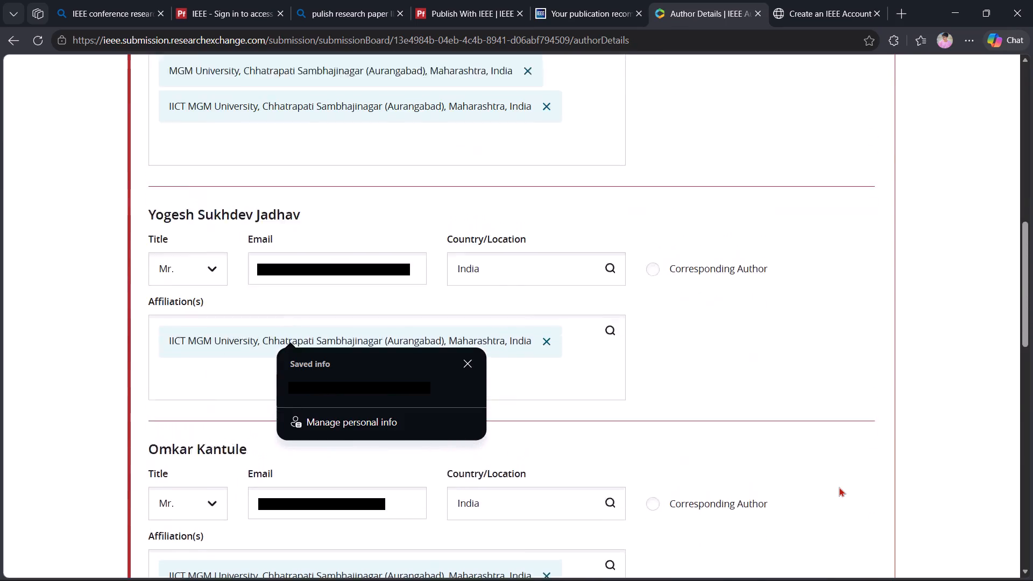
scroll(839, 487, up, 2)
scroll(839, 487, down, 4)
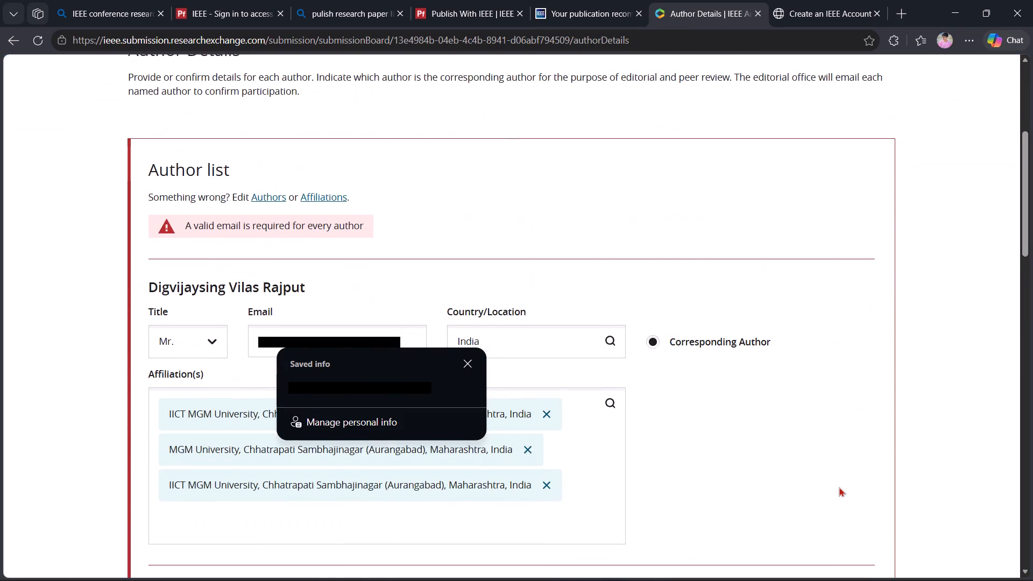
click(648, 341)
Remove all of the first author's affiliations, including MGM University and both IICT MGM University entries.
scroll(601, 247, down, 1)
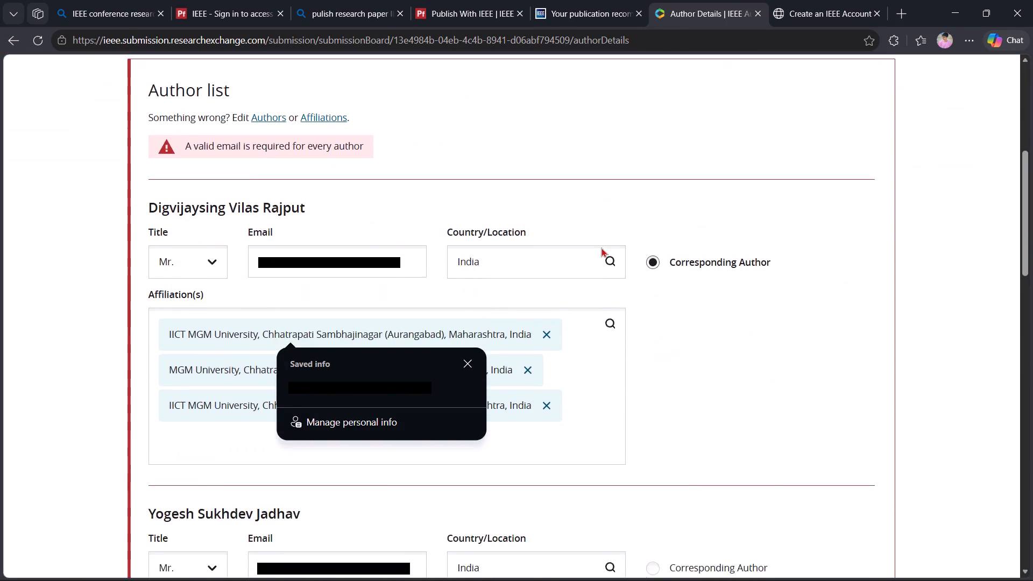
scroll(601, 247, down, 2)
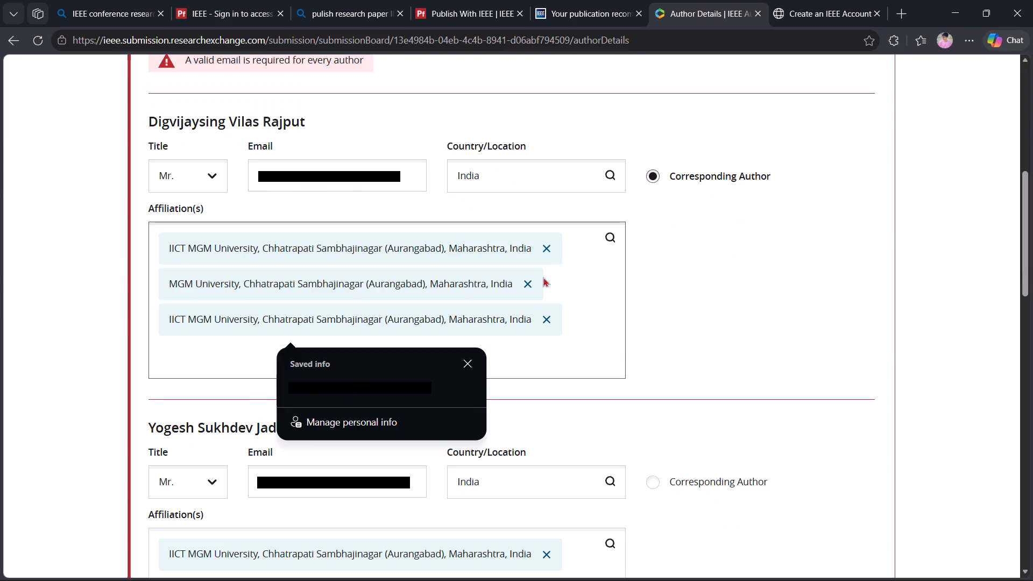
click(530, 287)
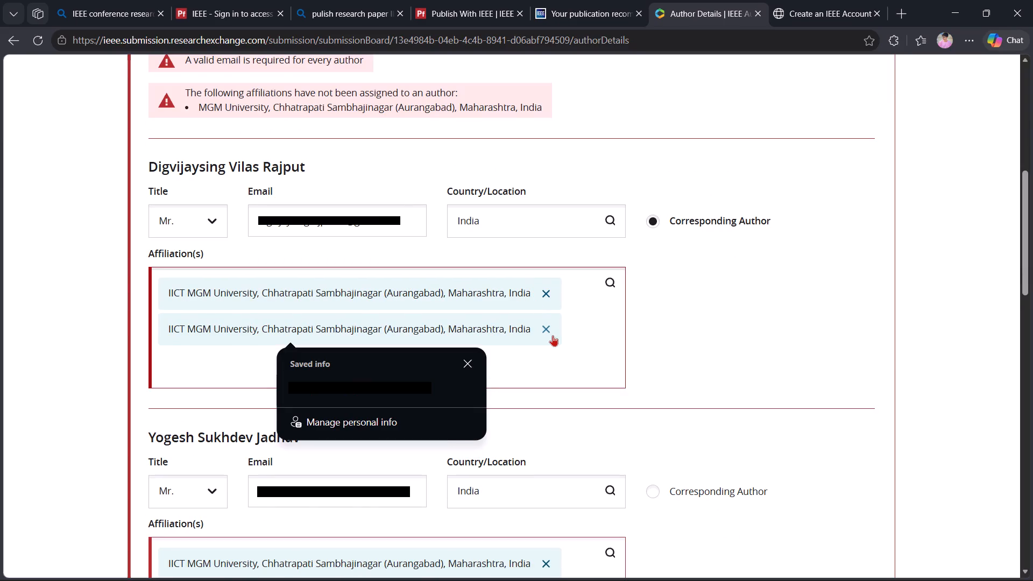
click(553, 335)
scroll(670, 297, up, 1)
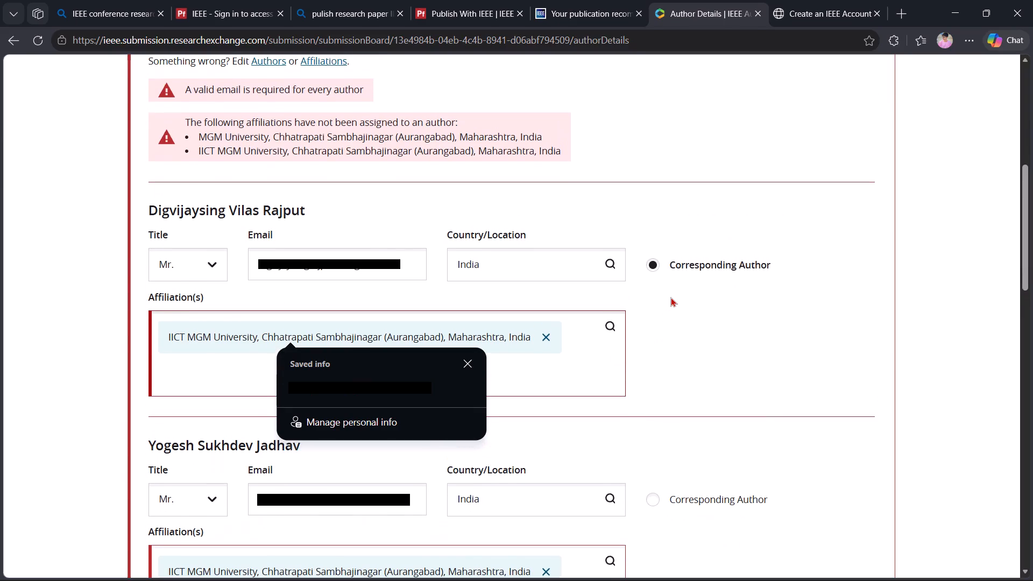
scroll(670, 297, up, 1)
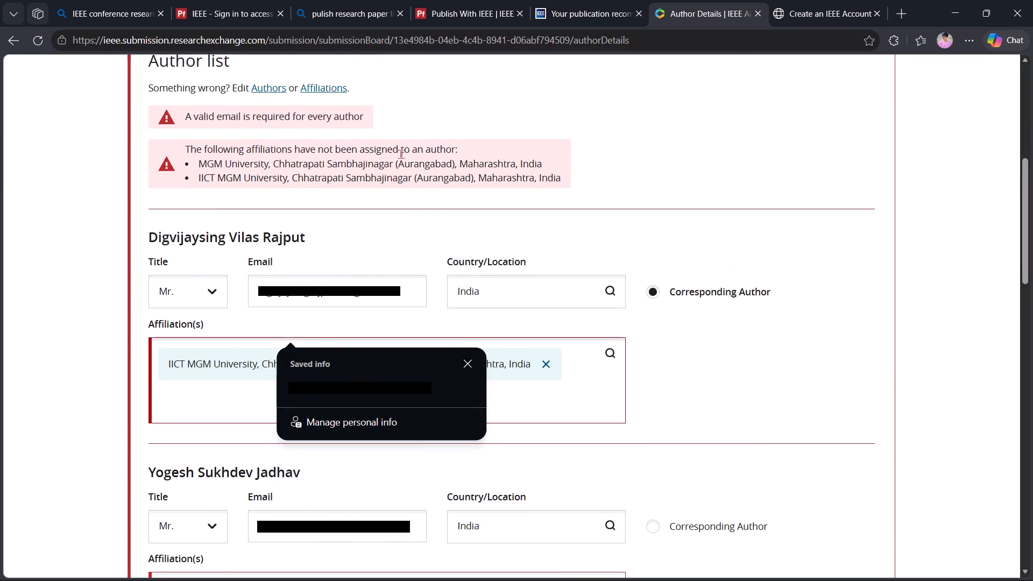
click(546, 364)
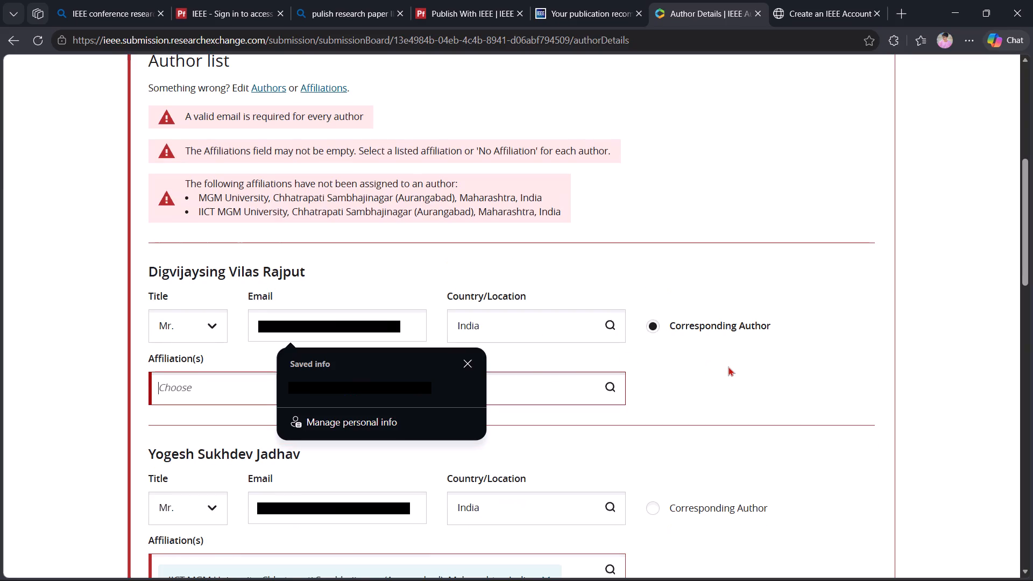
click(727, 369)
click(647, 421)
Try to confirm the author details with the first author's affiliations cleared.
scroll(647, 421, down, 7)
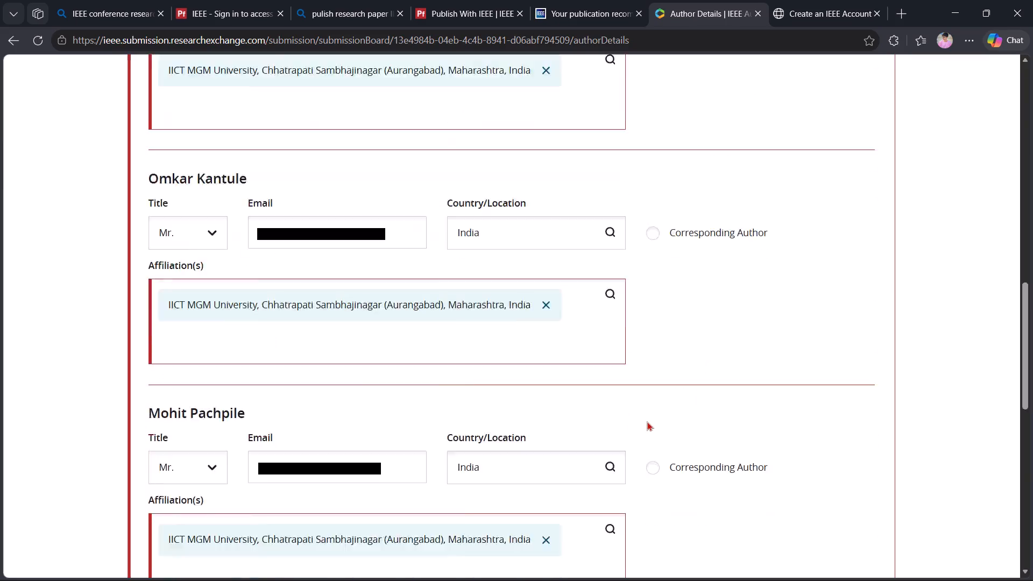
click(833, 481)
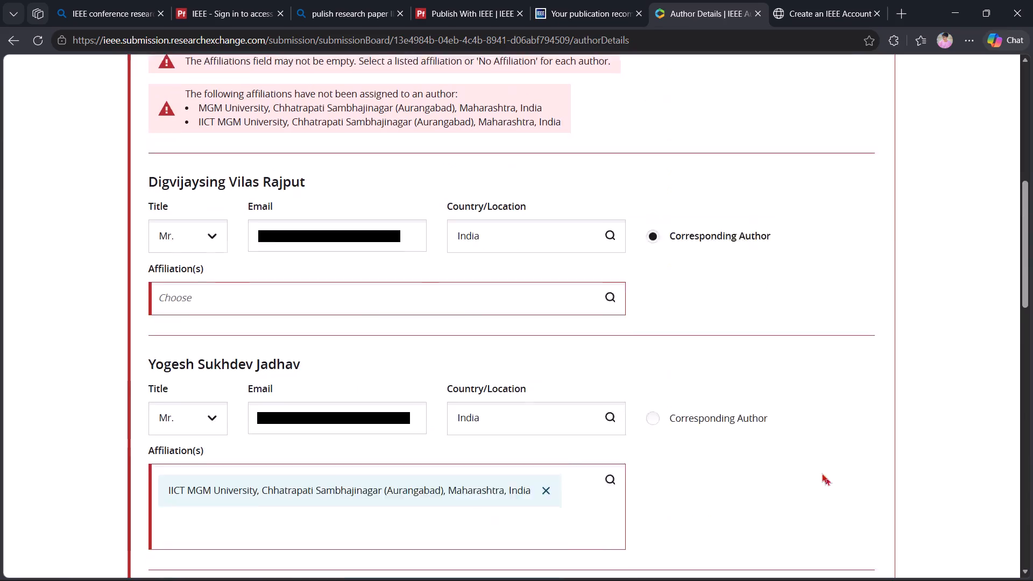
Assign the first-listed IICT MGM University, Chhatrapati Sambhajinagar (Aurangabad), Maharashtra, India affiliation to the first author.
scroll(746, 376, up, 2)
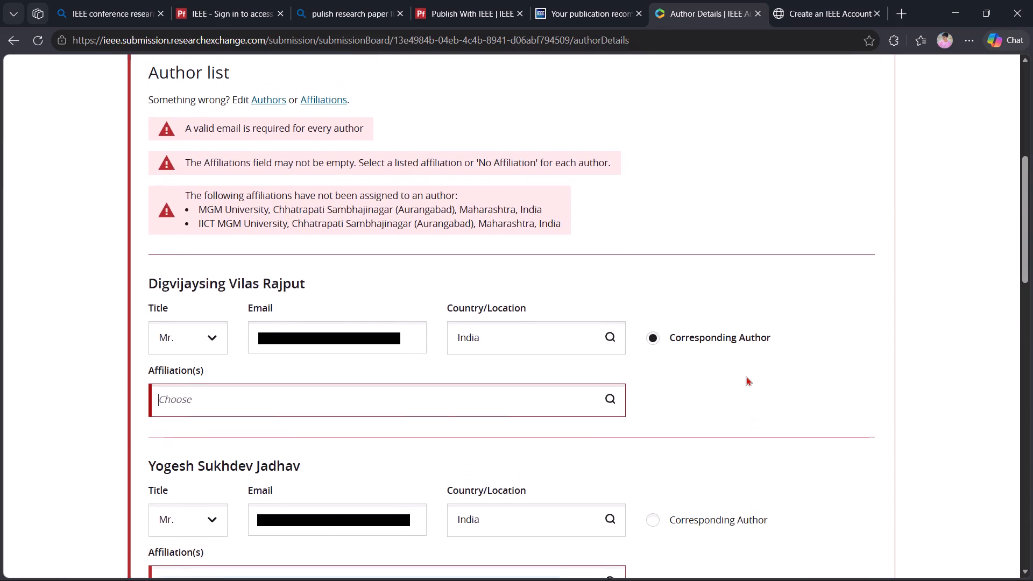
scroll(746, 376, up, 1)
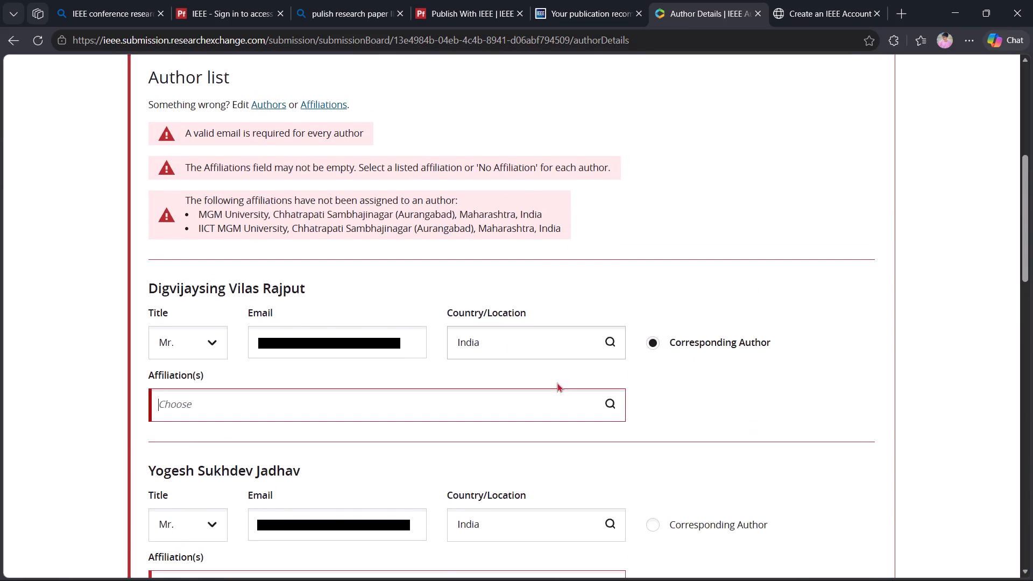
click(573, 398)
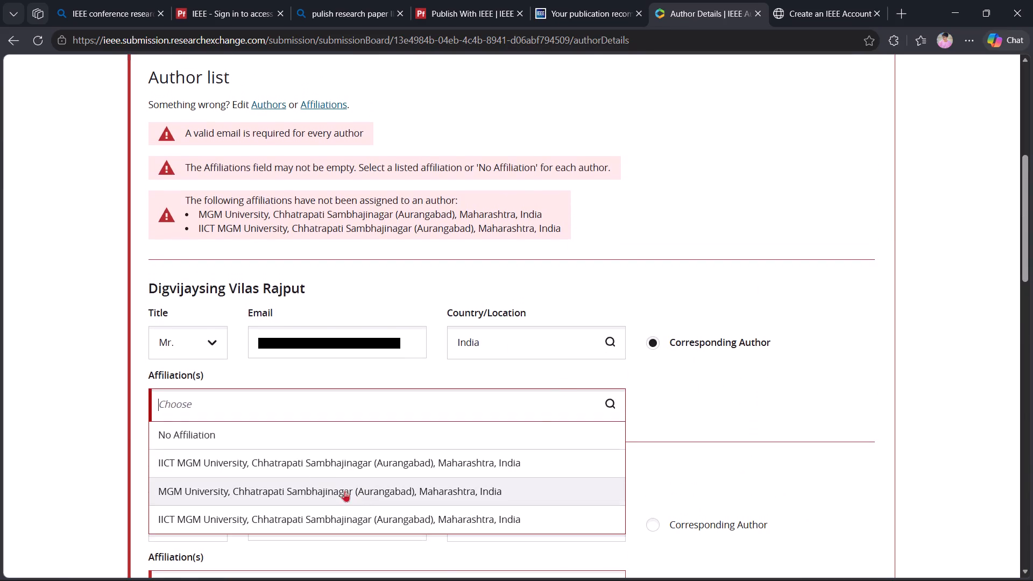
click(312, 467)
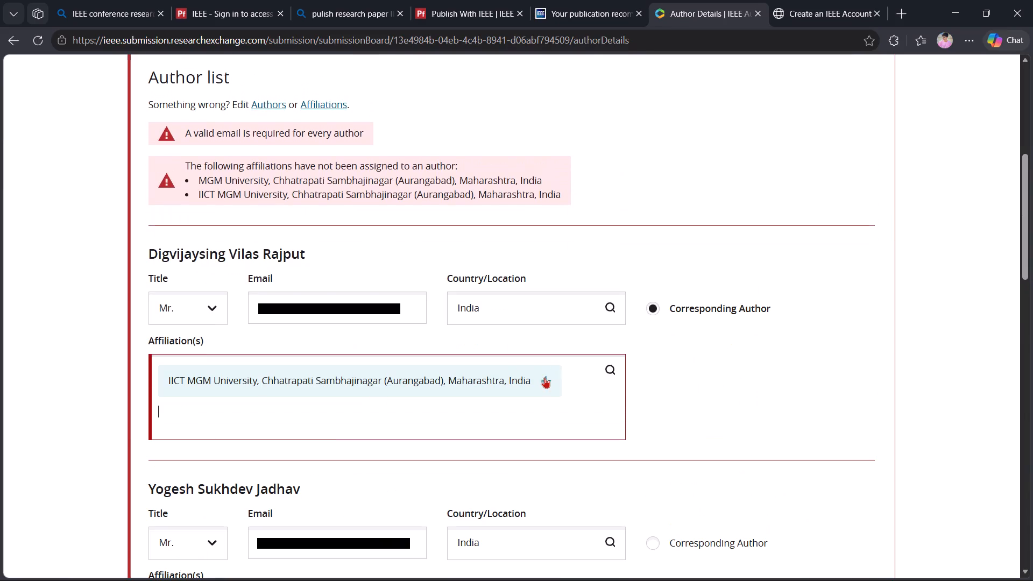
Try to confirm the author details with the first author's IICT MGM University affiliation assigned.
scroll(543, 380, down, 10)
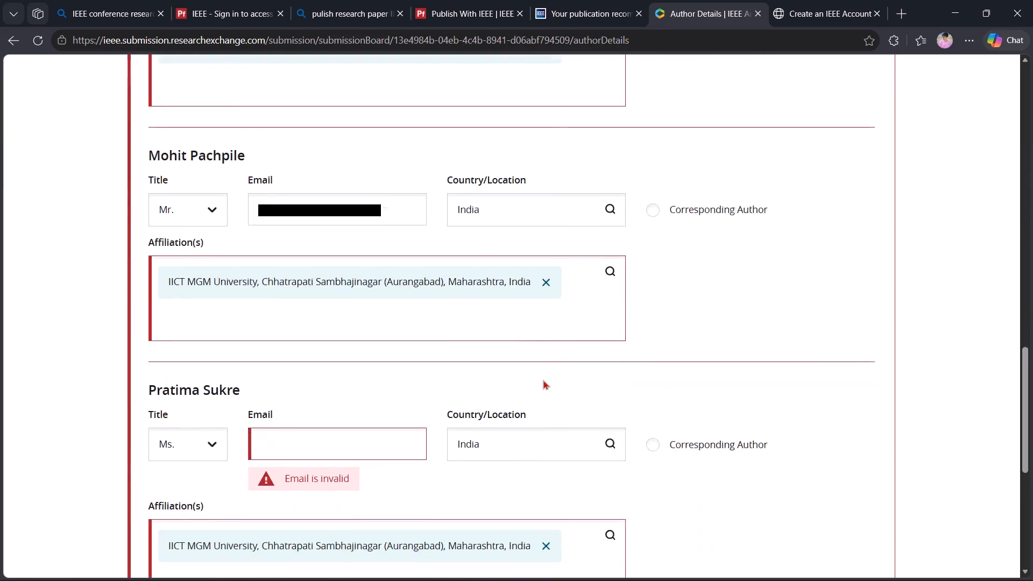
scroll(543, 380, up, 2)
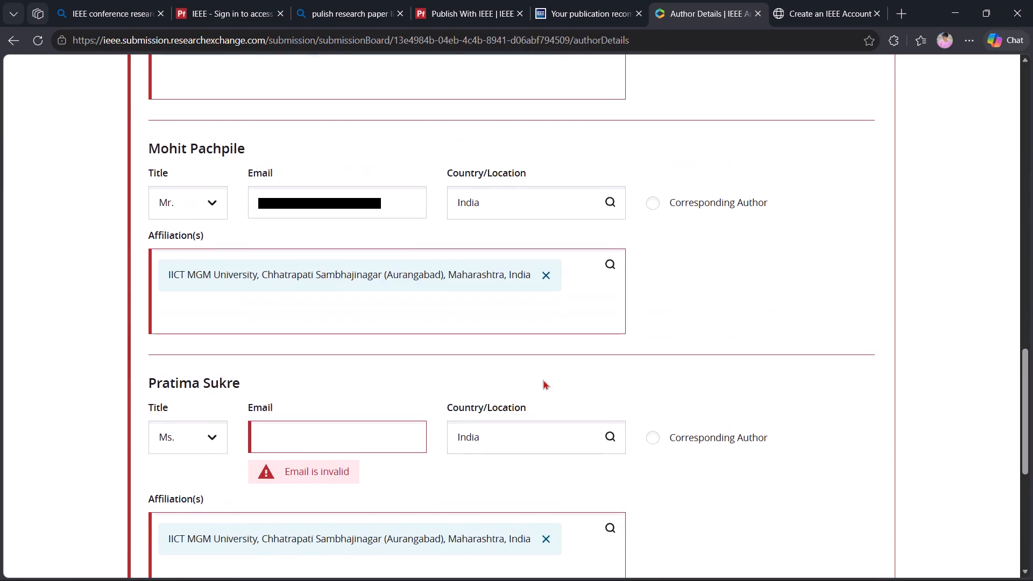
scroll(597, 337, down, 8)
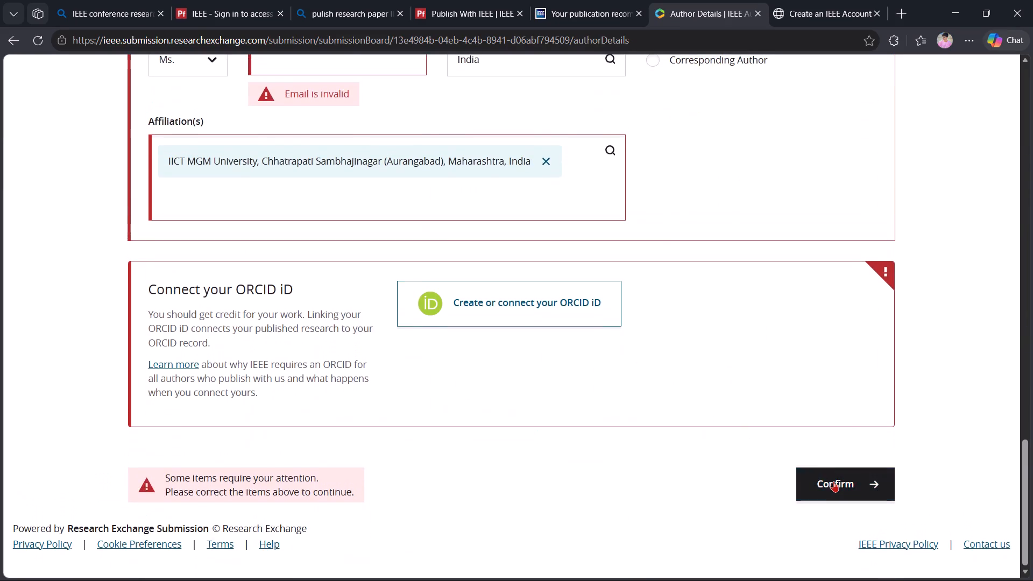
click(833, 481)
Copy the whole Author Details page text, from its heading down to the Confirm label.
scroll(713, 375, up, 3)
scroll(713, 375, down, 1)
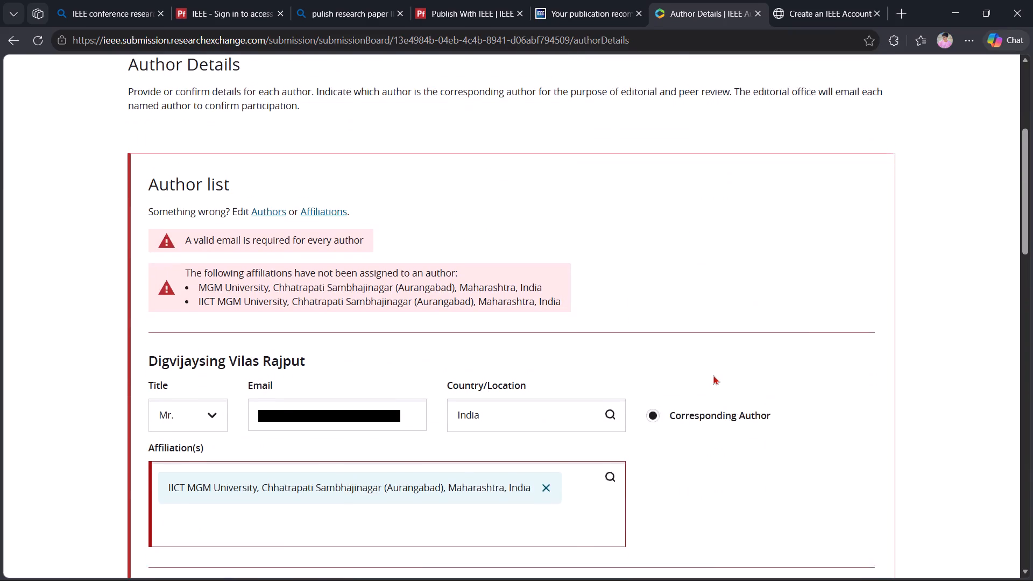
scroll(713, 375, down, 1)
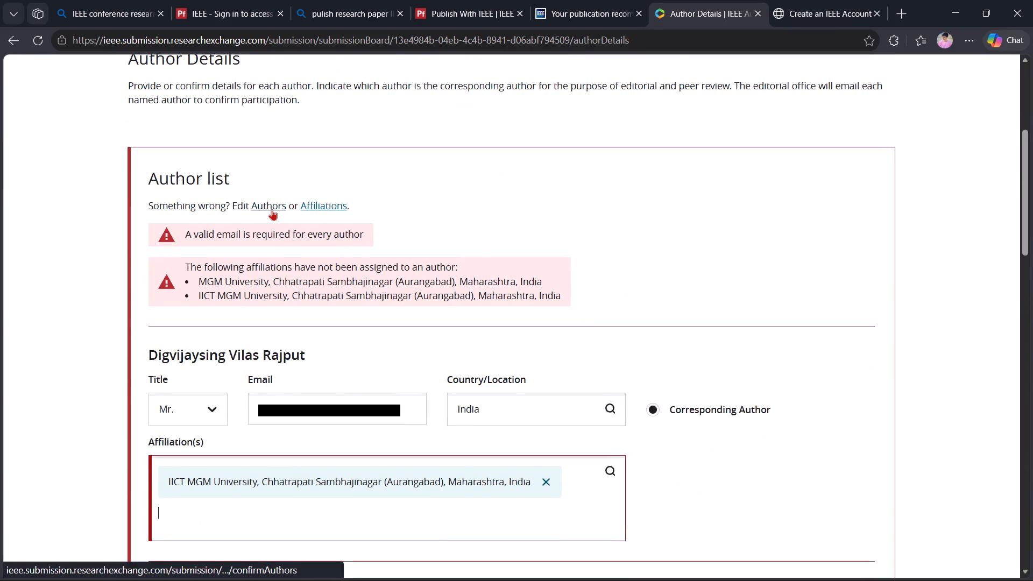
scroll(161, 157, up, 1)
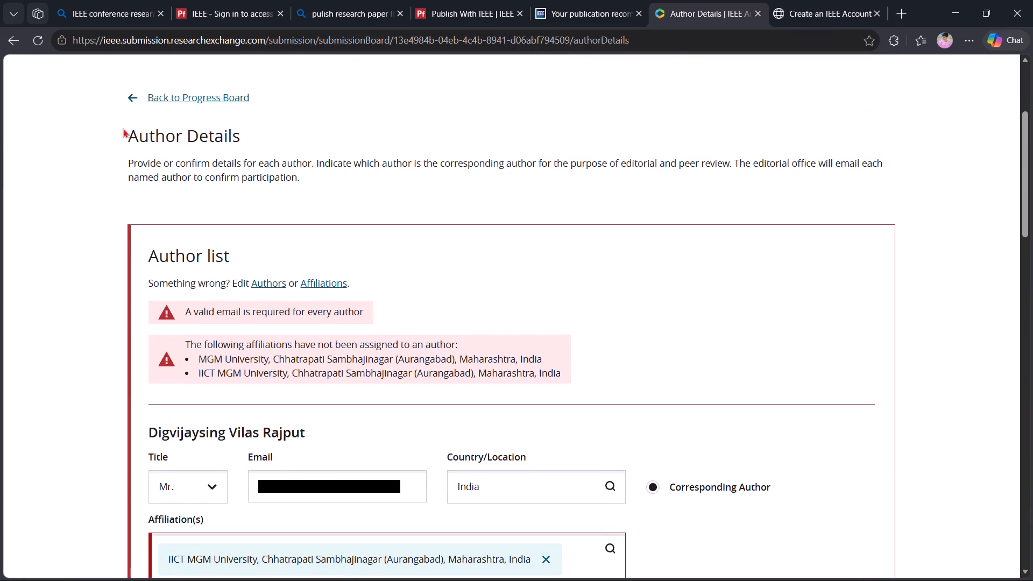
drag(132, 129, 355, 579)
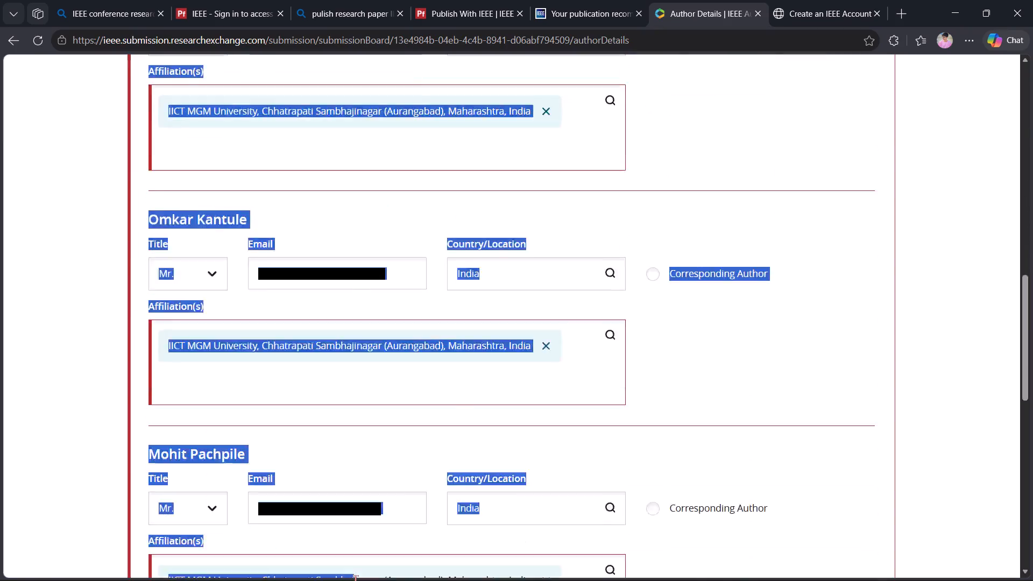
drag(355, 579, 797, 487)
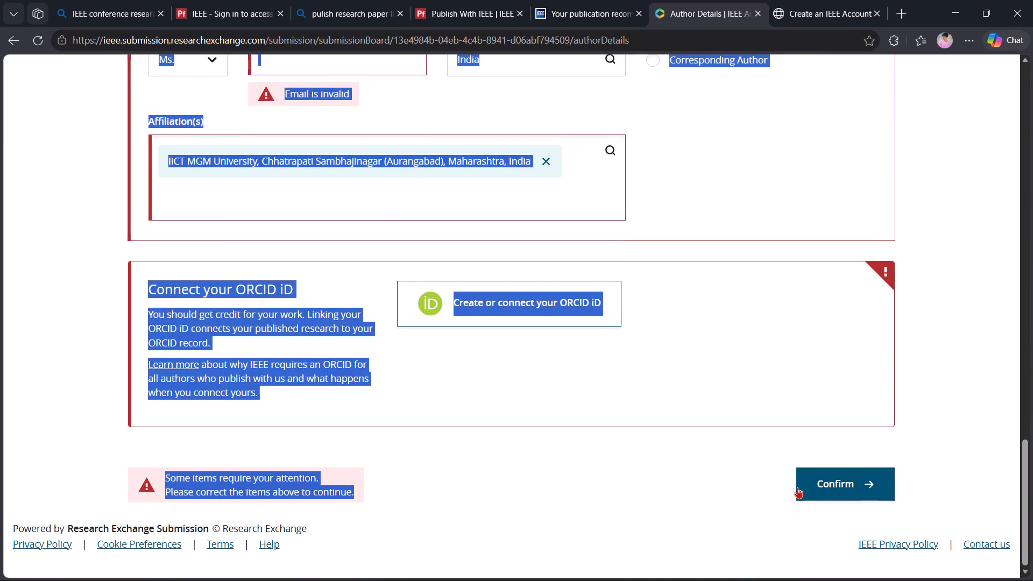
drag(797, 487, 891, 499)
key(ctrl+c)
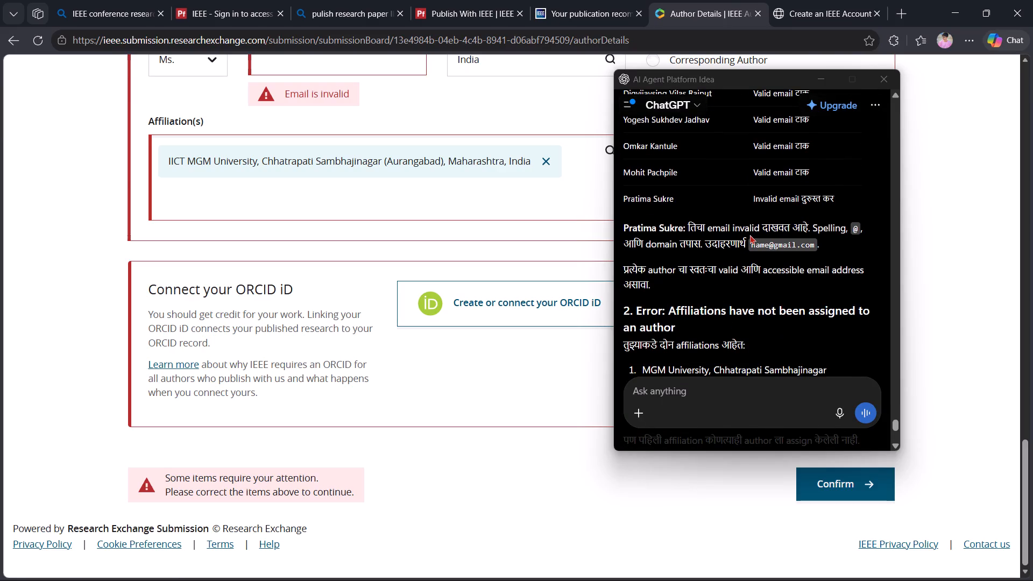
scroll(442, 269, up, 4)
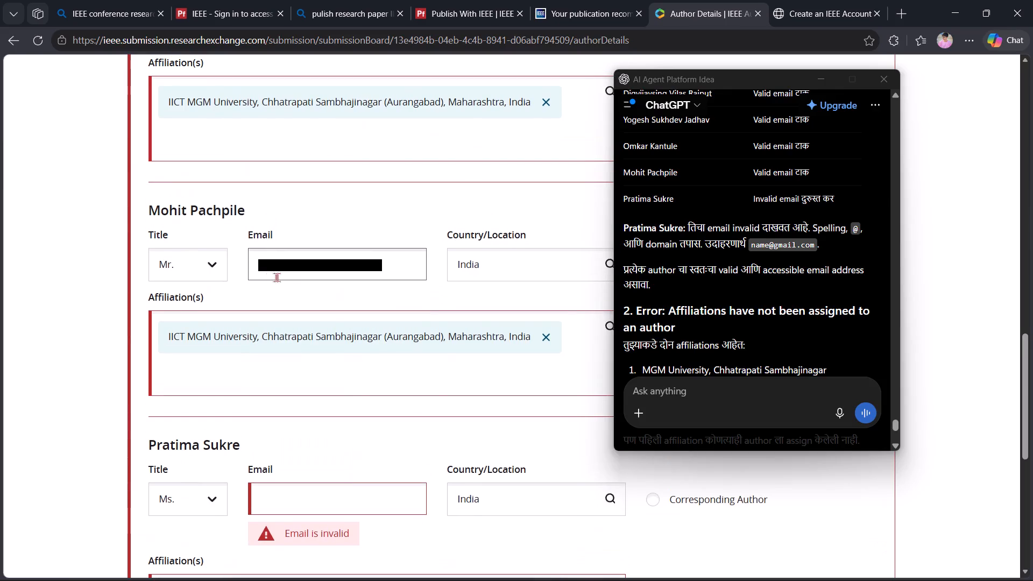
click(401, 264)
click(384, 226)
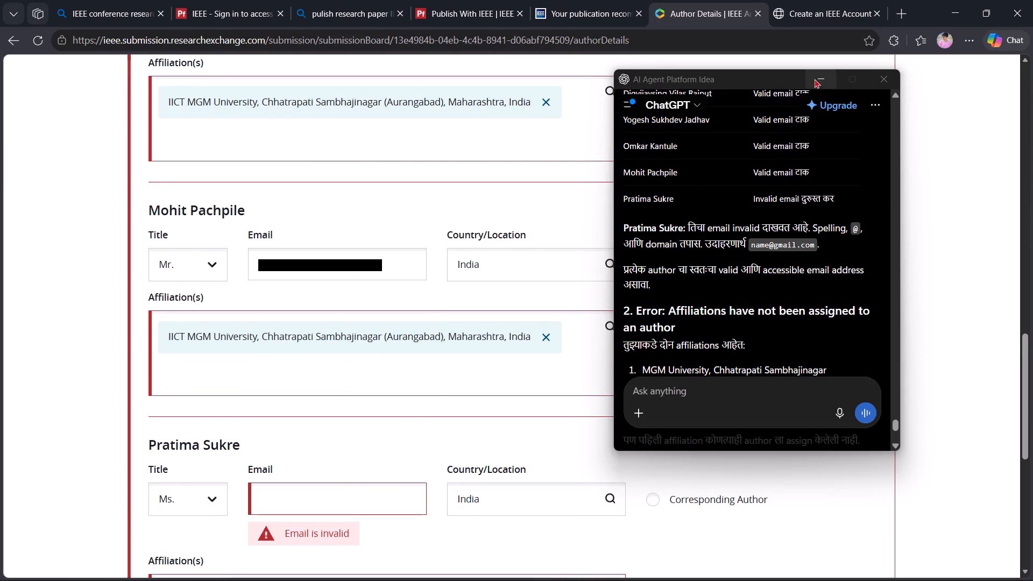
scroll(677, 349, down, 1)
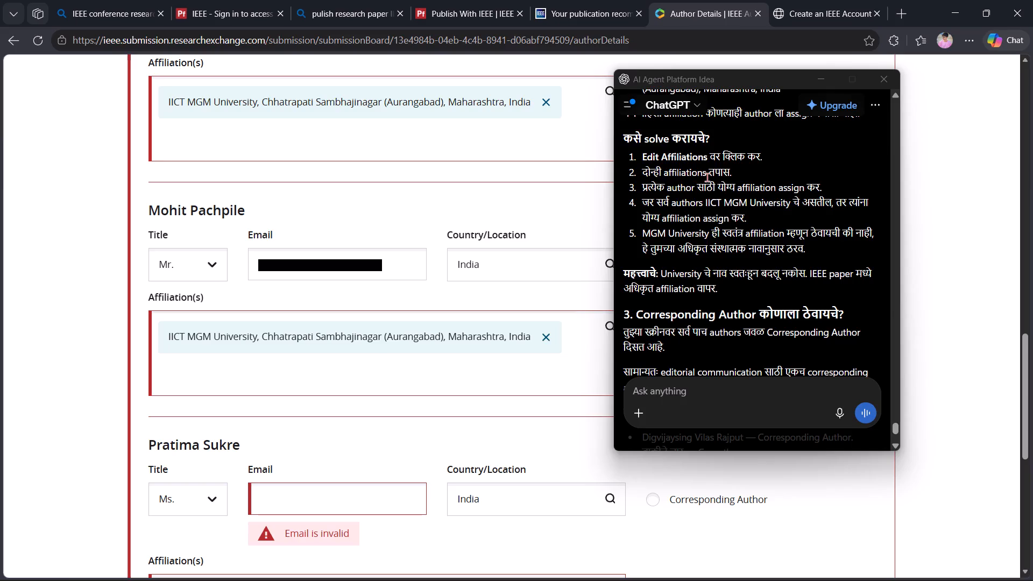
scroll(737, 185, down, 1)
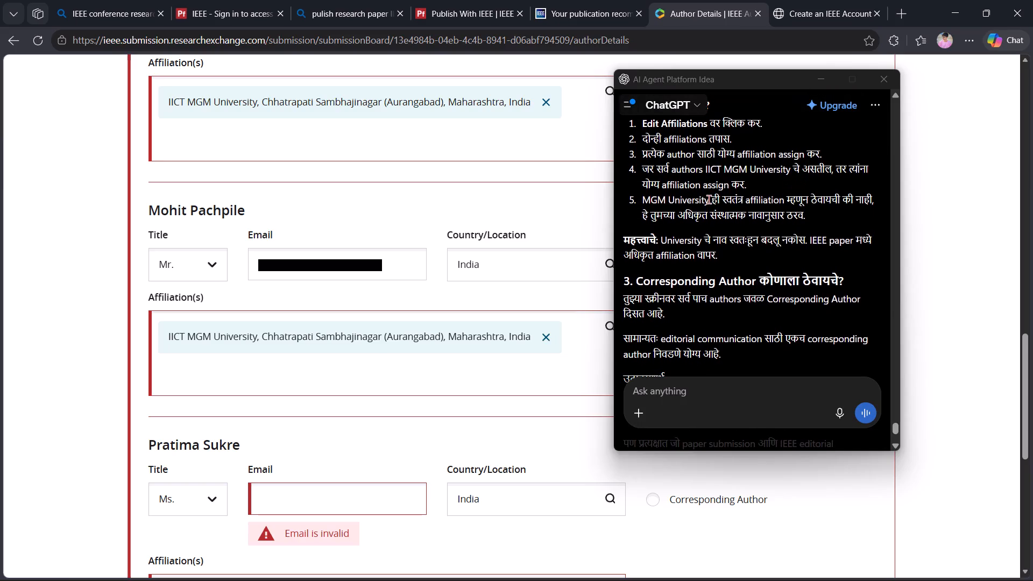
scroll(709, 199, down, 1)
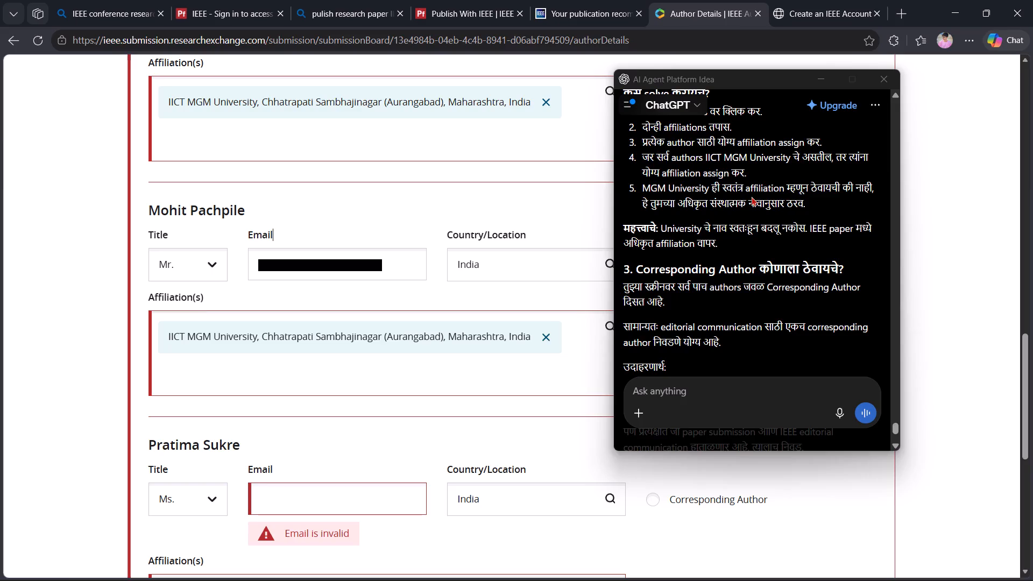
scroll(796, 189, down, 1)
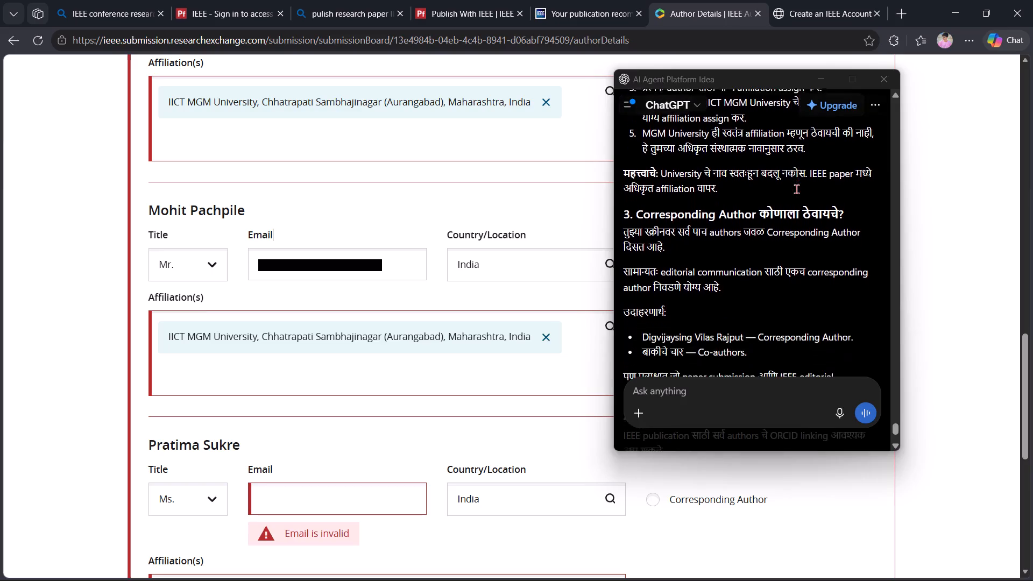
scroll(796, 189, down, 1)
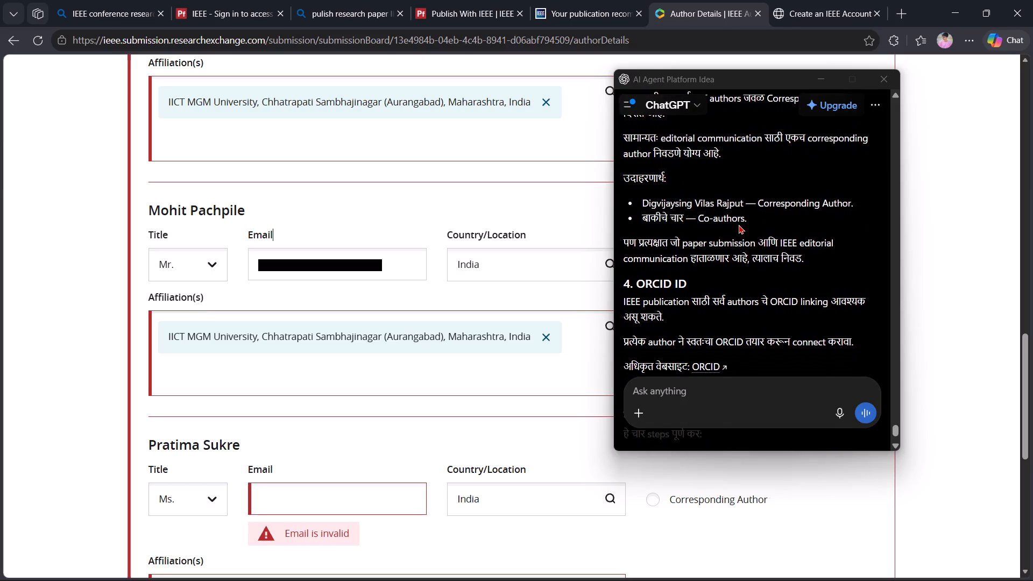
scroll(738, 224, up, 1)
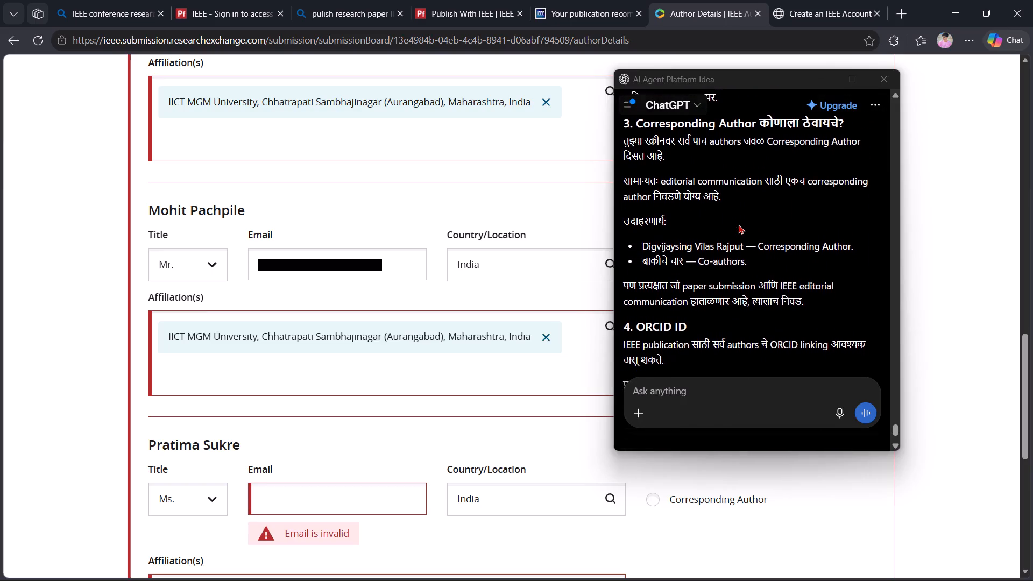
scroll(738, 224, up, 1)
click(823, 80)
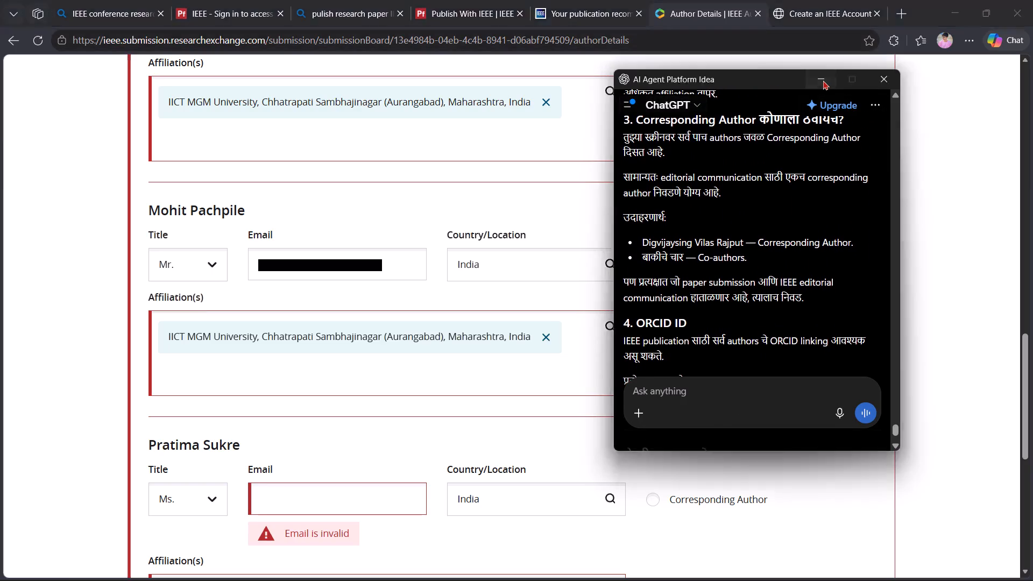
Remove the IICT MGM University affiliation from both the first and second authors.
scroll(597, 328, up, 6)
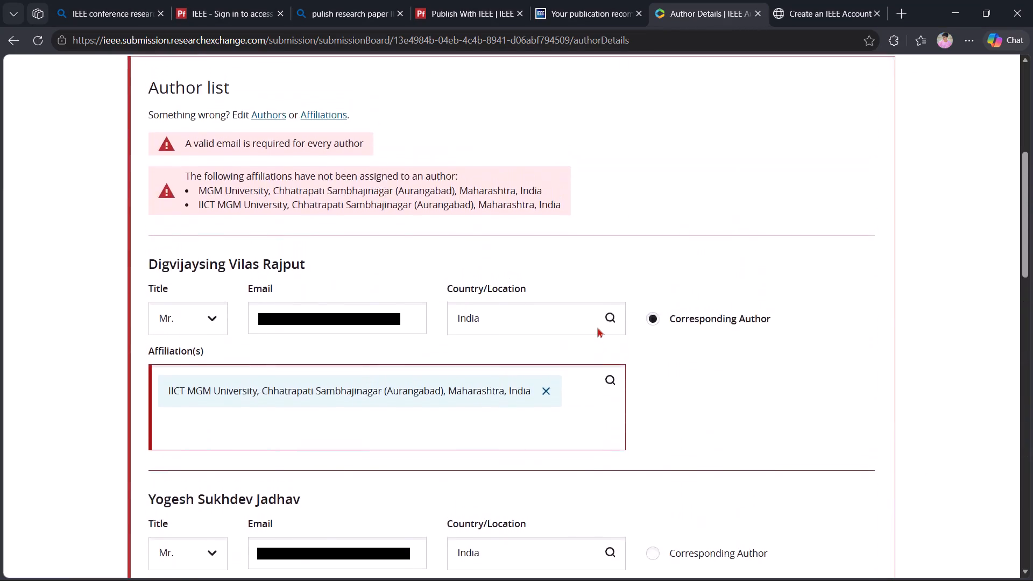
click(546, 164)
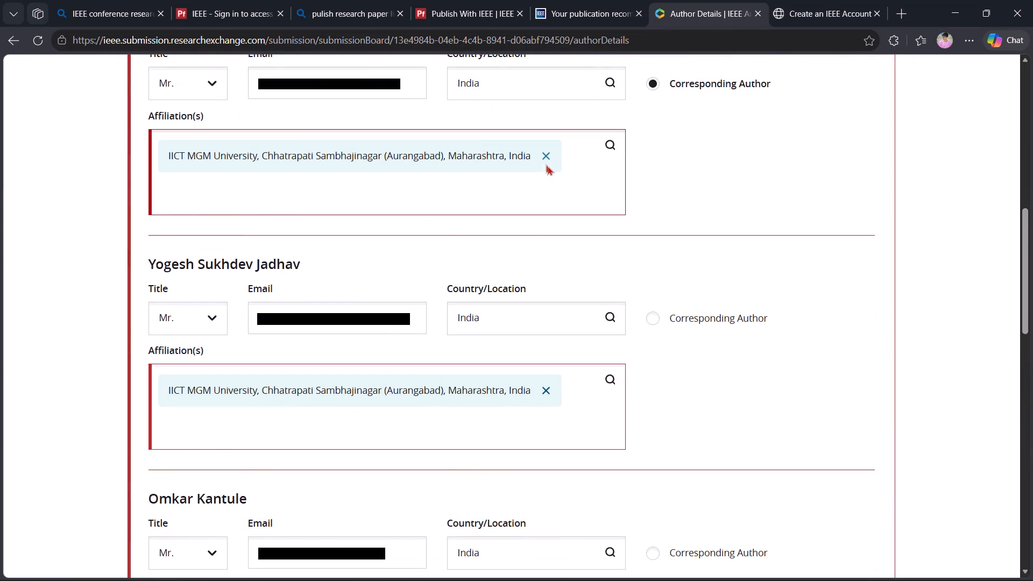
click(596, 208)
click(685, 179)
scroll(685, 179, up, 1)
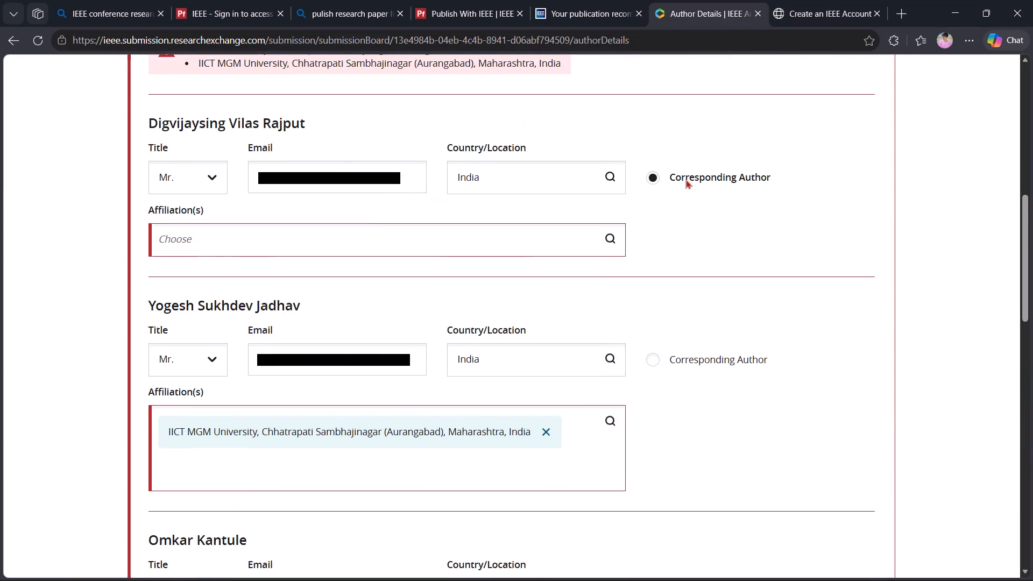
scroll(614, 127, down, 1)
scroll(614, 127, up, 1)
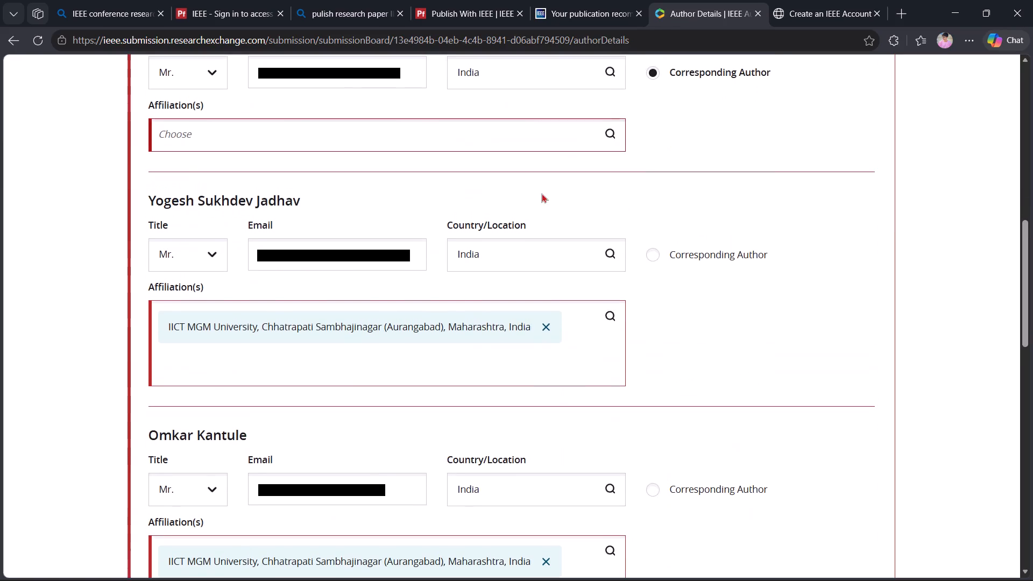
click(545, 330)
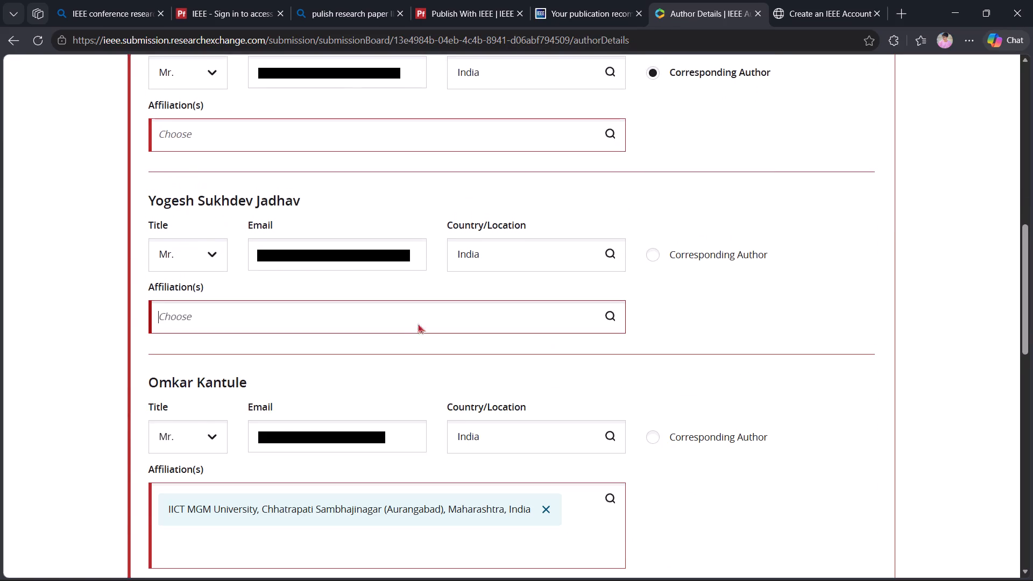
Assign the MGM University, Chhatrapati Sambhajinagar (Aurangabad) affiliation to the second author.
click(411, 315)
key(Down)
key(Down)
key(Return)
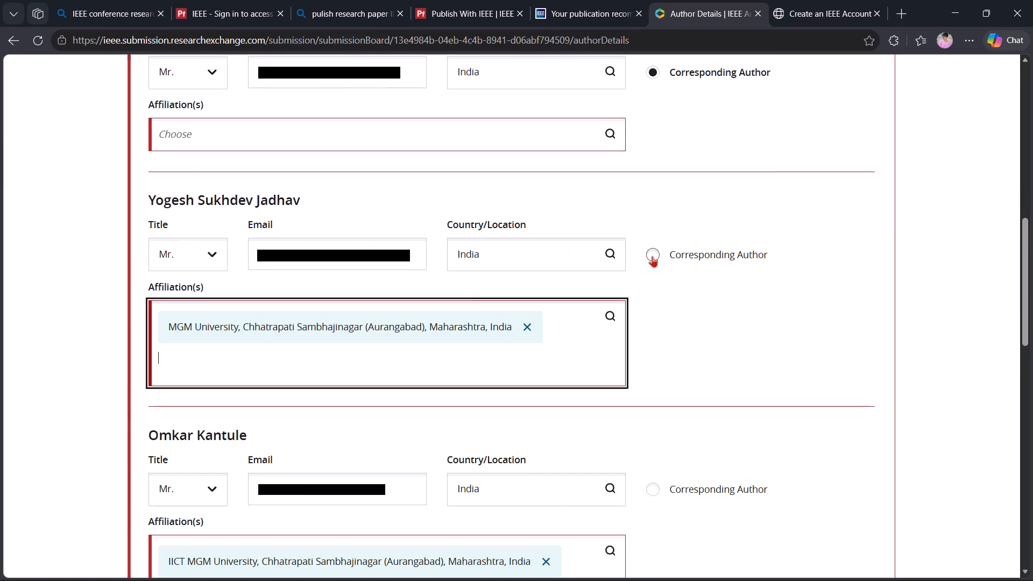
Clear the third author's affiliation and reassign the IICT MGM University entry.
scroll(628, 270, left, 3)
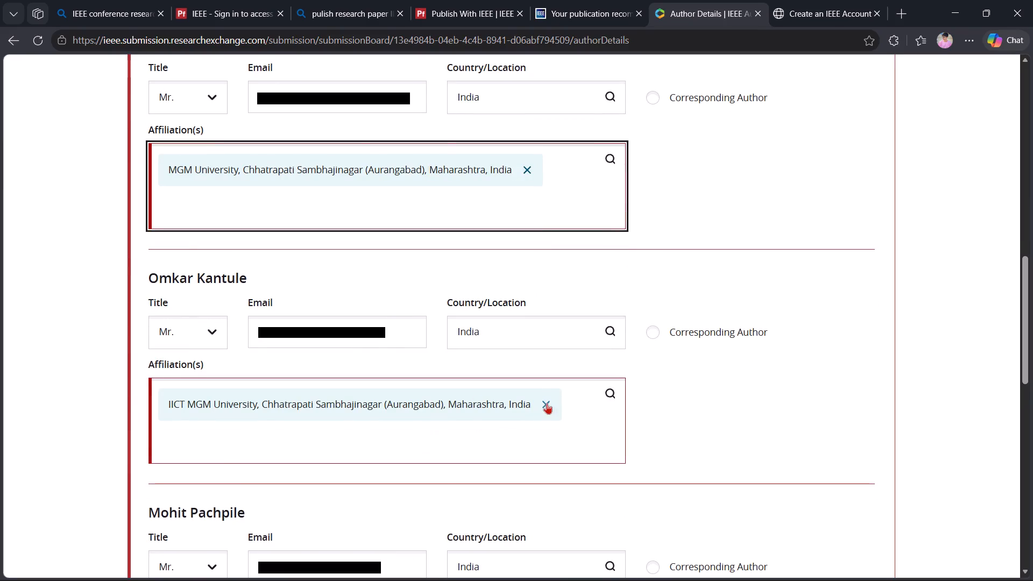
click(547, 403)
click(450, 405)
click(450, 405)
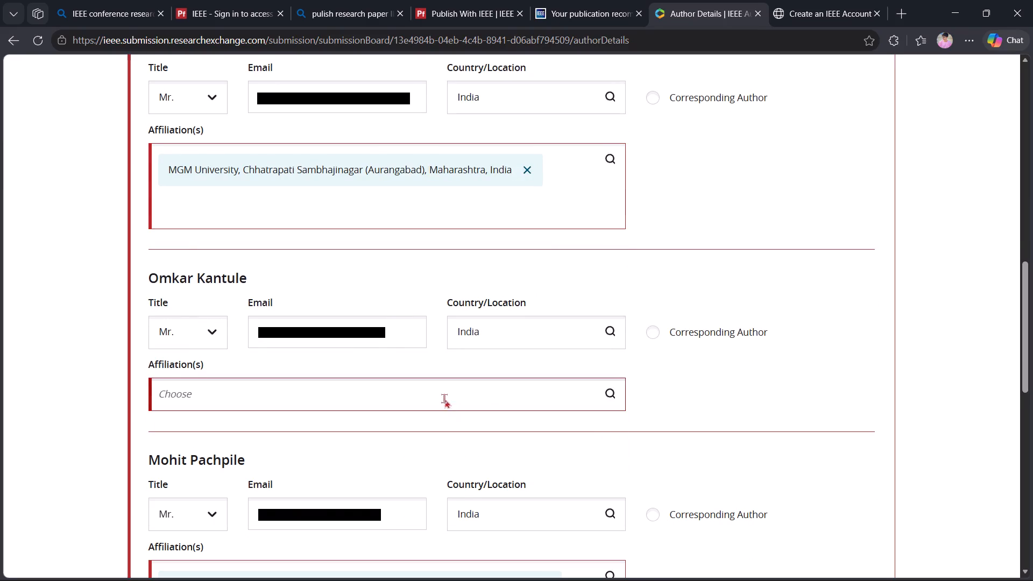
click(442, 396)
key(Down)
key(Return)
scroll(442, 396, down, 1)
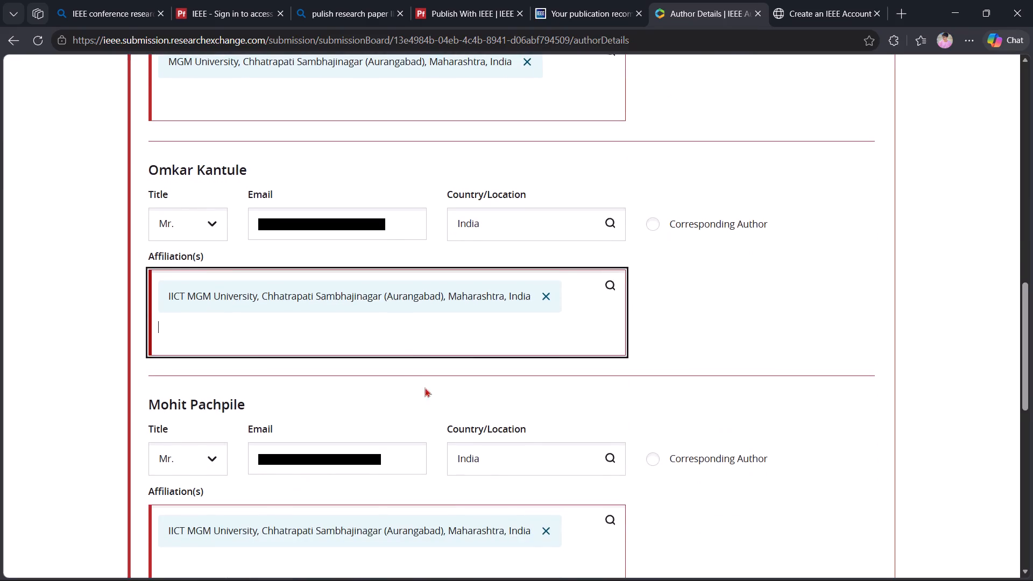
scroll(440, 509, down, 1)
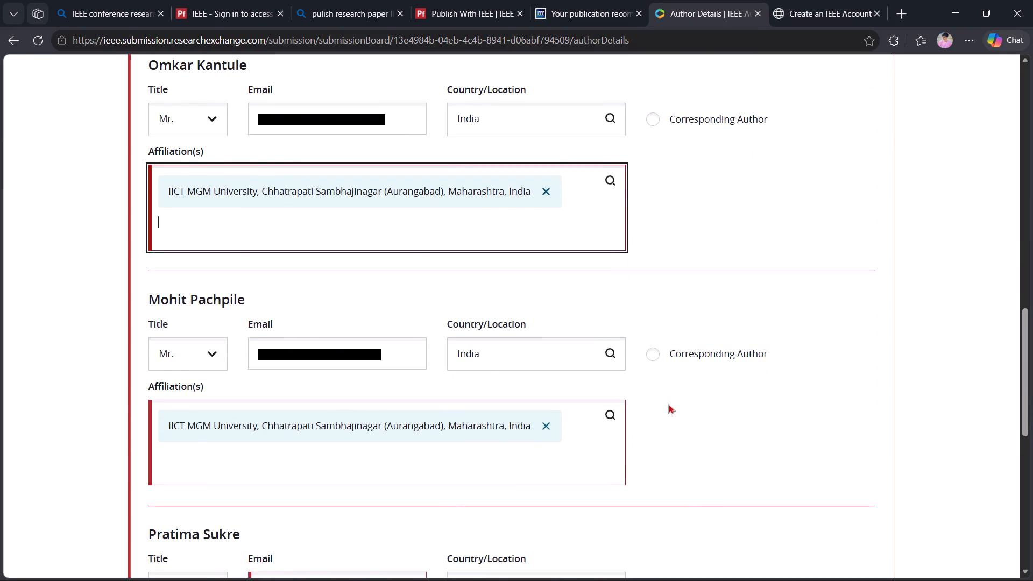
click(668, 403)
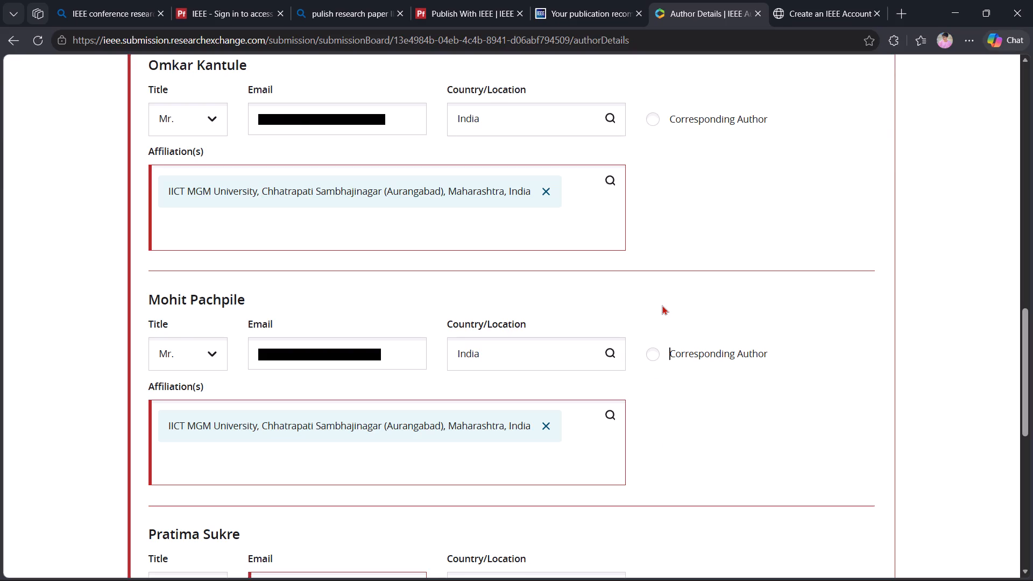
Fill the fifth author's empty email field from the saved suggestions and complete the end of the address.
scroll(662, 303, down, 4)
click(313, 216)
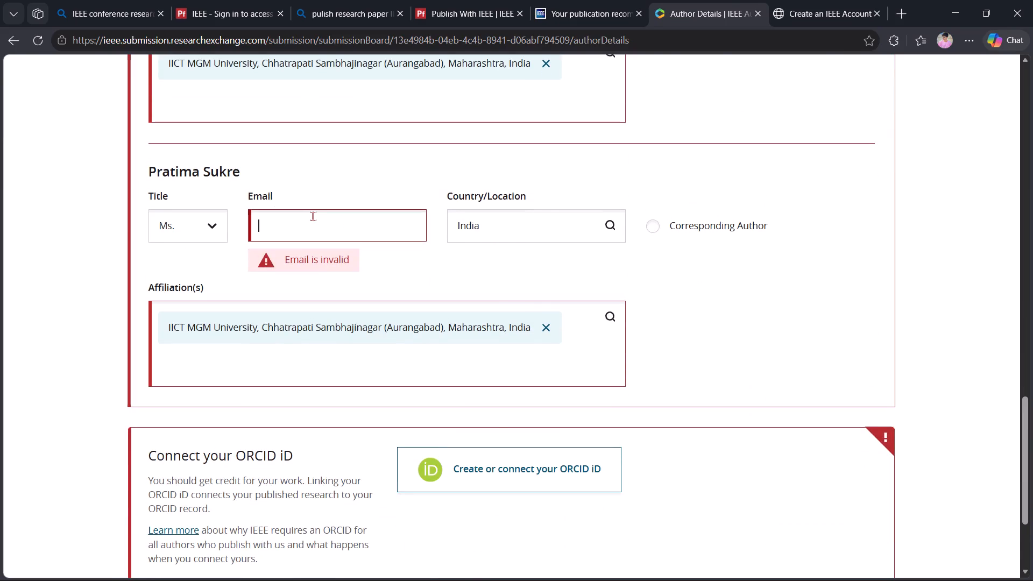
key(Down)
key(Down)
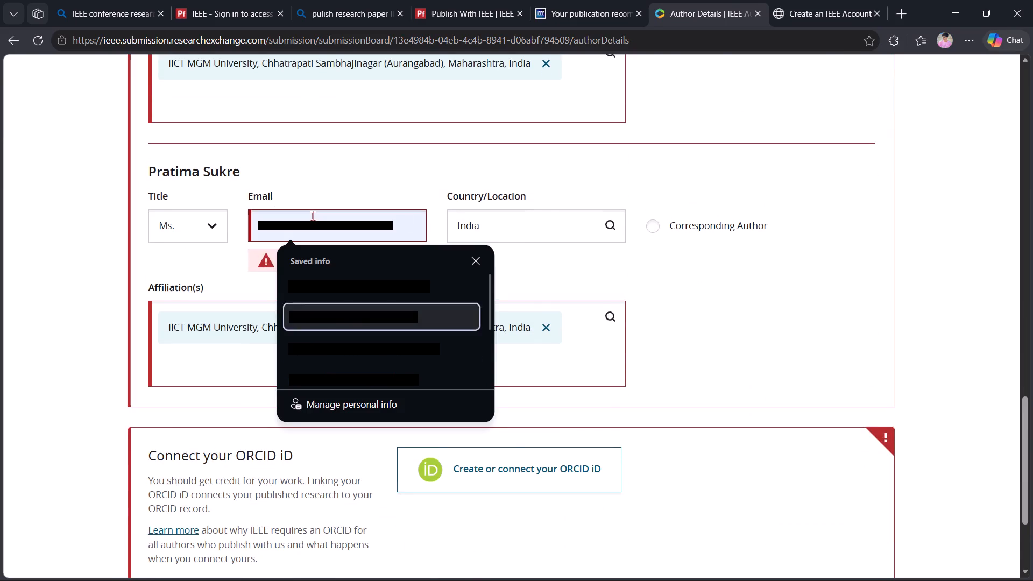
key(Down)
key(Return)
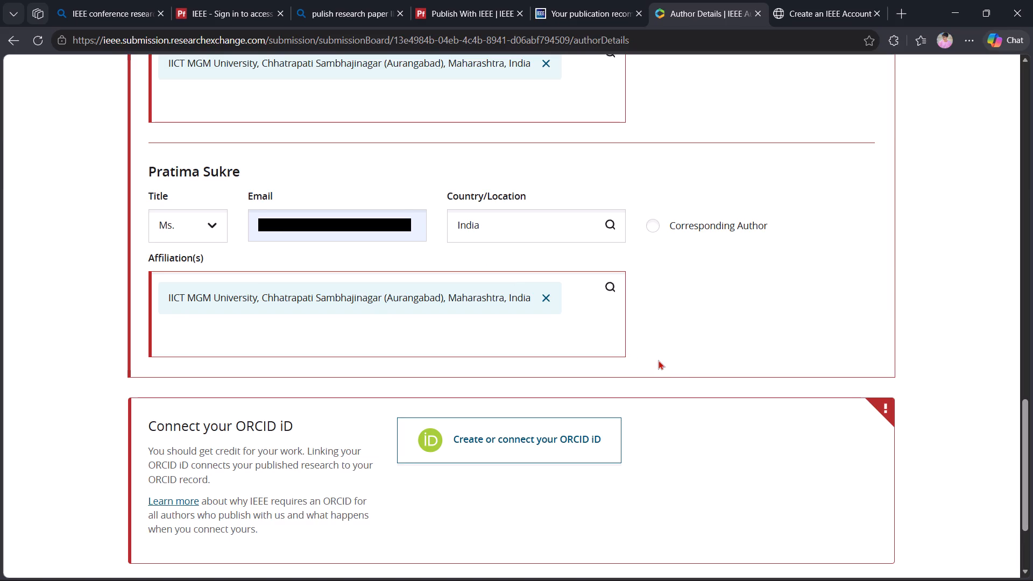
click(687, 382)
scroll(687, 382, down, 1)
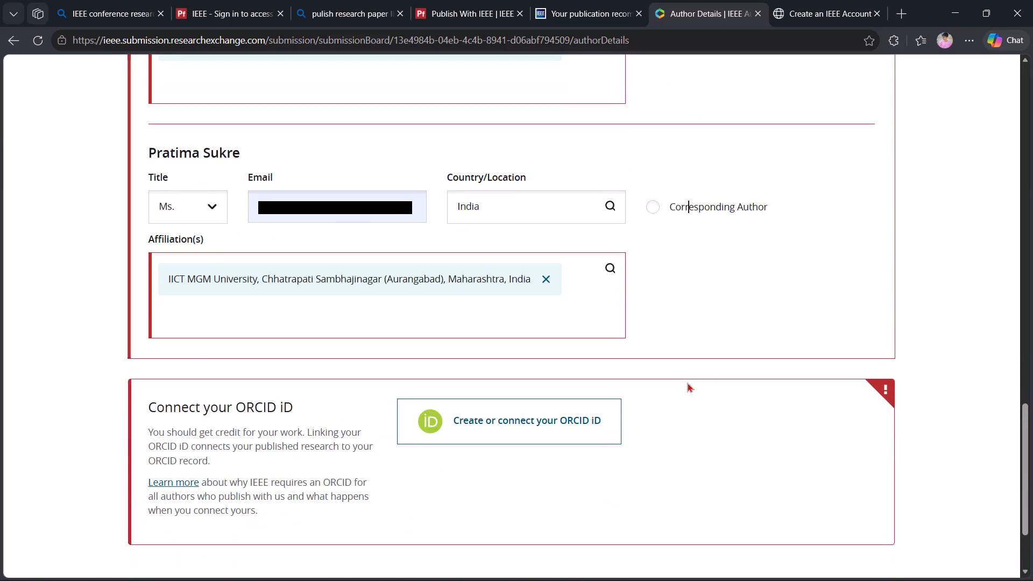
click(409, 204)
key(space)
key(BackSpace)
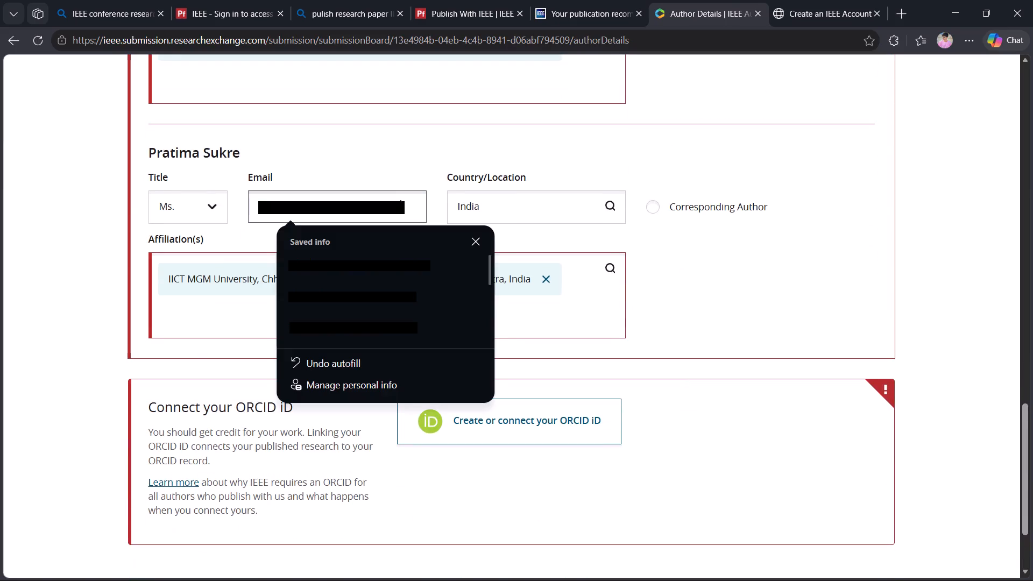
key(m)
click(530, 141)
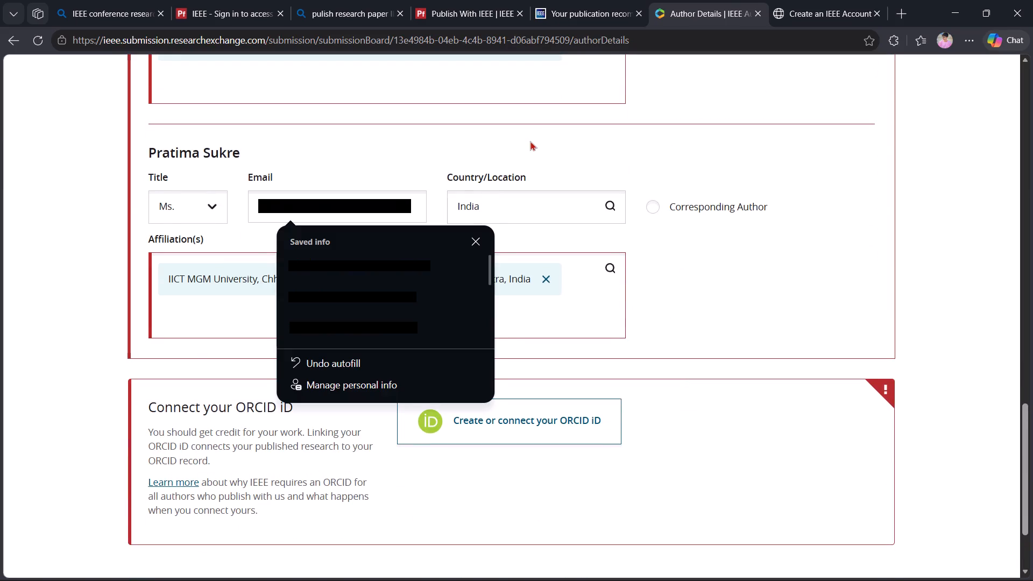
Try to confirm the author details.
scroll(530, 141, down, 2)
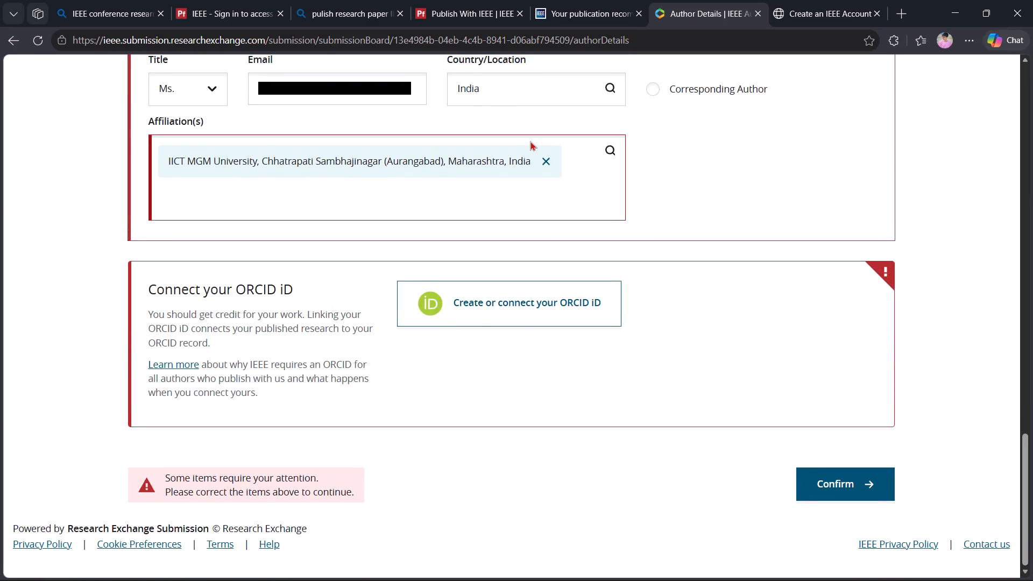
scroll(530, 141, down, 4)
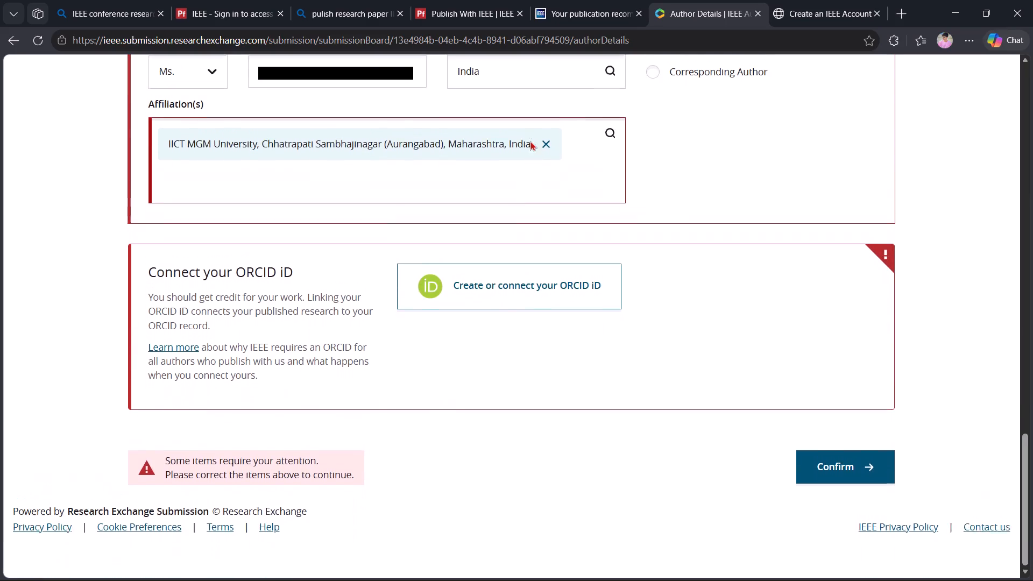
click(825, 481)
Review the author list errors on empty and unassigned affiliations, comparing them with the individual author entries.
scroll(690, 347, up, 1)
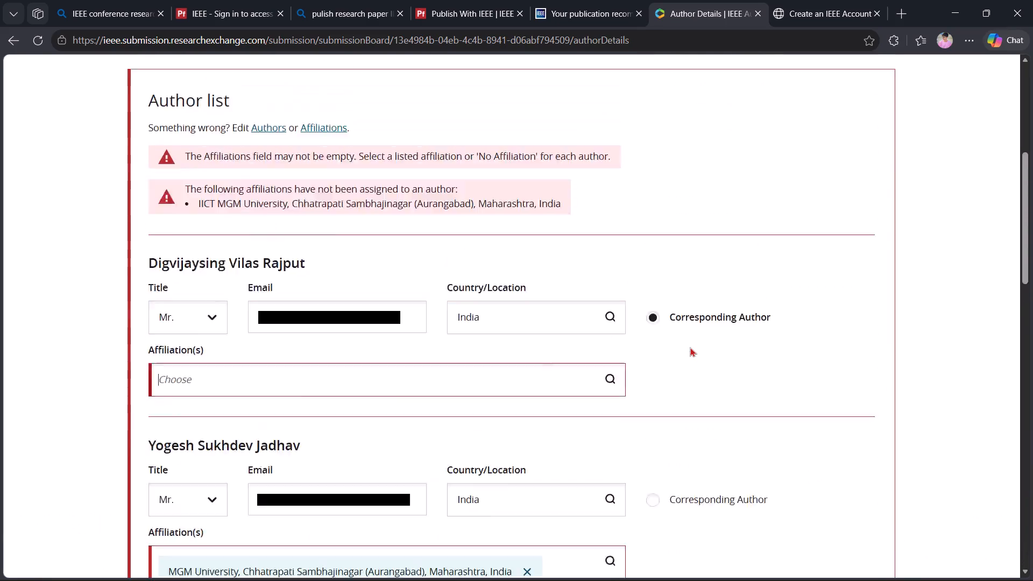
scroll(690, 347, up, 1)
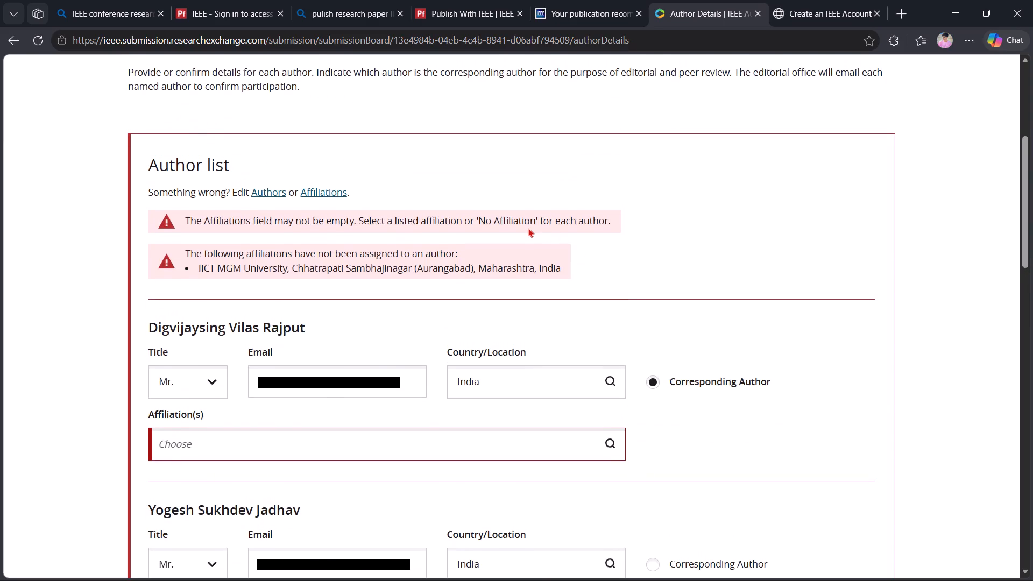
scroll(528, 228, down, 2)
scroll(523, 310, down, 1)
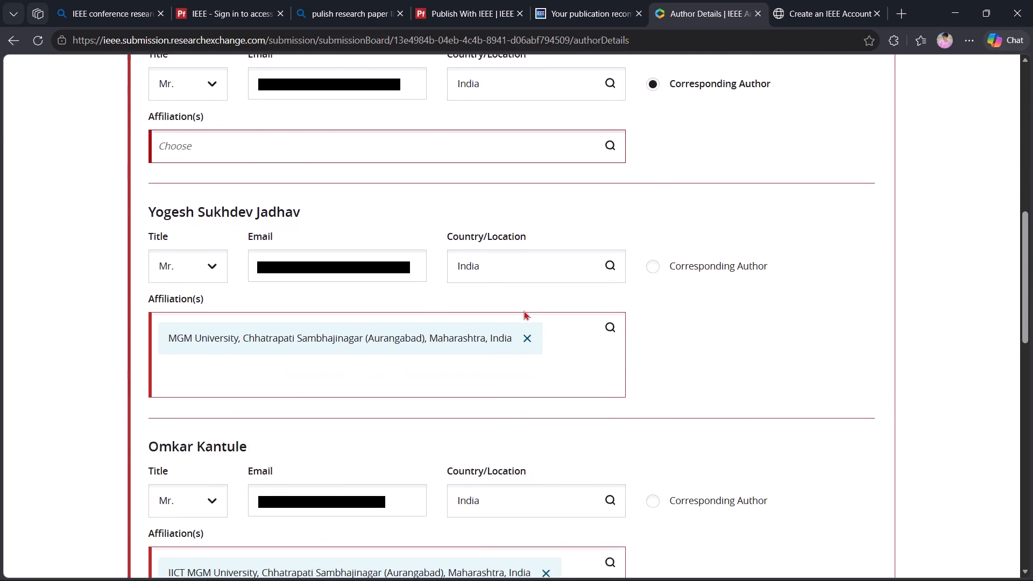
scroll(523, 310, down, 2)
scroll(523, 310, up, 1)
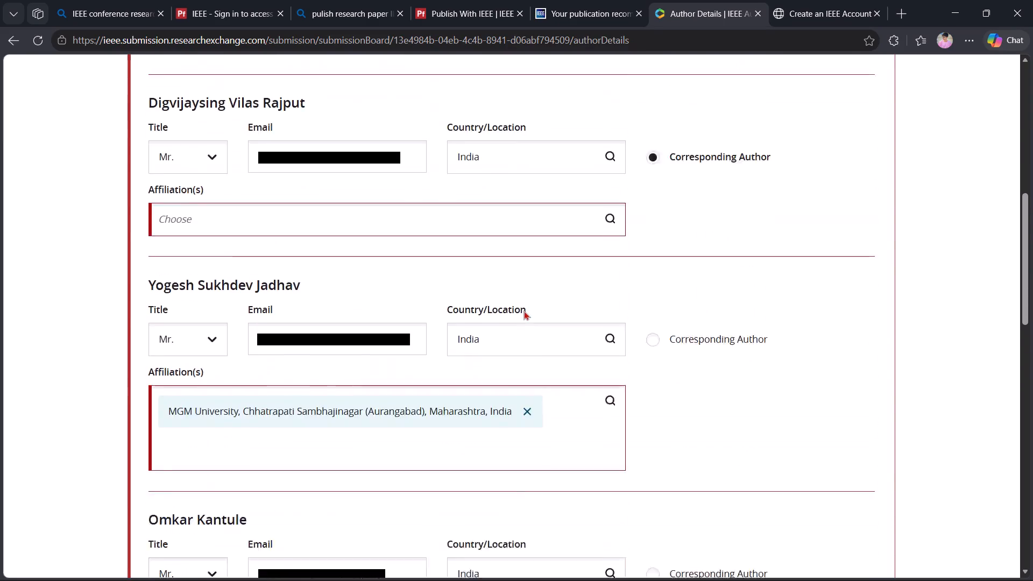
scroll(523, 310, up, 2)
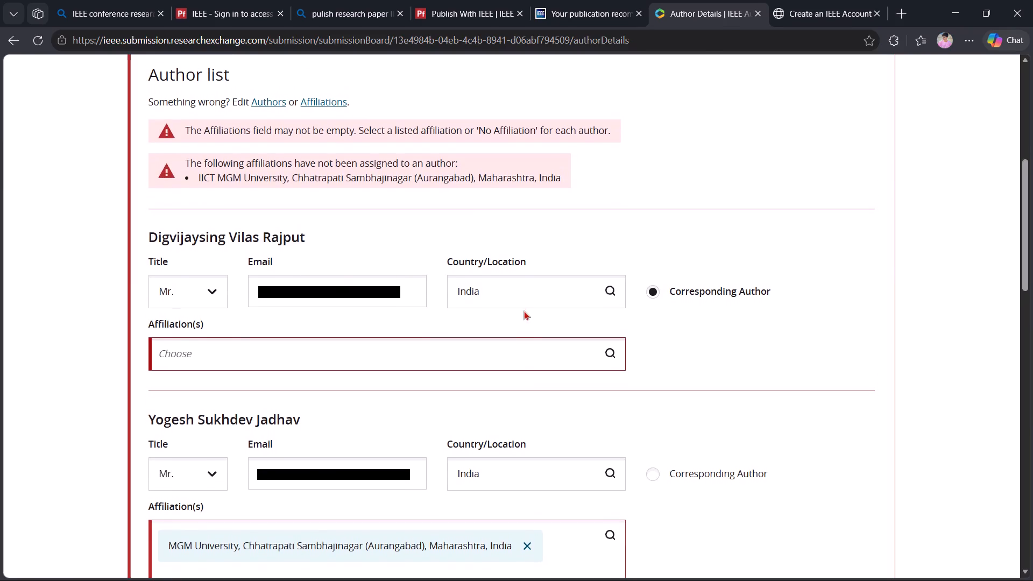
scroll(523, 310, up, 1)
scroll(420, 336, down, 1)
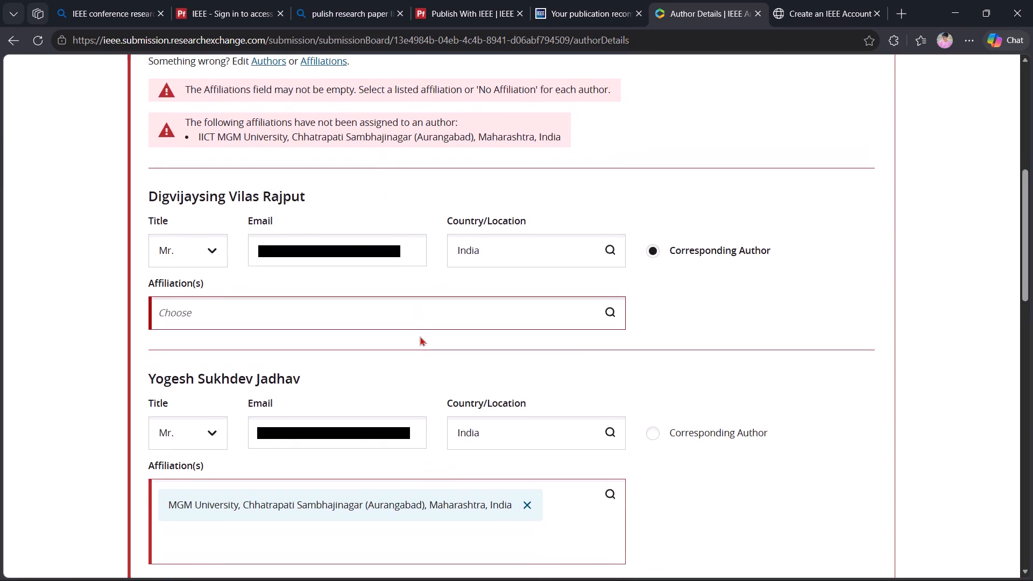
scroll(420, 336, down, 1)
scroll(376, 285, down, 3)
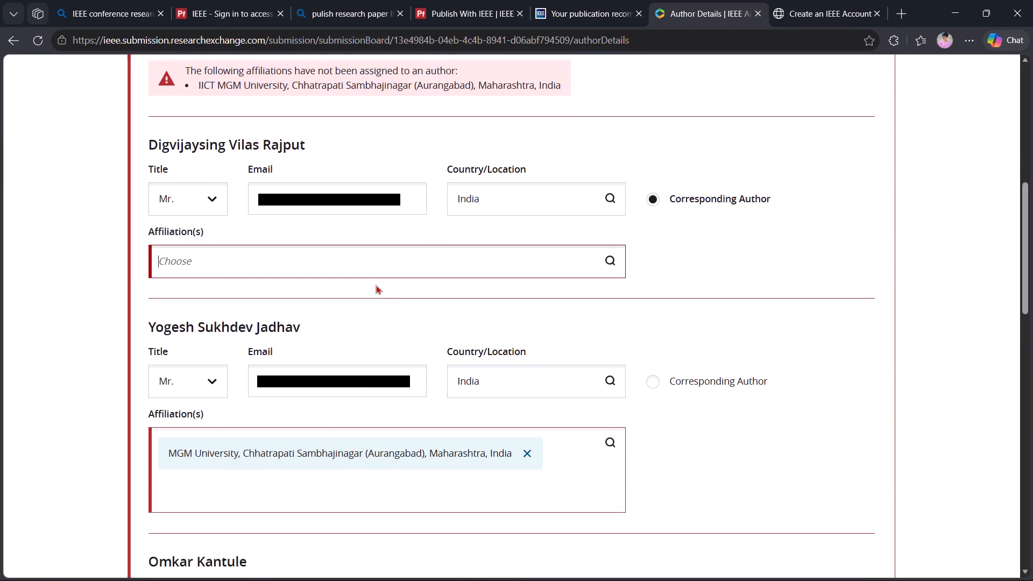
Replace the IICT MGM University affiliation with MGM University for the third, fourth and fifth authors.
scroll(376, 285, down, 2)
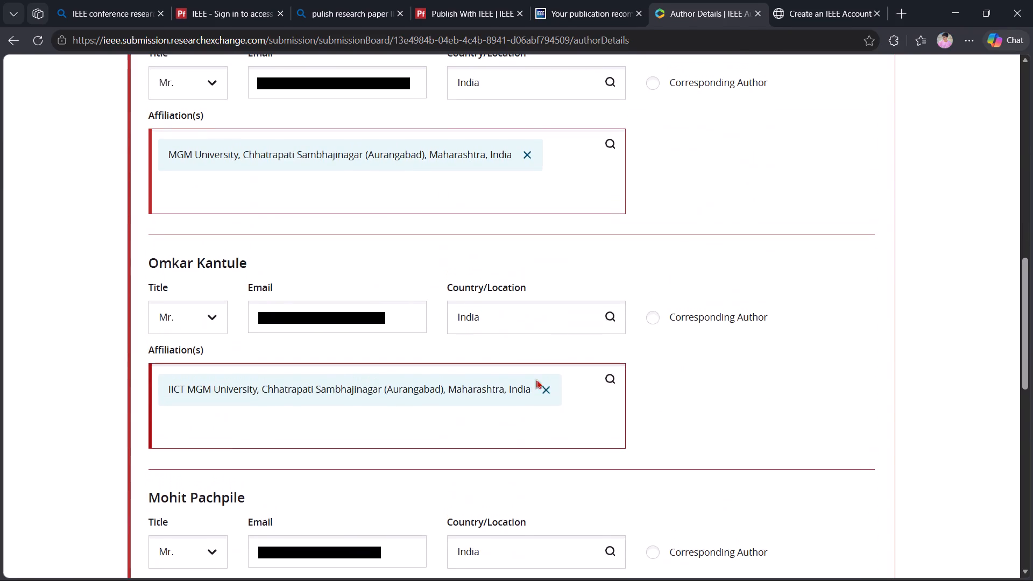
click(546, 385)
click(500, 381)
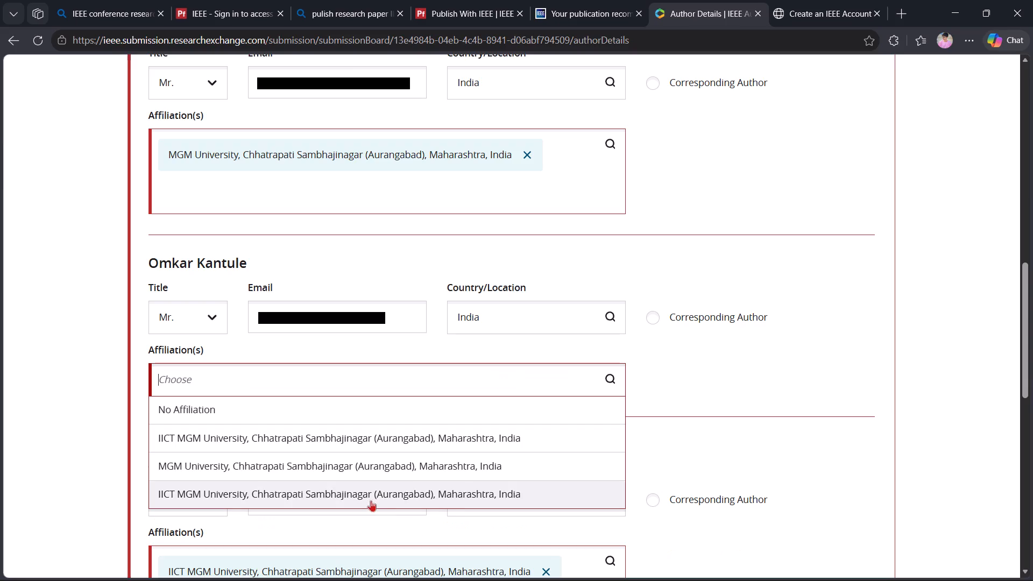
click(384, 469)
scroll(384, 469, down, 3)
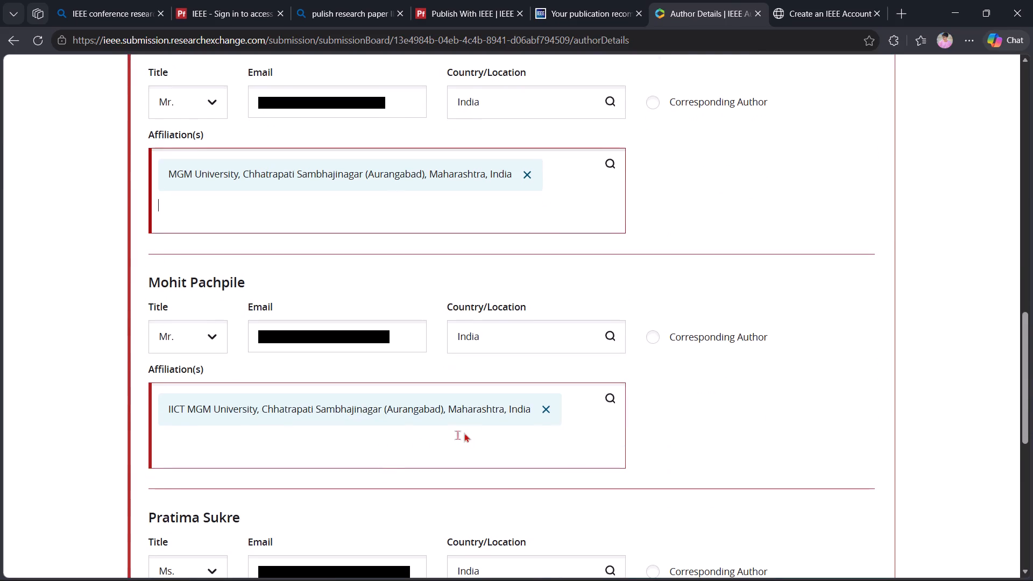
click(546, 406)
click(497, 403)
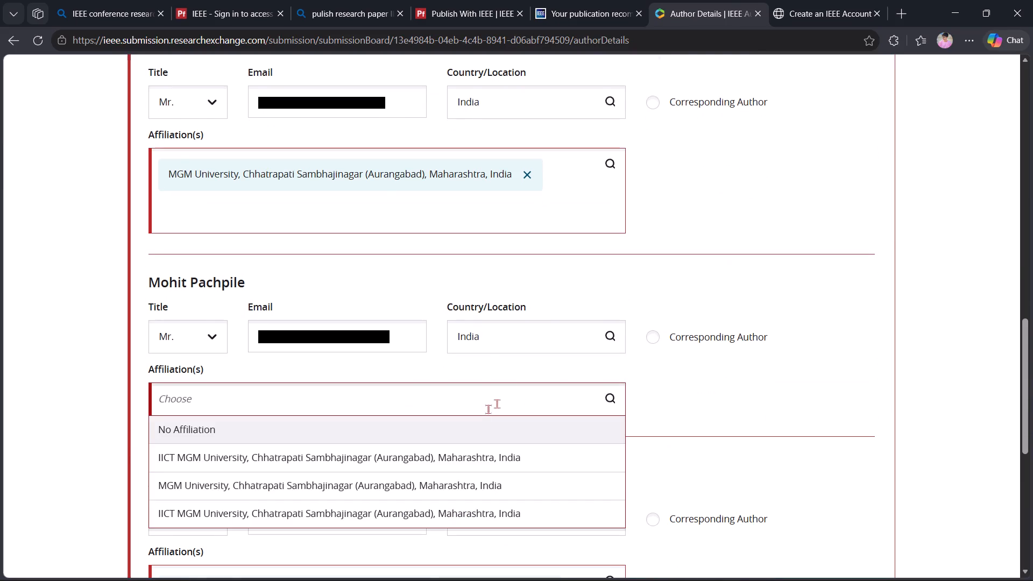
click(436, 480)
scroll(436, 480, down, 4)
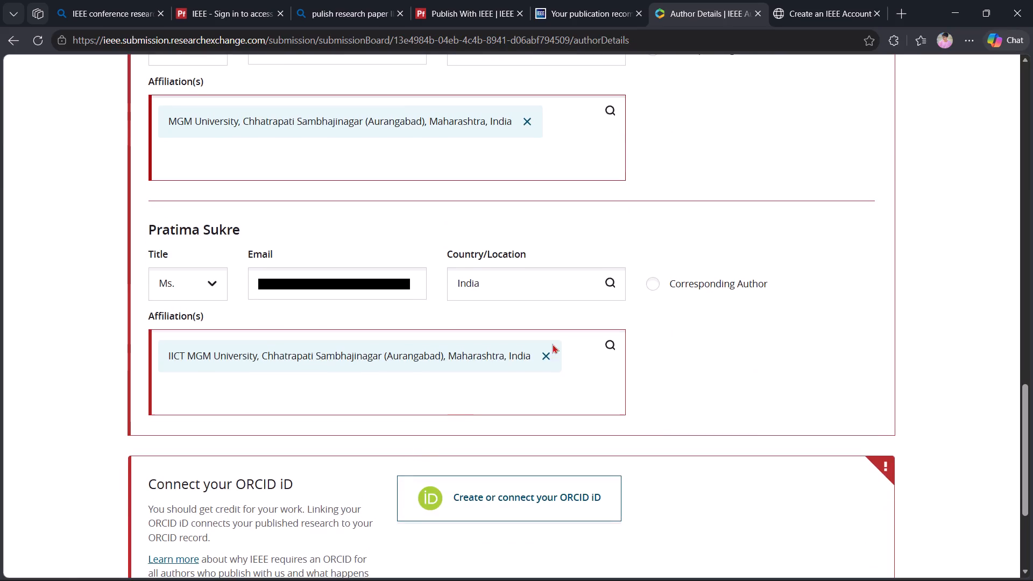
click(547, 361)
click(518, 357)
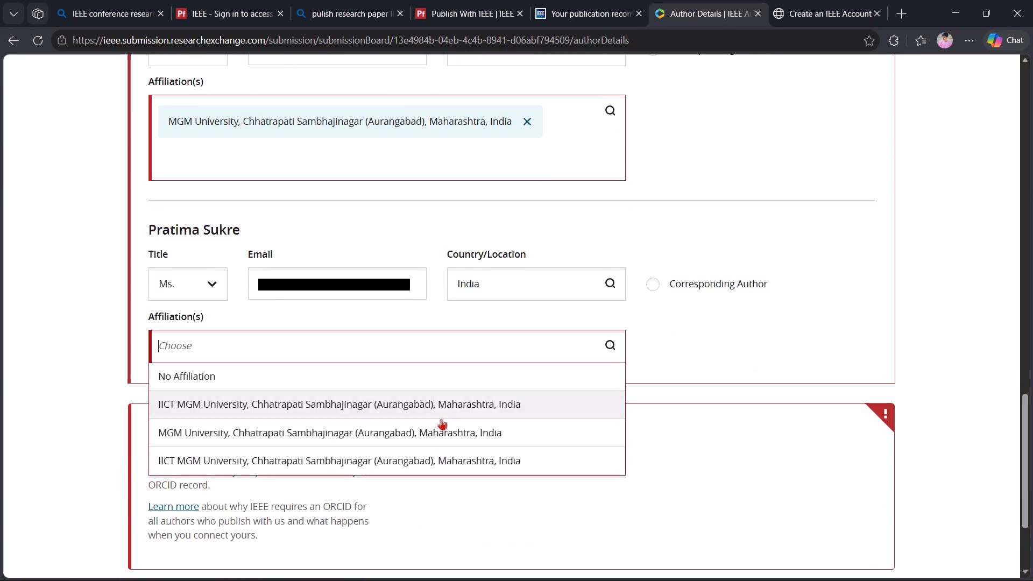
click(430, 421)
Assign the MGM University affiliation to the first author, who is the corresponding author.
scroll(430, 421, down, 5)
scroll(430, 421, up, 8)
click(457, 435)
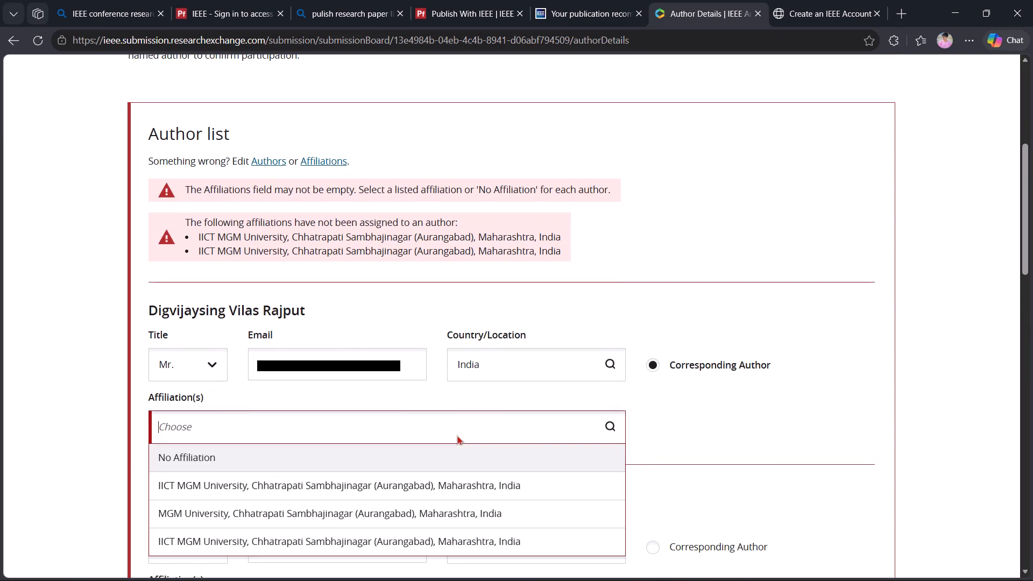
click(412, 511)
Try again to confirm the author details.
scroll(412, 511, down, 6)
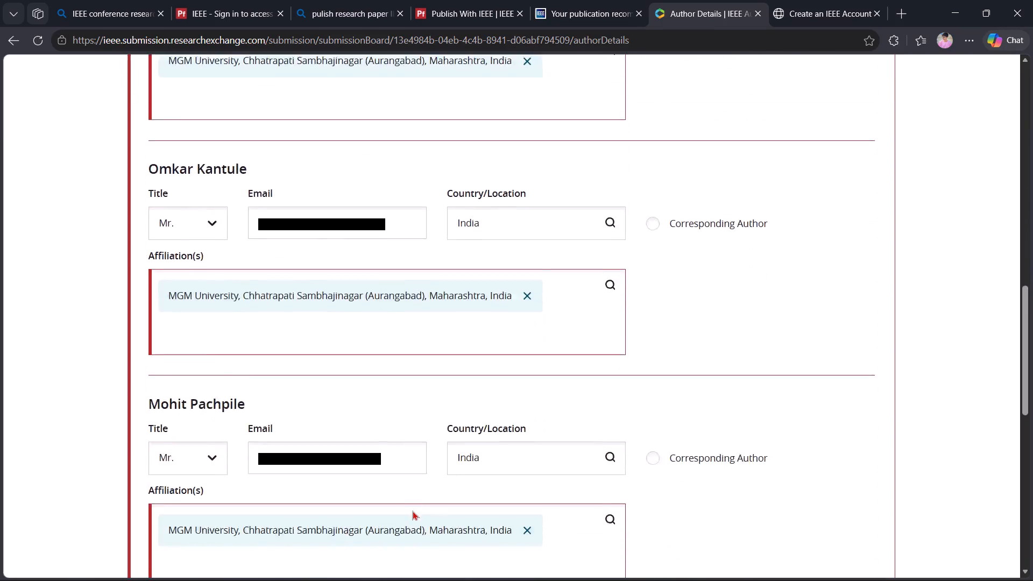
scroll(412, 511, down, 9)
click(837, 481)
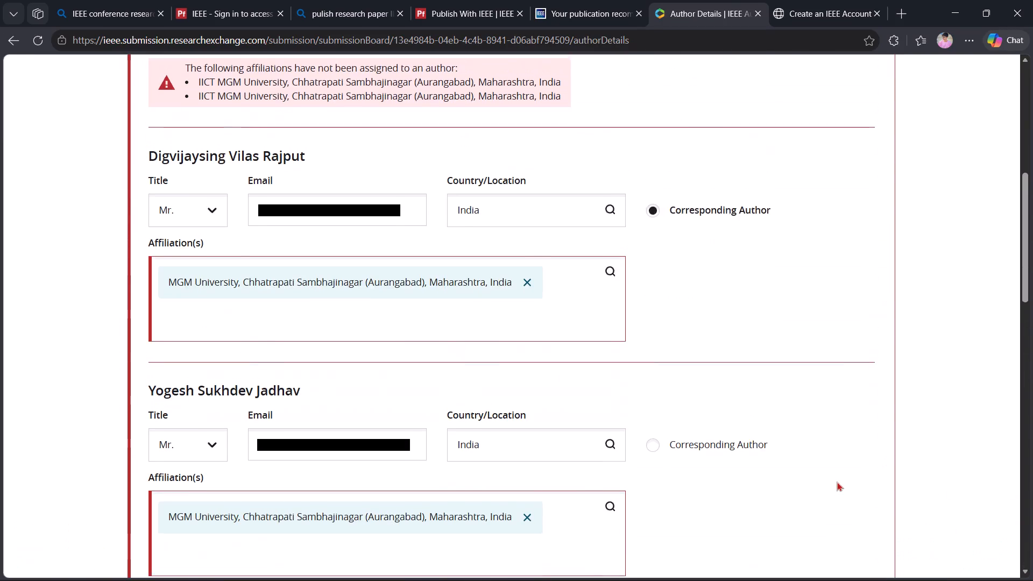
Review the remaining unassigned-affiliations error and check the affiliation chosen for each author.
click(686, 354)
scroll(686, 354, up, 1)
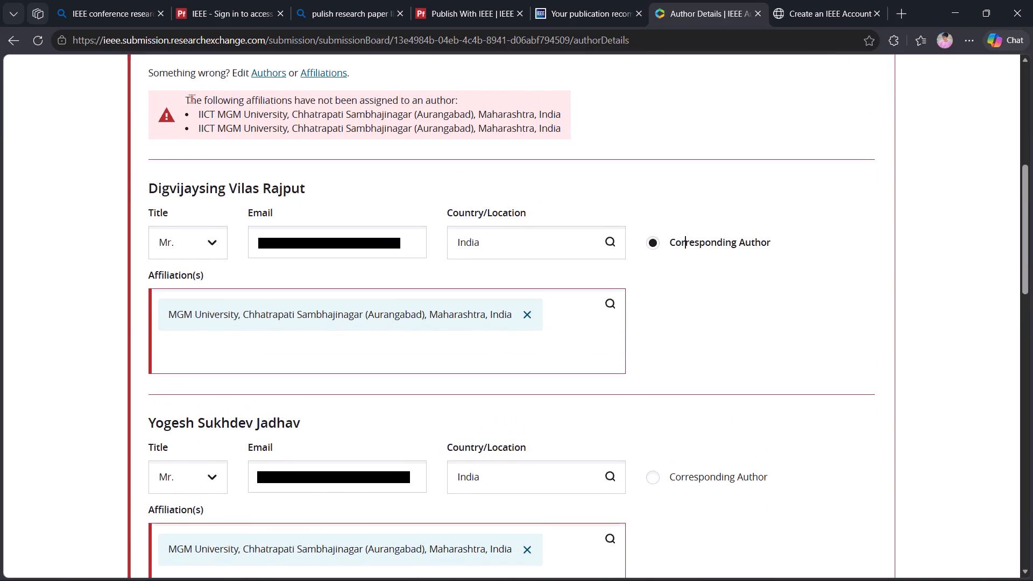
scroll(191, 98, down, 9)
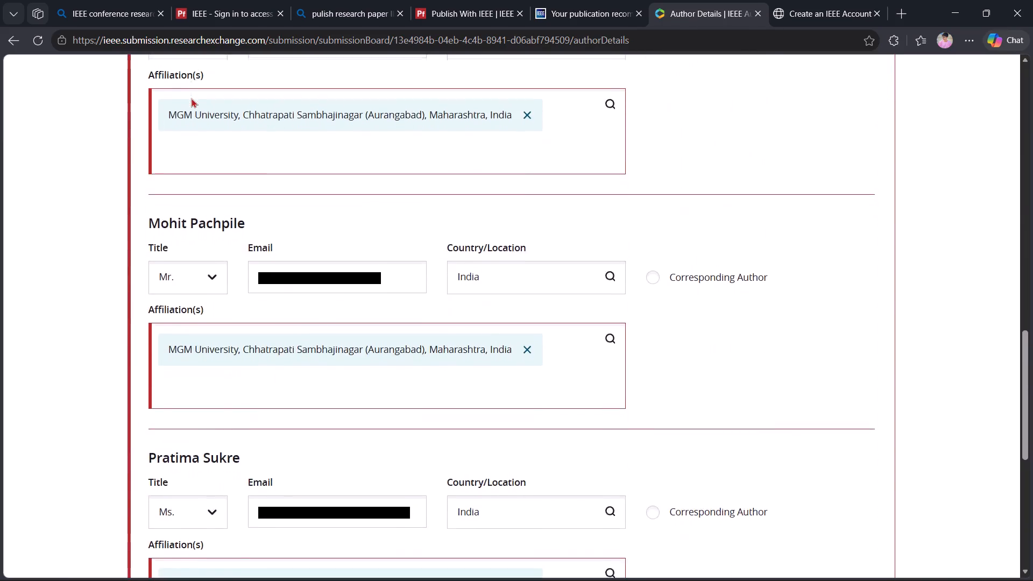
scroll(191, 98, down, 2)
scroll(191, 98, up, 12)
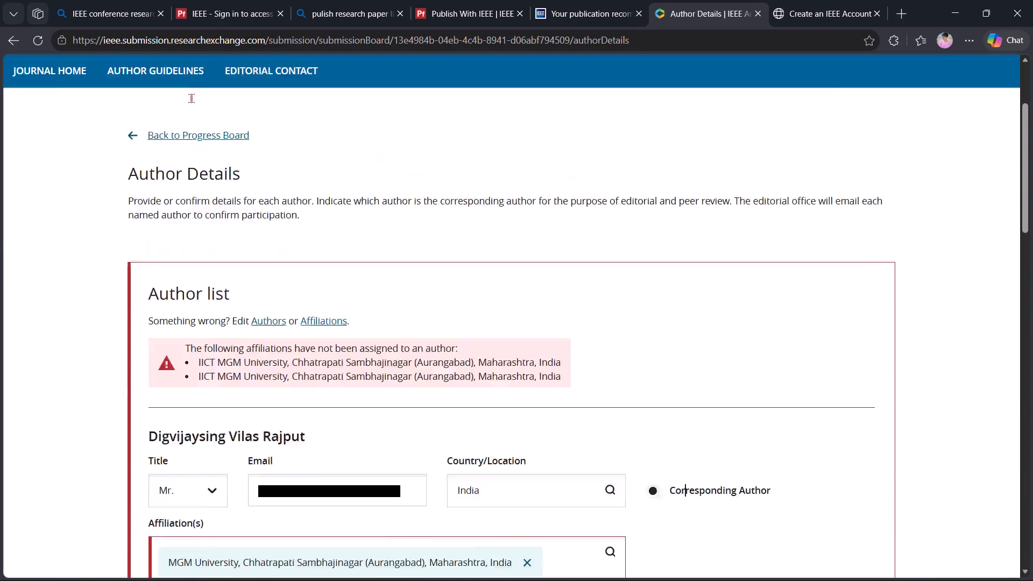
Copy the Author Details page text from the heading through the ORCID section.
drag(131, 323, 223, 458)
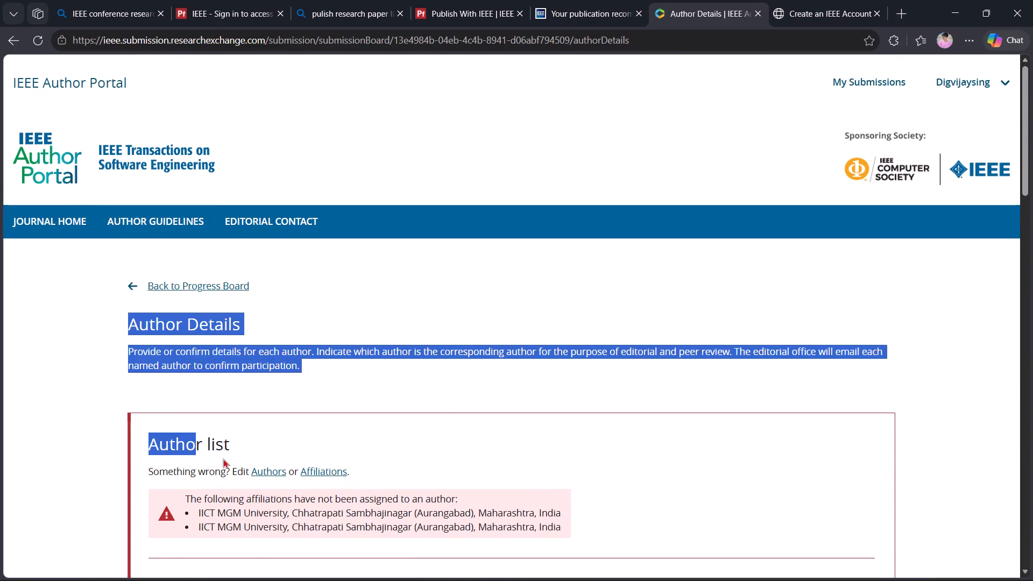
drag(223, 458, 274, 505)
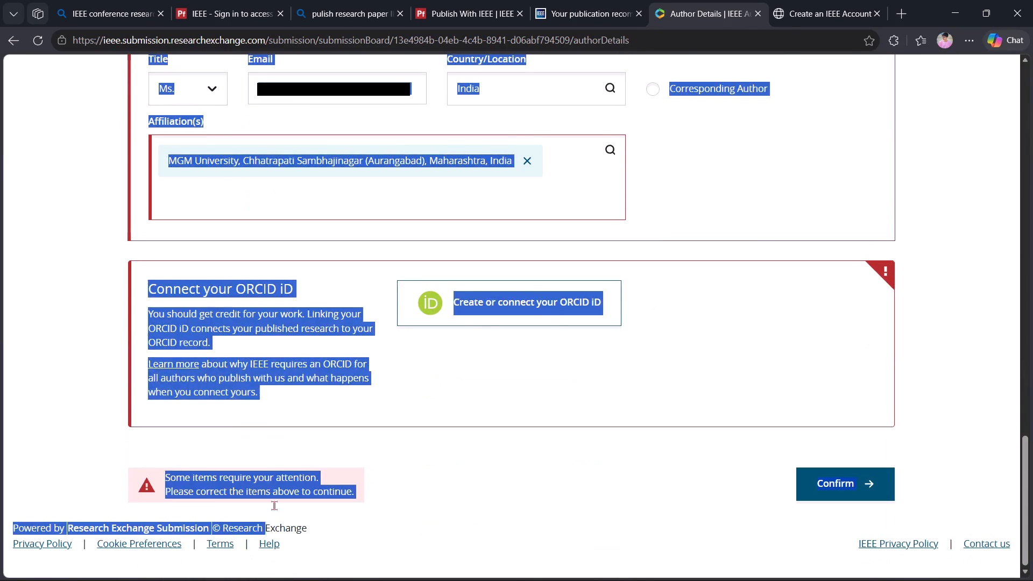
drag(274, 505, 508, 252)
key(ctrl+c)
key(alt+space)
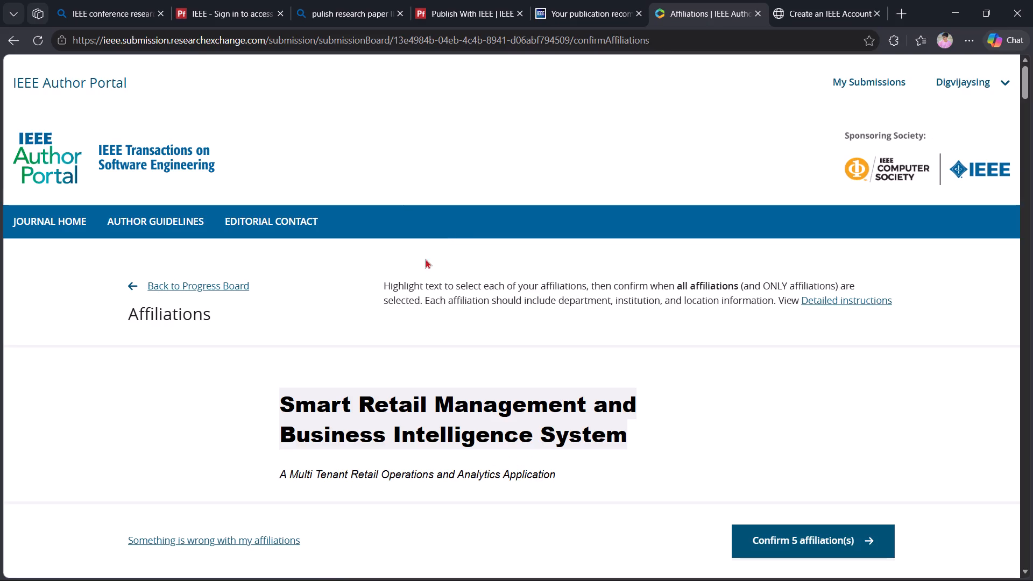
scroll(369, 325, down, 5)
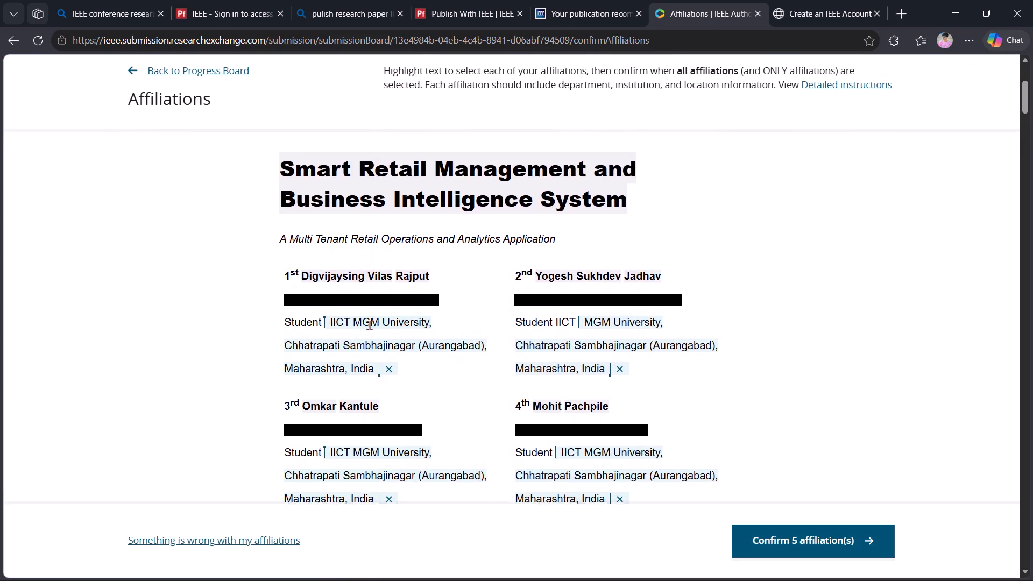
scroll(369, 325, down, 2)
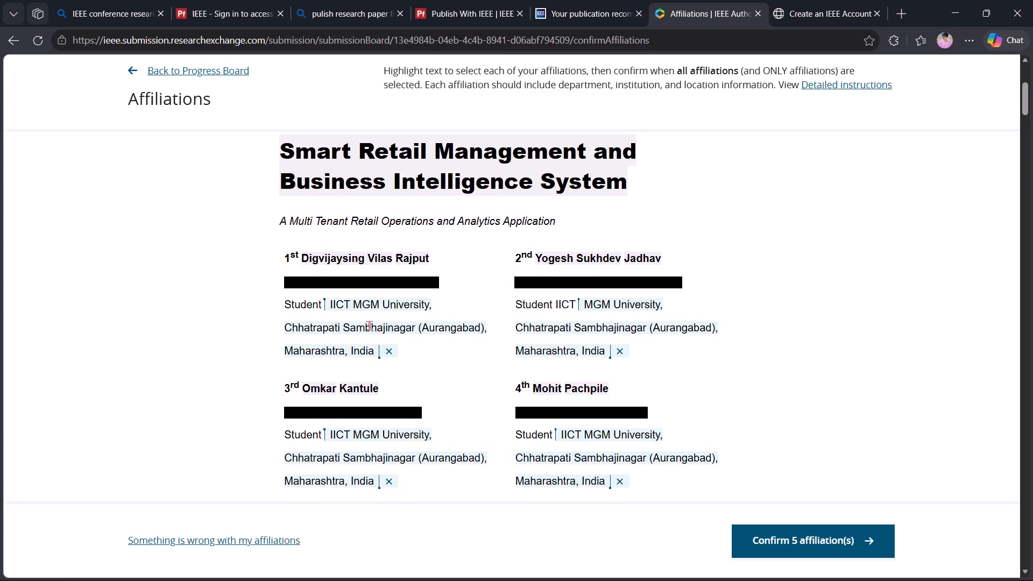
scroll(369, 325, down, 2)
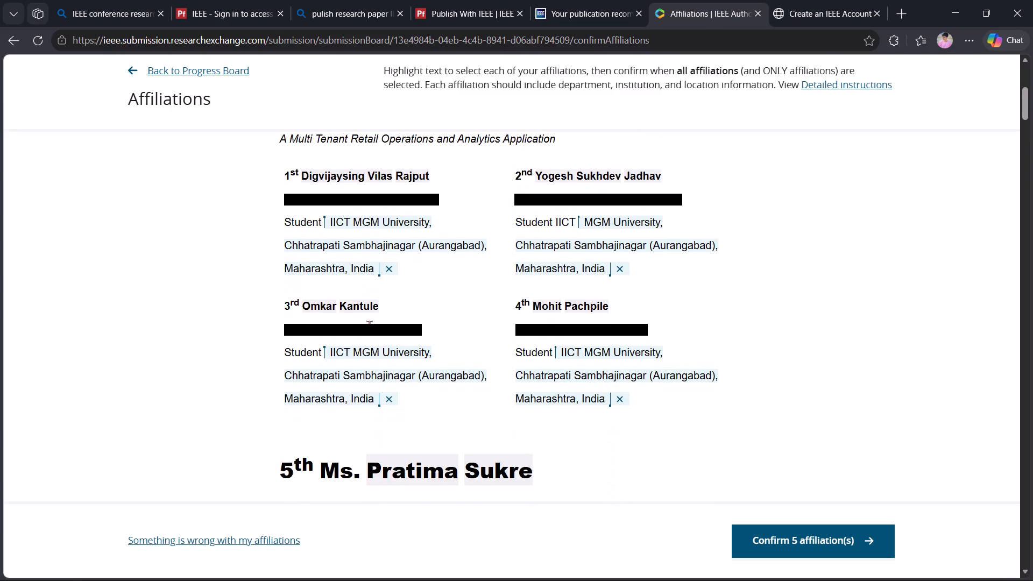
scroll(369, 325, down, 2)
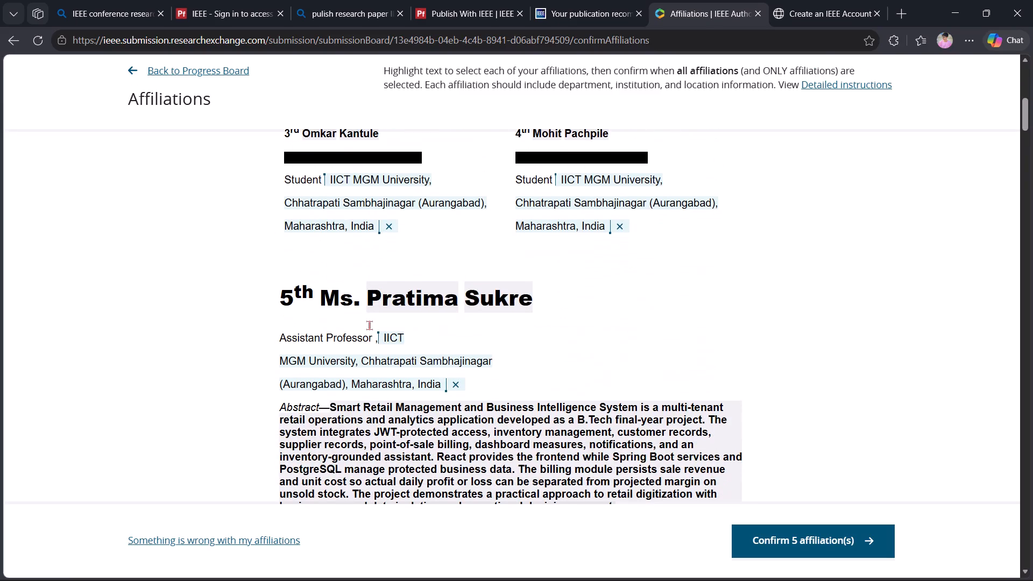
scroll(369, 325, down, 1)
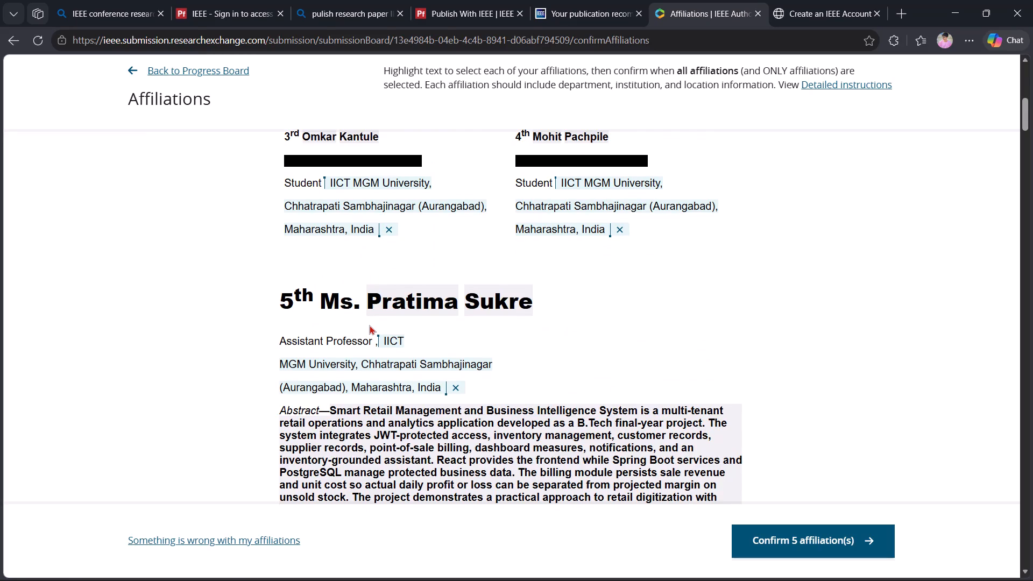
scroll(369, 325, down, 3)
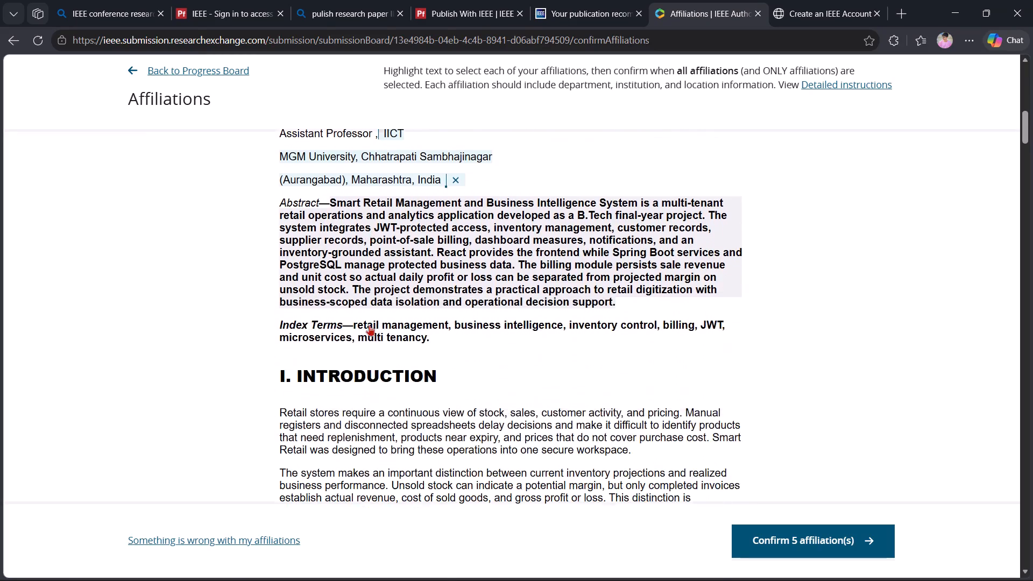
scroll(369, 325, down, 2)
scroll(369, 325, up, 7)
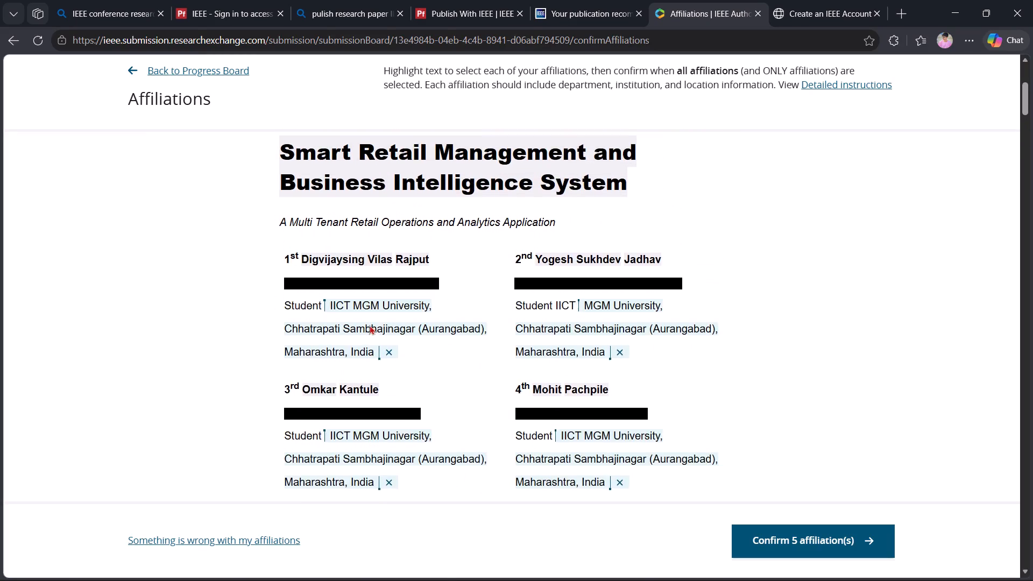
scroll(369, 325, up, 1)
scroll(369, 325, down, 2)
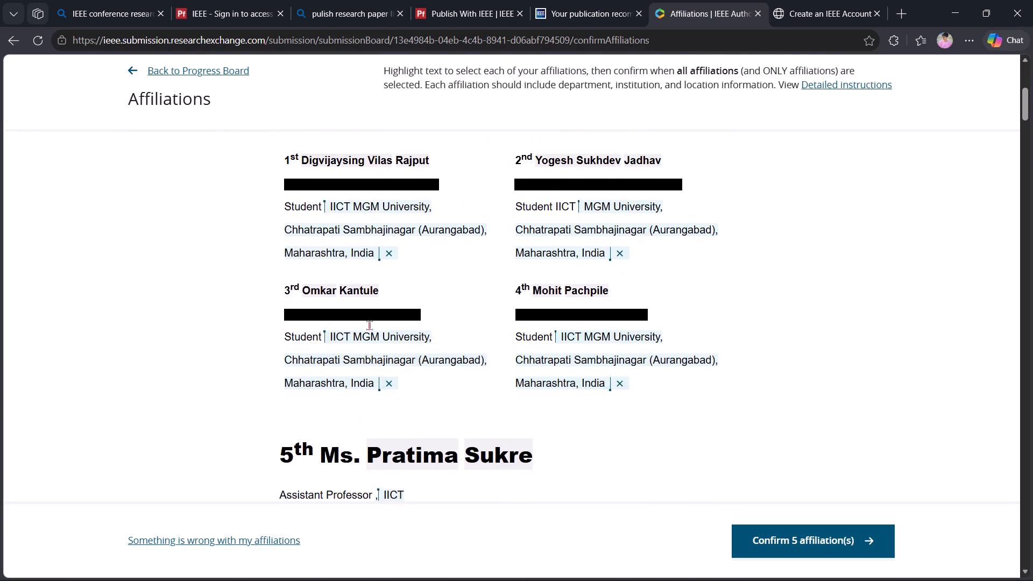
scroll(369, 325, down, 1)
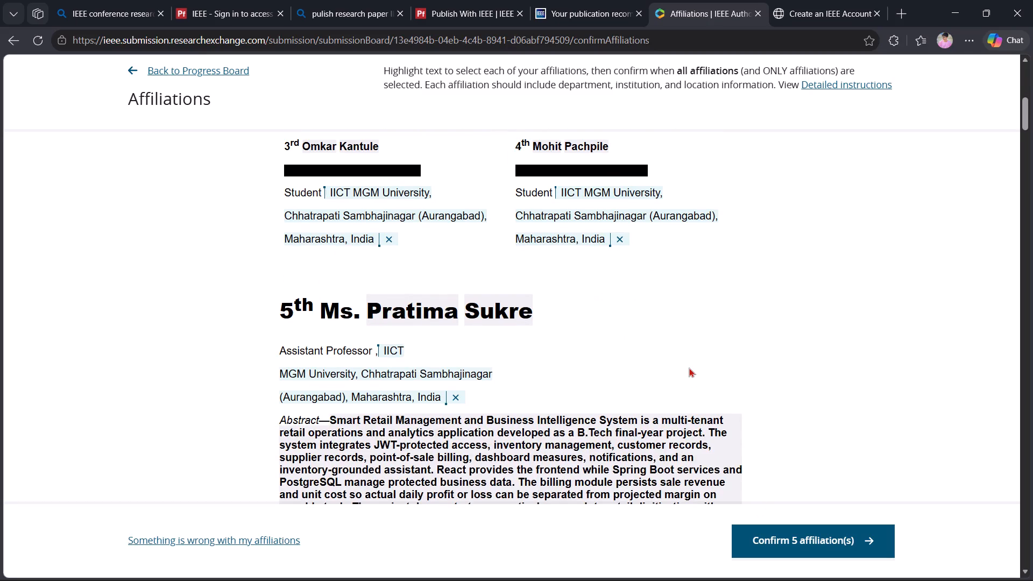
click(783, 539)
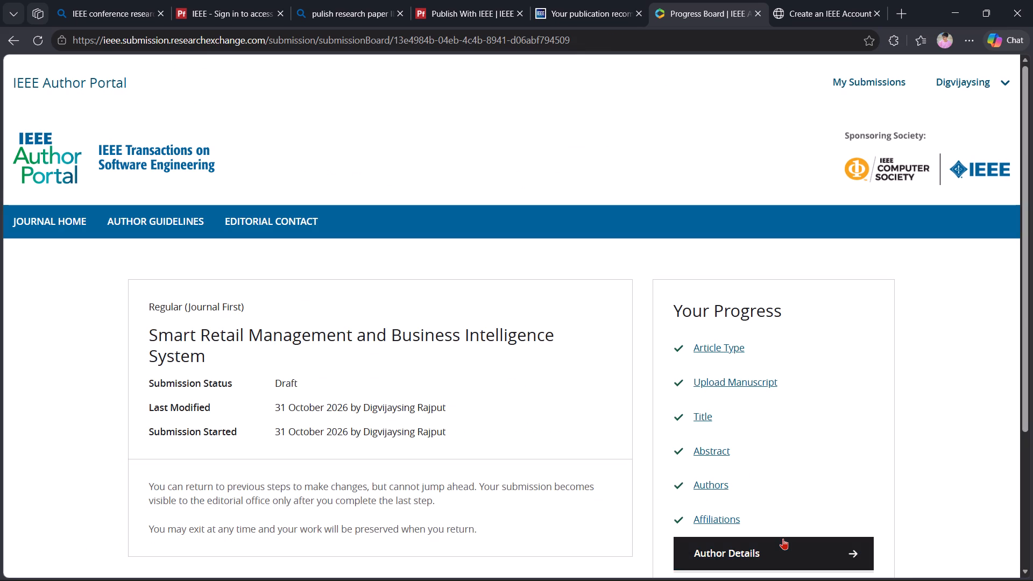
Reopen the Author Details stage, go through the five authors' entries and try to confirm them.
scroll(624, 403, down, 2)
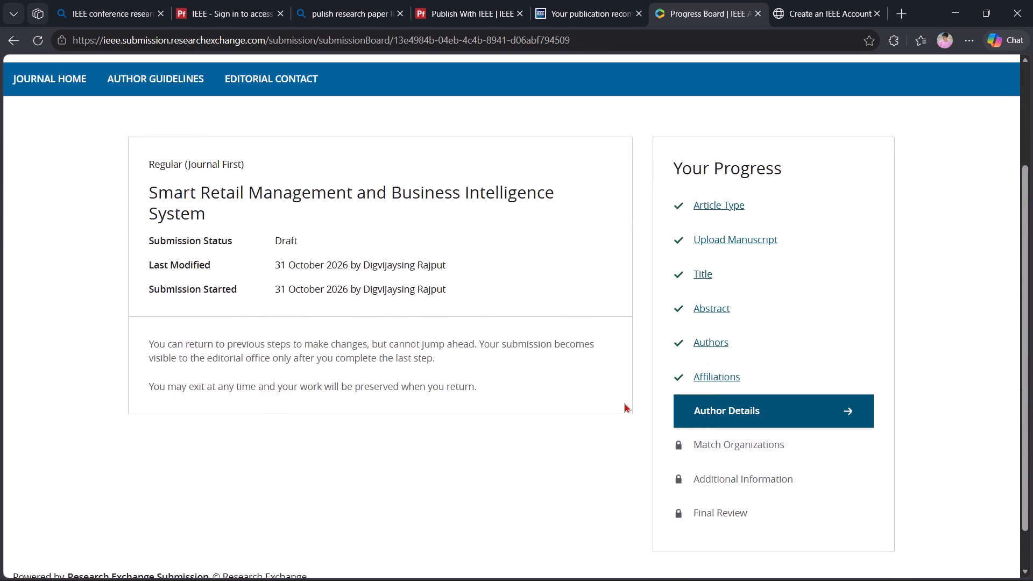
scroll(624, 403, down, 2)
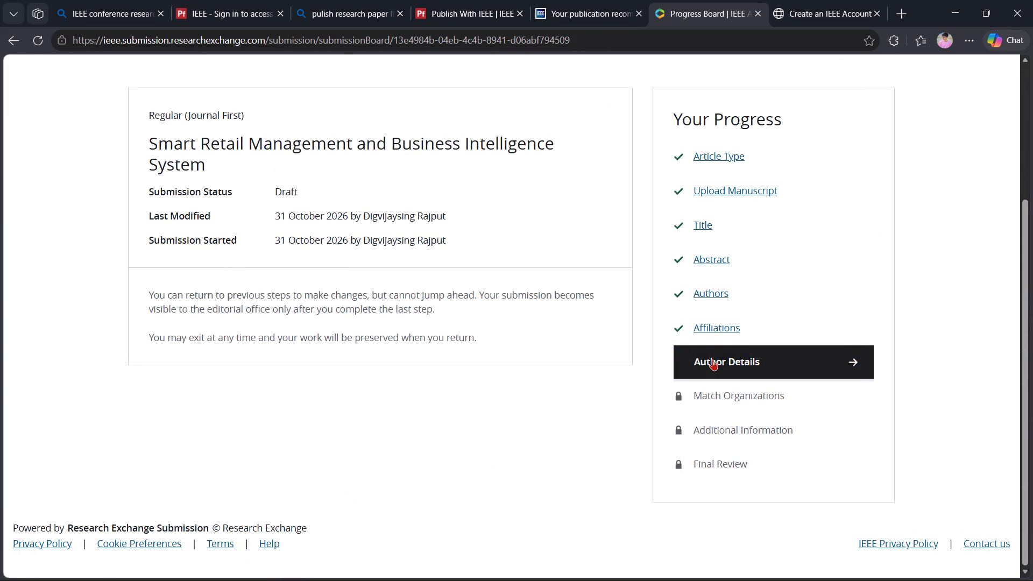
click(712, 359)
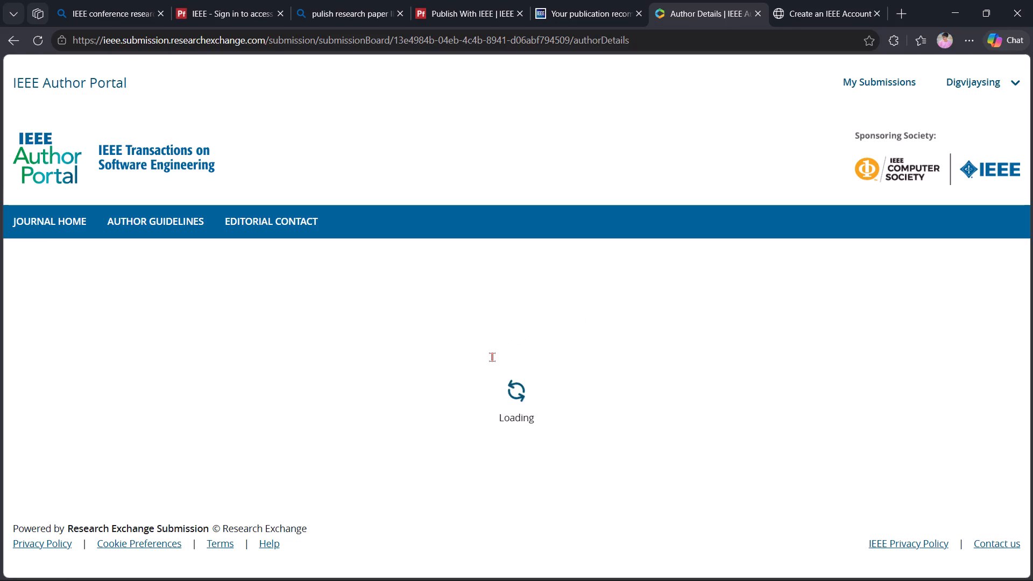
scroll(492, 357, down, 4)
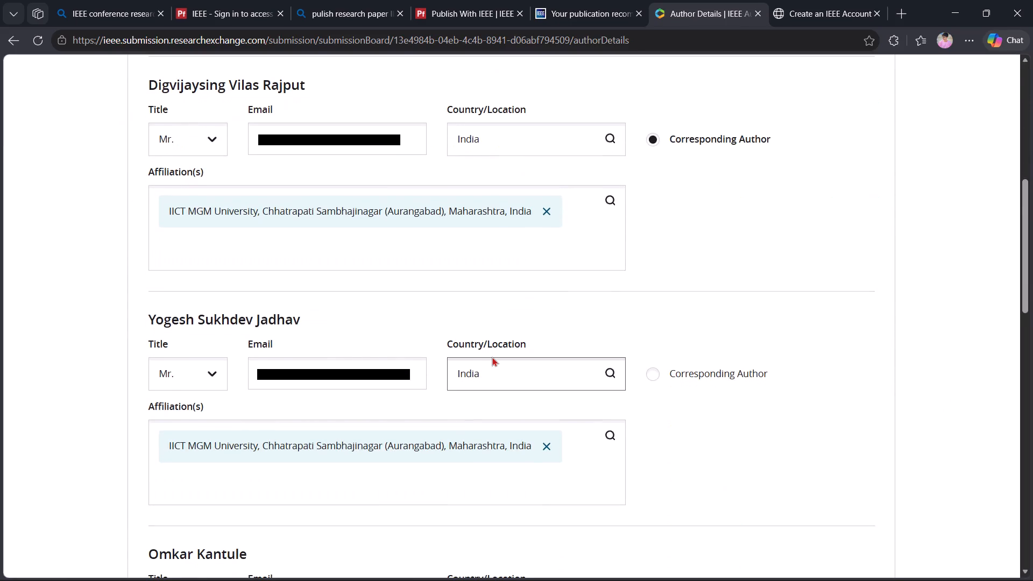
scroll(492, 357, down, 10)
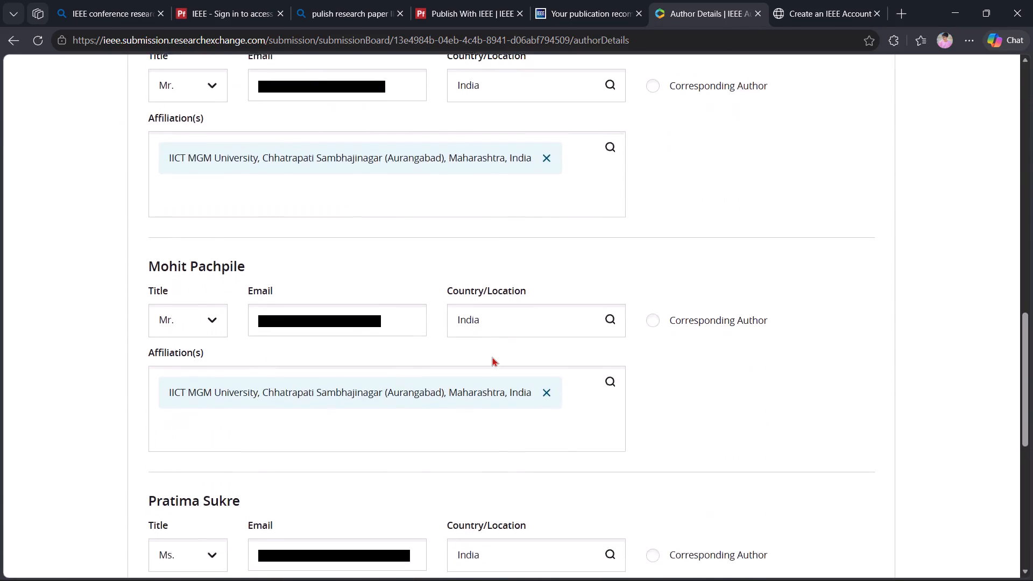
scroll(492, 357, down, 3)
click(825, 482)
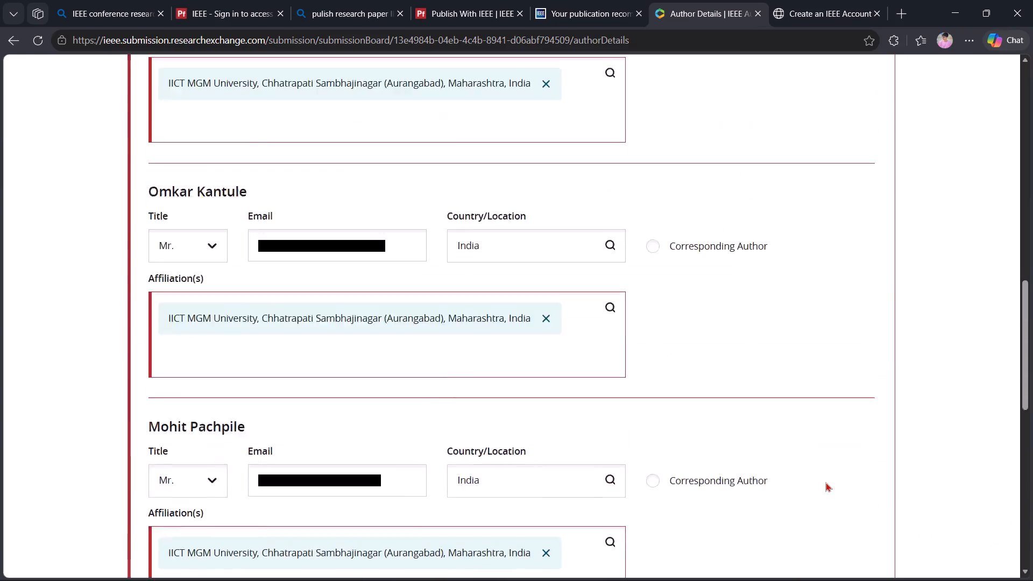
Set the second author as the corresponding author.
scroll(825, 482, down, 1)
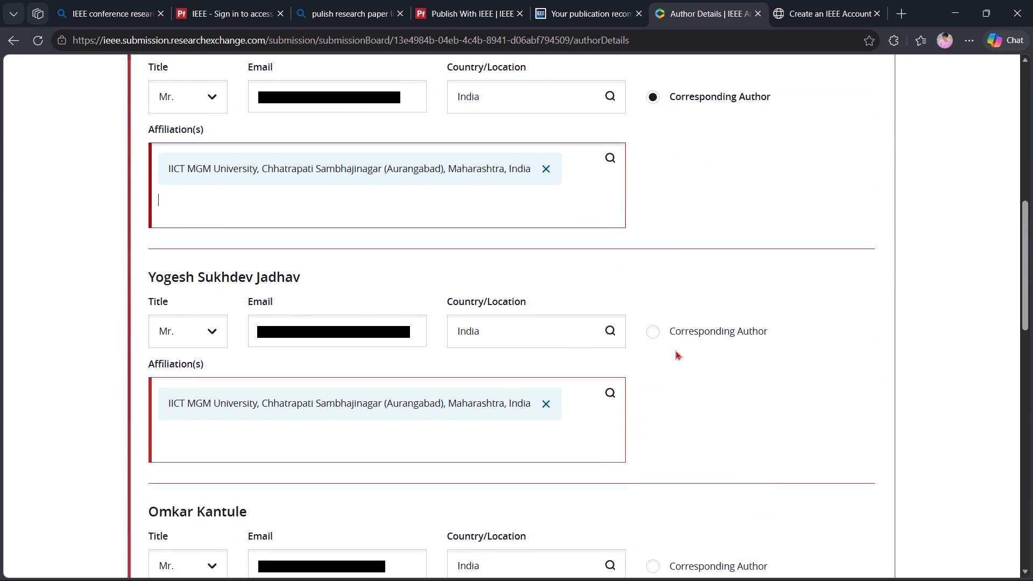
click(655, 333)
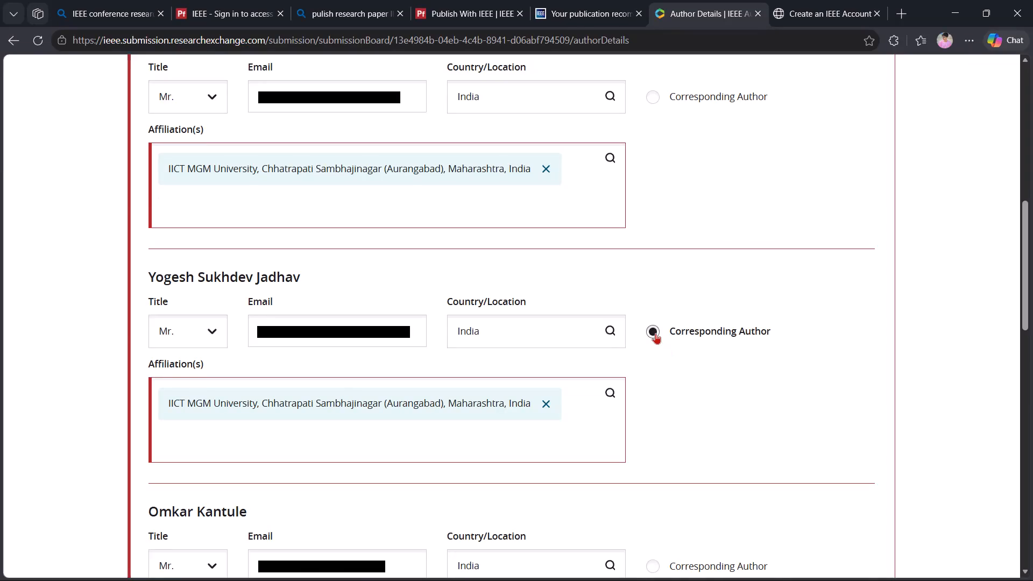
Examine the remaining author entries and the ORCID iD section for items that still need correction.
scroll(655, 333, down, 8)
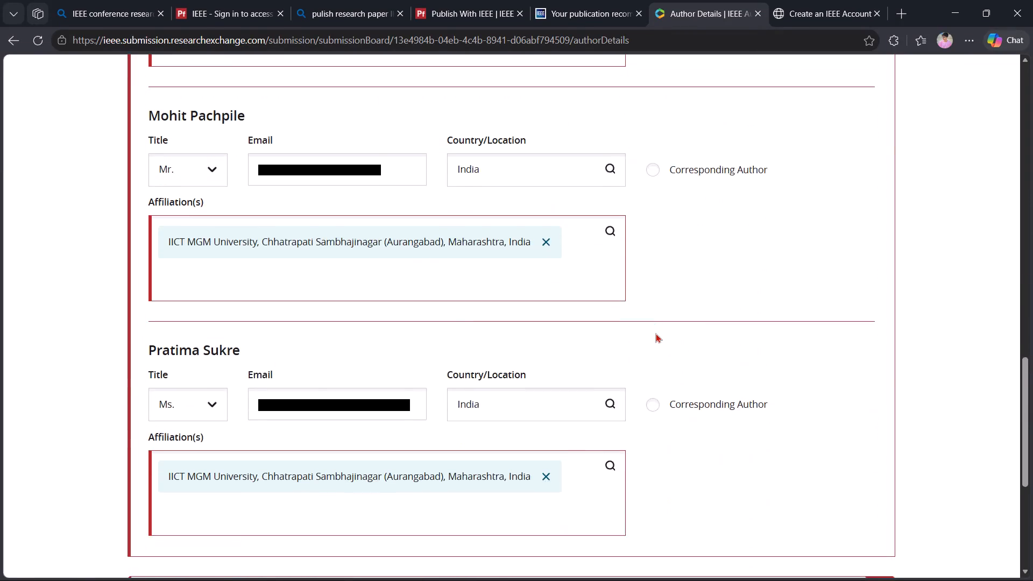
scroll(655, 333, down, 2)
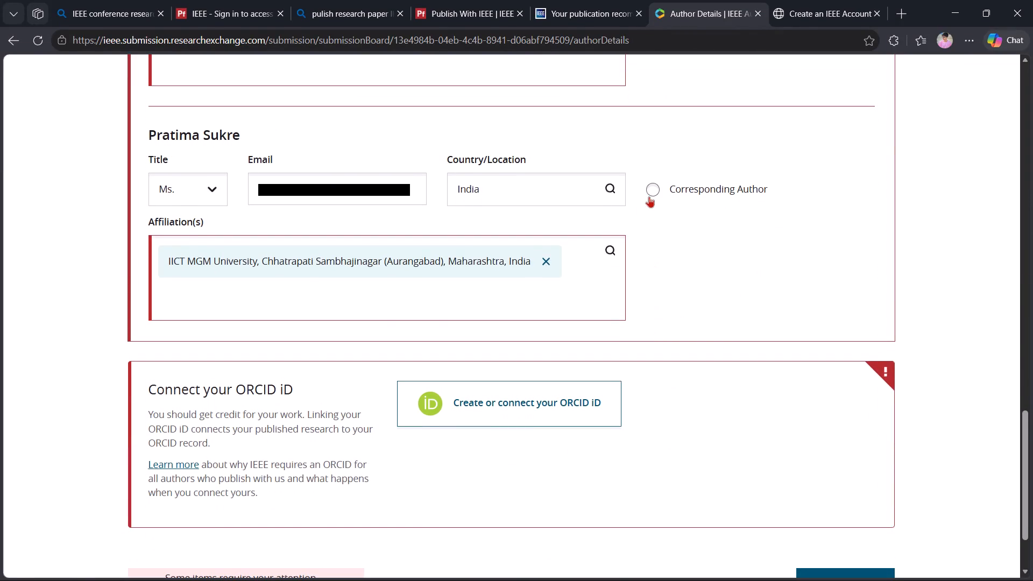
scroll(651, 190, up, 8)
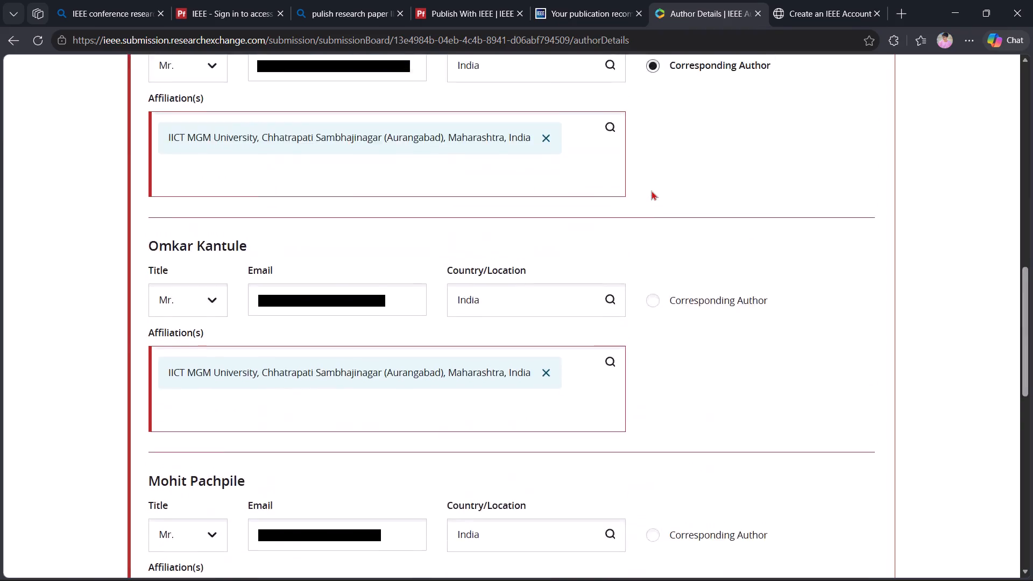
scroll(651, 190, up, 3)
scroll(651, 190, down, 10)
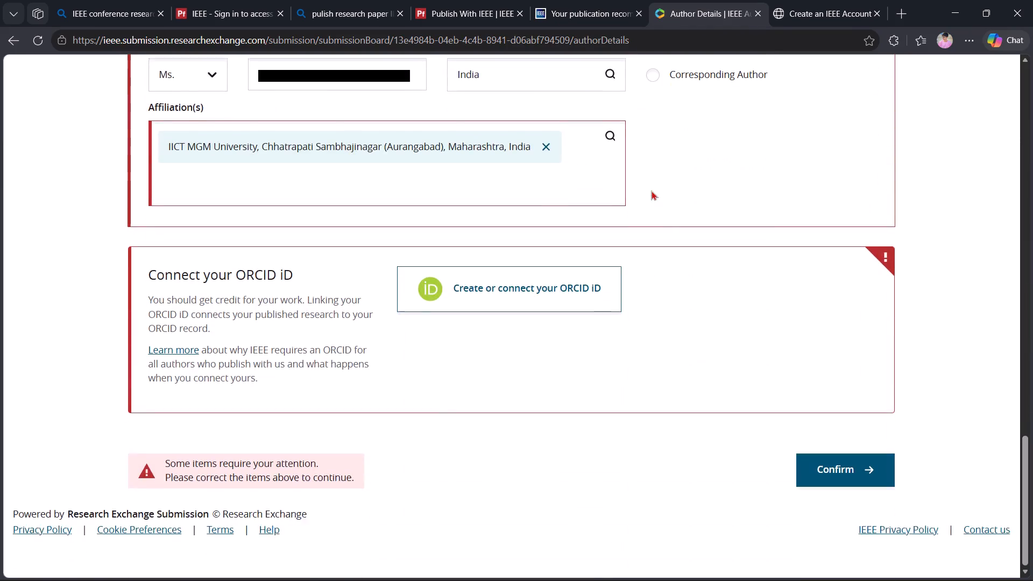
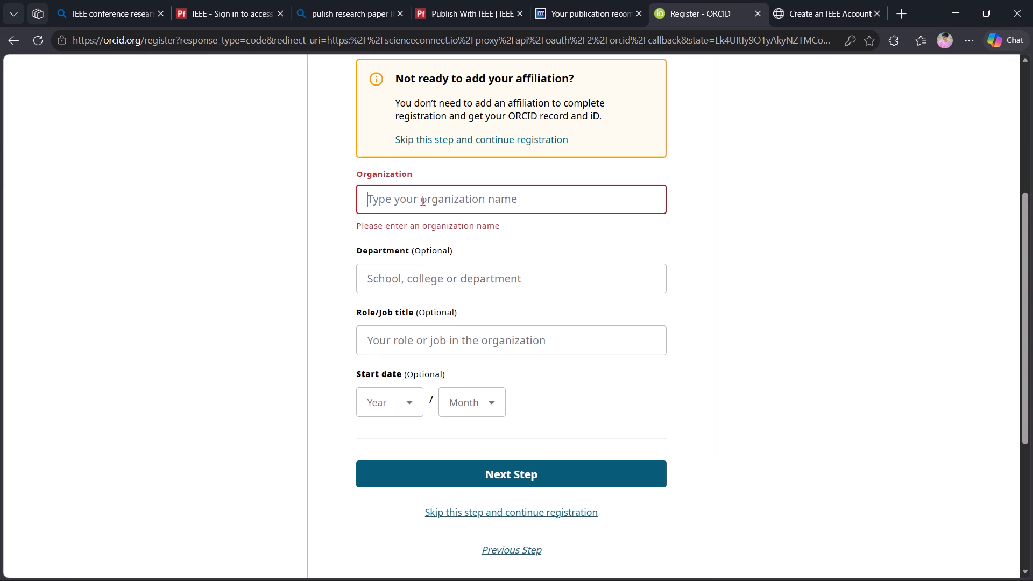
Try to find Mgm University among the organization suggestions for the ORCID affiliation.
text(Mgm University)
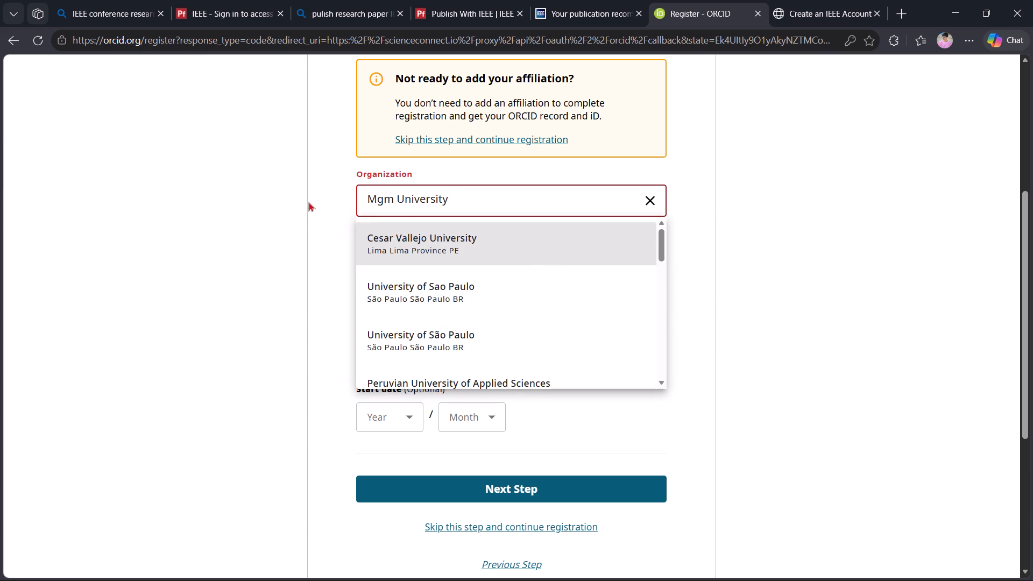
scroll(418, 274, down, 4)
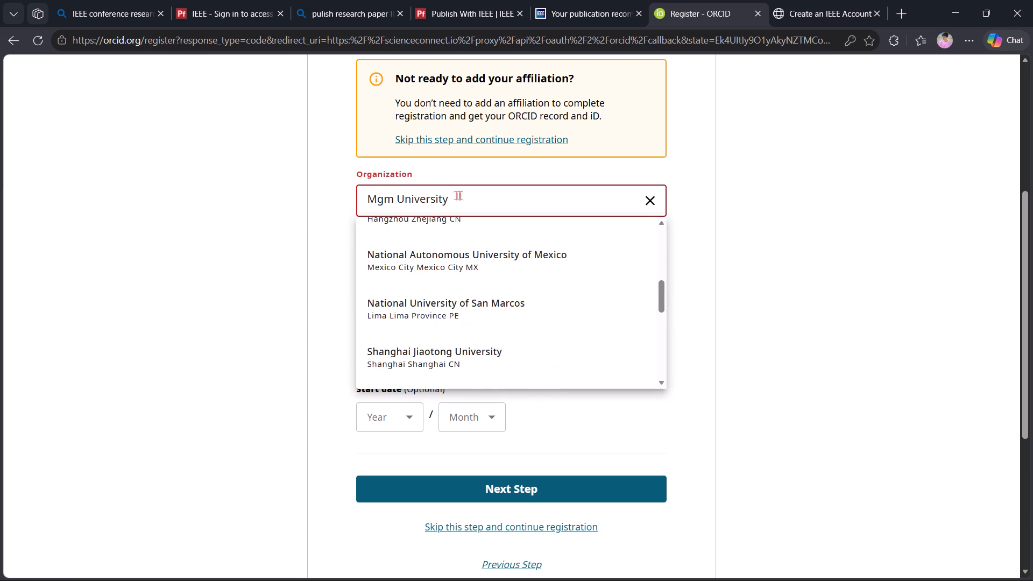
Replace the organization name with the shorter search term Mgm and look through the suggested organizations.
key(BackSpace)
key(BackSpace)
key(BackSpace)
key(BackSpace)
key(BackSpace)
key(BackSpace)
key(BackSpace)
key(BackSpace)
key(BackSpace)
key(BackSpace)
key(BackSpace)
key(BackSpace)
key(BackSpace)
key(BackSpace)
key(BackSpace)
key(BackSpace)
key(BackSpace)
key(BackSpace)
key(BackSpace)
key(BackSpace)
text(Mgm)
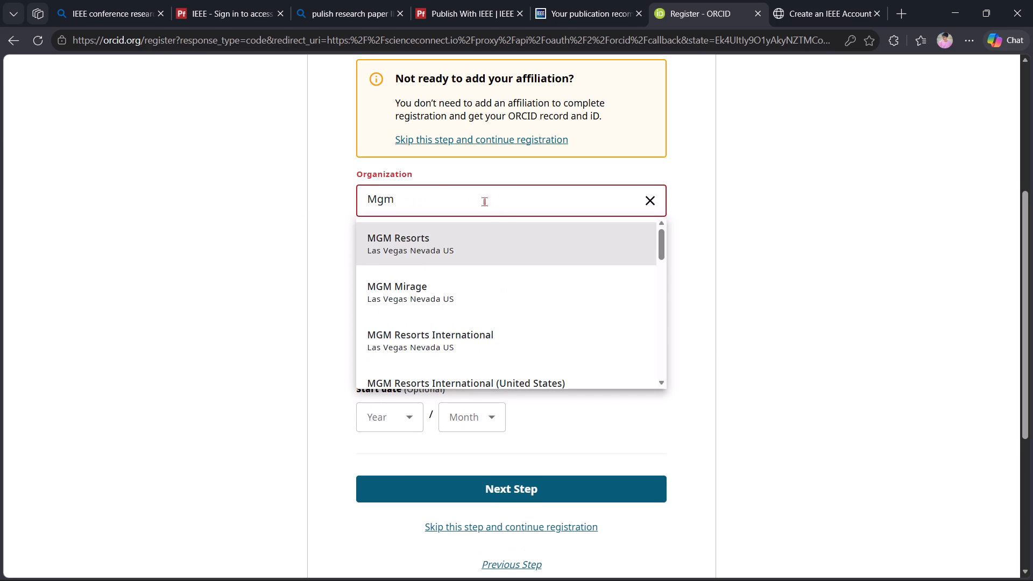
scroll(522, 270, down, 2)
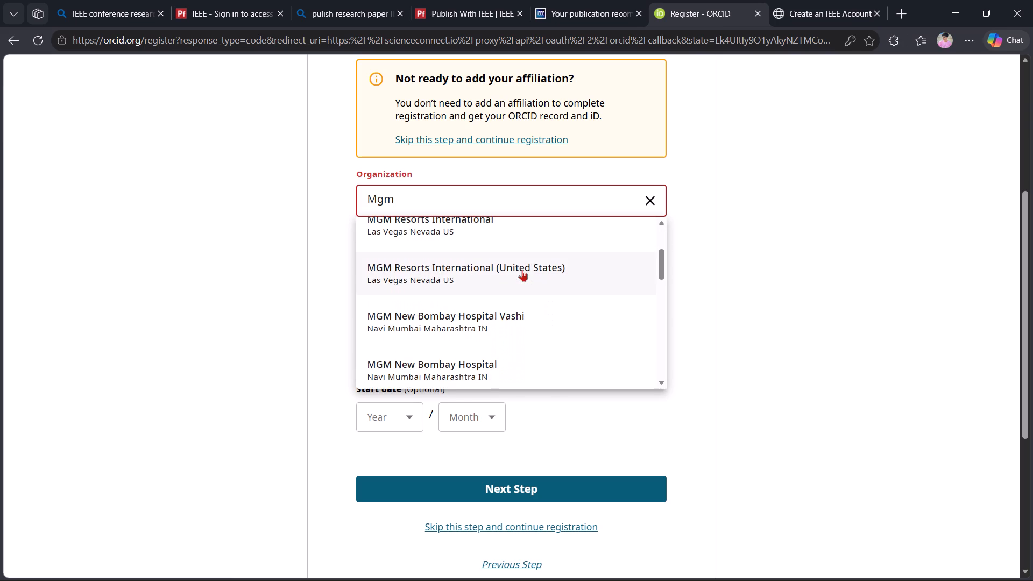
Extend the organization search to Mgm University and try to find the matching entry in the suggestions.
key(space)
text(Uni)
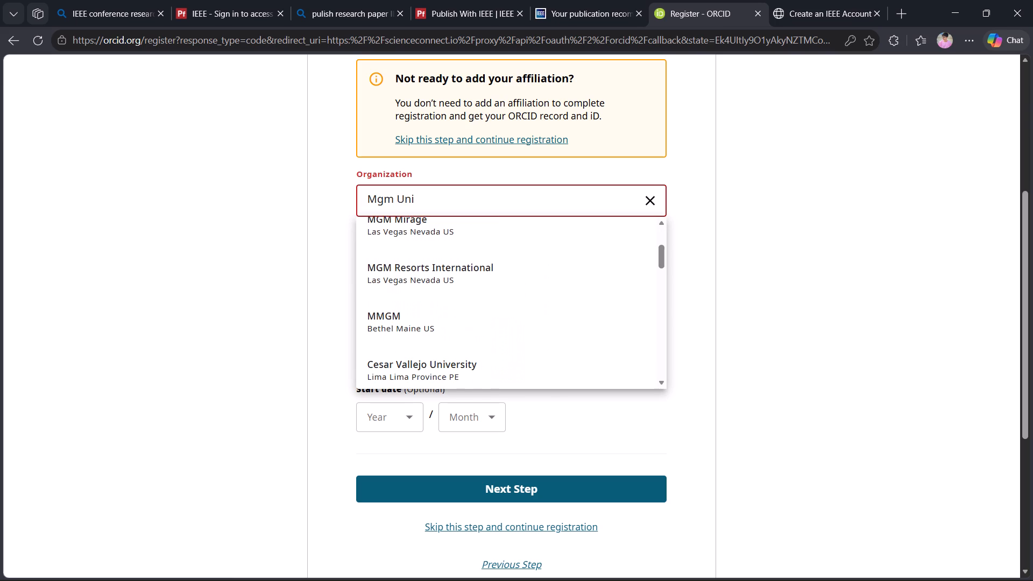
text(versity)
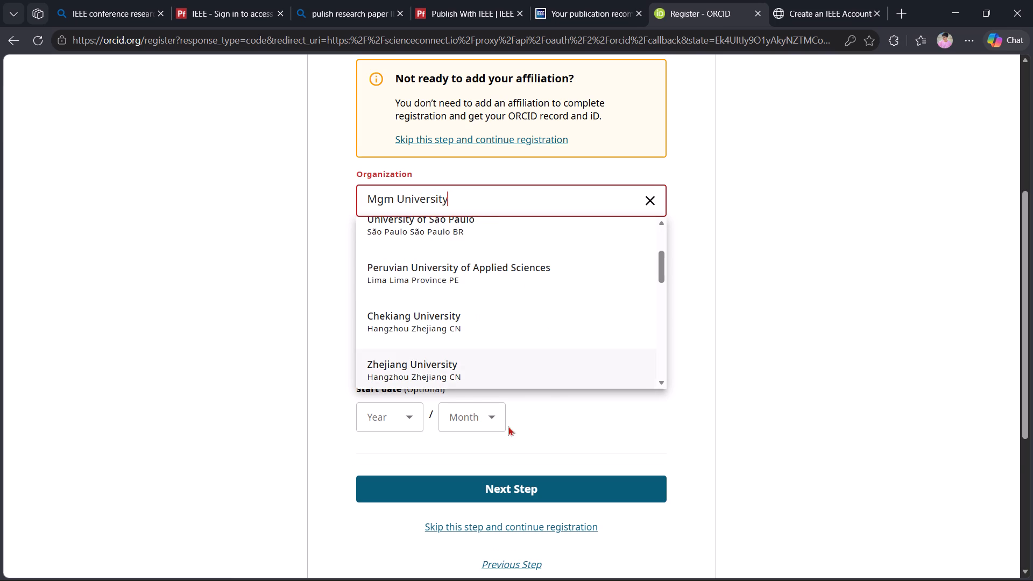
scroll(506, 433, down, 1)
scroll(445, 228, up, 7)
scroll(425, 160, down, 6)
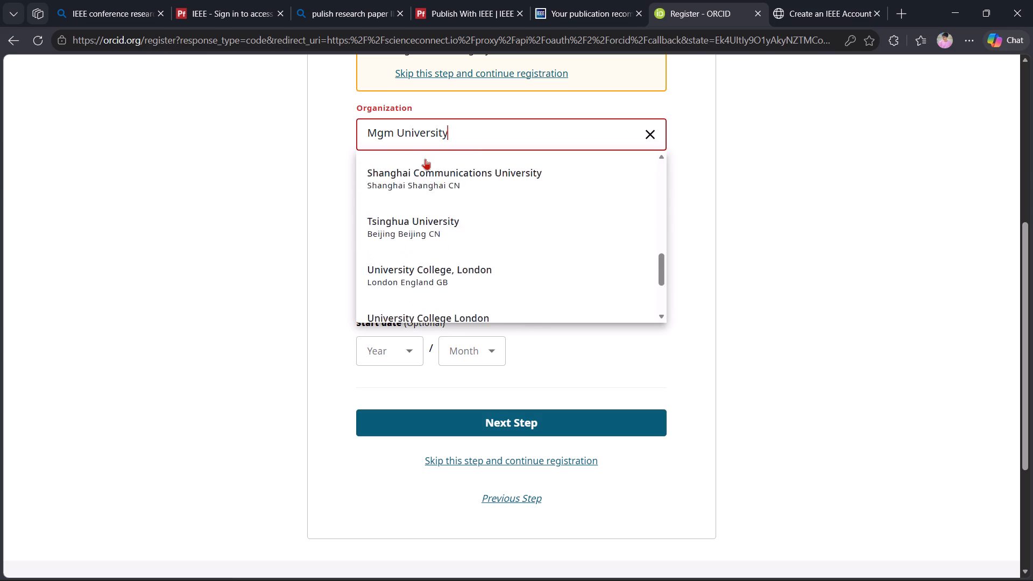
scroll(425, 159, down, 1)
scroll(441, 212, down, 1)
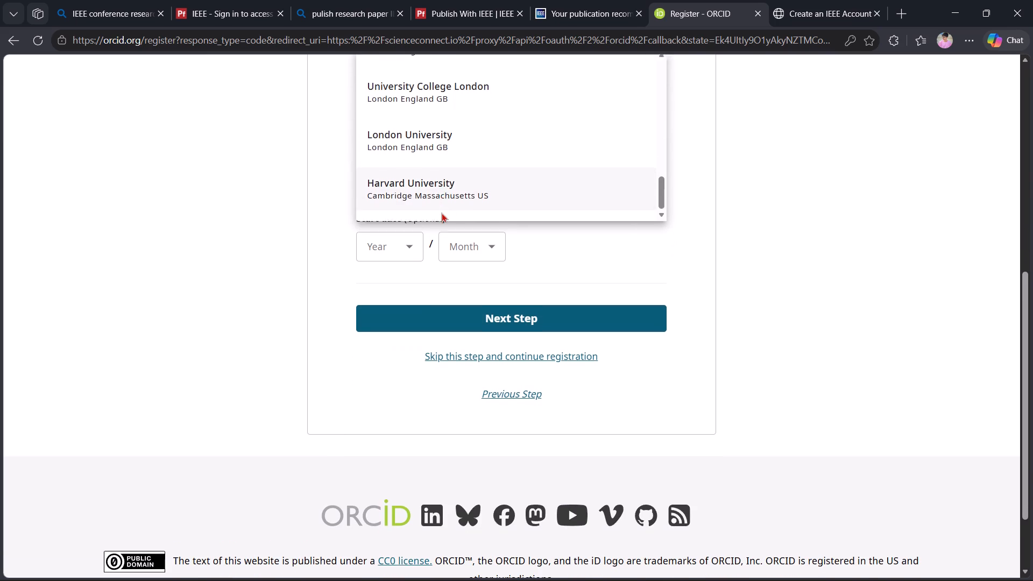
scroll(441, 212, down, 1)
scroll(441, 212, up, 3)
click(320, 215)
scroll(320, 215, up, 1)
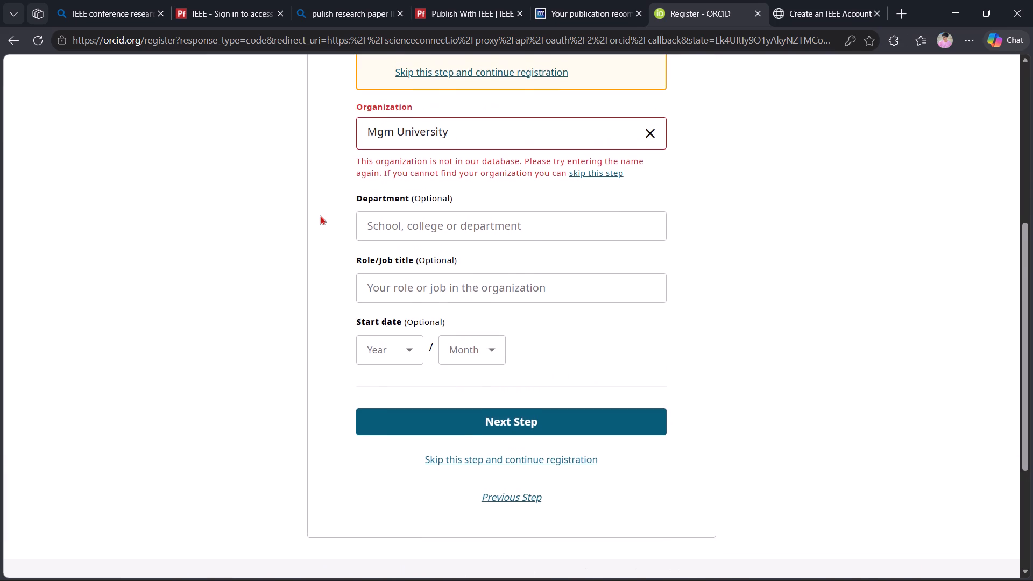
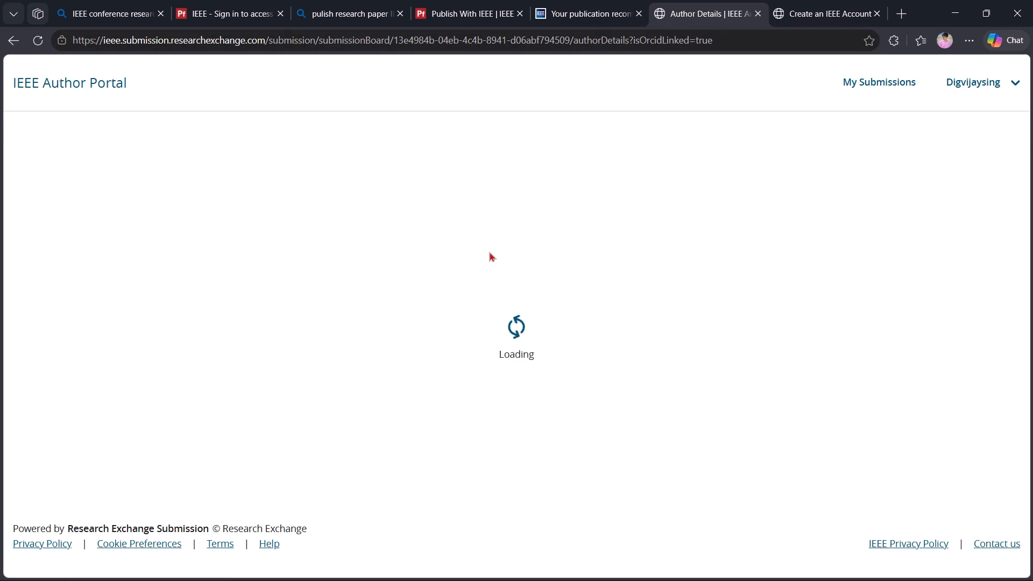
Confirm the author details at the end of the page with the ORCID iD linked.
scroll(518, 335, down, 1)
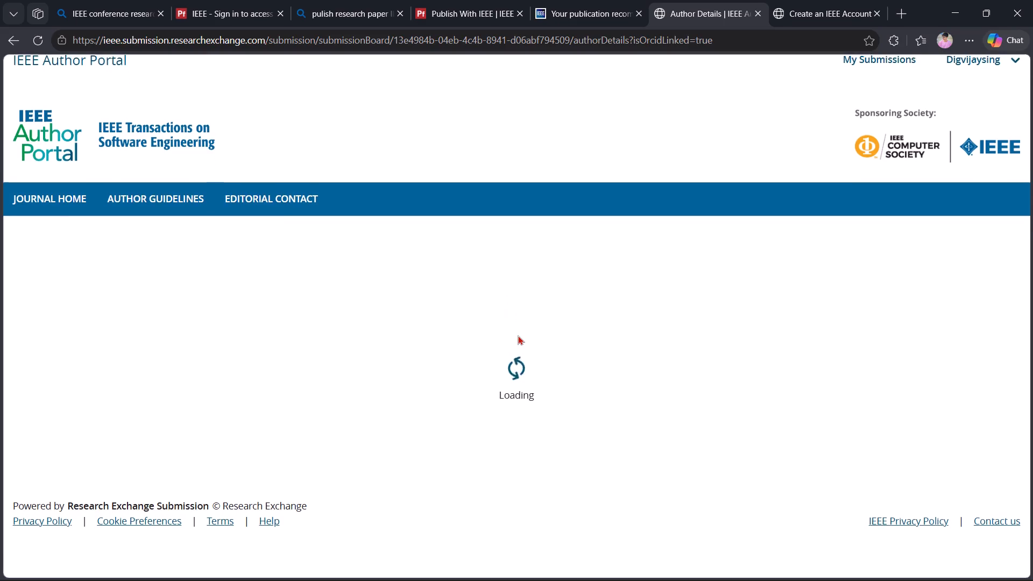
scroll(518, 335, down, 11)
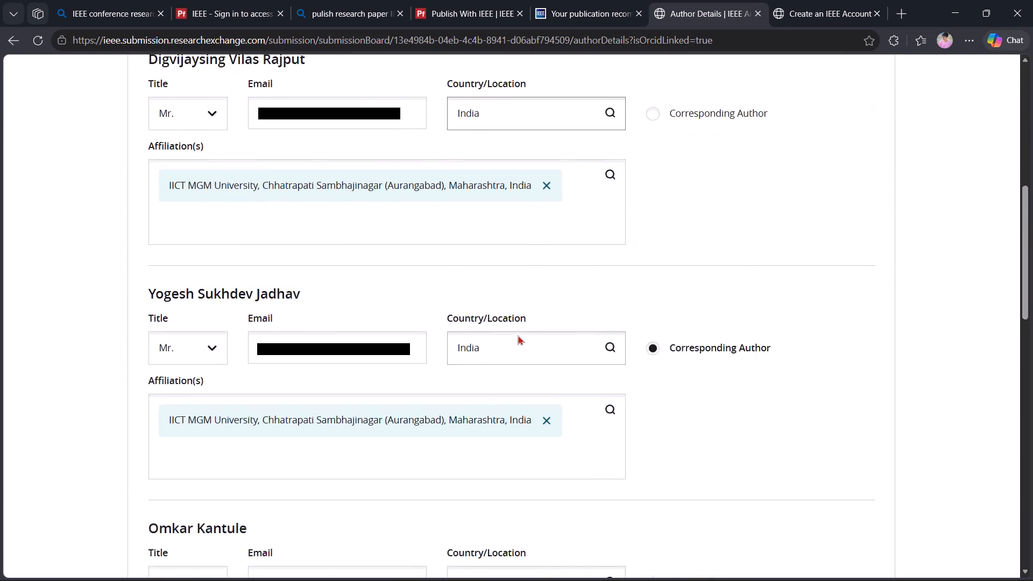
scroll(518, 335, down, 8)
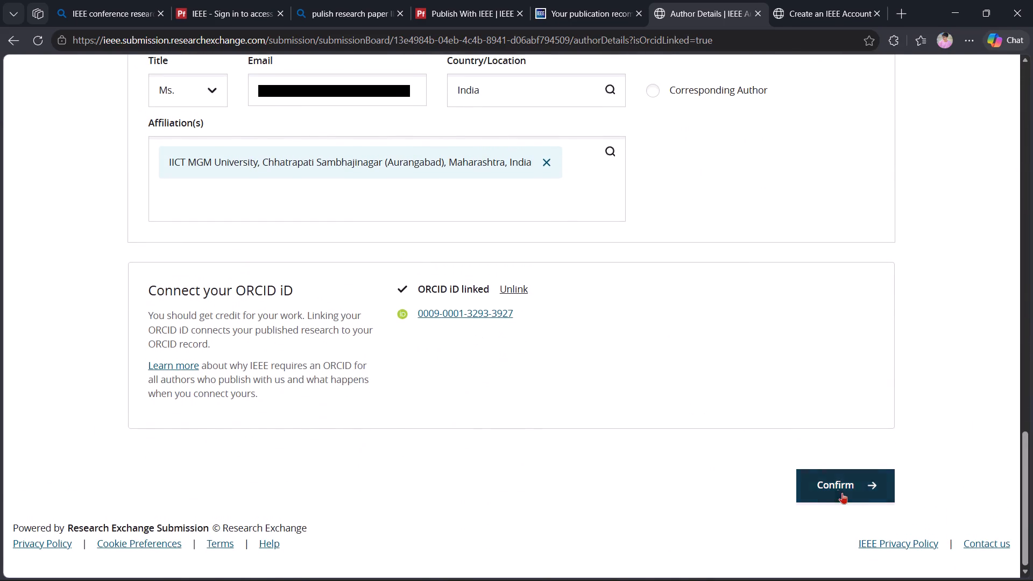
click(842, 493)
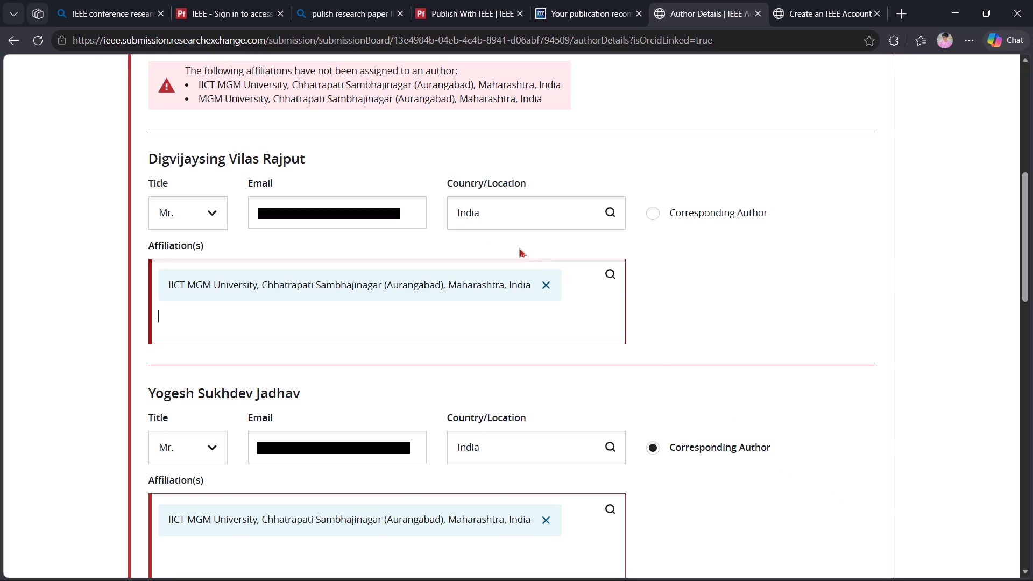
Copy the author details text from the Author list heading through the notice beside the confirmation at the page end.
scroll(426, 159, up, 1)
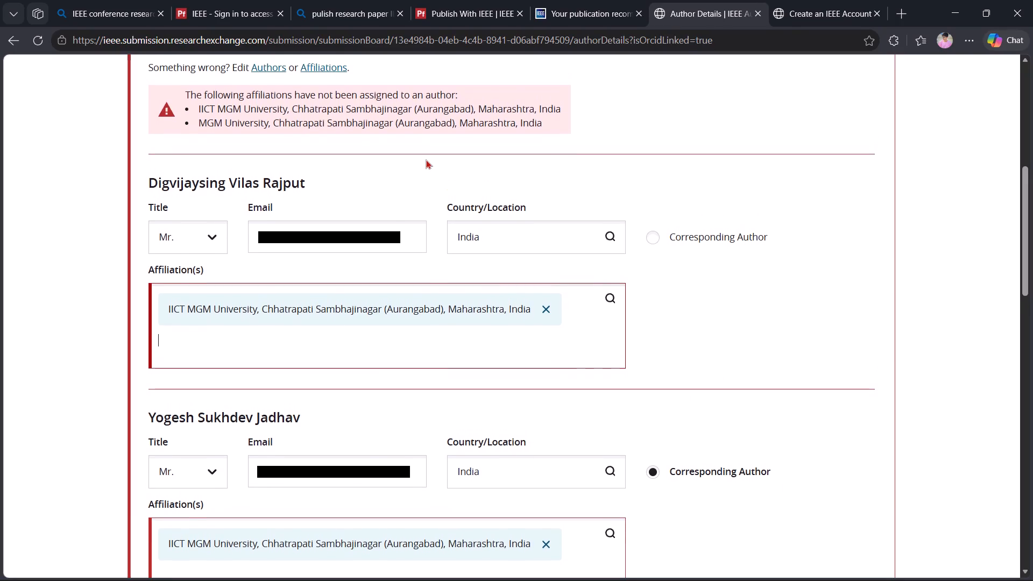
scroll(224, 95, up, 2)
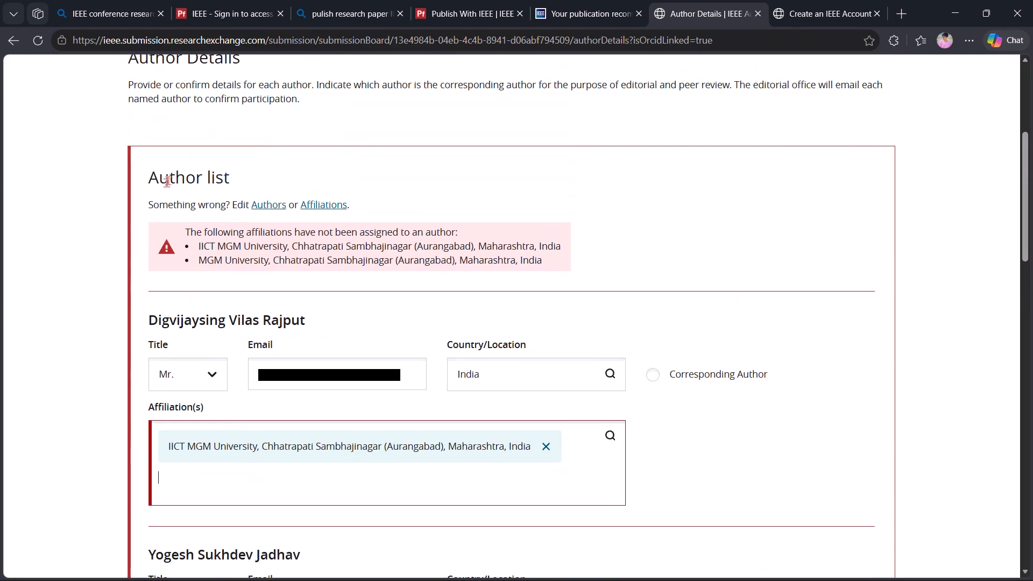
drag(151, 175, 426, 580)
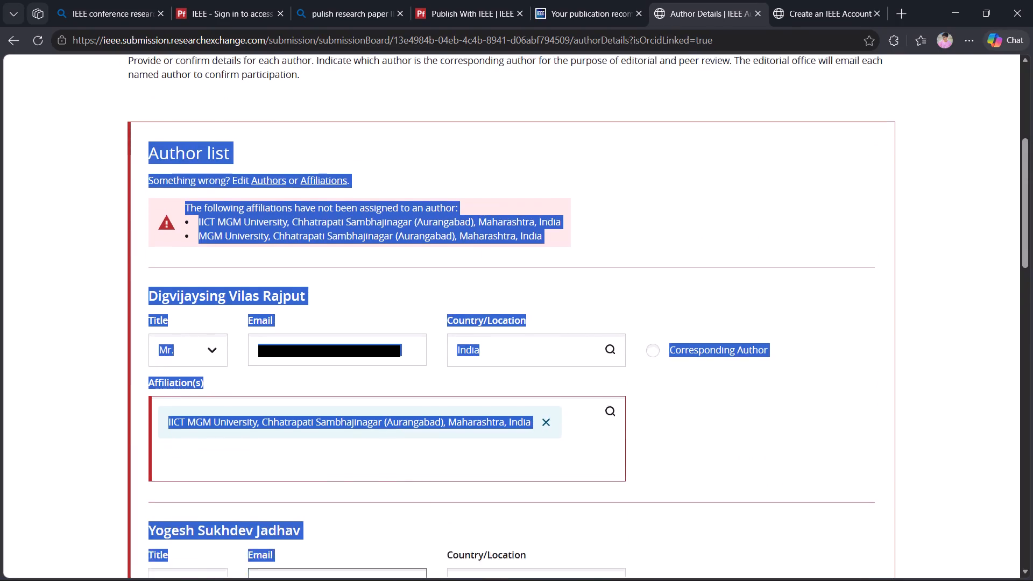
drag(426, 580, 428, 580)
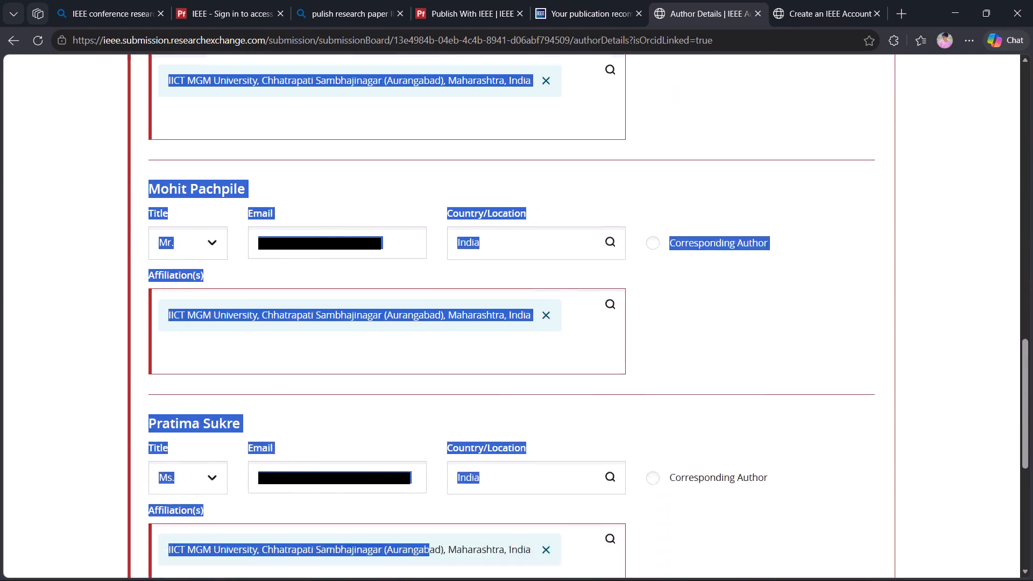
drag(428, 580, 422, 549)
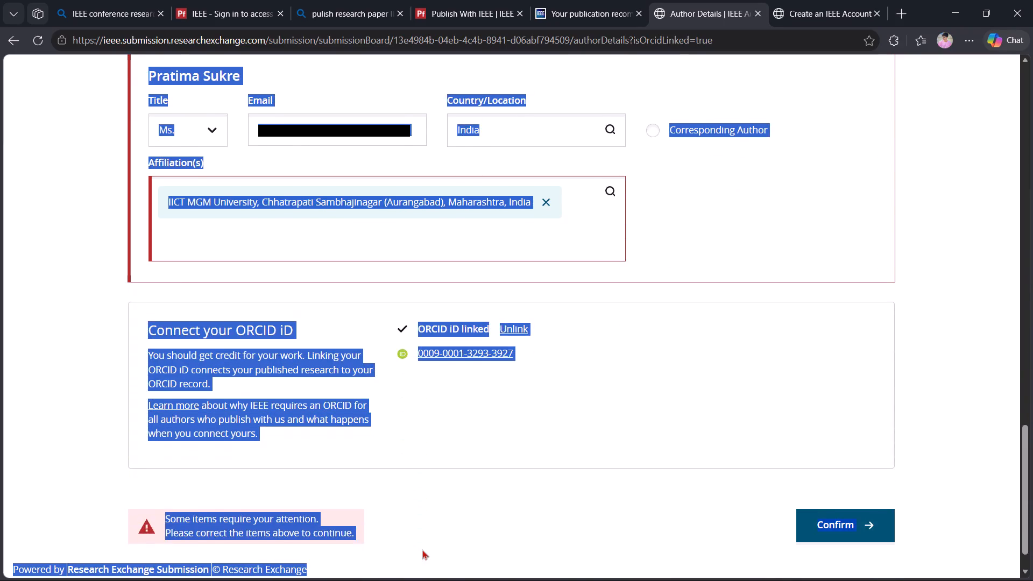
drag(422, 549, 515, 540)
key(ctrl+c)
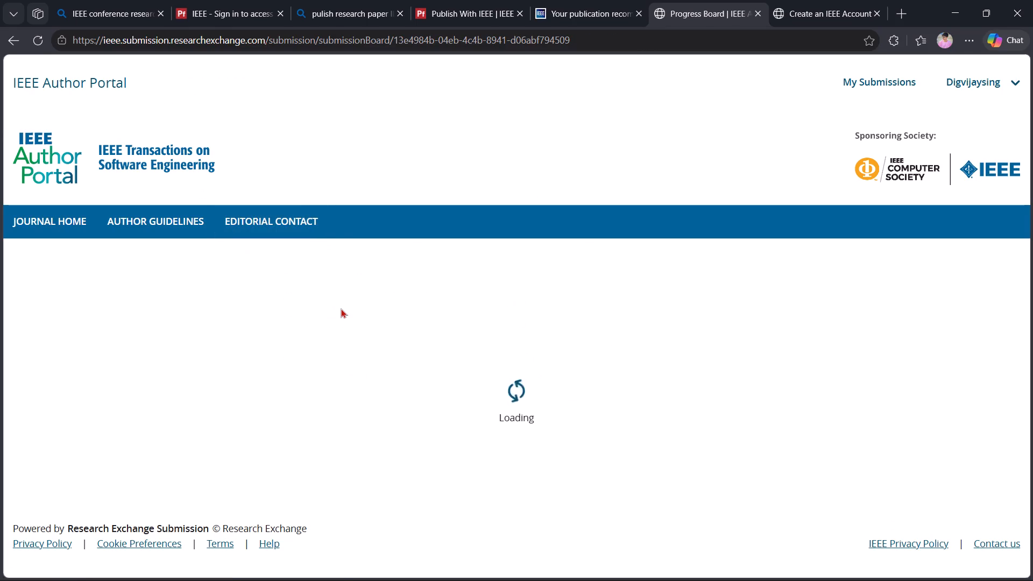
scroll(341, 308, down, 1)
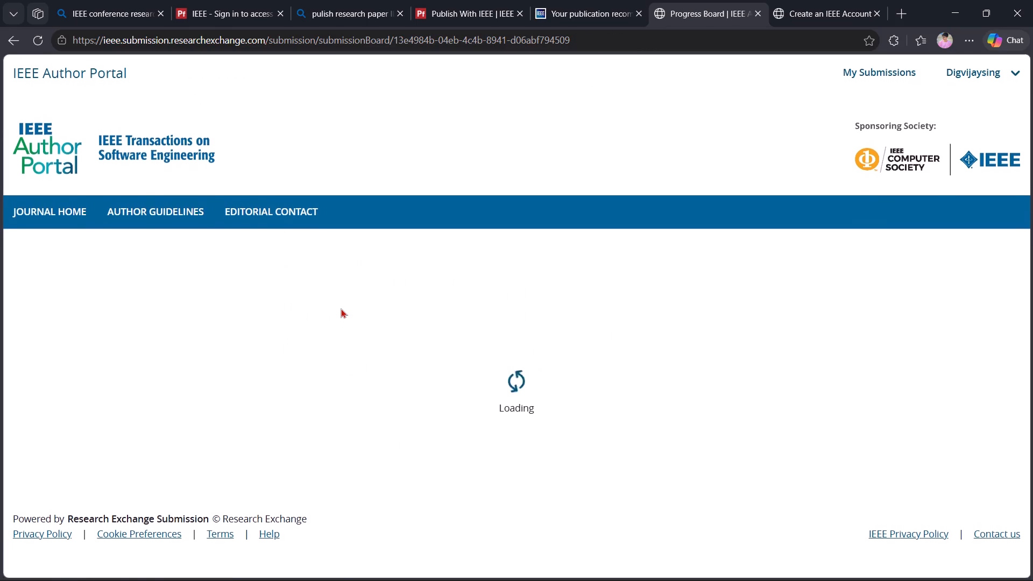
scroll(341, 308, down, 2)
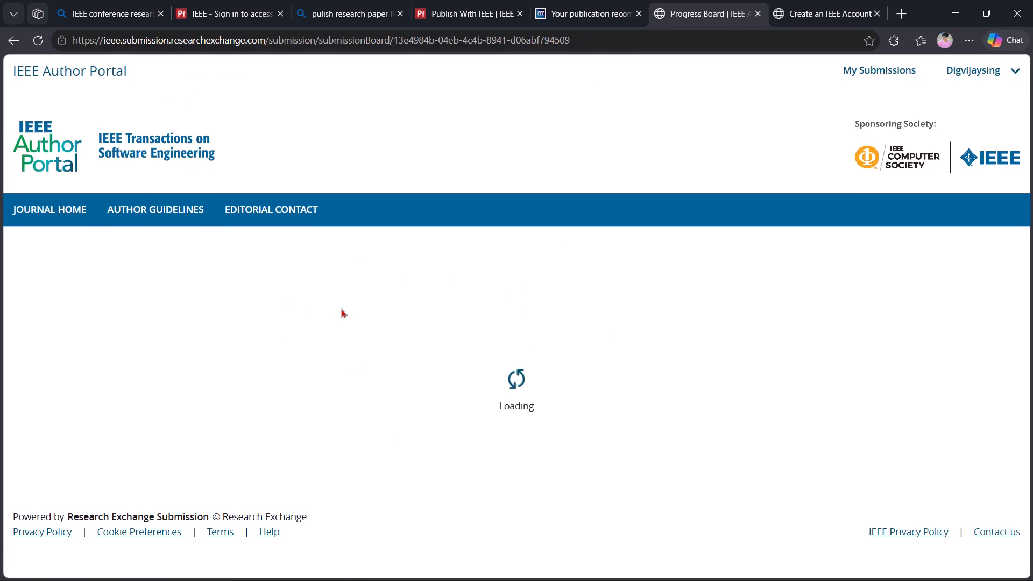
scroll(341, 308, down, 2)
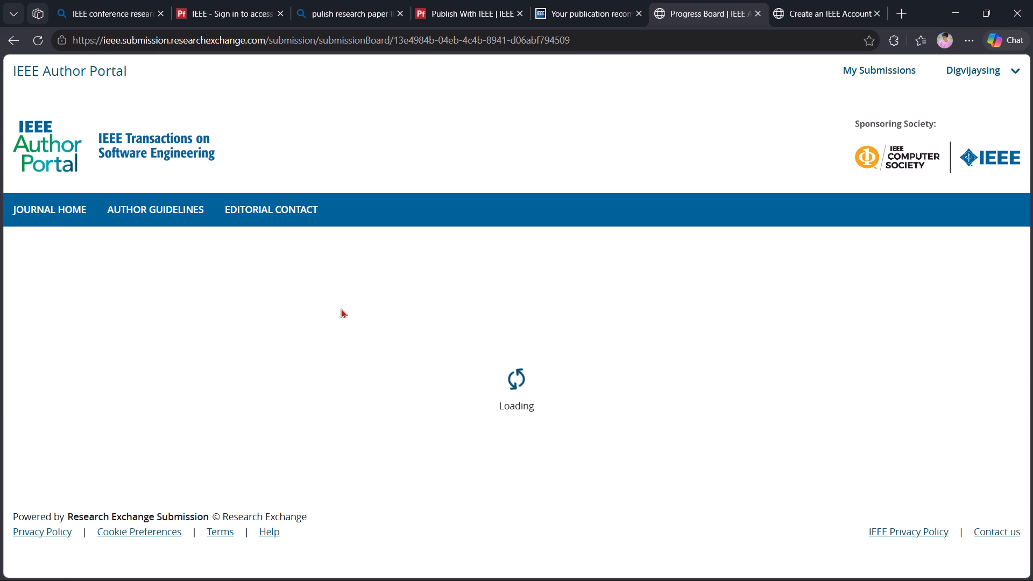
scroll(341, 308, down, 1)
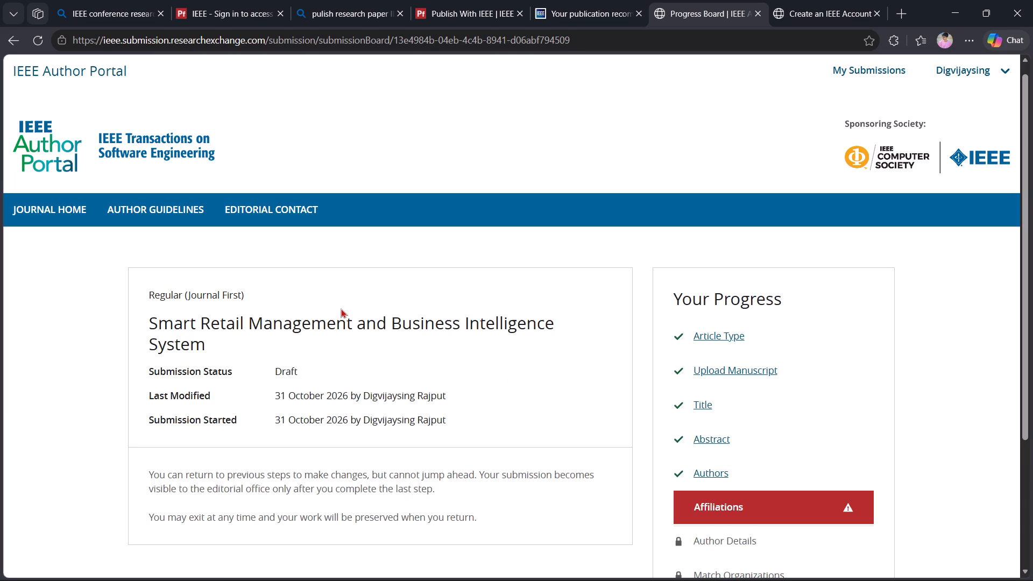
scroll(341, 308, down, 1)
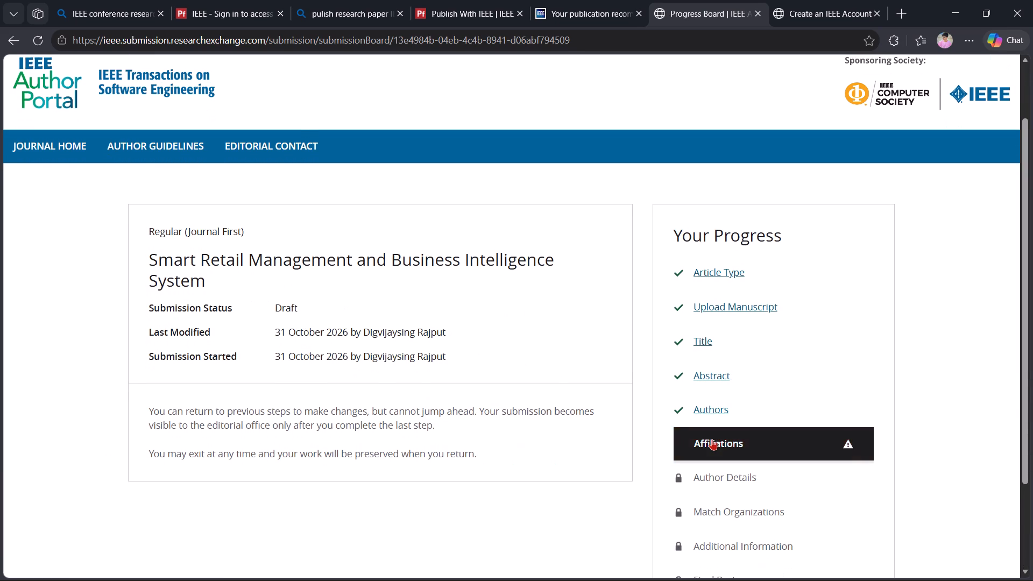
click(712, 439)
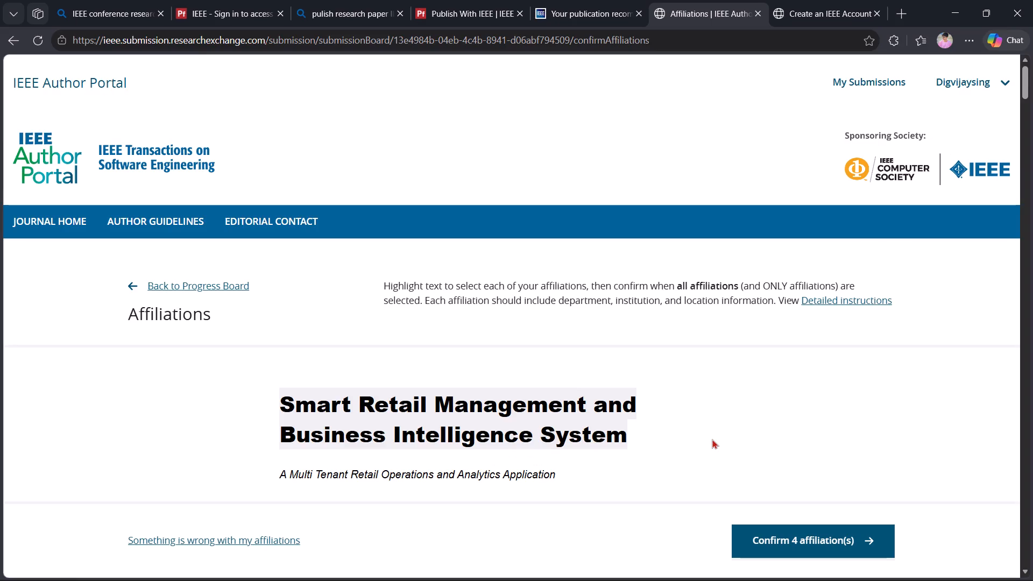
Review the remaining highlighted affiliations in the manuscript and confirm all four of them.
scroll(744, 443, down, 4)
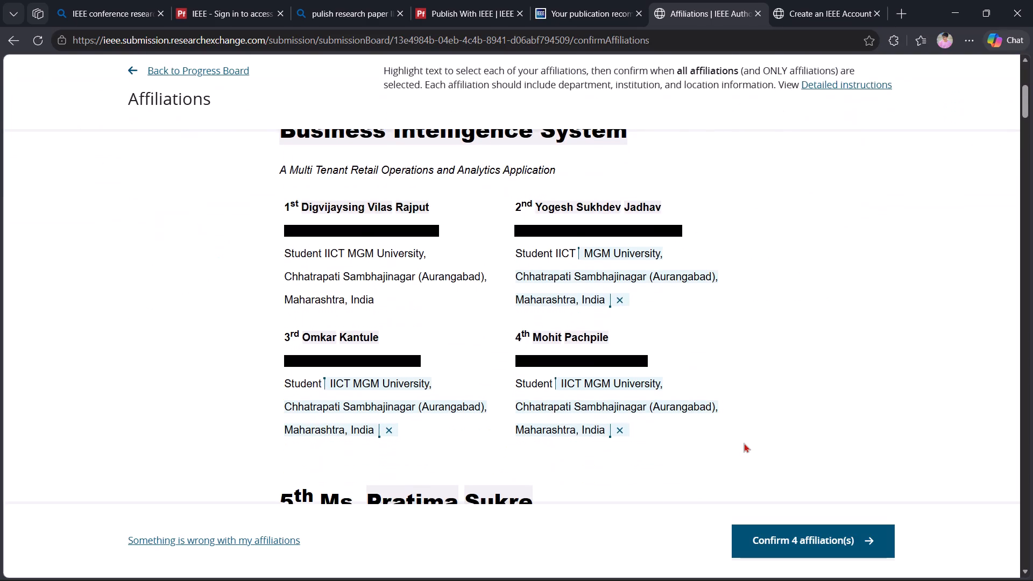
scroll(744, 443, down, 3)
scroll(744, 443, up, 1)
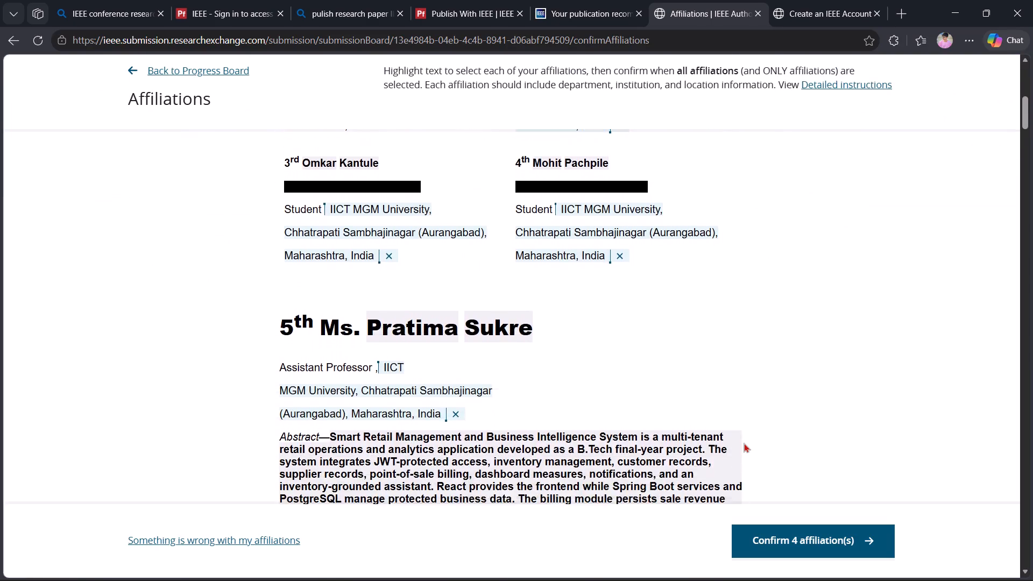
scroll(744, 443, up, 1)
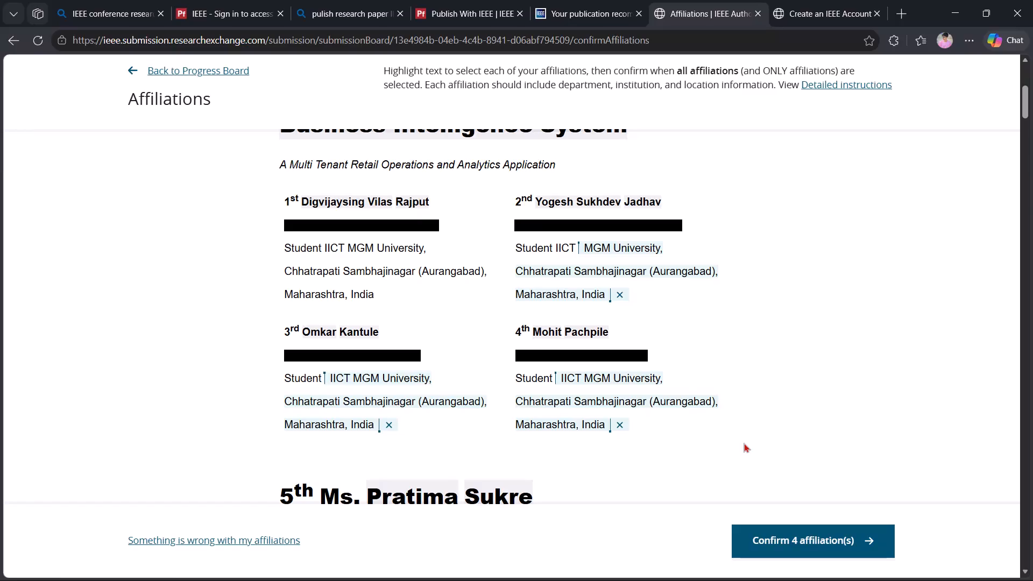
scroll(744, 443, down, 4)
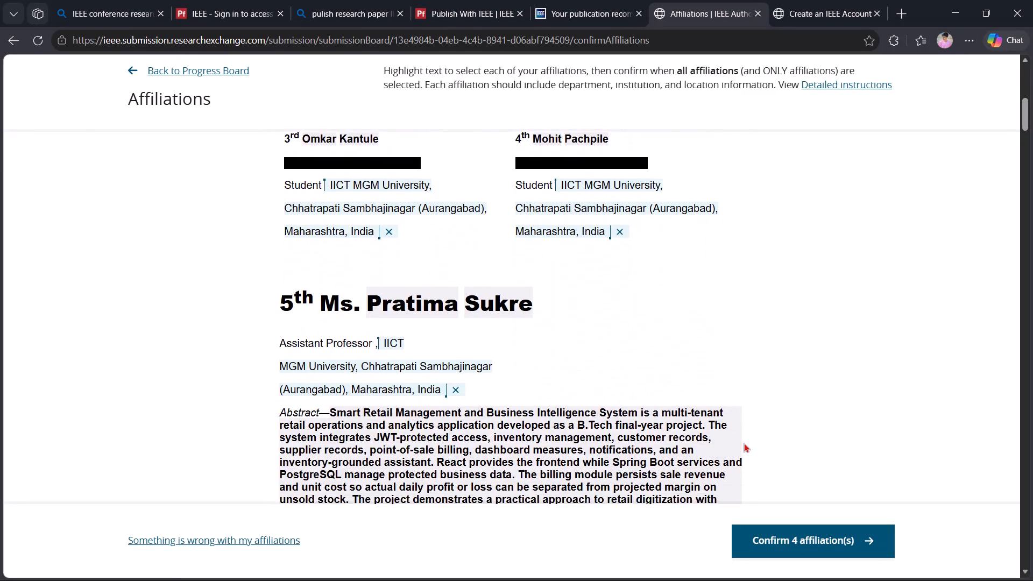
scroll(744, 443, down, 1)
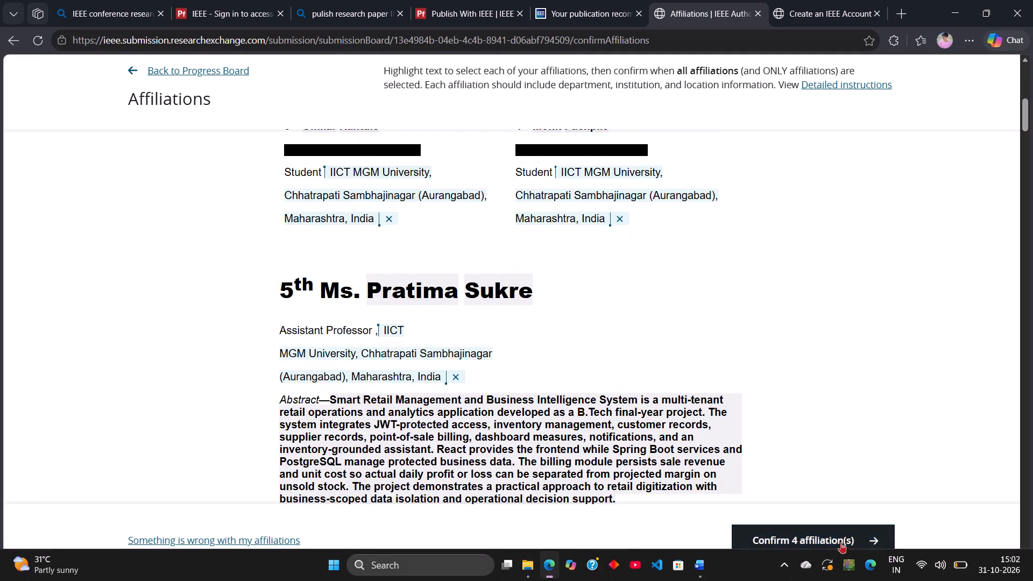
click(802, 529)
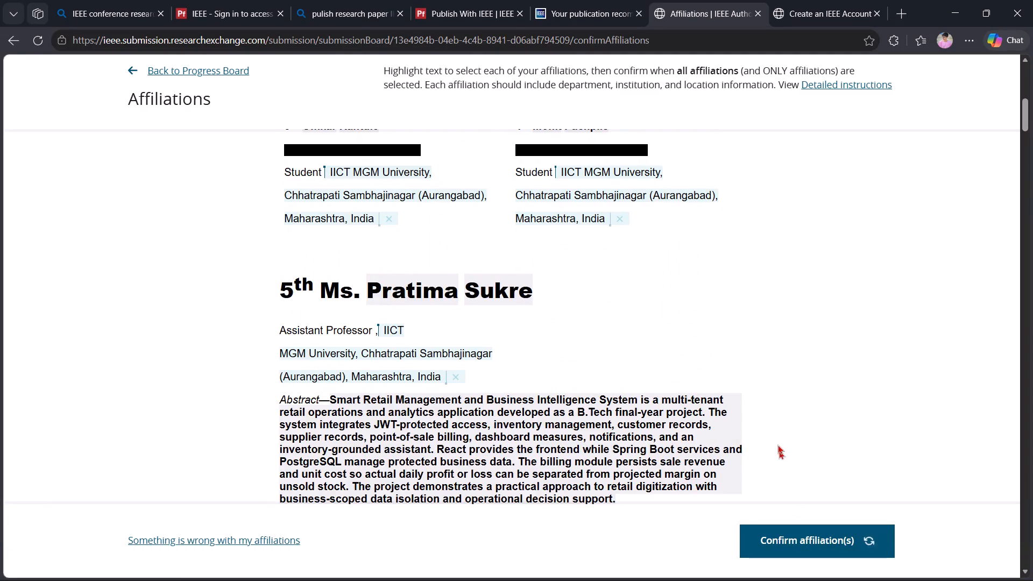
scroll(776, 442, down, 3)
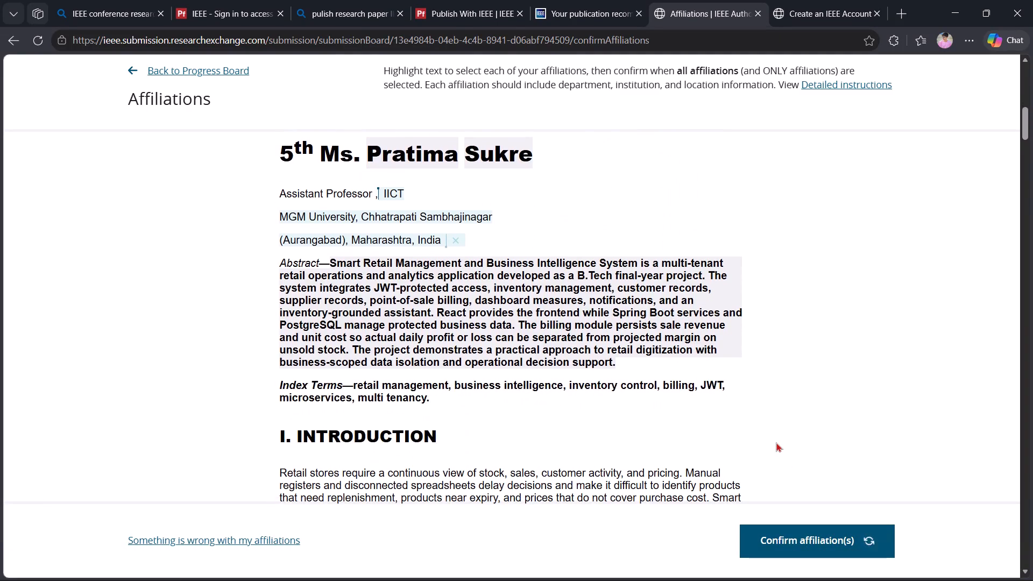
scroll(776, 442, down, 1)
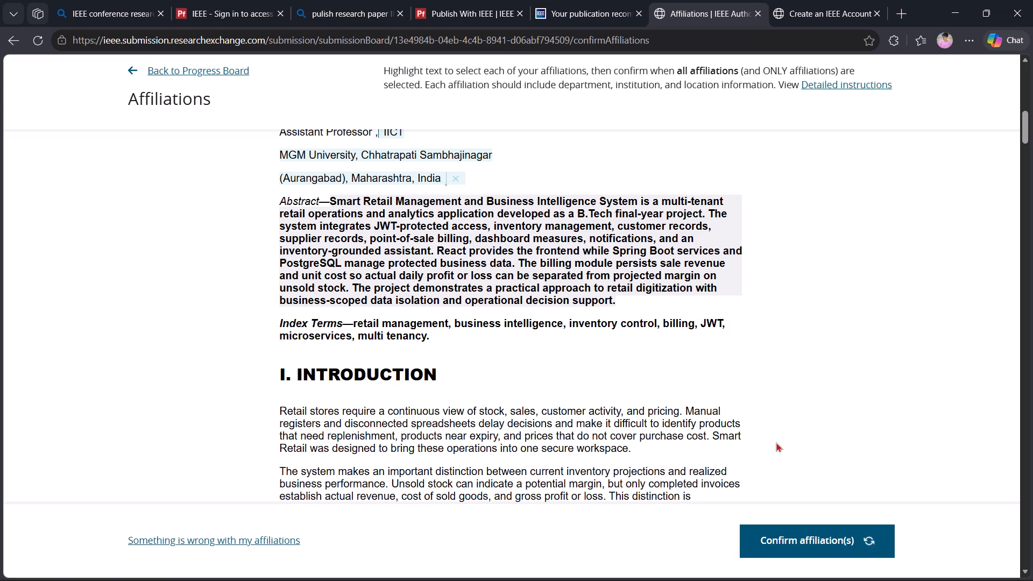
scroll(776, 442, down, 1)
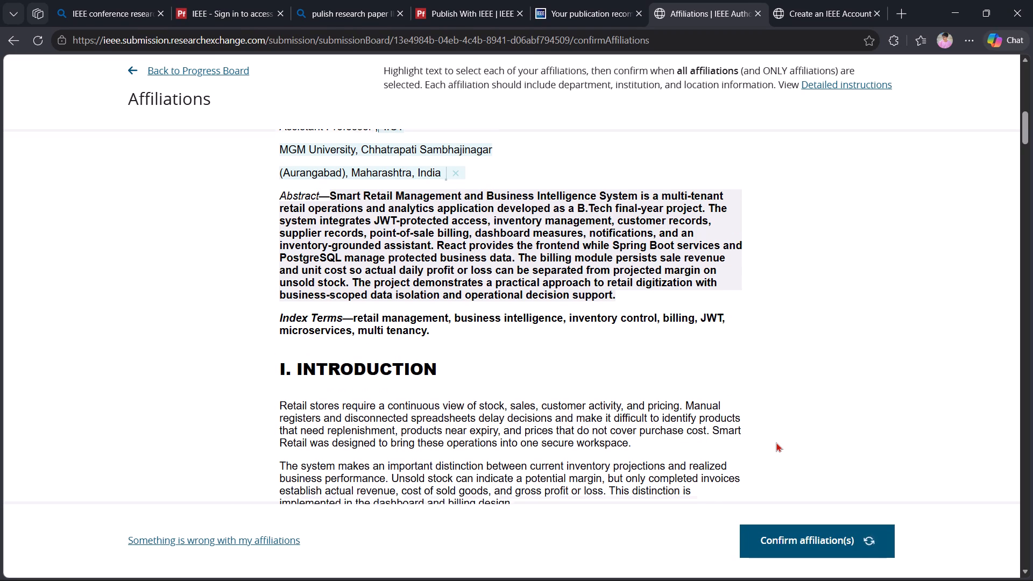
scroll(776, 442, down, 2)
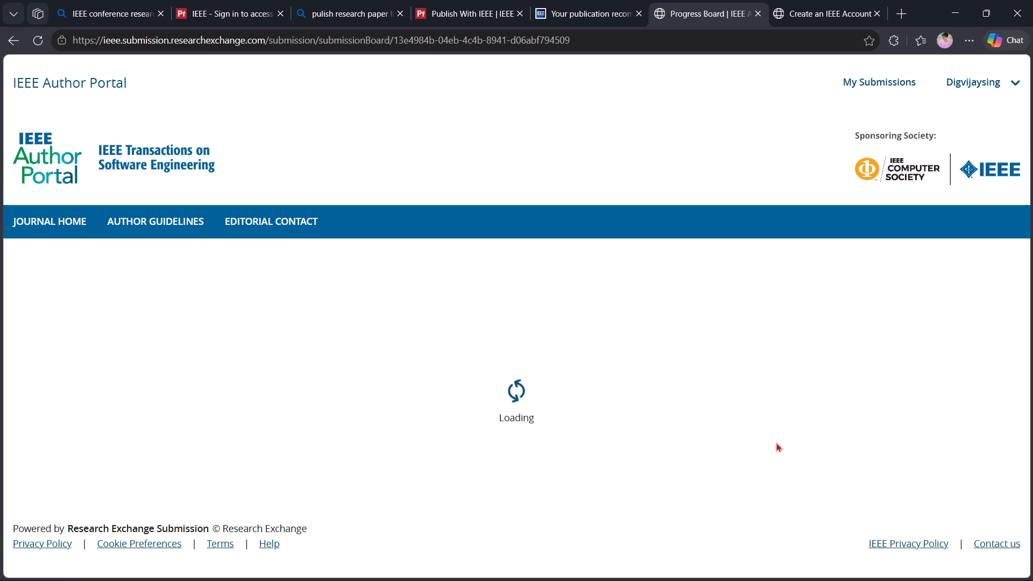
scroll(543, 377, down, 1)
Open the Author Details stage from the submission's progress board.
click(549, 1)
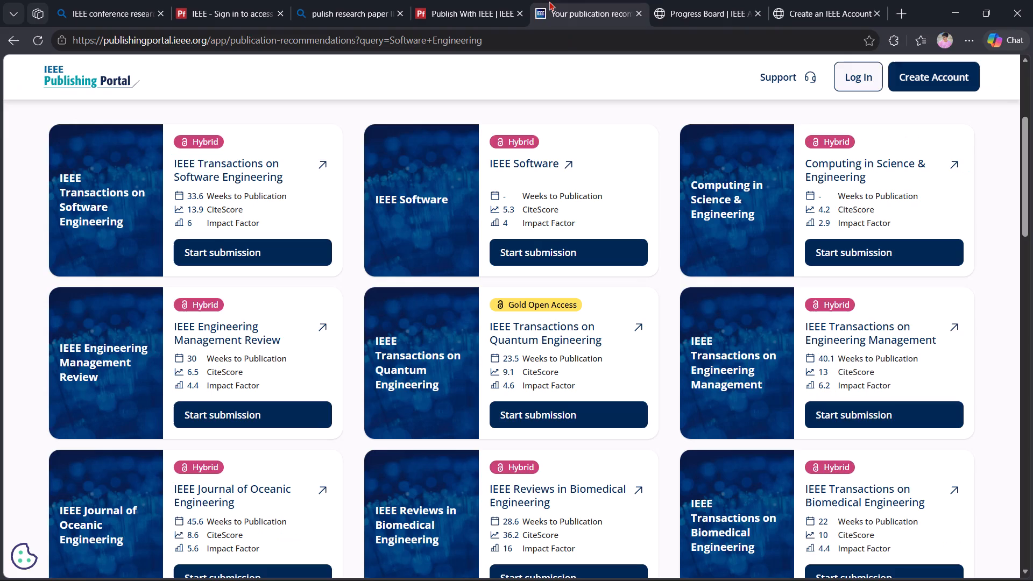
click(682, 8)
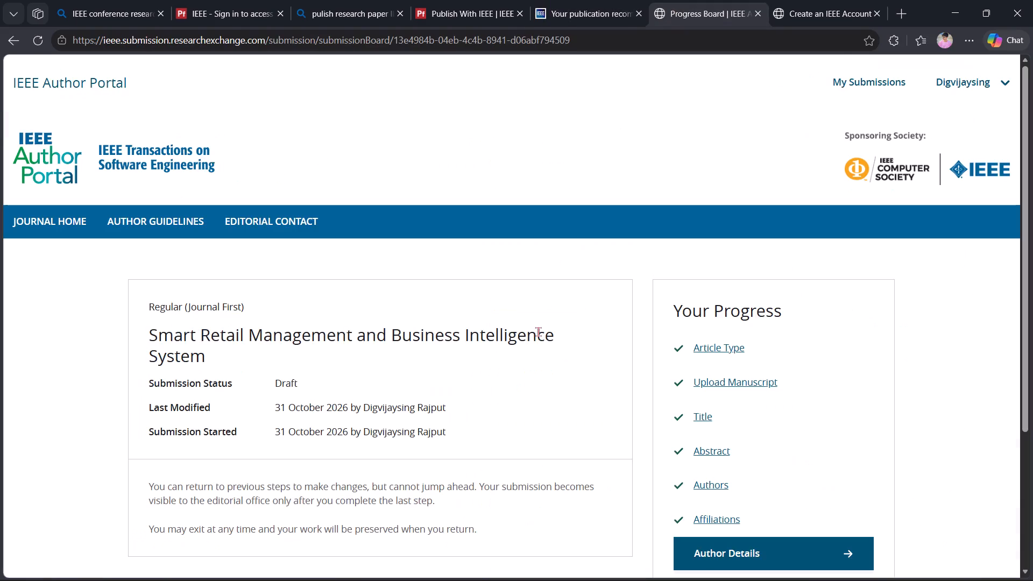
scroll(538, 331, down, 2)
click(733, 391)
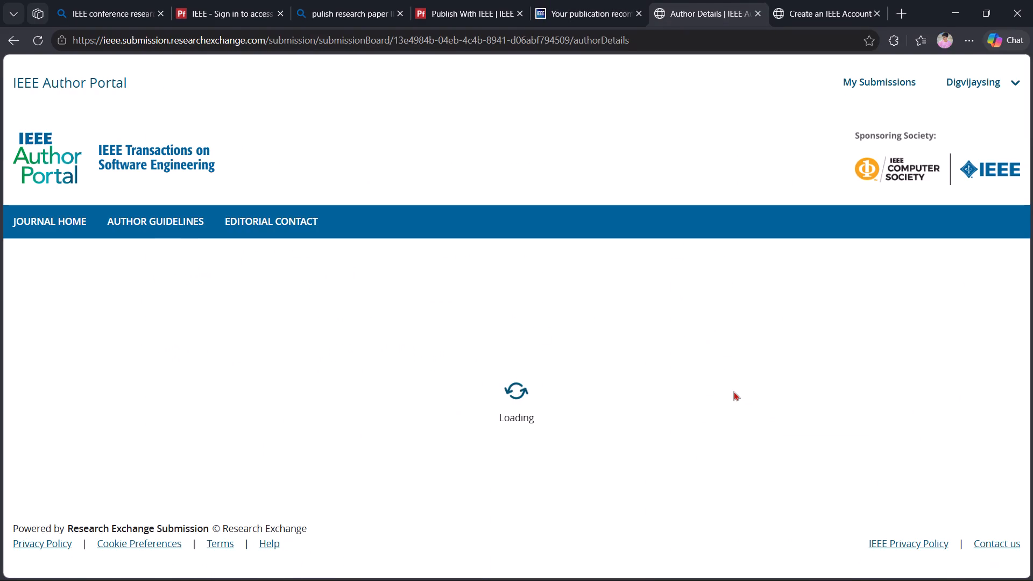
Replace the first listed author's No Affiliation entry with MGM University, Chhatrapati Sambhajinagar (Aurangabad), Maharashtra, India.
scroll(511, 357, down, 1)
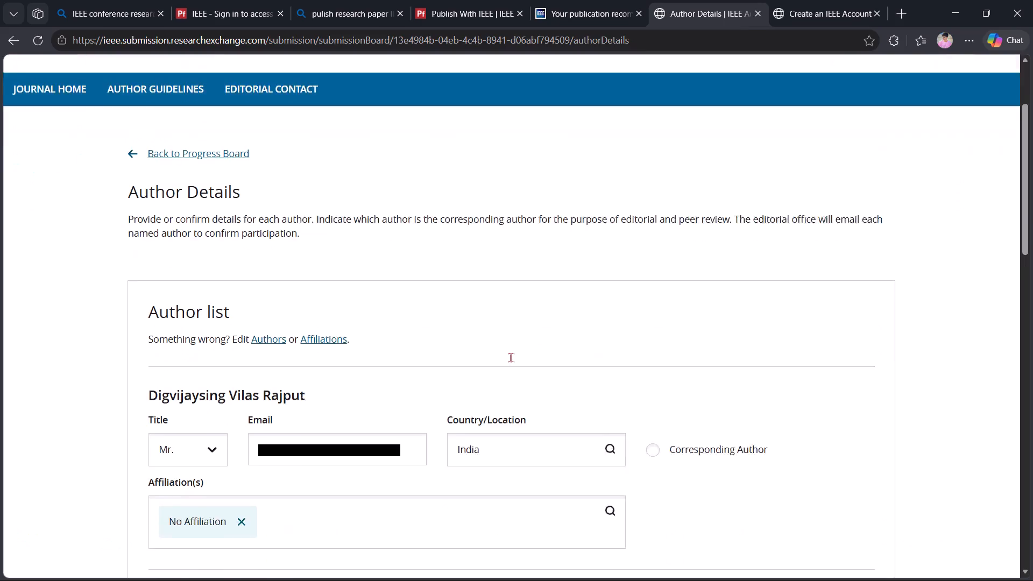
scroll(511, 357, down, 2)
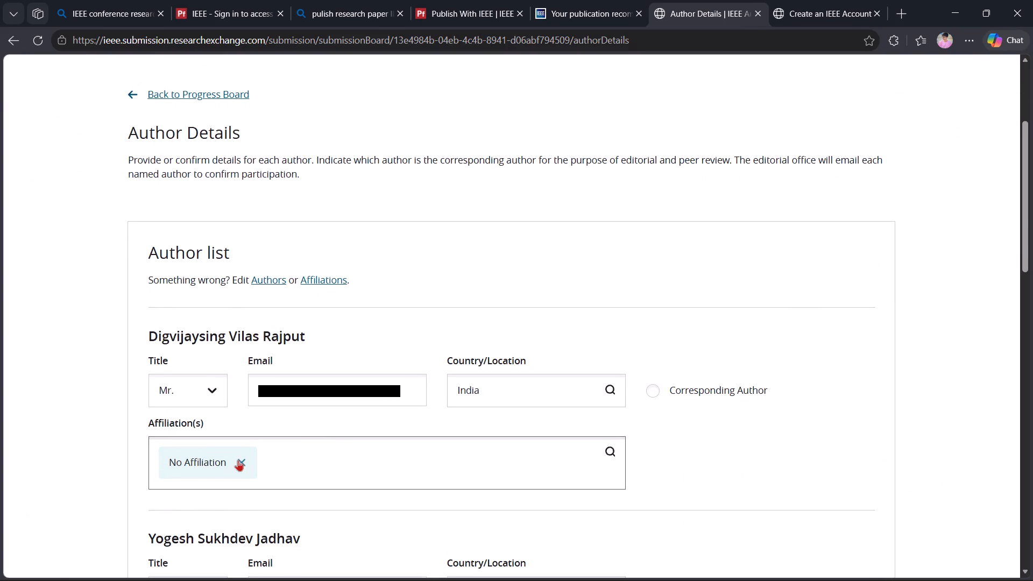
click(237, 460)
click(305, 459)
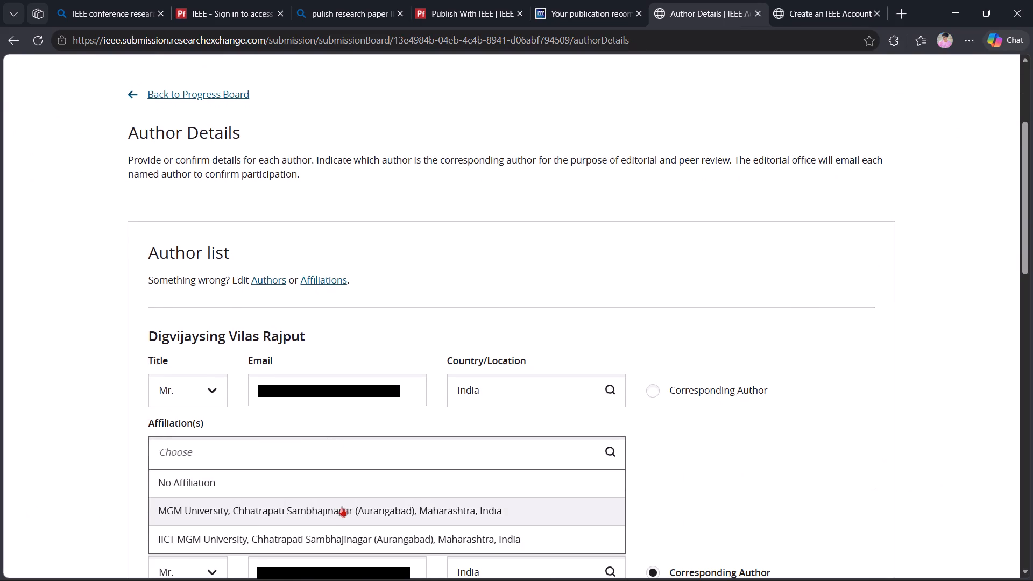
click(349, 512)
Replace the corresponding author's No Affiliation entry with MGM University, Chhatrapati Sambhajinagar (Aurangabad), Maharashtra, India.
scroll(349, 512, down, 3)
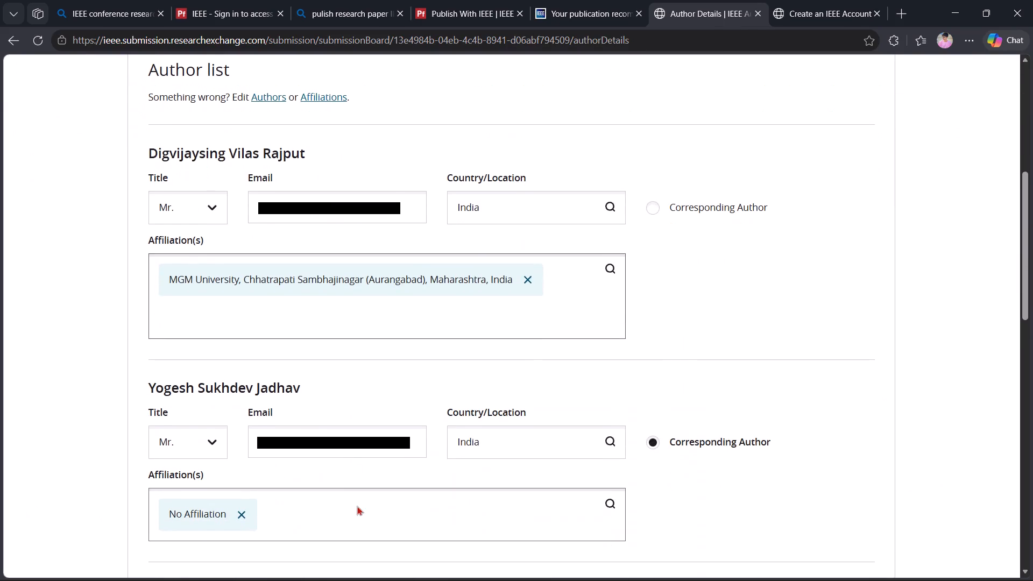
click(239, 516)
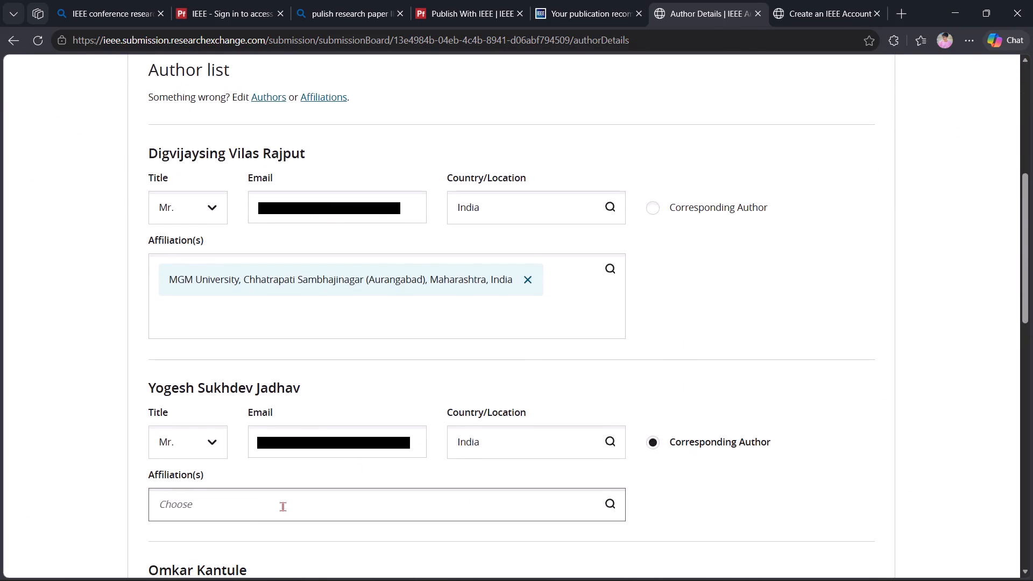
click(282, 506)
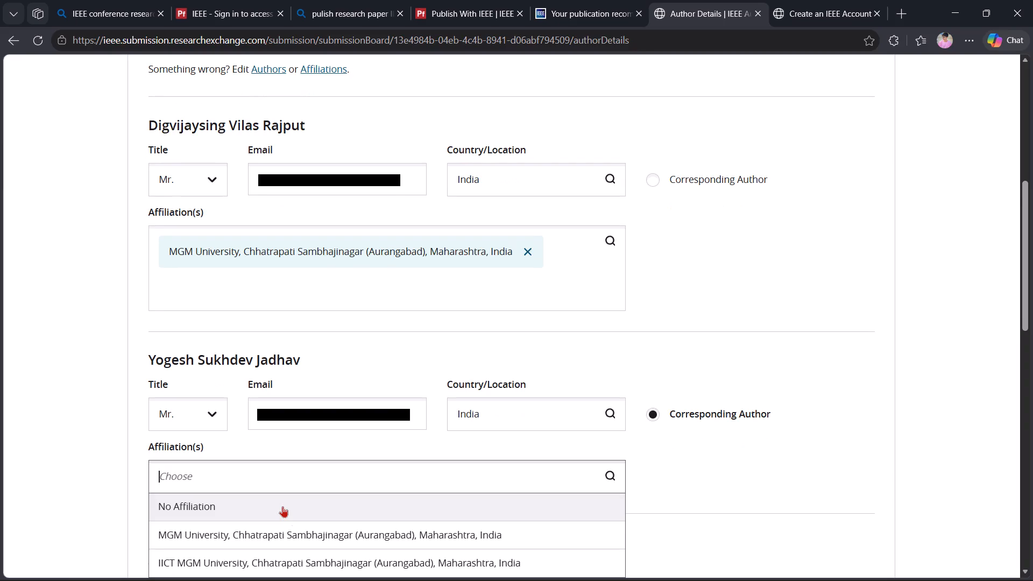
click(316, 539)
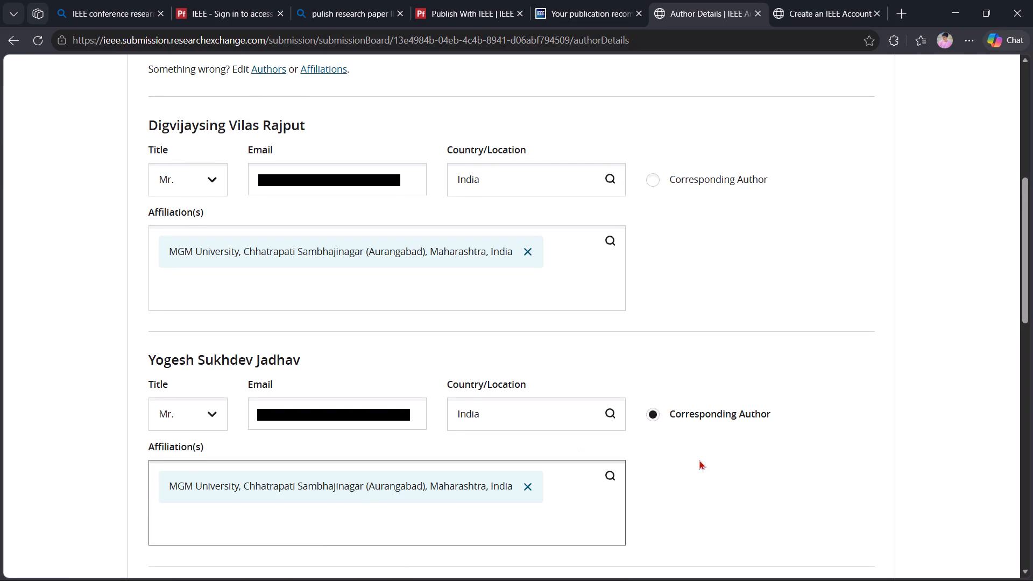
scroll(699, 460, down, 2)
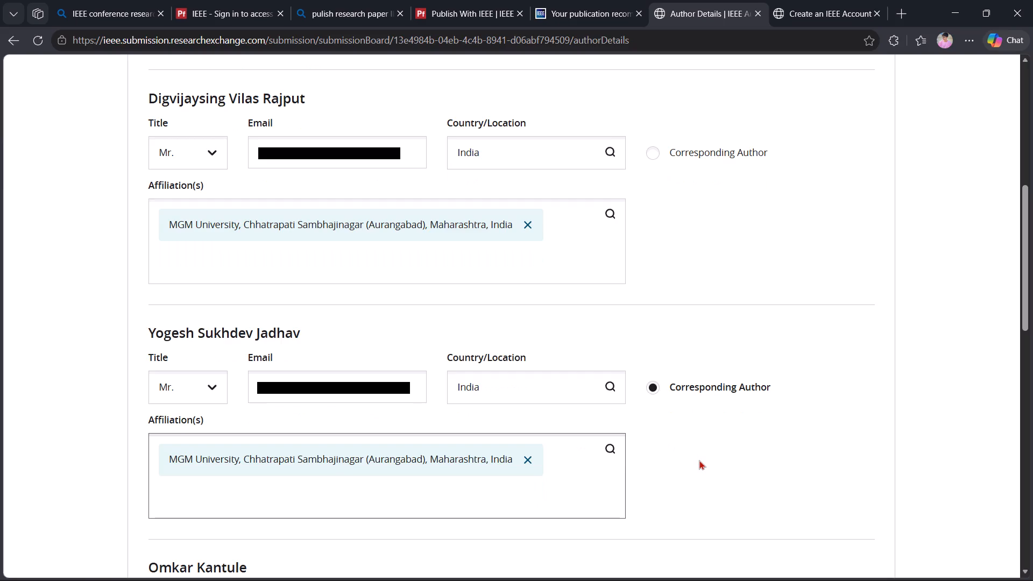
Assign IICT MGM University, Chhatrapati Sambhajinagar (Aurangabad), Maharashtra, India as the affiliation of each of the last three authors.
scroll(699, 460, down, 1)
click(650, 388)
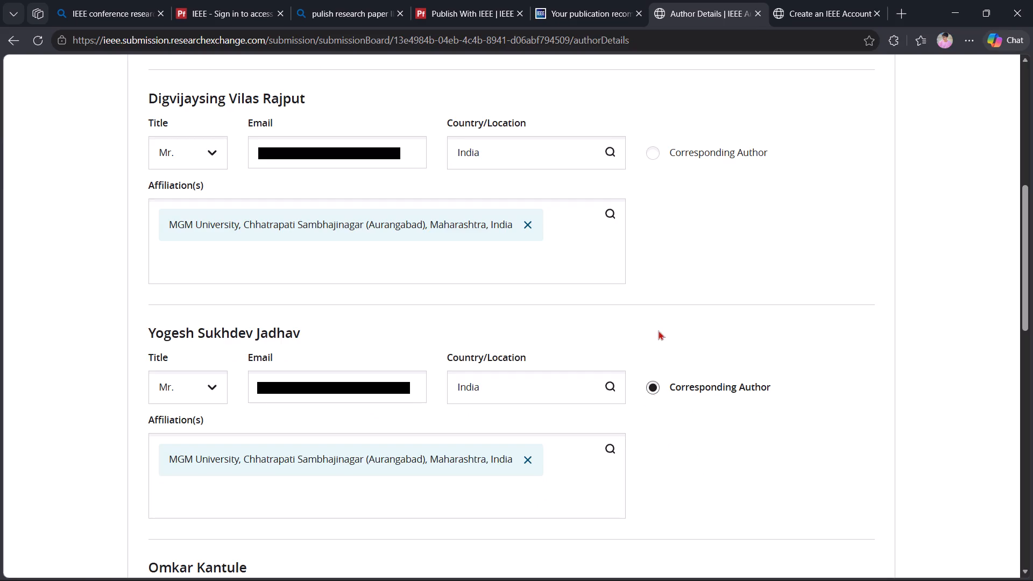
scroll(659, 330, down, 2)
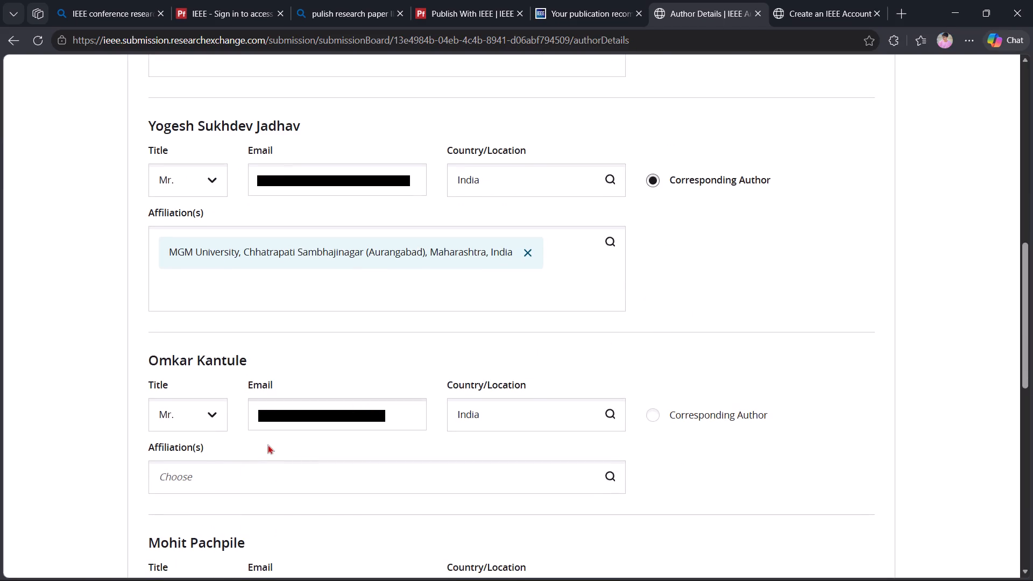
click(308, 474)
click(372, 564)
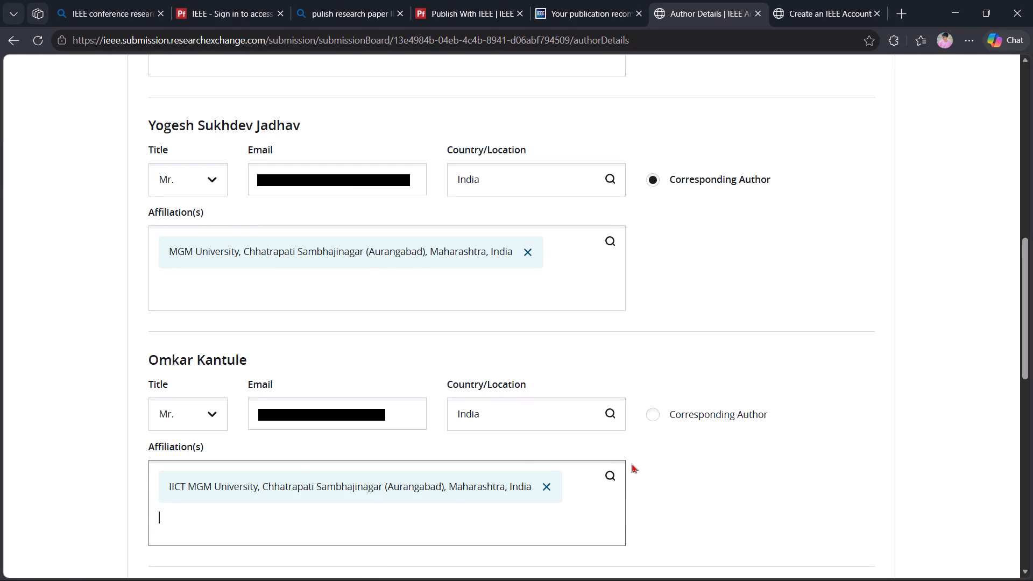
scroll(597, 430, down, 1)
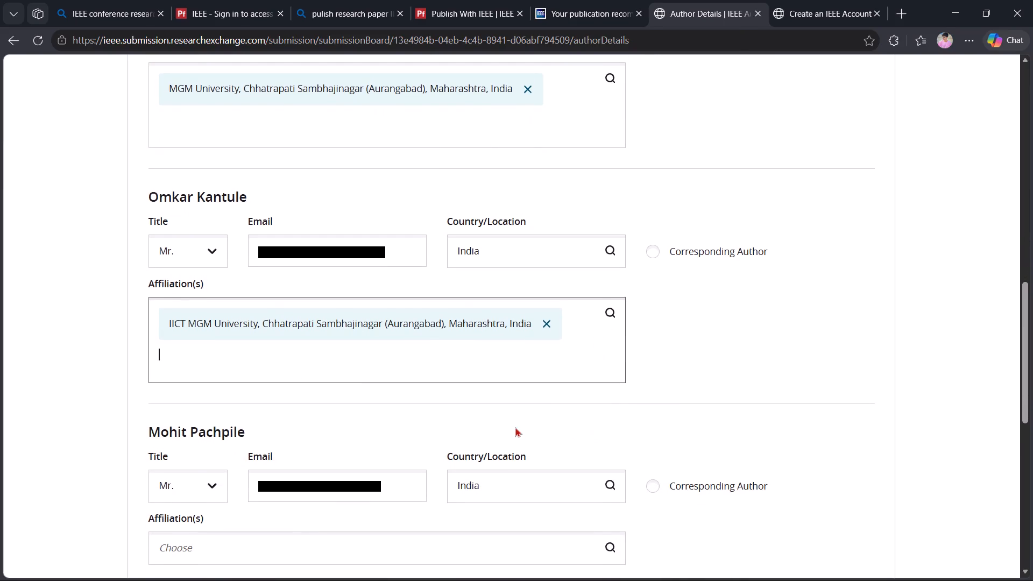
scroll(512, 427, down, 1)
click(586, 555)
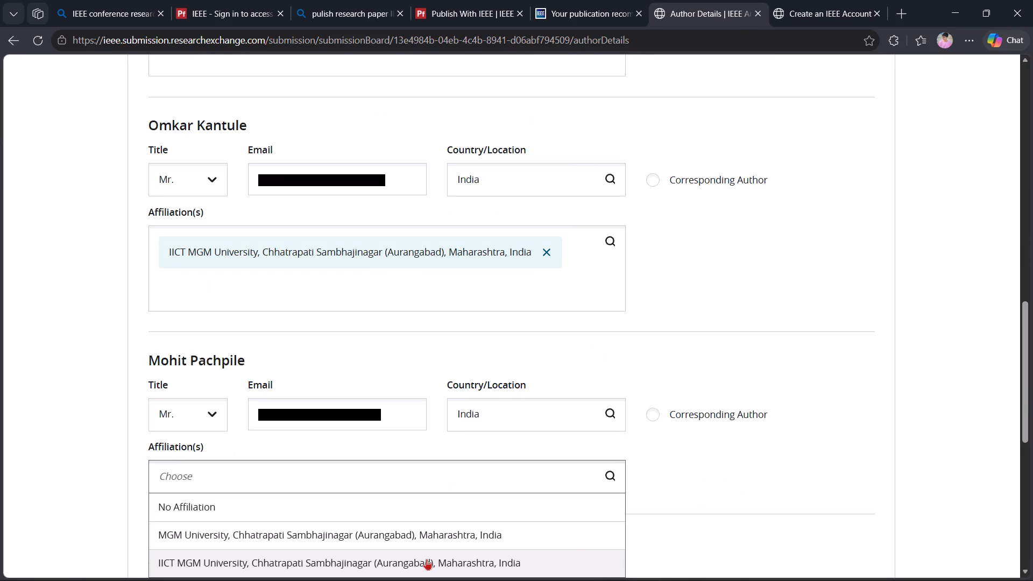
click(426, 559)
scroll(555, 418, down, 2)
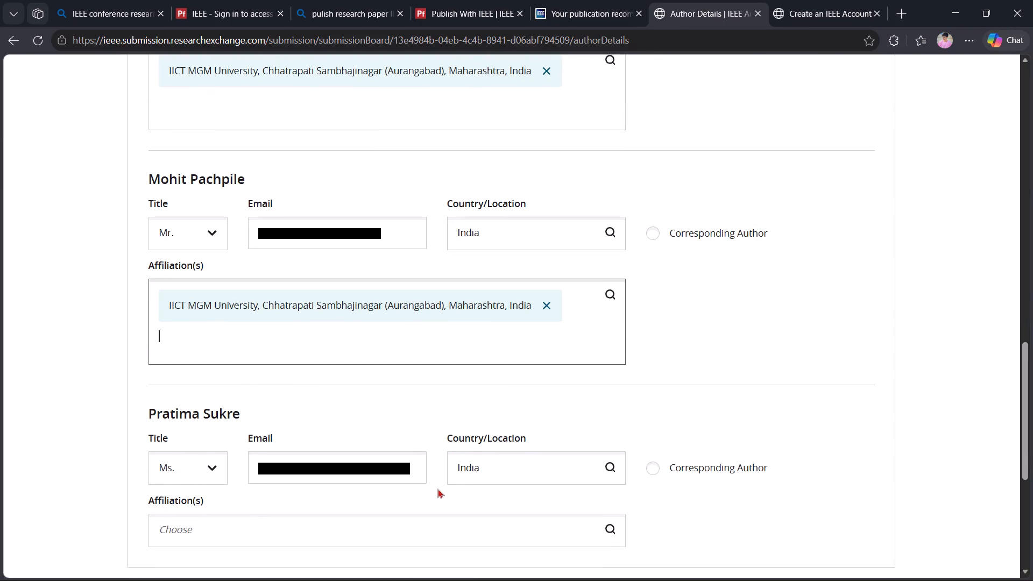
click(363, 535)
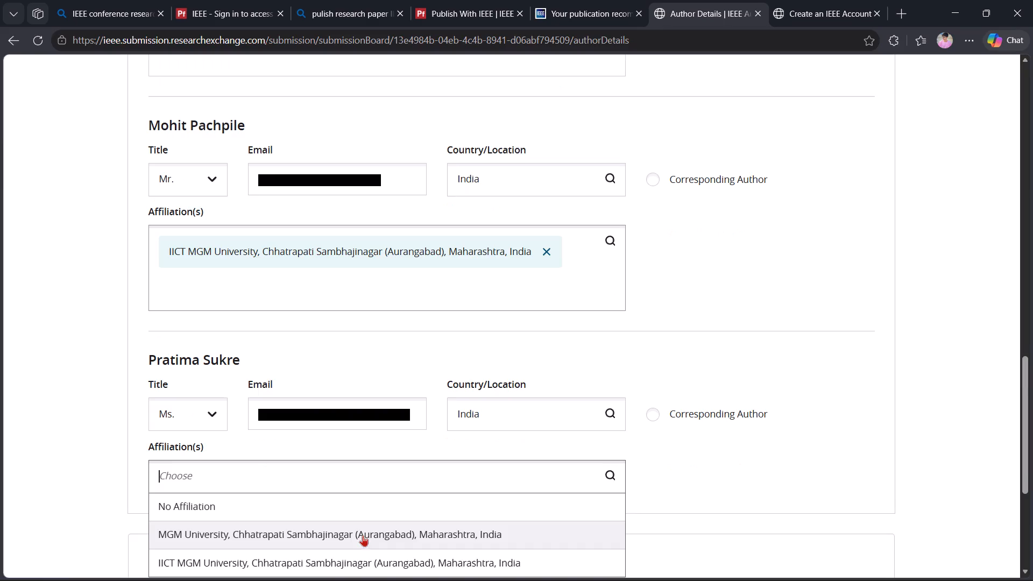
click(303, 558)
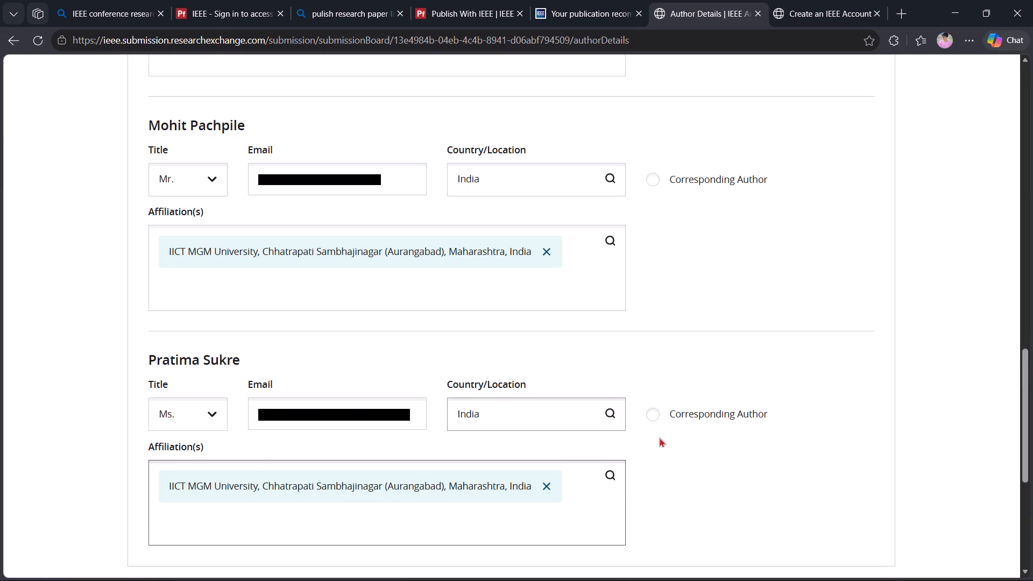
Confirm the author details and open the Match Organizations stage of the submission.
scroll(670, 443, down, 3)
scroll(670, 443, left, 1)
scroll(655, 442, down, 3)
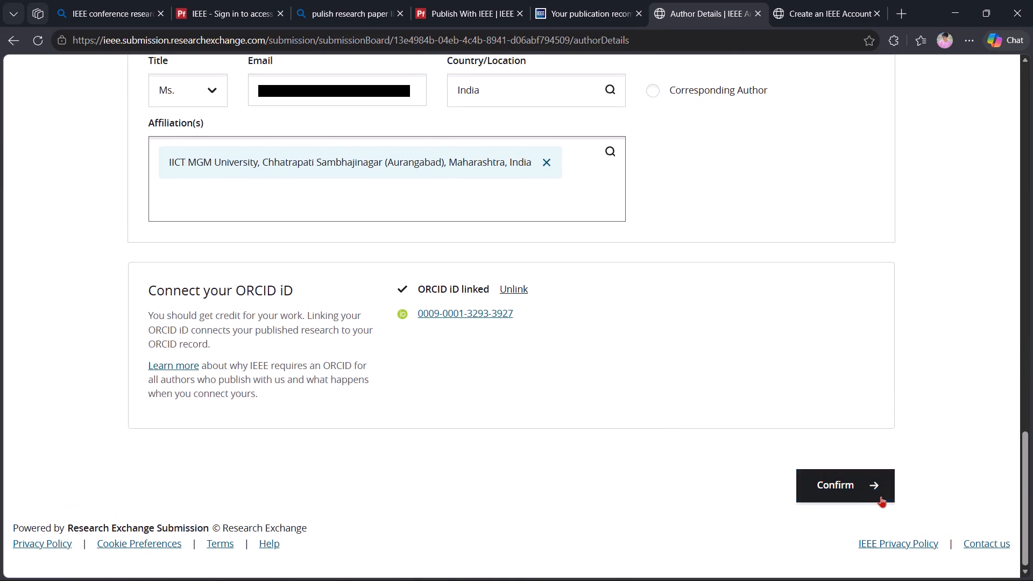
click(881, 497)
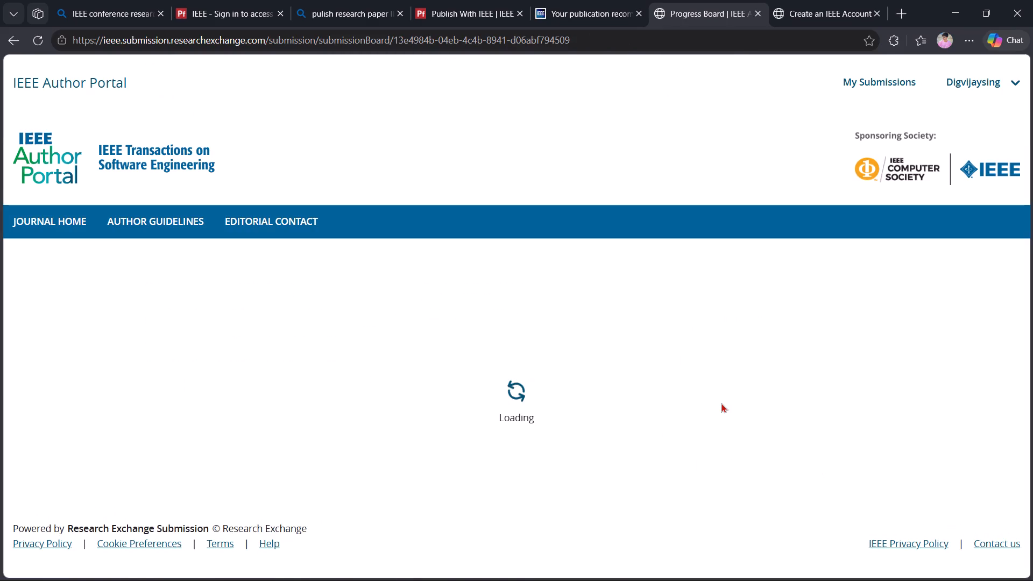
scroll(721, 403, down, 3)
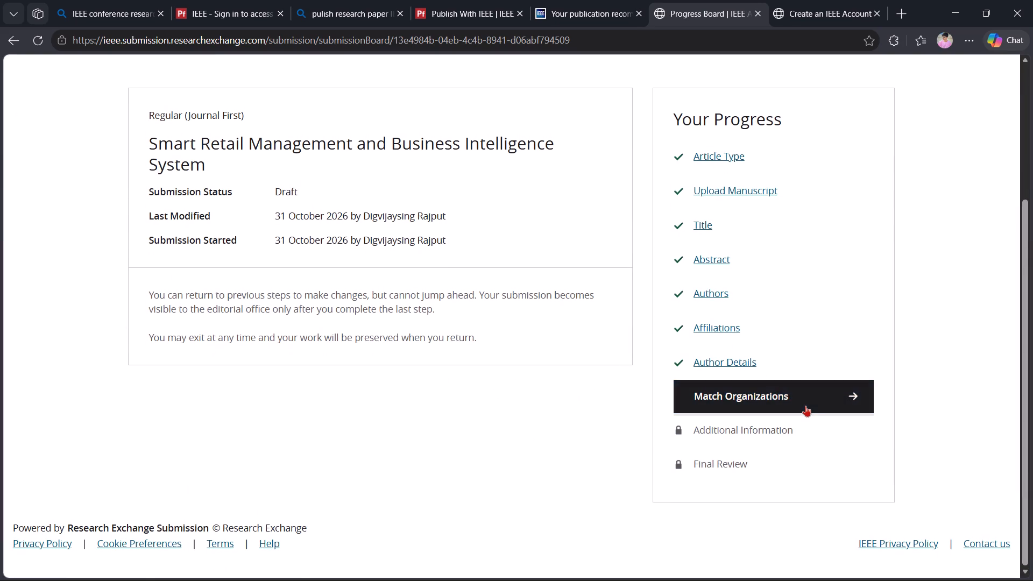
click(805, 406)
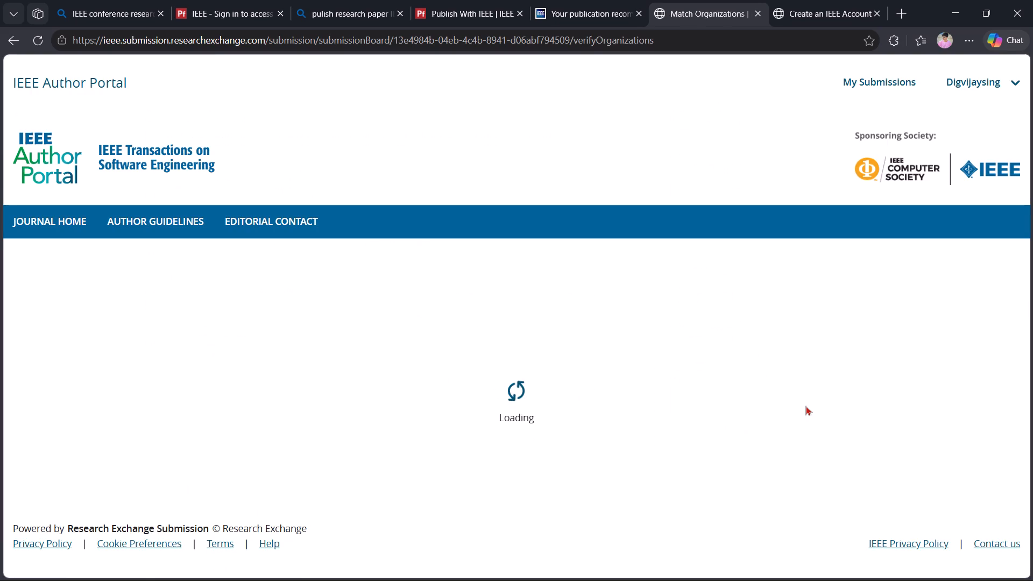
Declare that no funding was received for this research.
scroll(805, 406, down, 1)
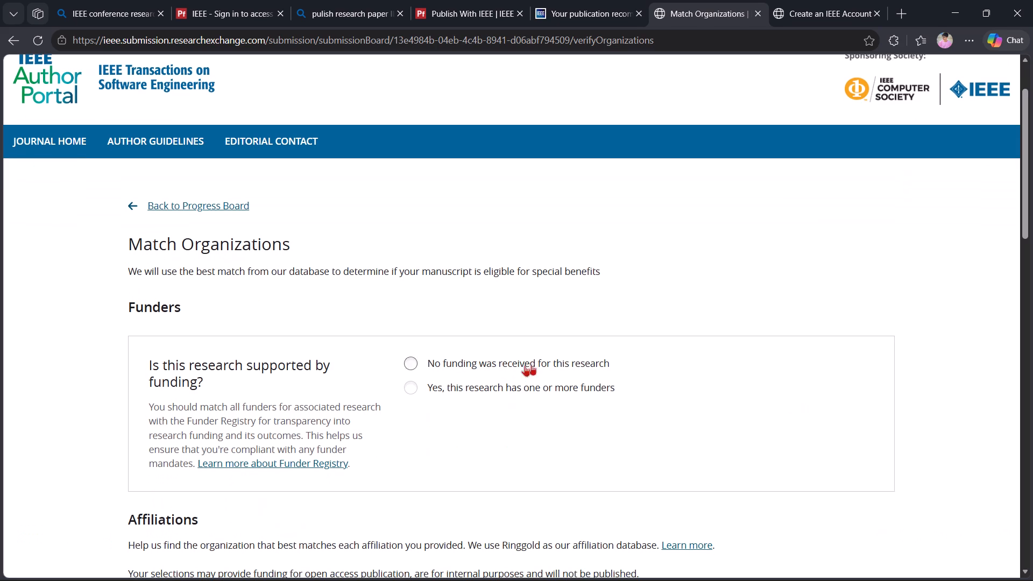
click(408, 367)
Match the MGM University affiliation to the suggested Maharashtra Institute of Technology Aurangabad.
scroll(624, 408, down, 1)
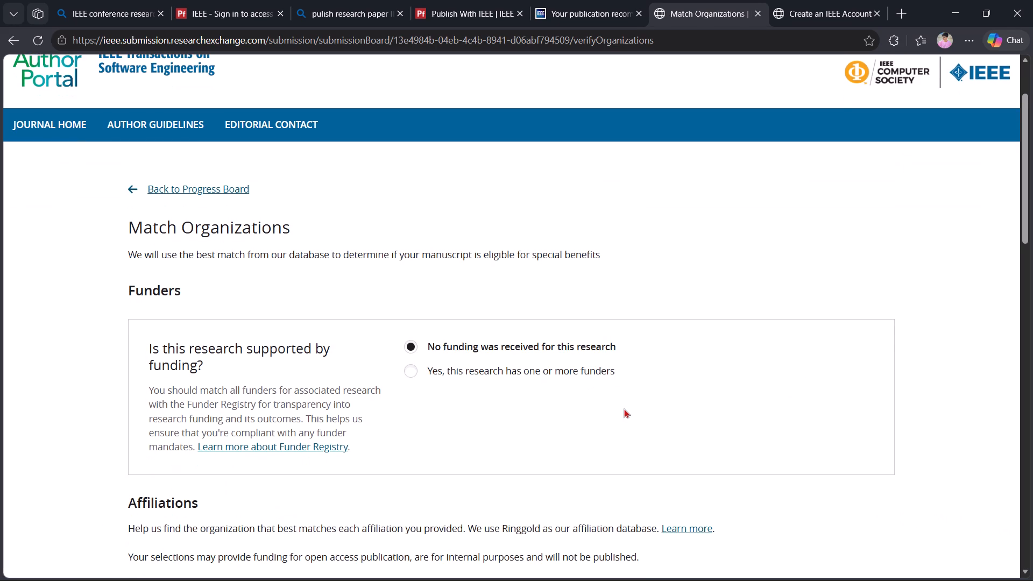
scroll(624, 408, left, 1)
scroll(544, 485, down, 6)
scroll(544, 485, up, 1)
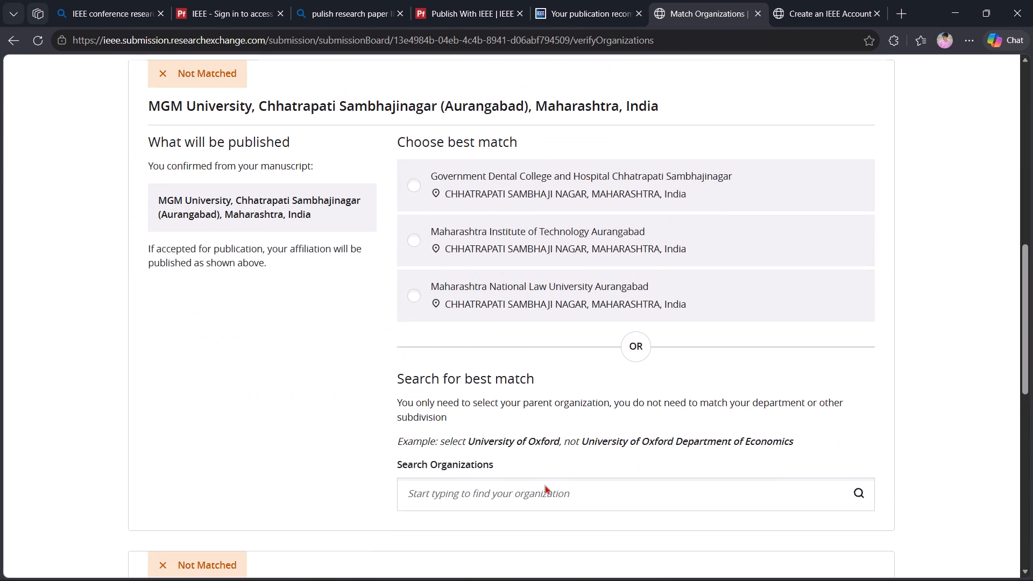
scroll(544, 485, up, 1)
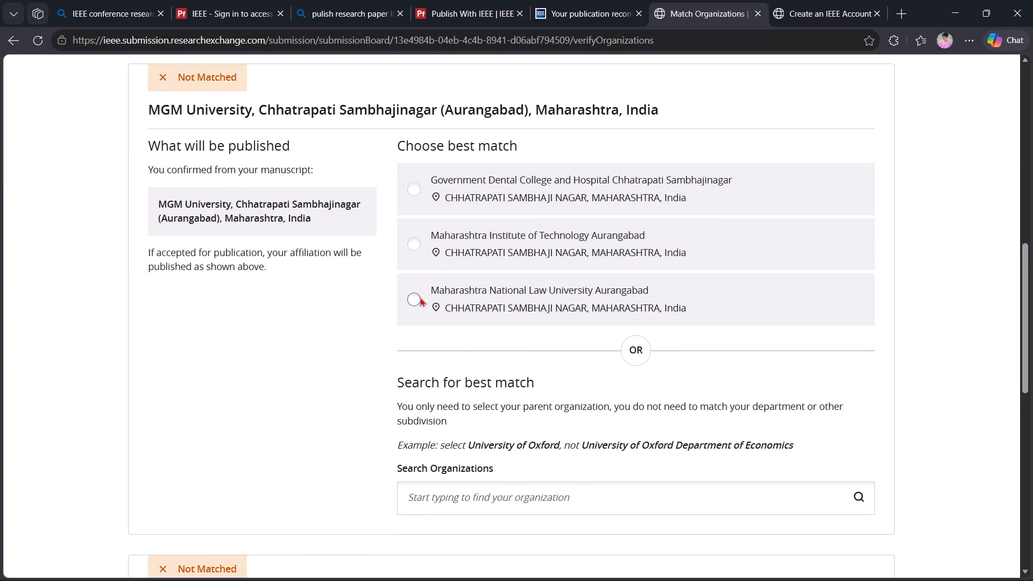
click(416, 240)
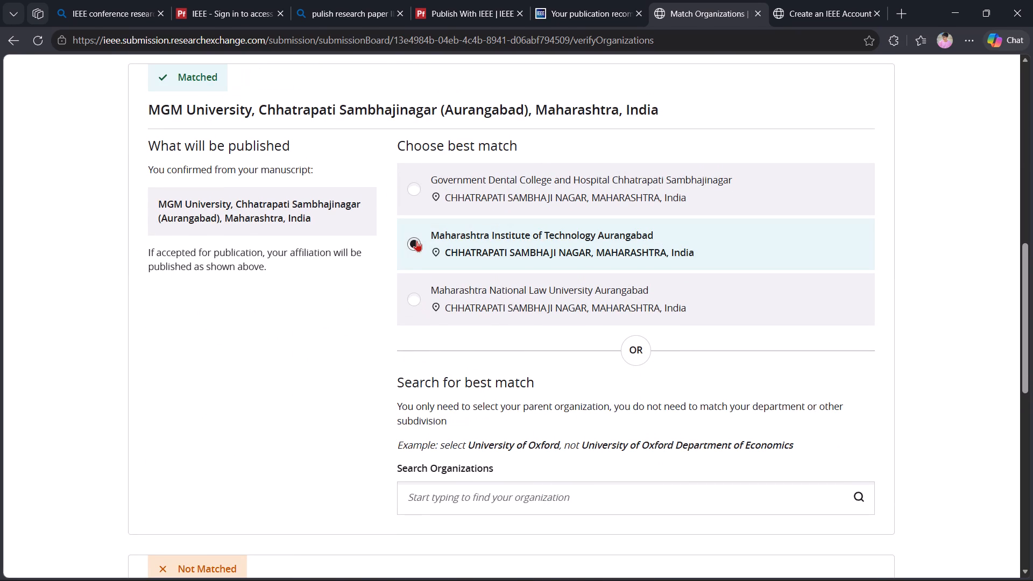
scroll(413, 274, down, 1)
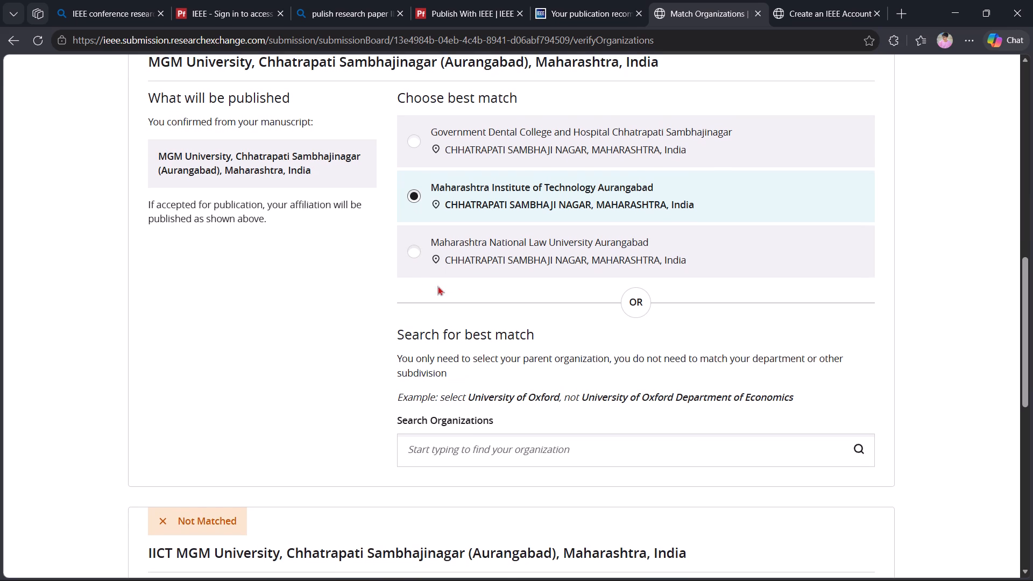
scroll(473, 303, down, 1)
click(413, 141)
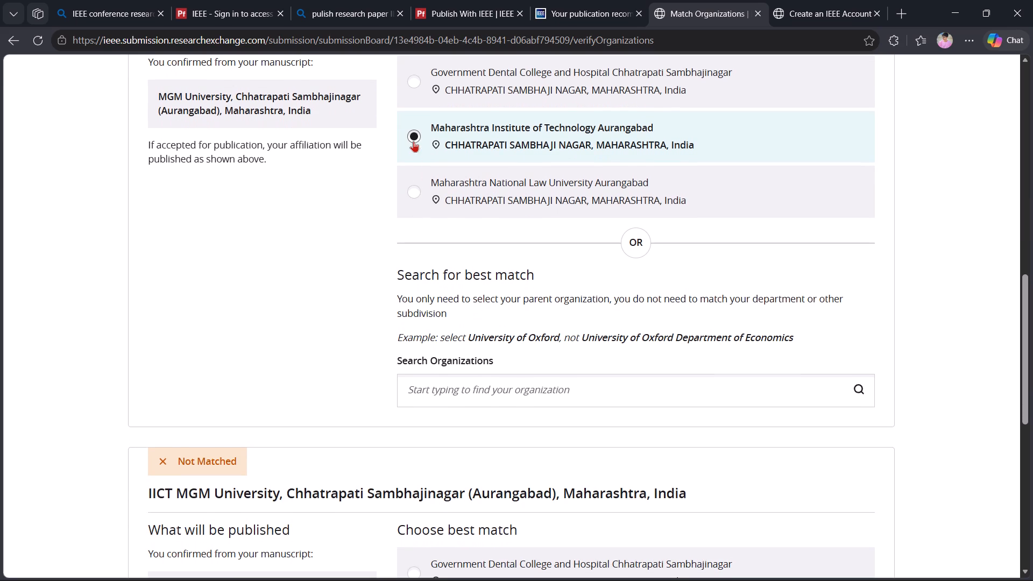
Search organizations for Mgm and match the first affiliation to MGM University, Chhatrapati Sambhaji Nagar, Maharashtra, India.
click(538, 391)
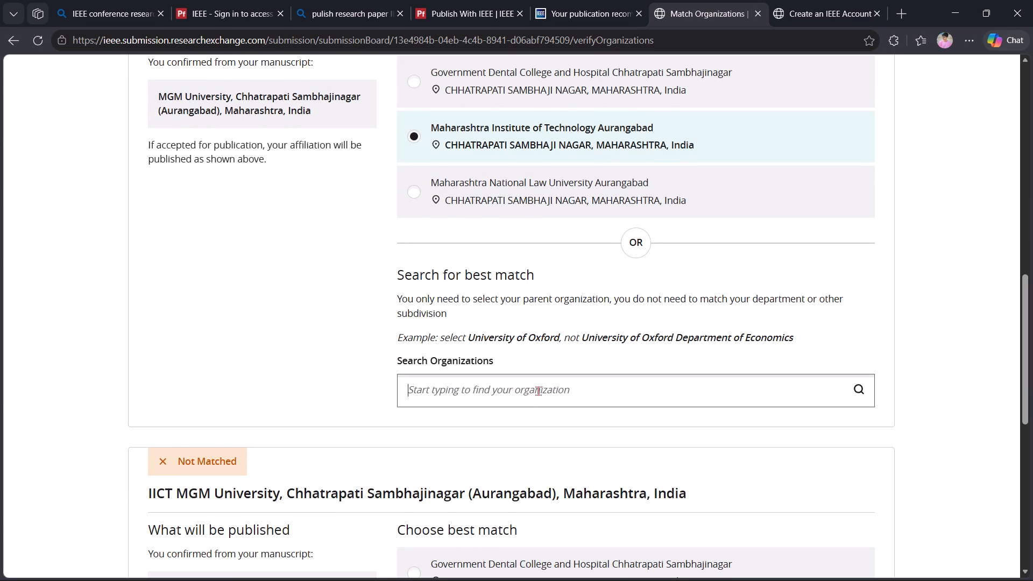
text(Mgm)
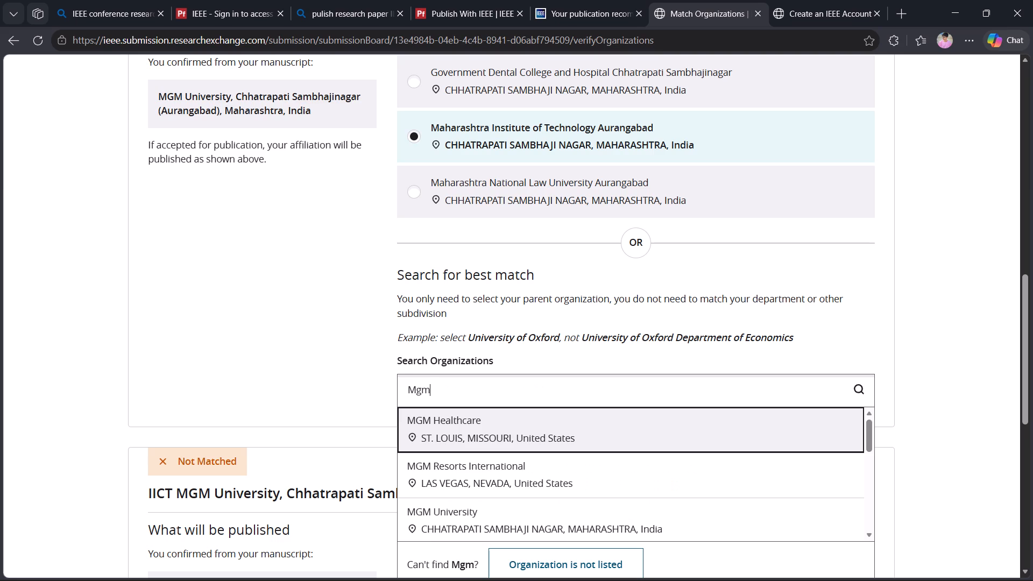
click(600, 516)
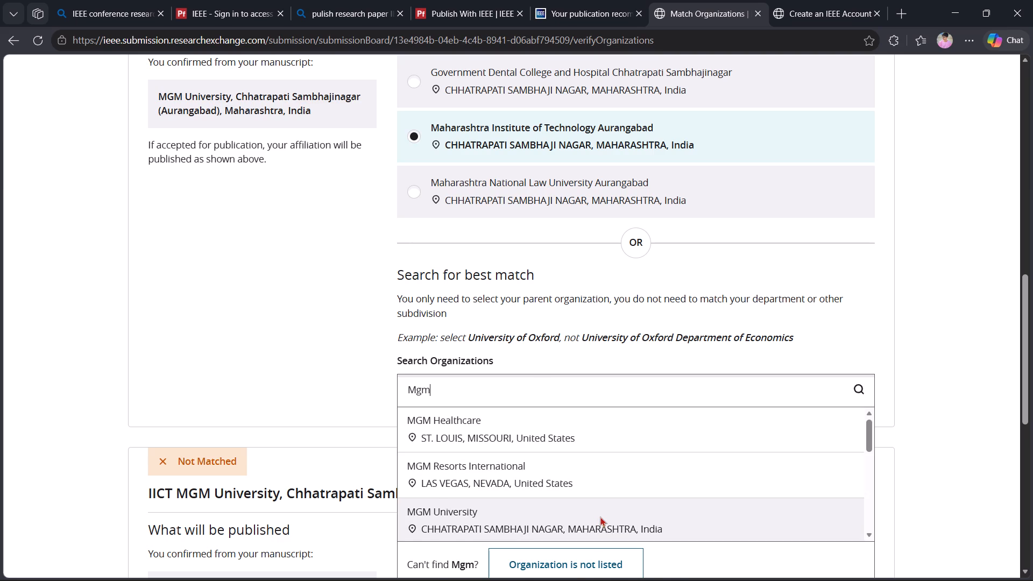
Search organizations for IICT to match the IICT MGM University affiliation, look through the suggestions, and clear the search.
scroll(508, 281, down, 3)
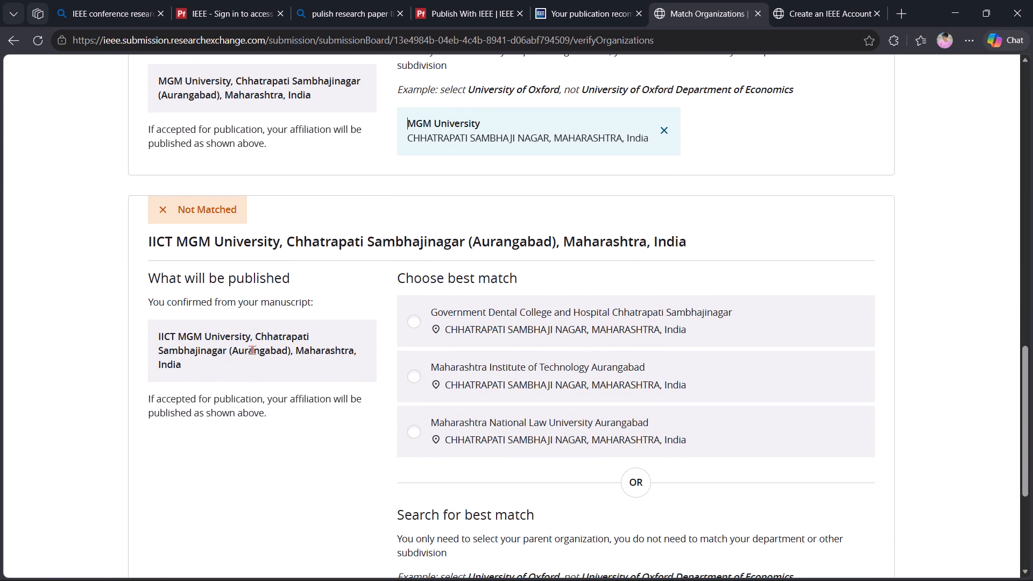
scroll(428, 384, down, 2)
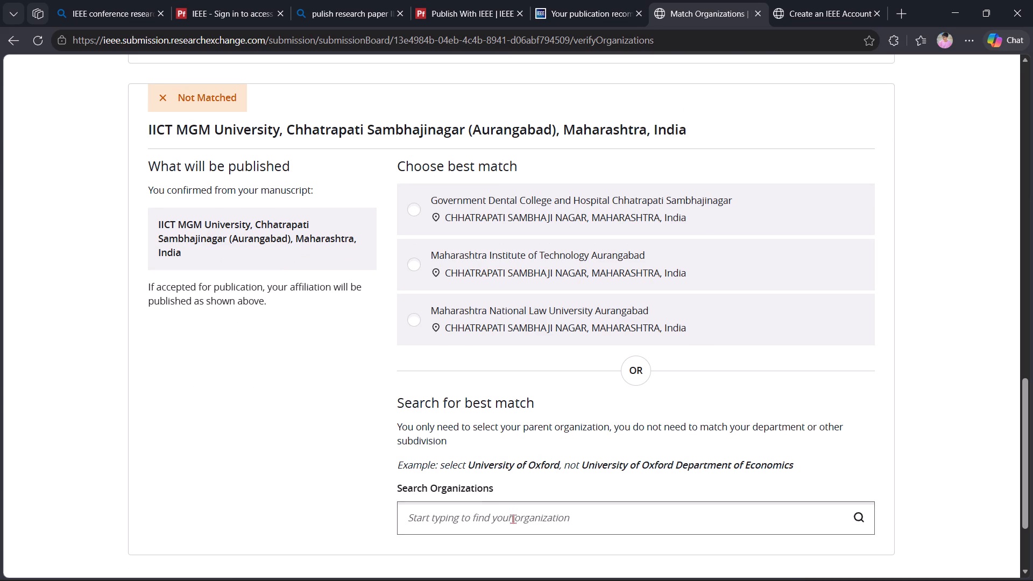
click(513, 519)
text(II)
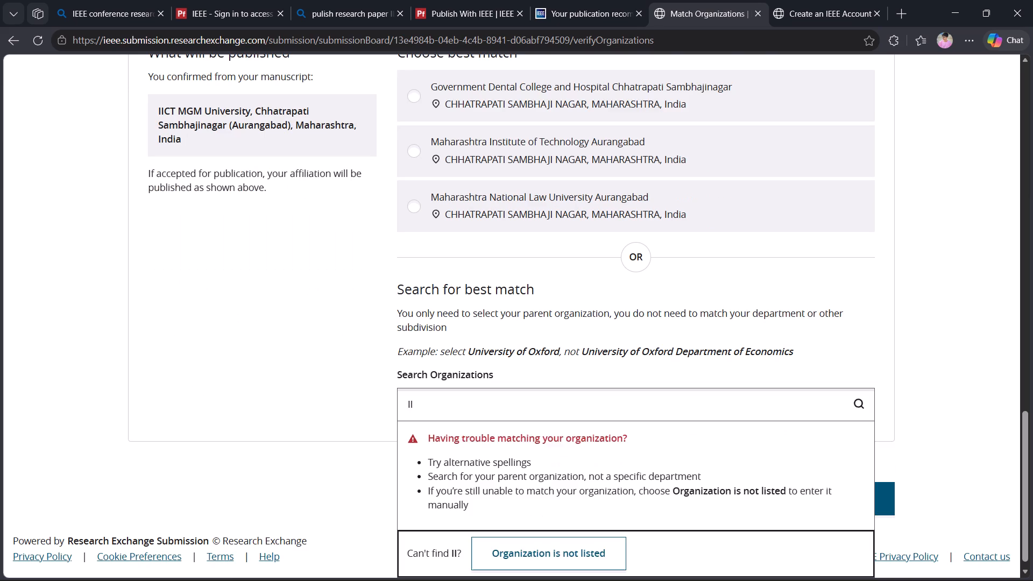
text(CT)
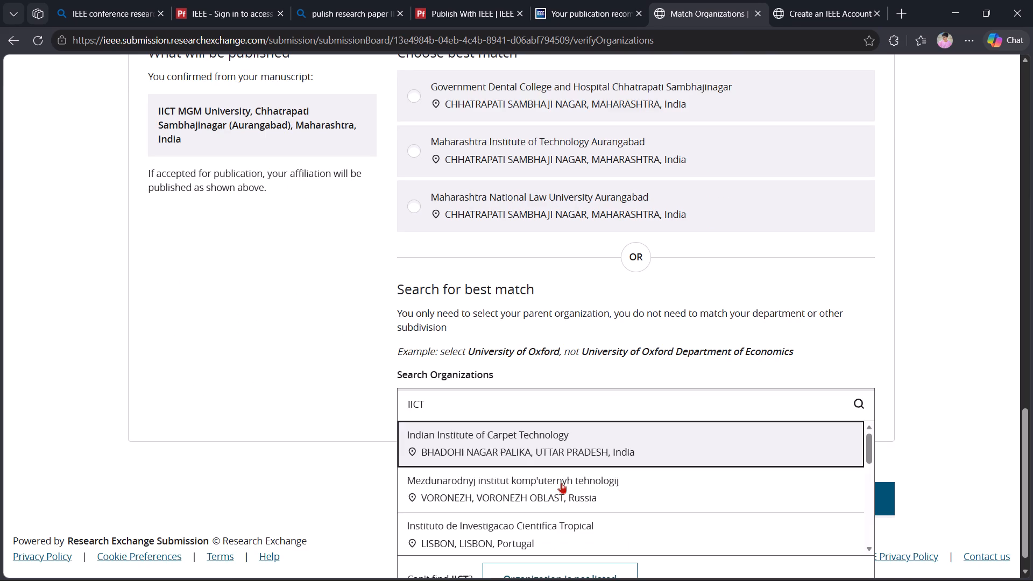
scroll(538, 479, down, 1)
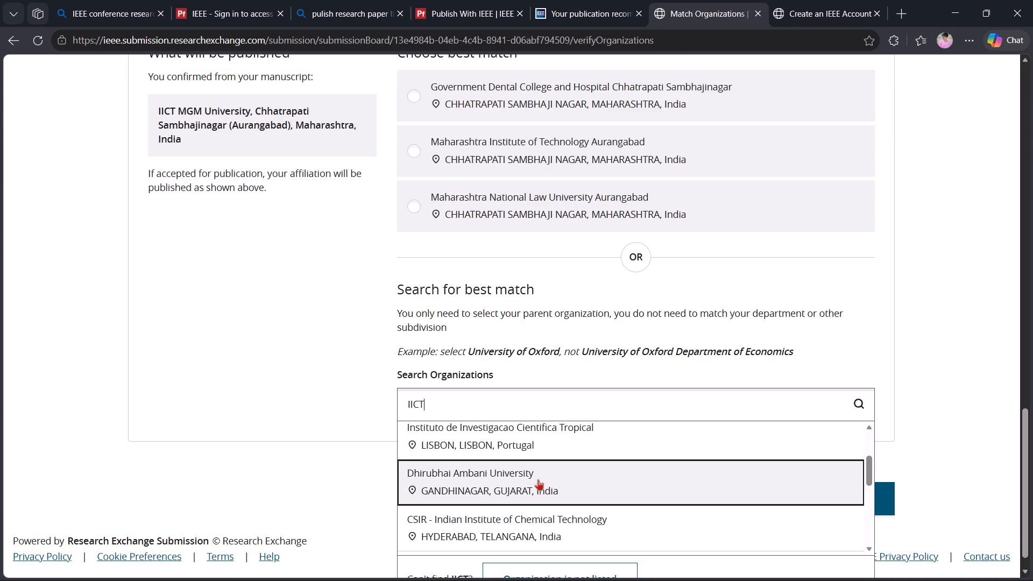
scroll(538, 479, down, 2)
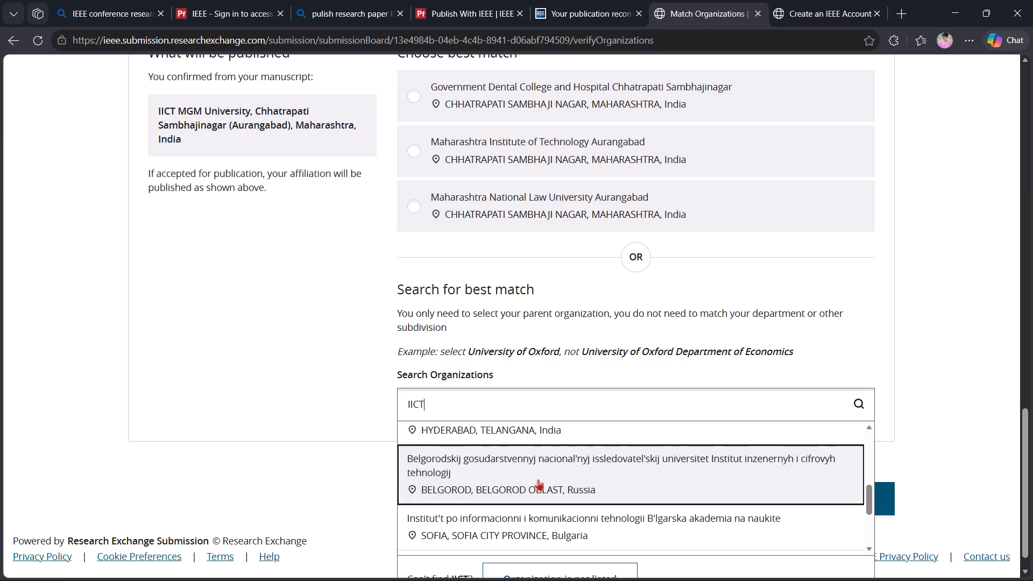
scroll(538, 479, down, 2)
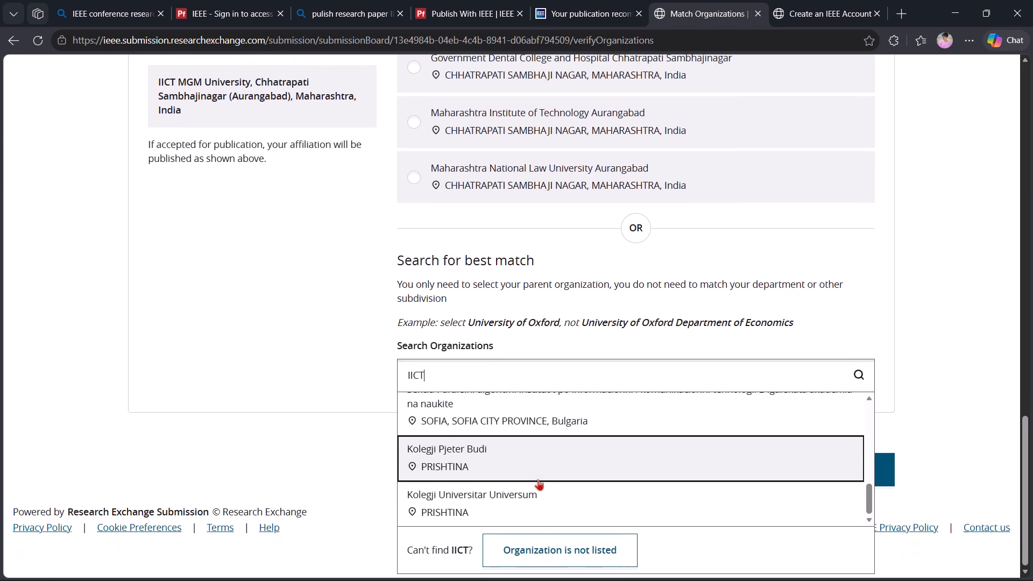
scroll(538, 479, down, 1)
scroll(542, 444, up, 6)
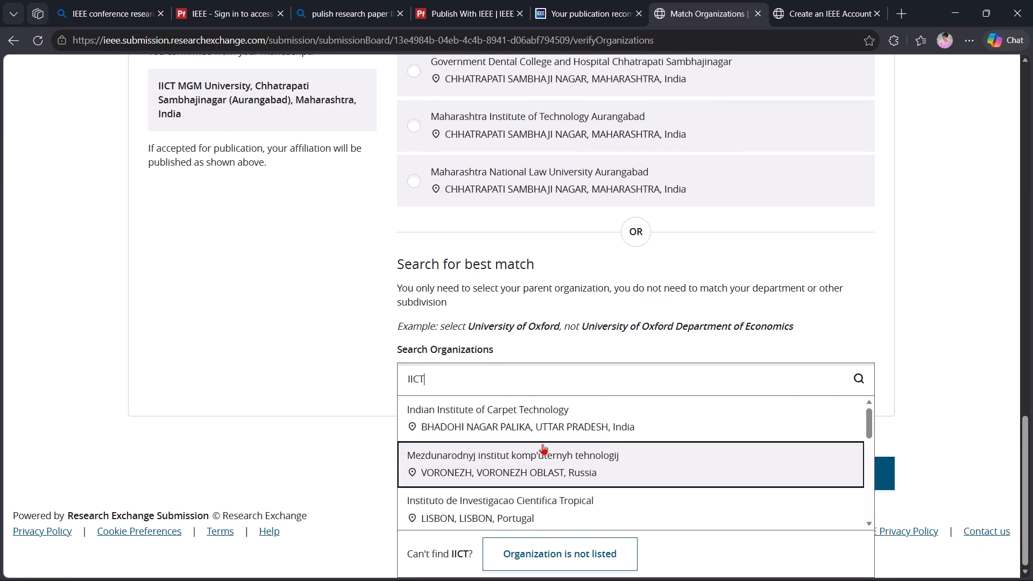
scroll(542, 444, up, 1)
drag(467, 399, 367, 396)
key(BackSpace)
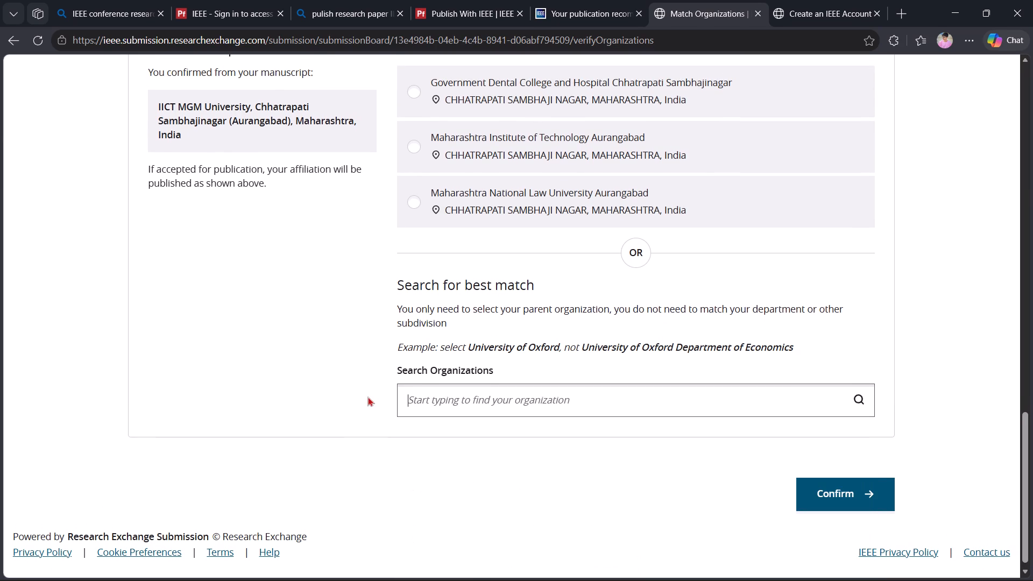
Search organizations for Mgm and match the IICT MGM University affiliation to MGM University, Chhatrapati Sambhaji Nagar, Maharashtra, India.
text(Mgm)
key(space)
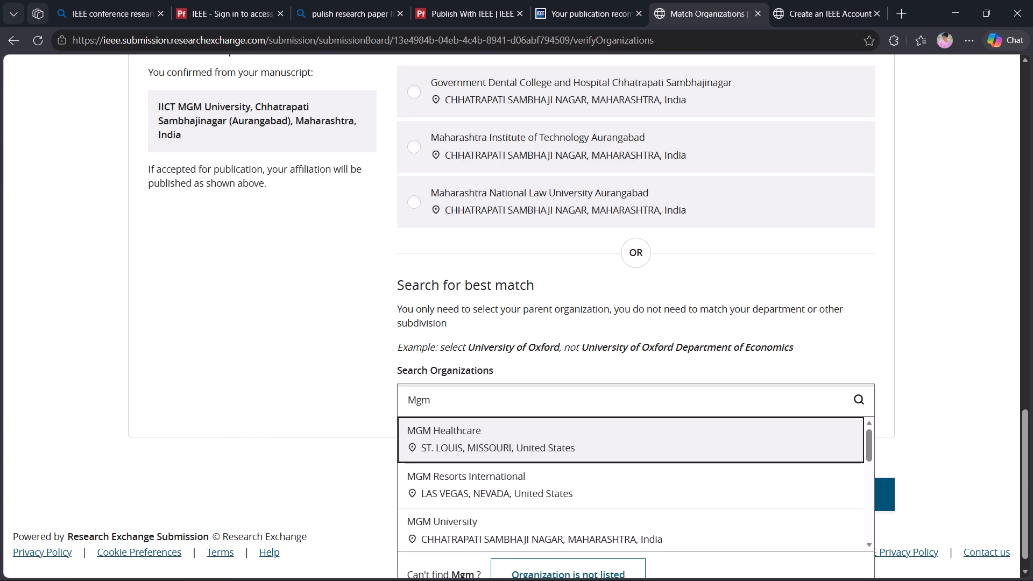
click(452, 518)
scroll(391, 428, down, 1)
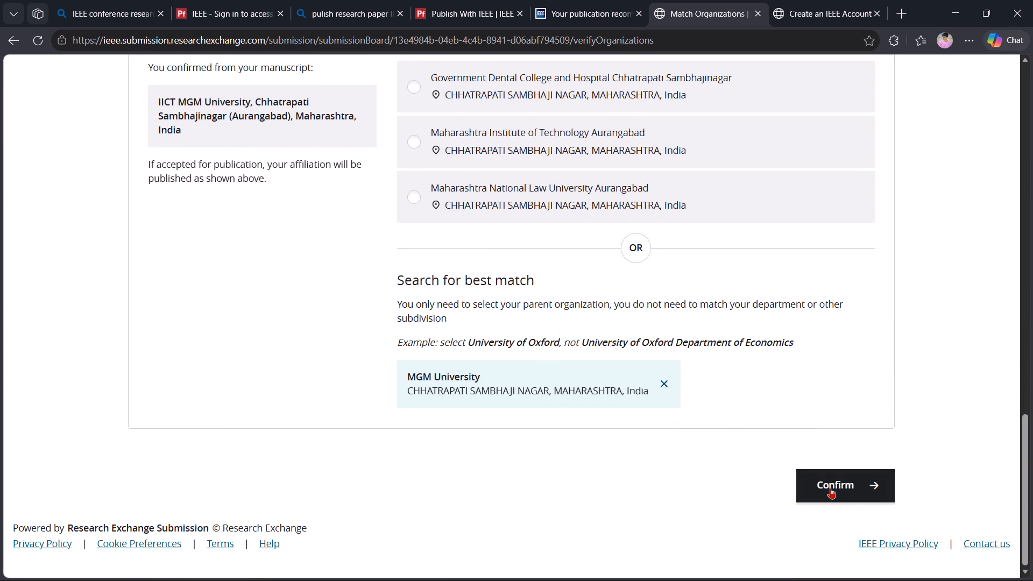
Confirm the matched organizations and continue to the Additional Information section of the submission.
click(830, 488)
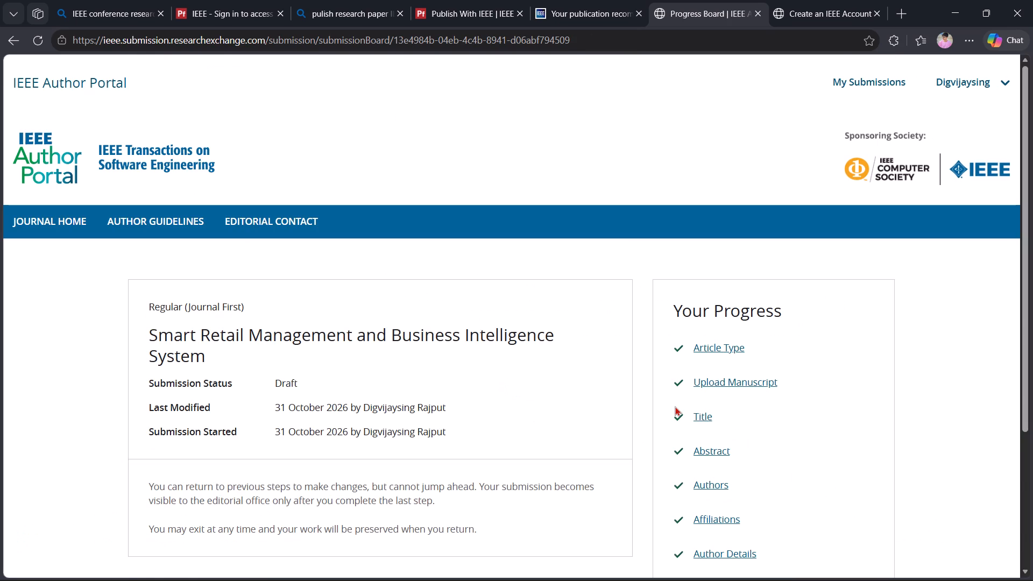
click(720, 429)
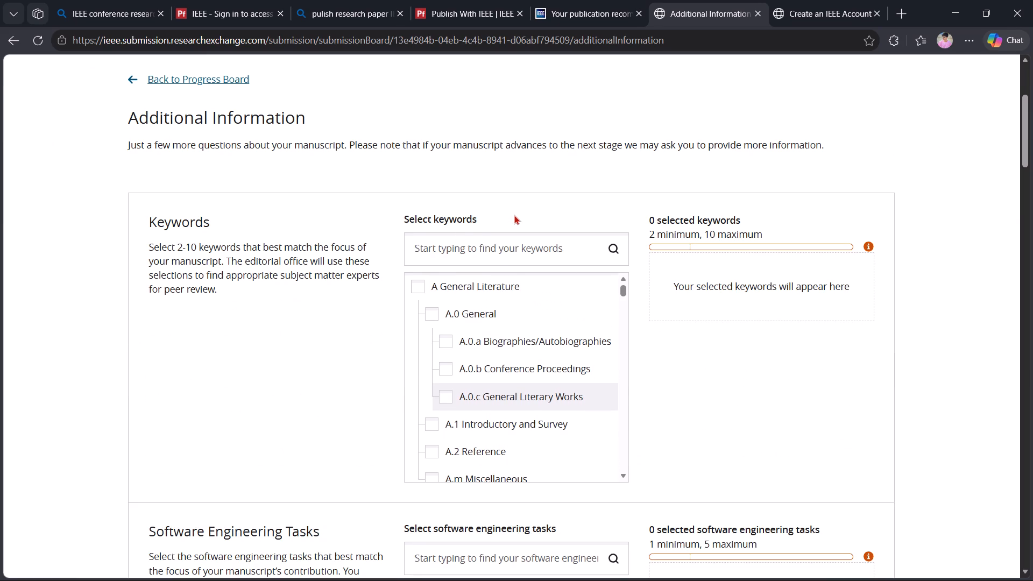
Select the keyword A General Literature together with all its subcategories, from A.0 General through A.m Miscellaneous.
scroll(413, 371, up, 1)
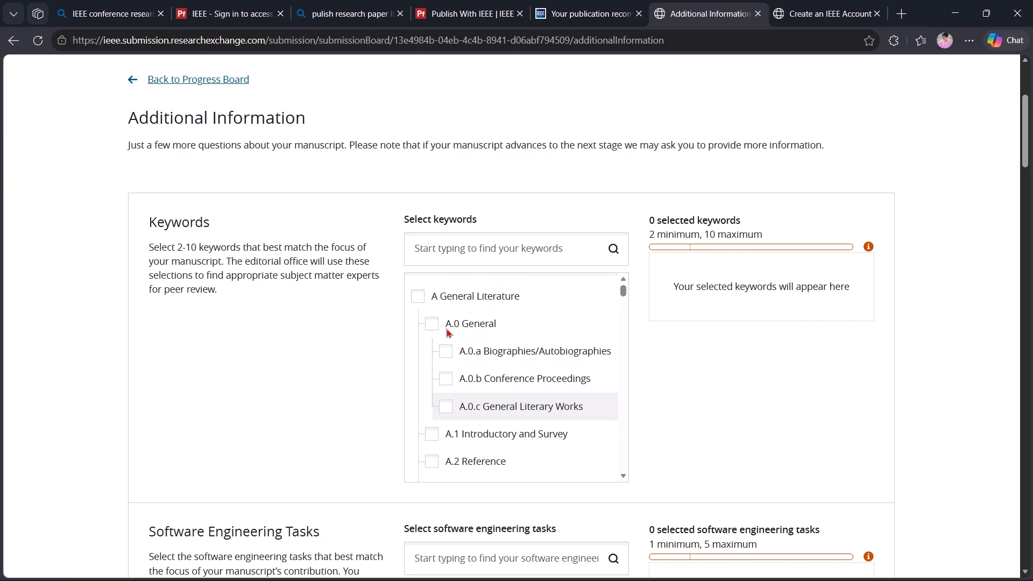
click(418, 284)
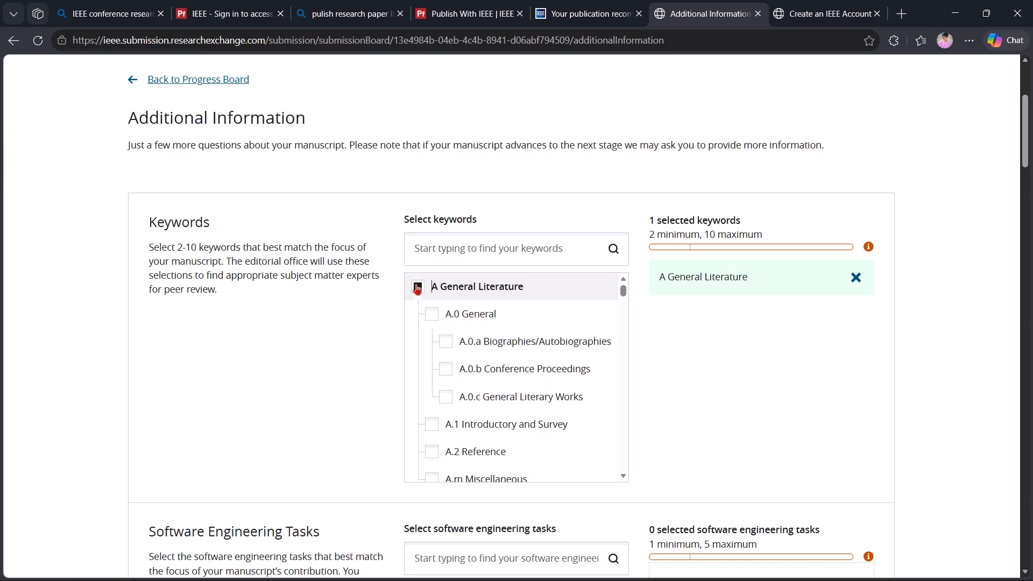
click(431, 315)
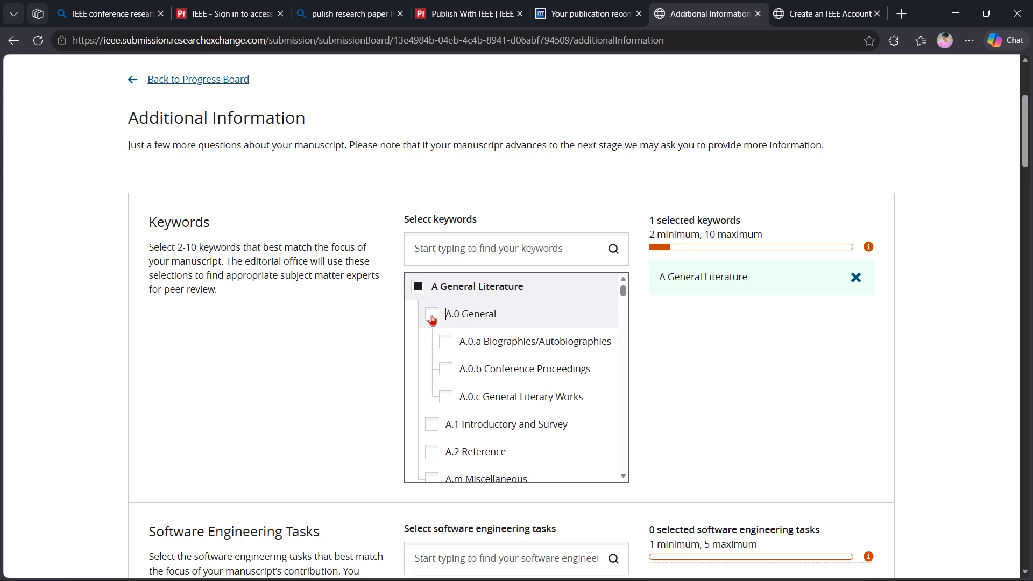
click(448, 339)
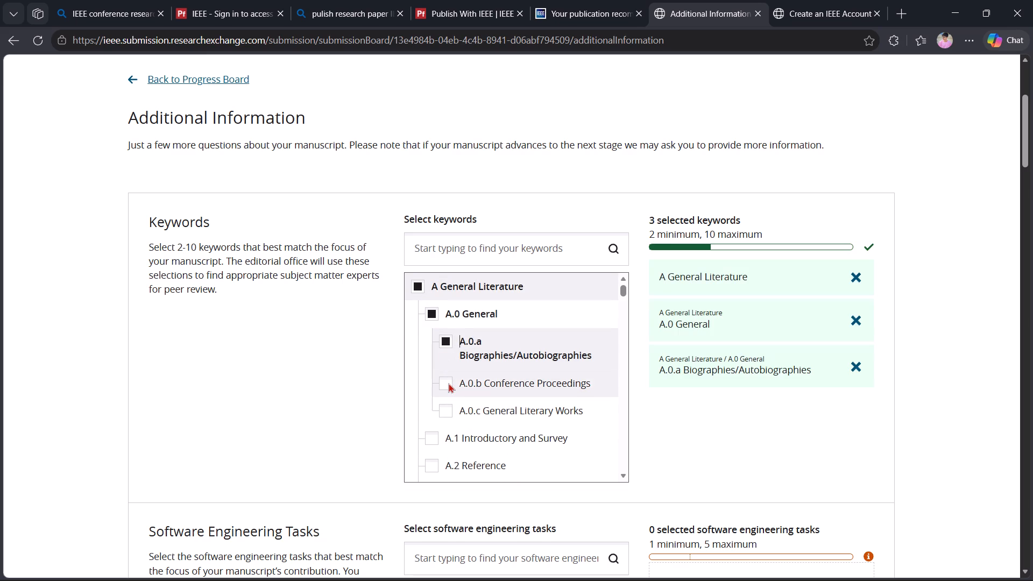
click(448, 383)
click(445, 408)
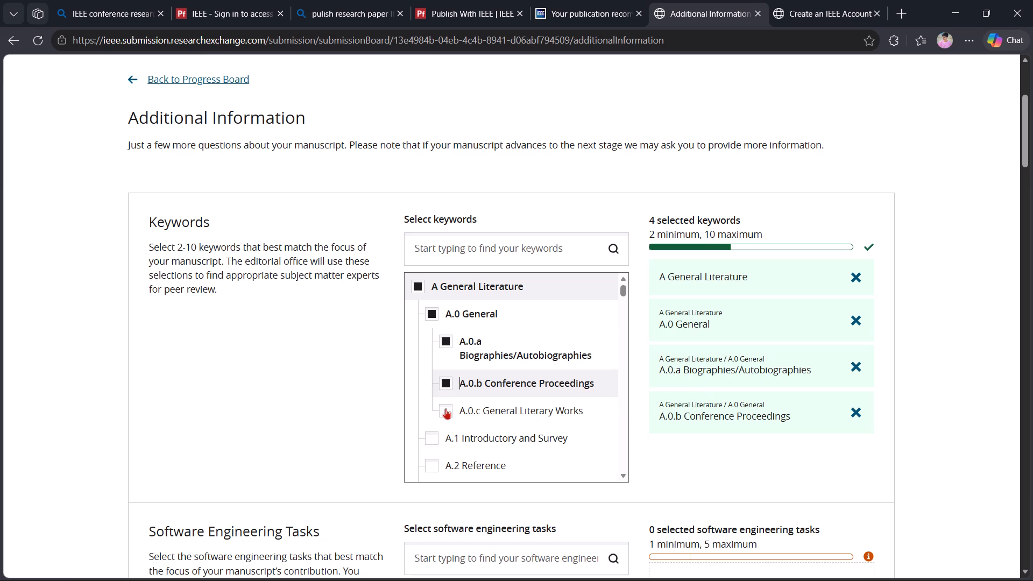
click(435, 442)
click(434, 458)
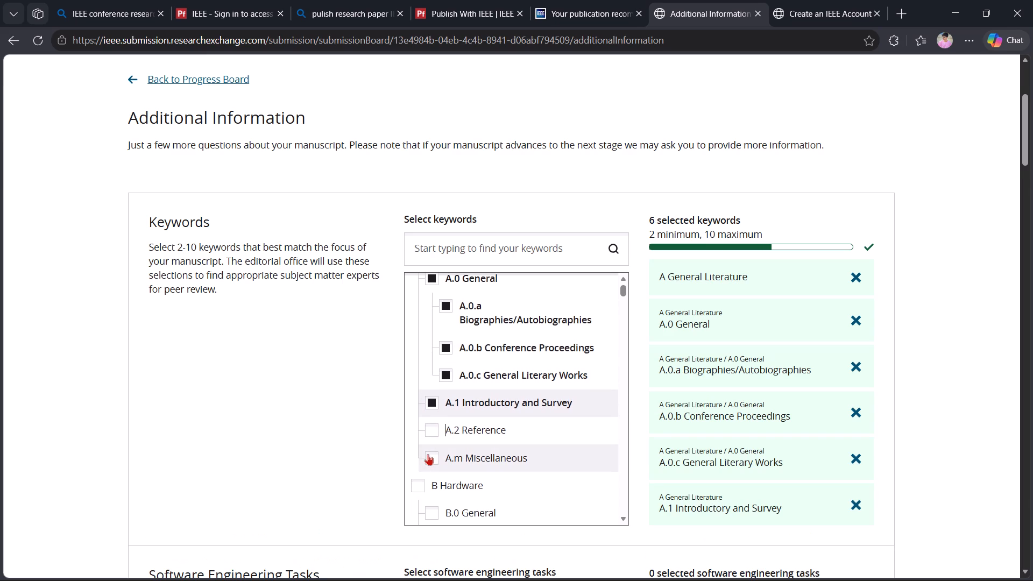
click(433, 424)
click(434, 458)
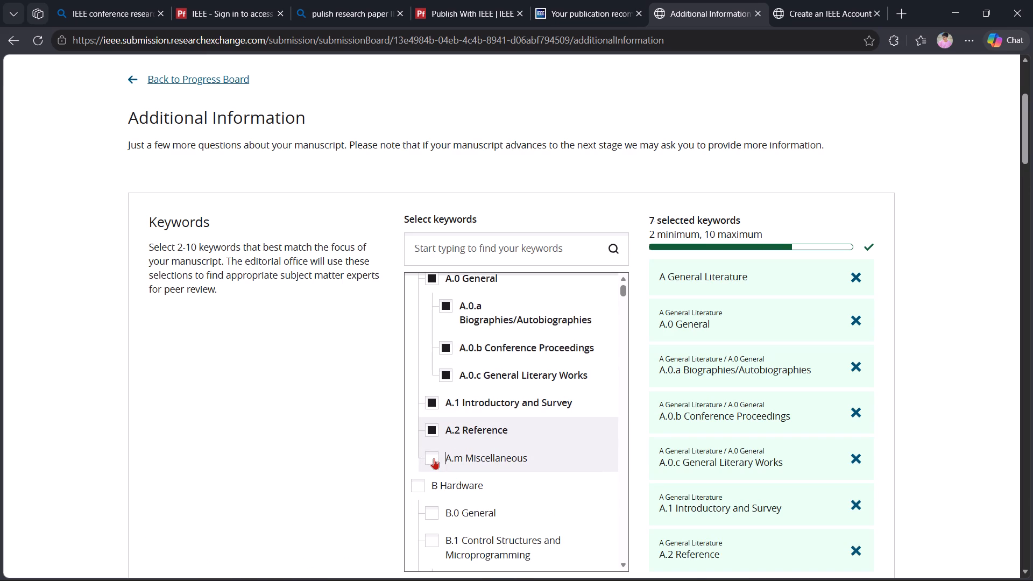
Add the keywords B Hardware and B.0 General to the manuscript's keyword selection.
click(416, 455)
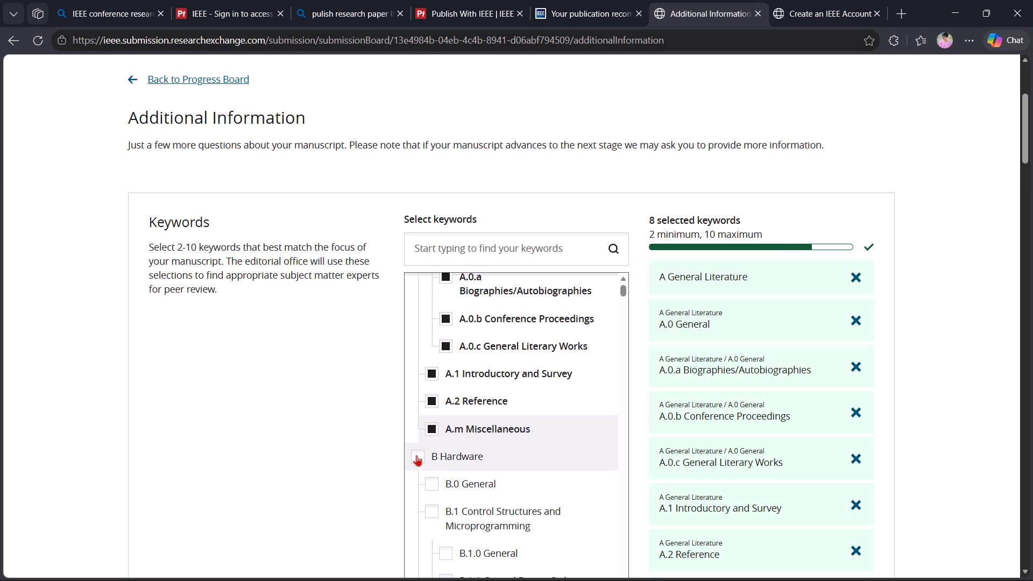
click(431, 483)
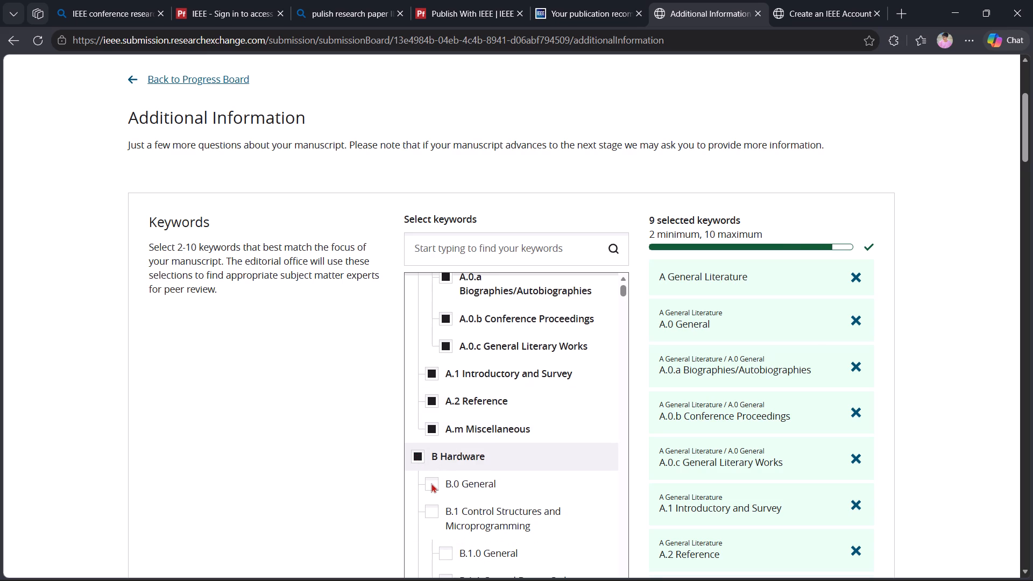
click(434, 514)
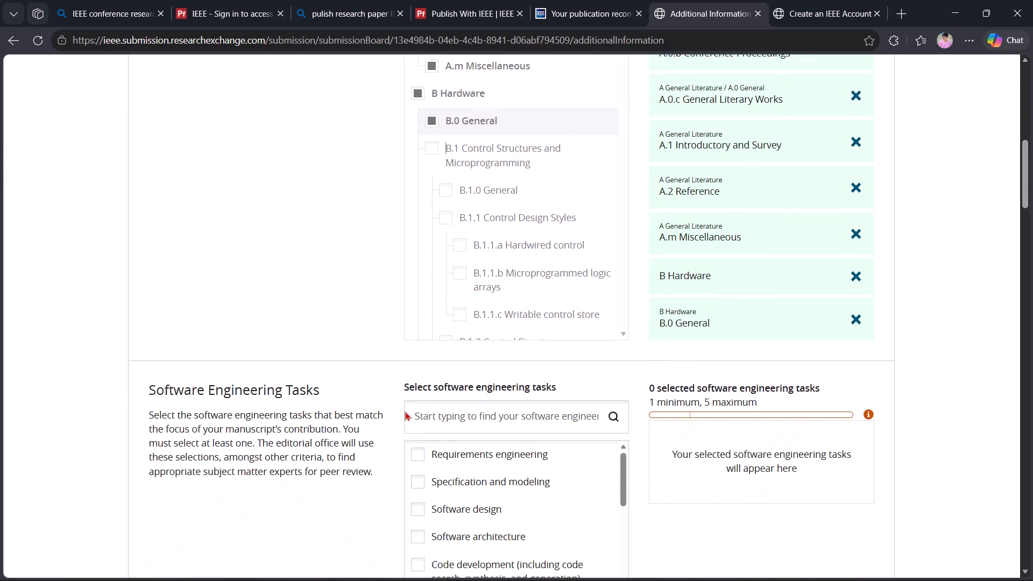
Select the software engineering tasks Software design, Software architecture, Code development and Testing.
click(426, 461)
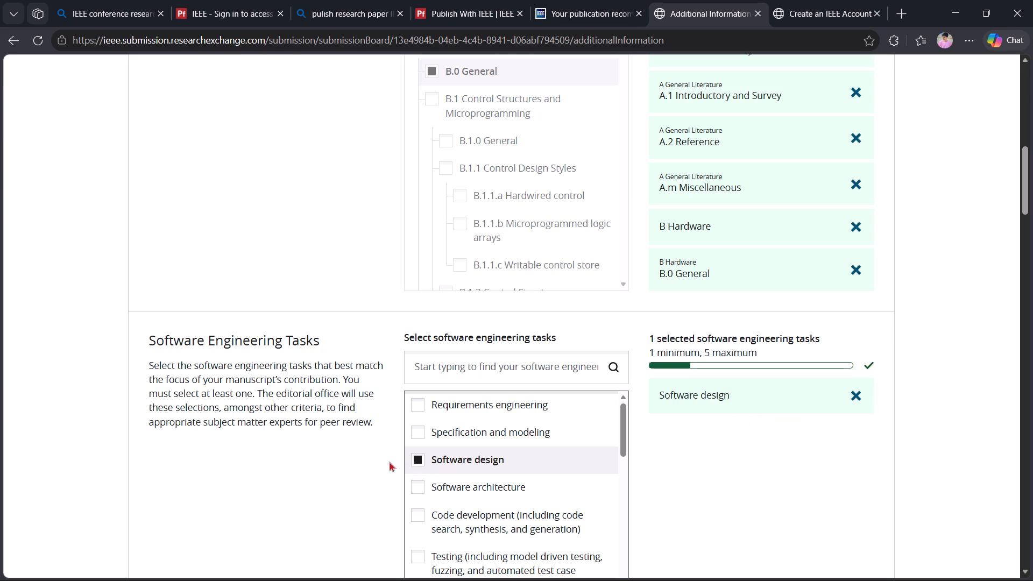
click(418, 491)
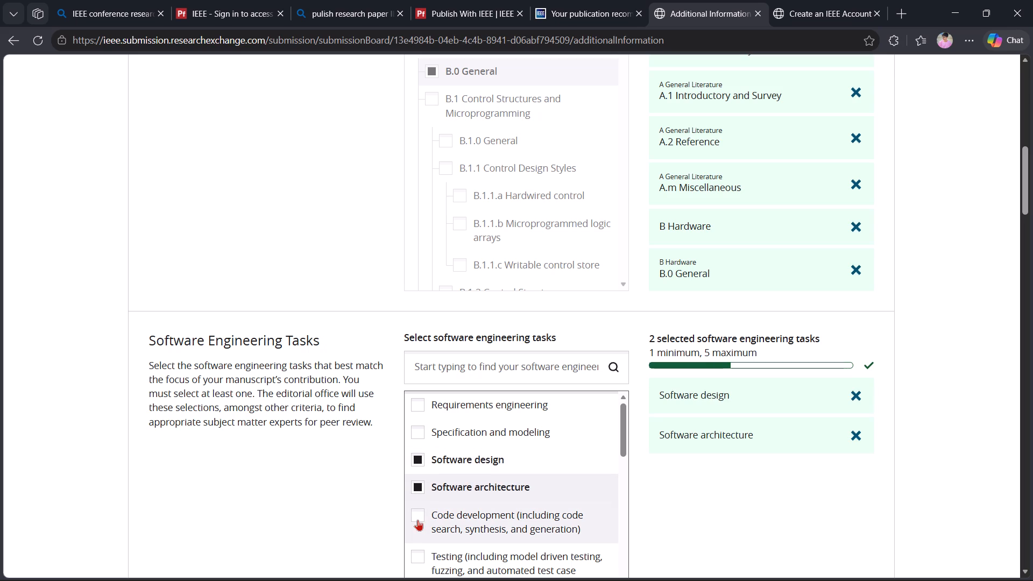
click(418, 520)
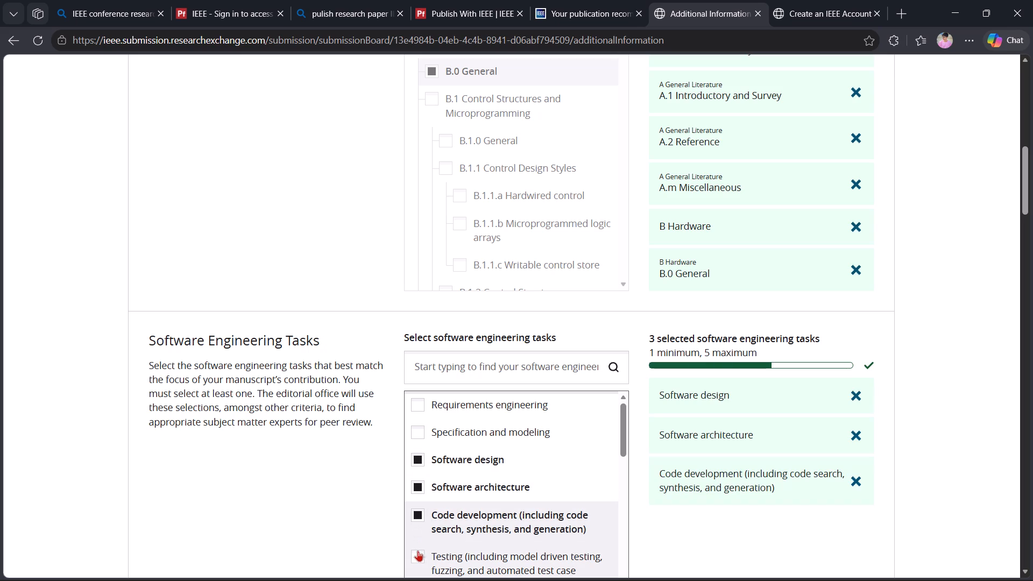
click(417, 556)
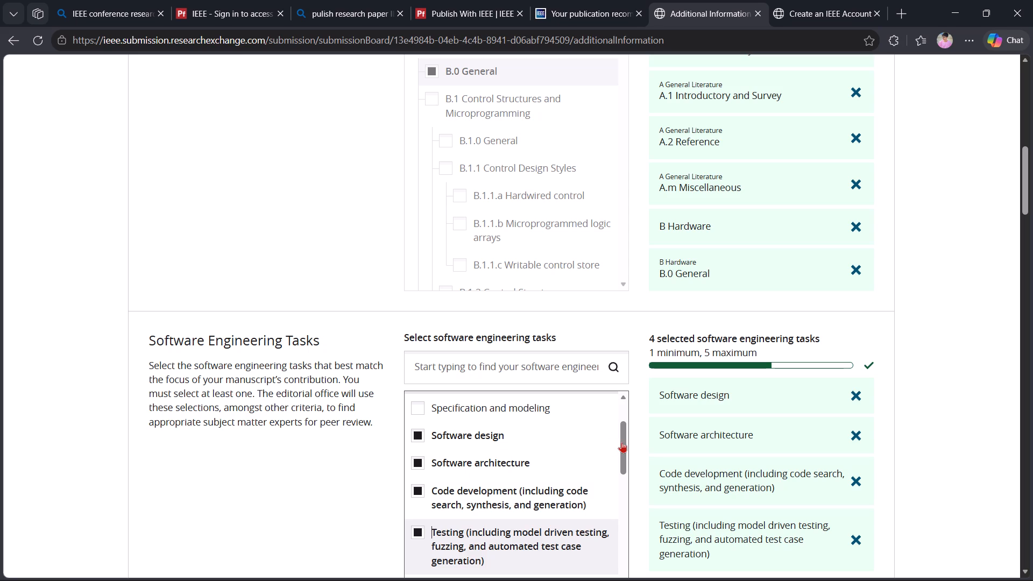
Remove the Code development task and add Managing people and Managing the development and runtime environment.
drag(621, 442, 624, 497)
scroll(617, 467, down, 1)
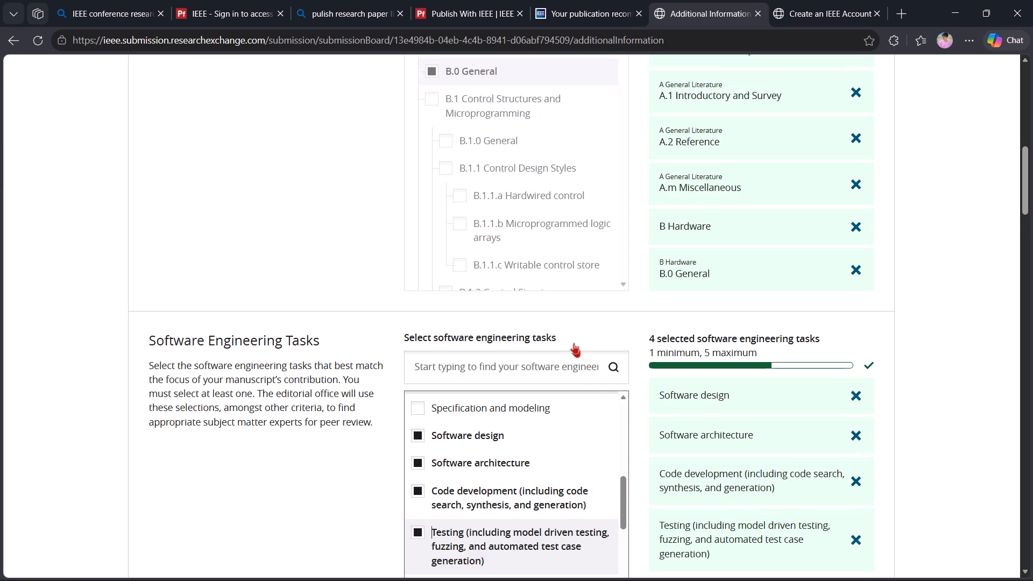
scroll(442, 483, left, 1)
click(419, 487)
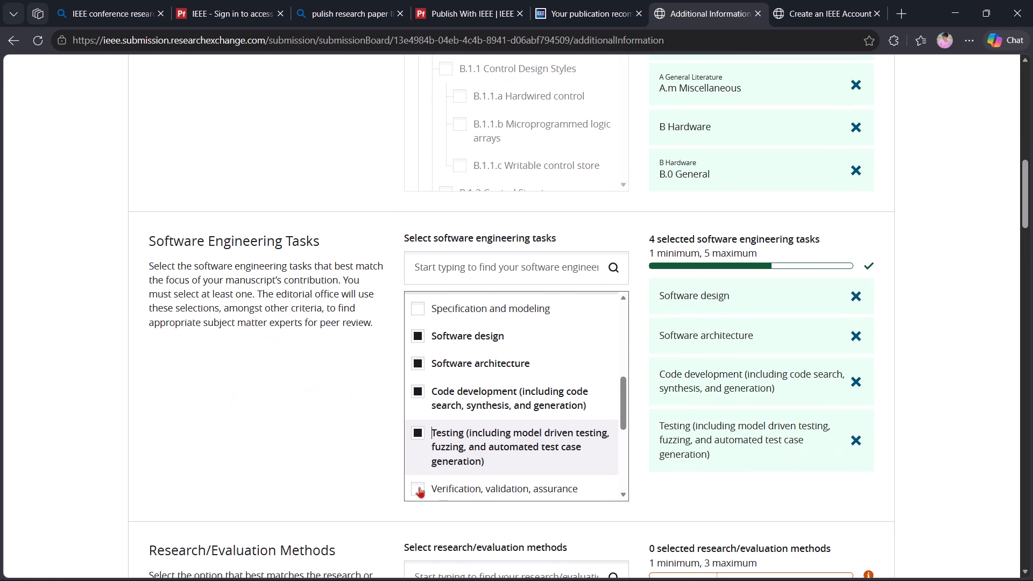
scroll(457, 480, right, 1)
drag(621, 414, 620, 449)
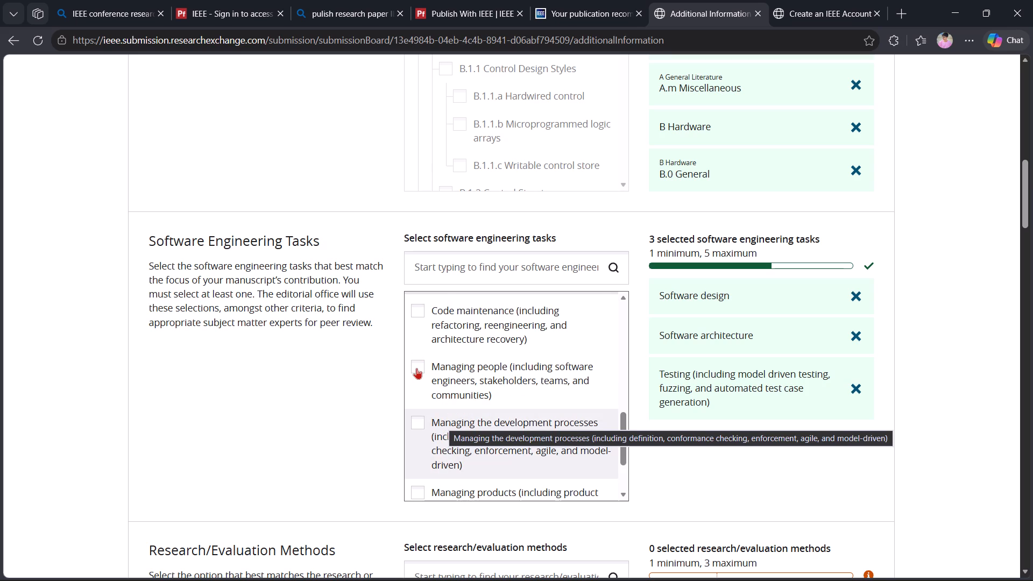
click(416, 368)
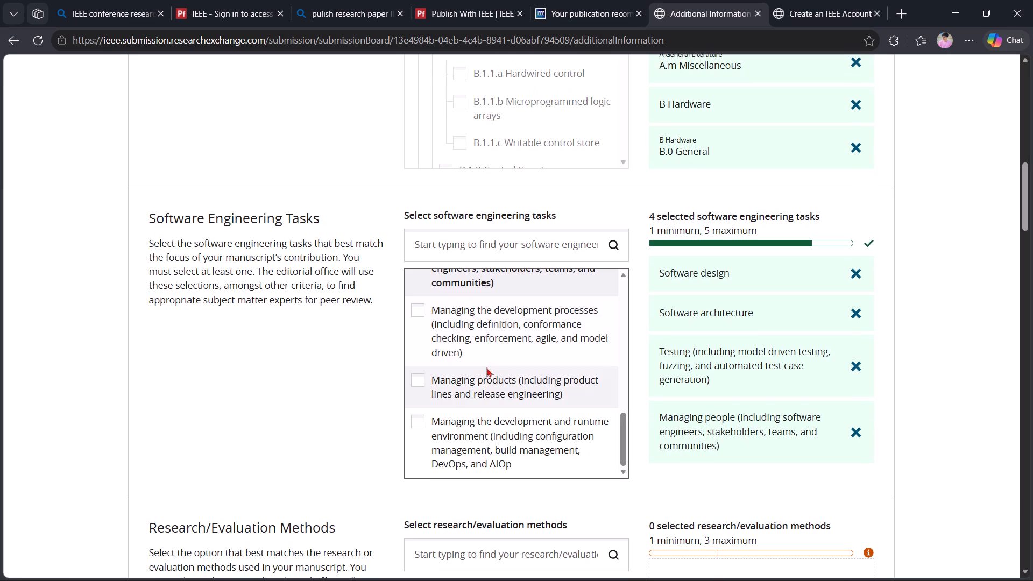
click(426, 422)
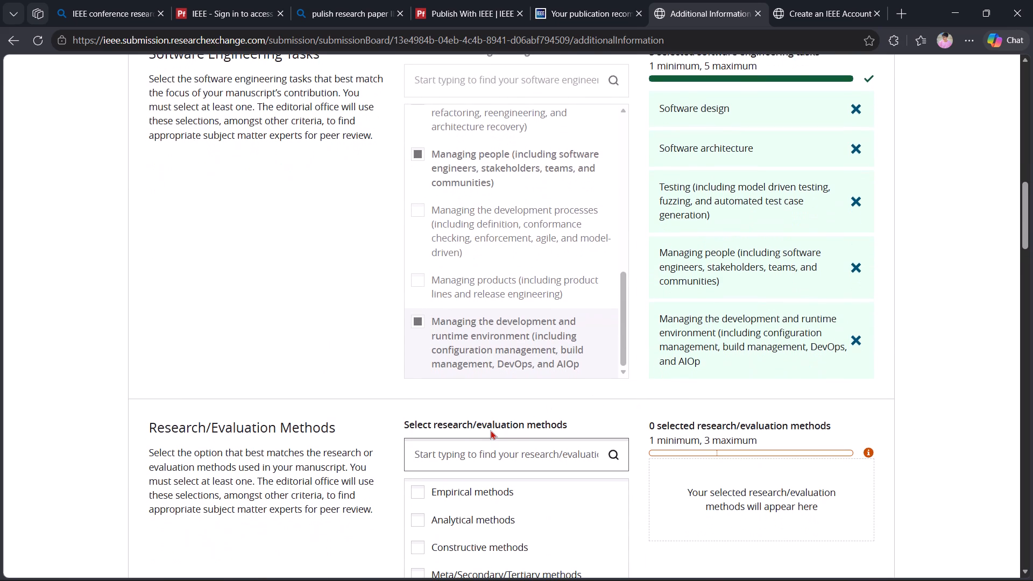
Select Analytical methods, Empirical methods and Constructive methods as the manuscript's research/evaluation methods.
scroll(383, 518, left, 1)
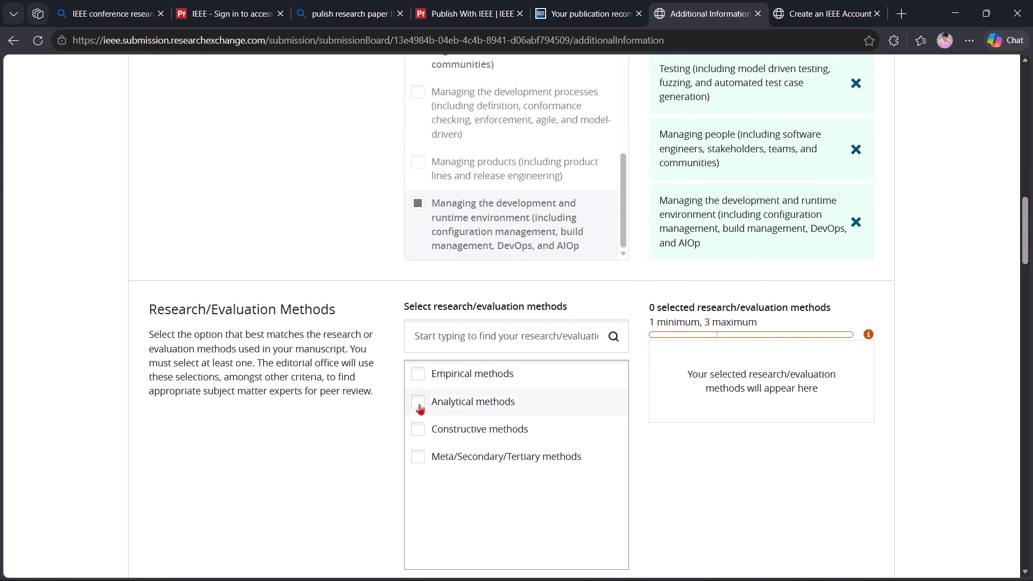
click(421, 403)
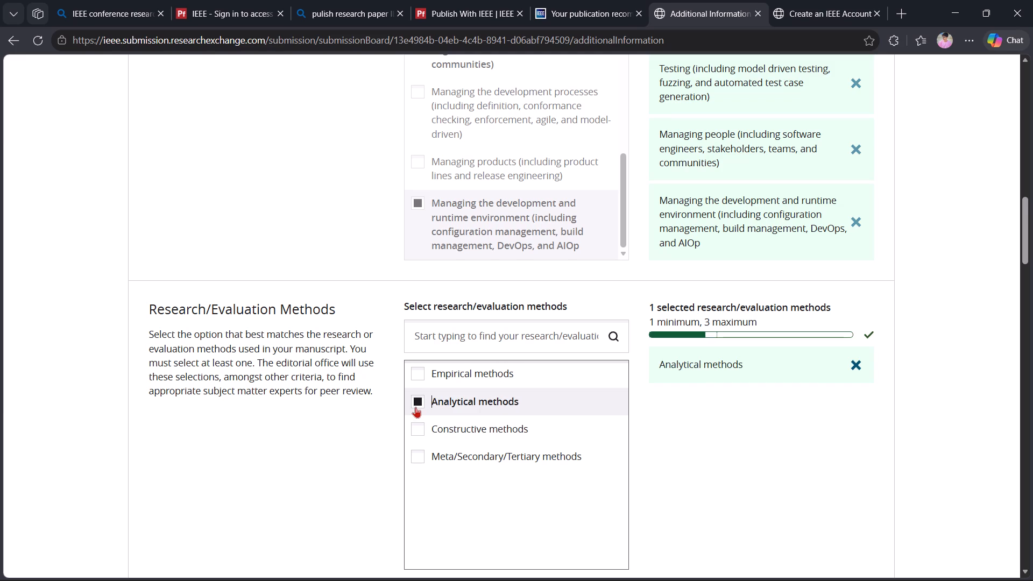
scroll(420, 372, down, 1)
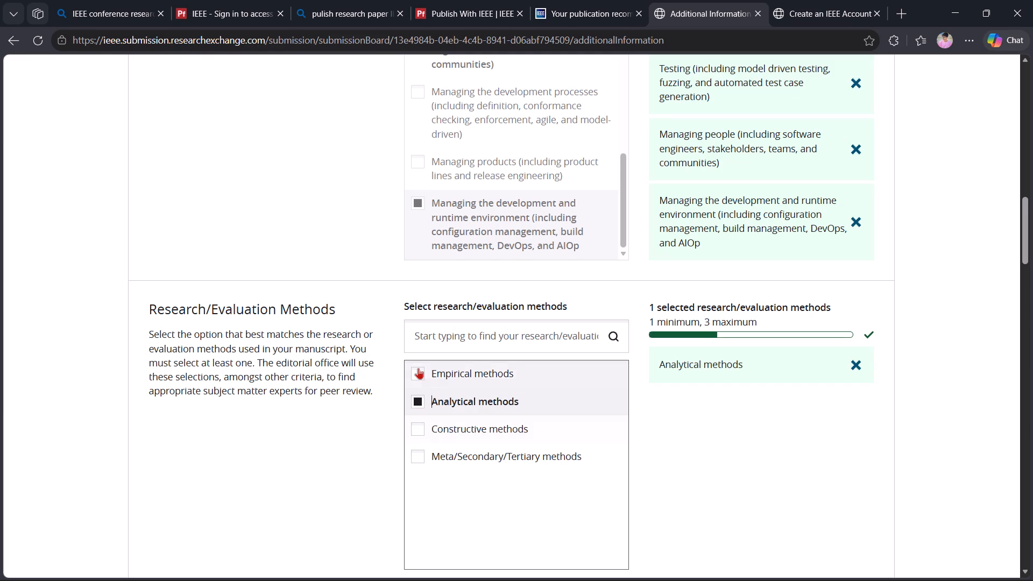
scroll(418, 368, down, 1)
click(415, 372)
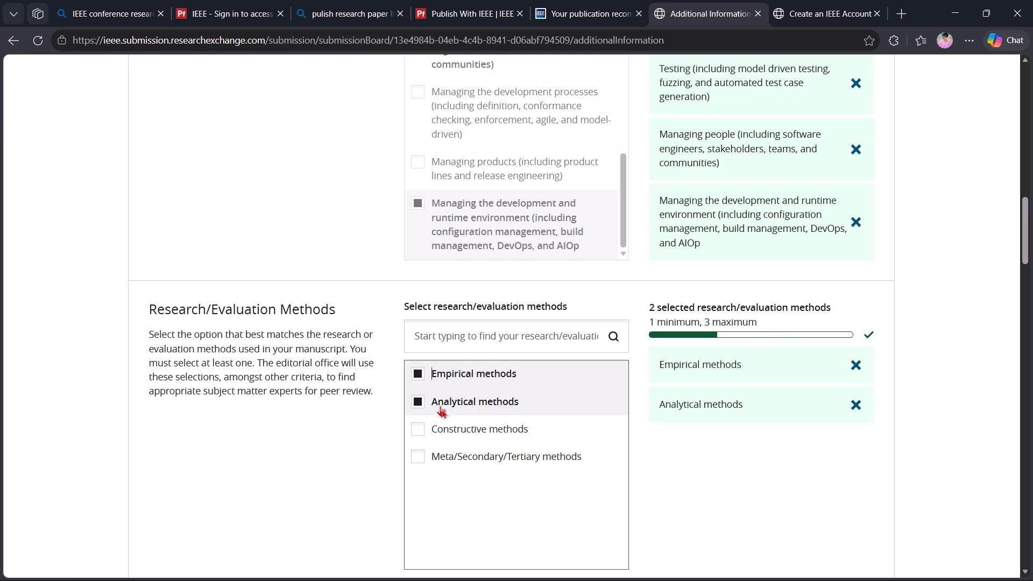
click(418, 426)
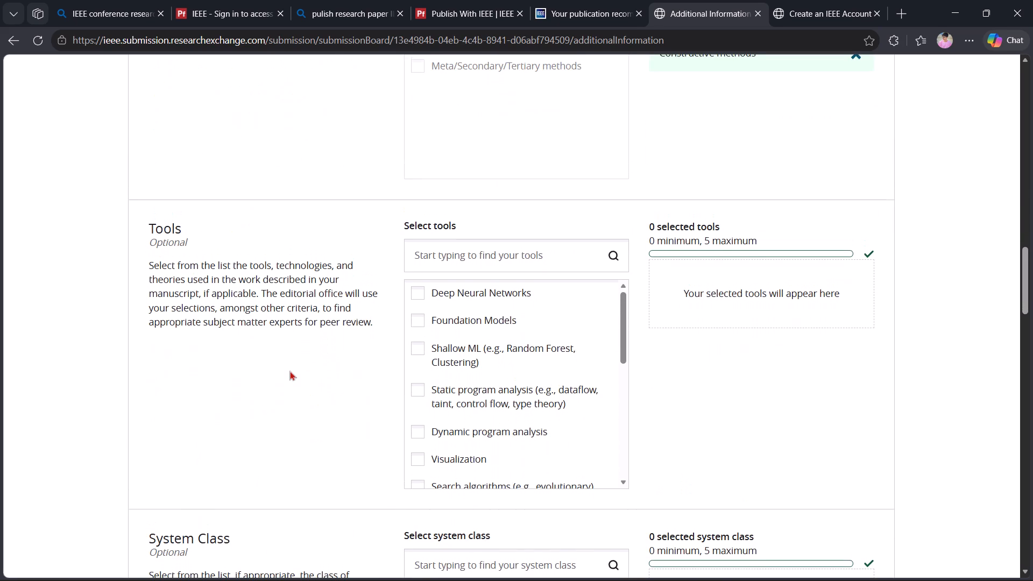
Select the tools Deep Neural Networks, Foundation Models, Search algorithms, Model checking and Theorem proving.
click(419, 293)
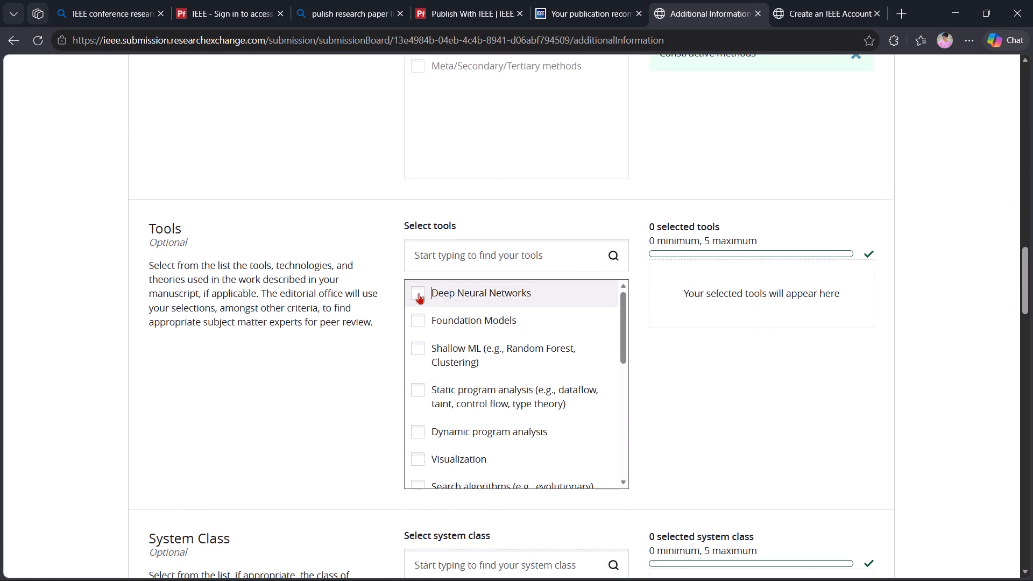
click(424, 322)
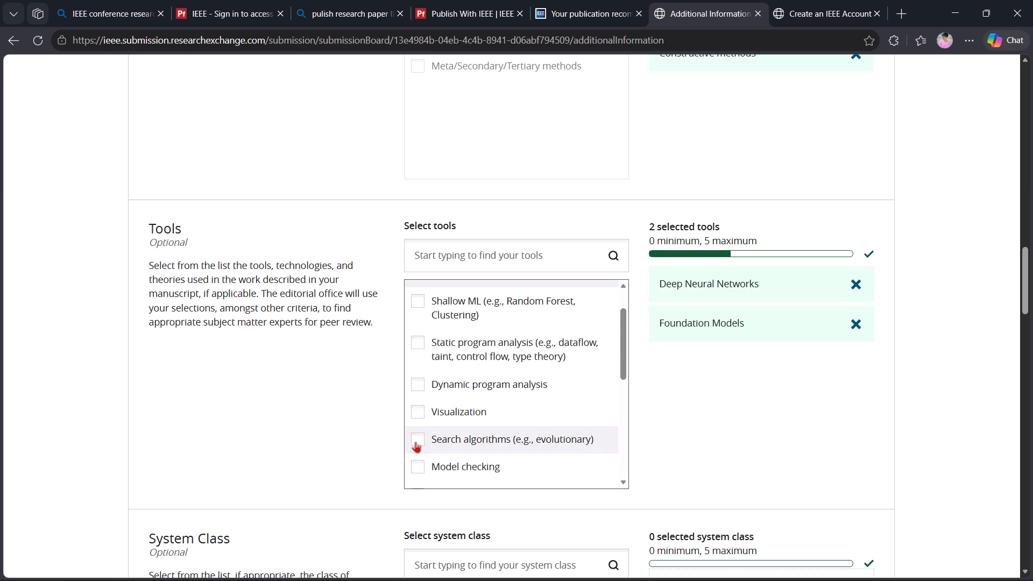
click(415, 442)
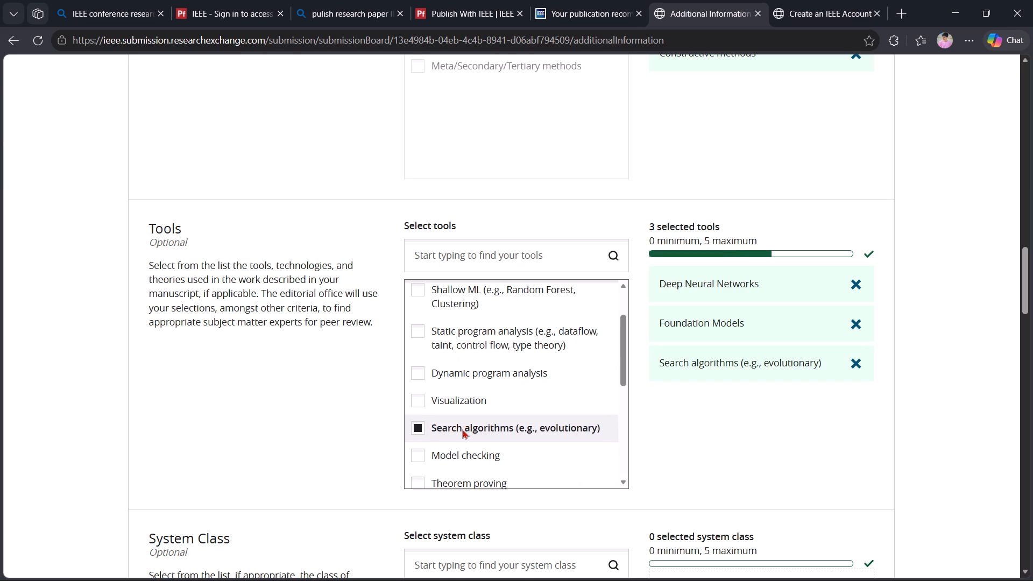
click(419, 423)
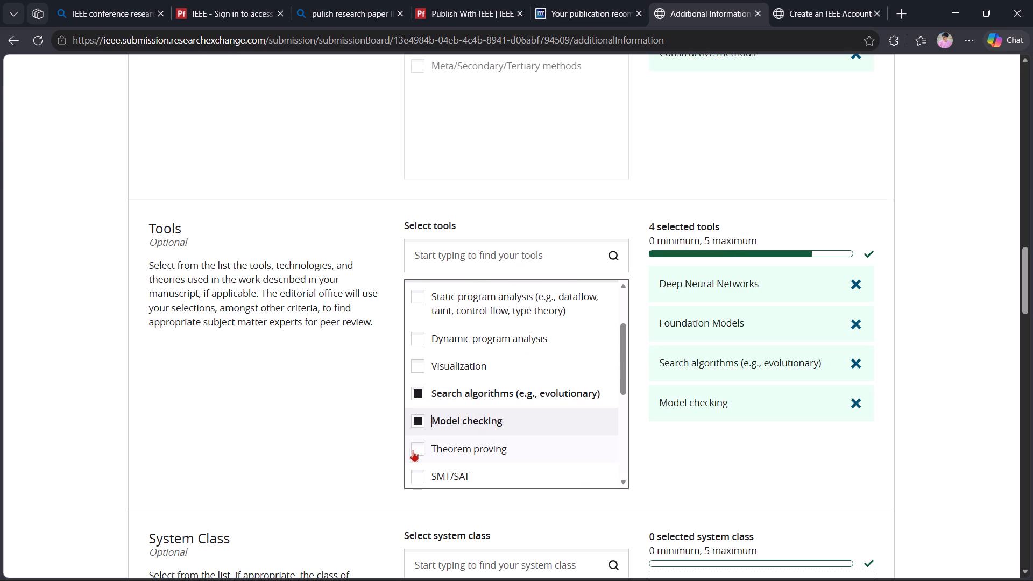
click(415, 450)
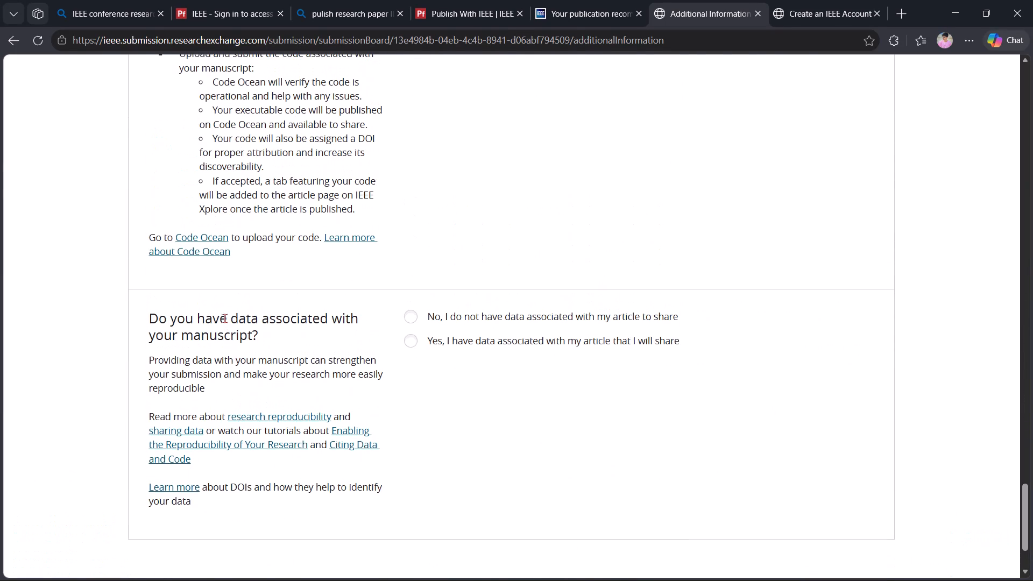
Answer that there is no data associated with the article to share.
click(414, 338)
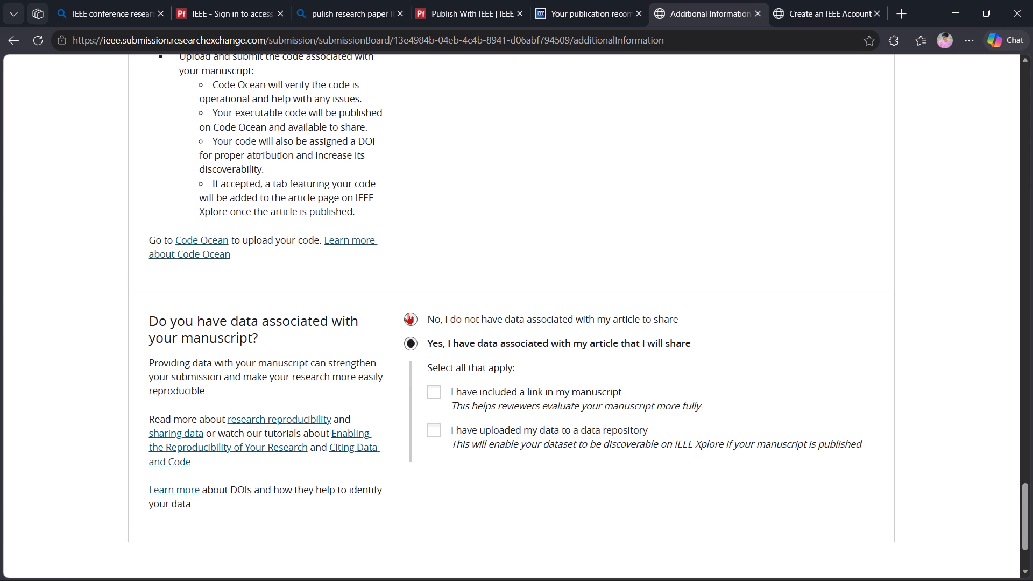
click(411, 316)
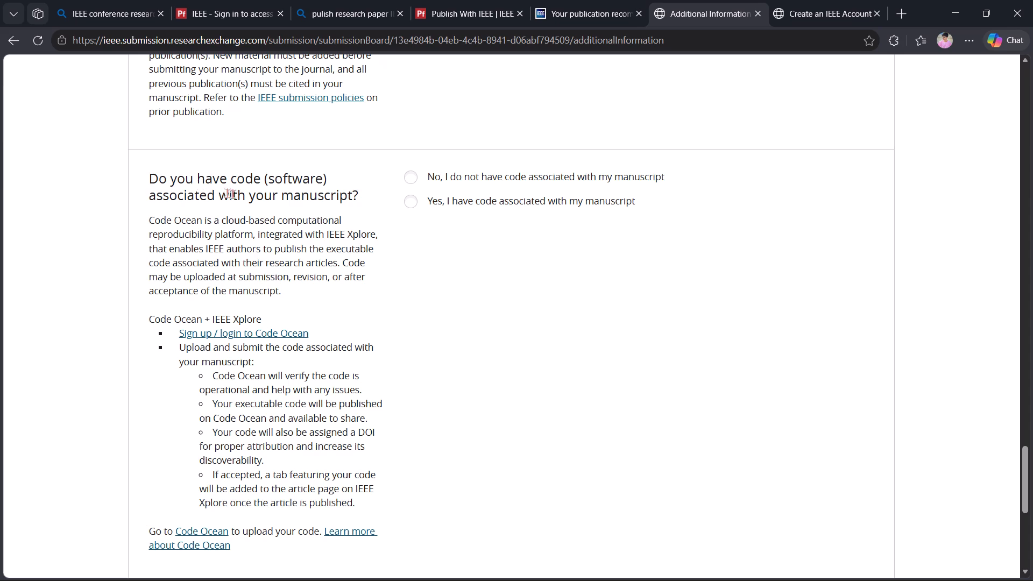
Answer that there is code (software) associated with the manuscript.
click(415, 202)
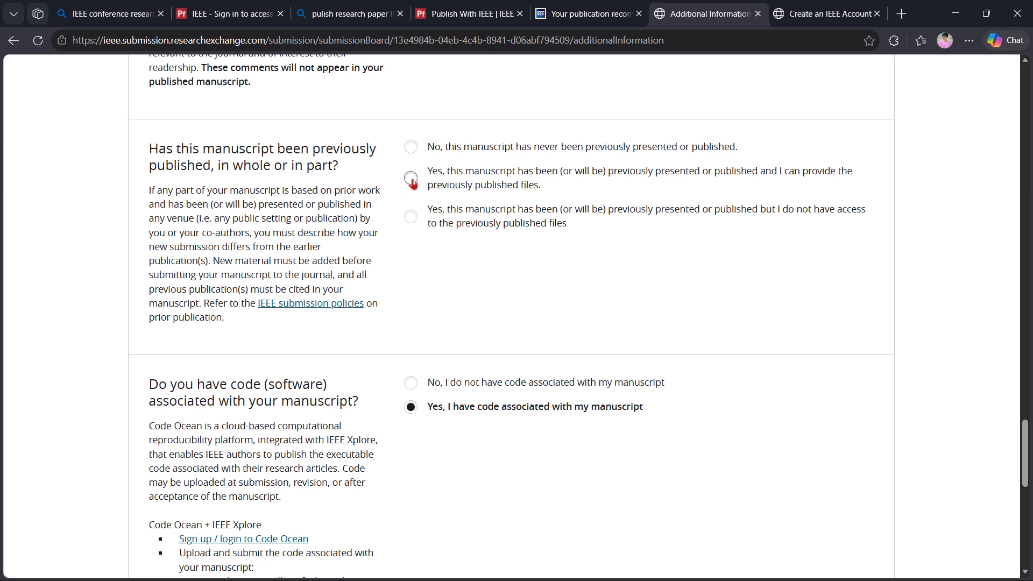
Answer that the manuscript has never been previously presented or published.
click(412, 179)
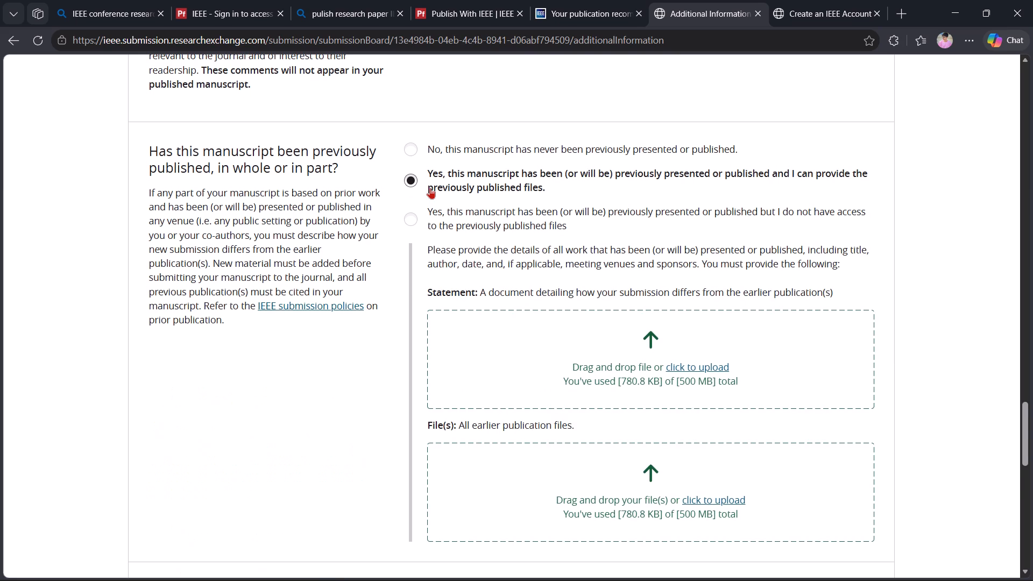
click(410, 150)
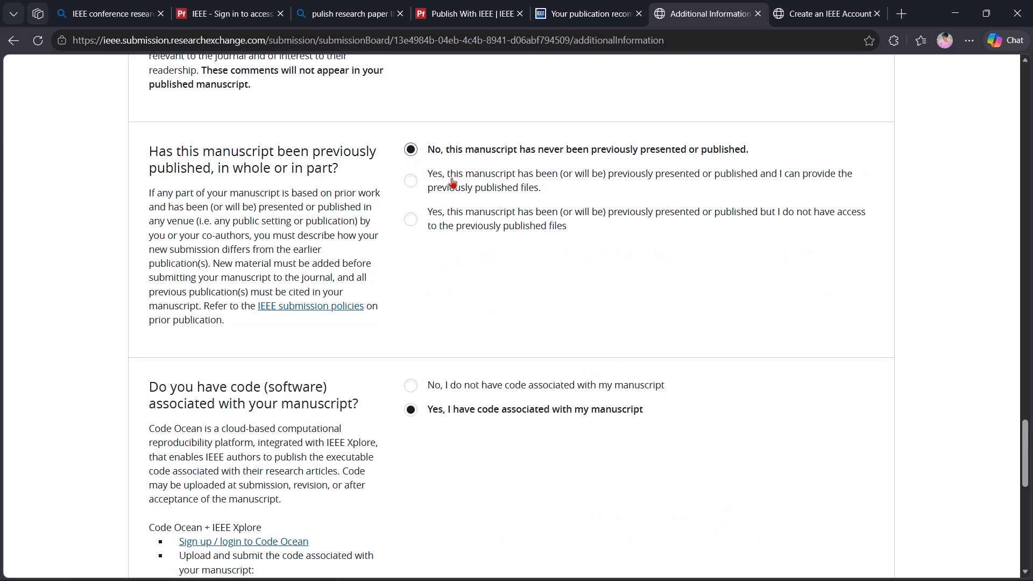
Select the system classes Databases, Autonomous vehicles and robotics, Operating systems, Mobile systems and Information systems.
scroll(474, 191, up, 3)
scroll(335, 236, up, 1)
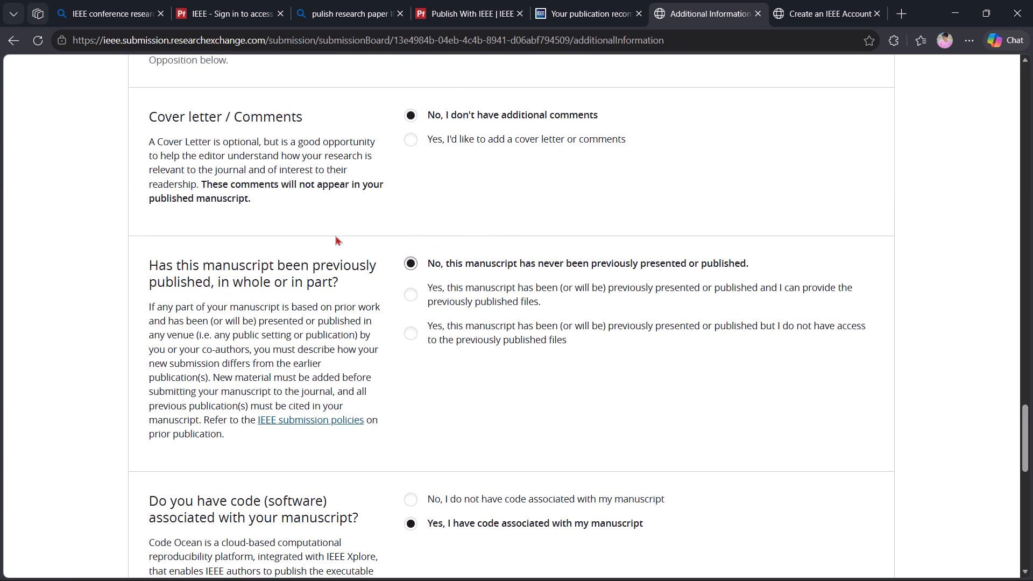
scroll(335, 232, up, 2)
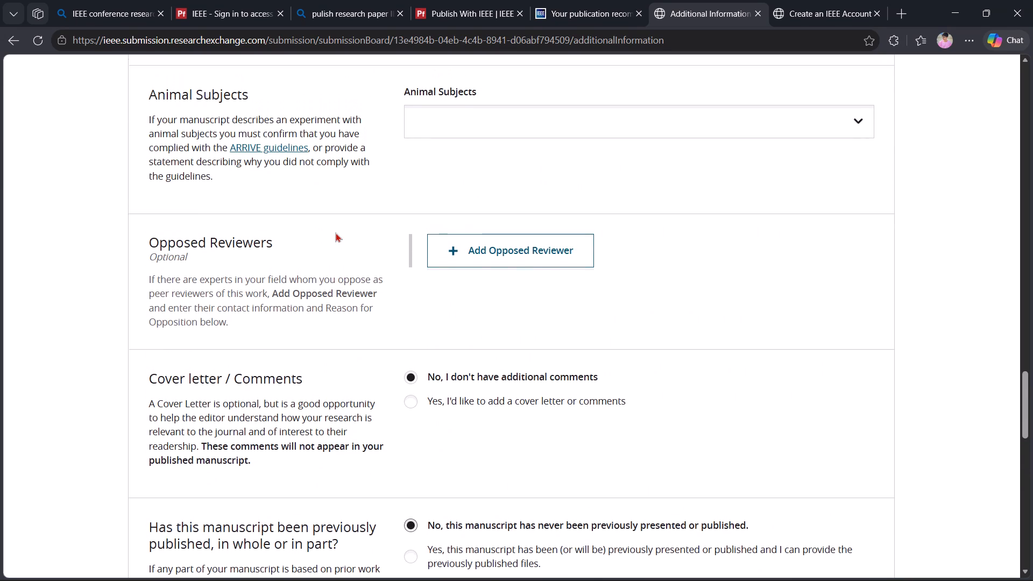
scroll(335, 232, up, 4)
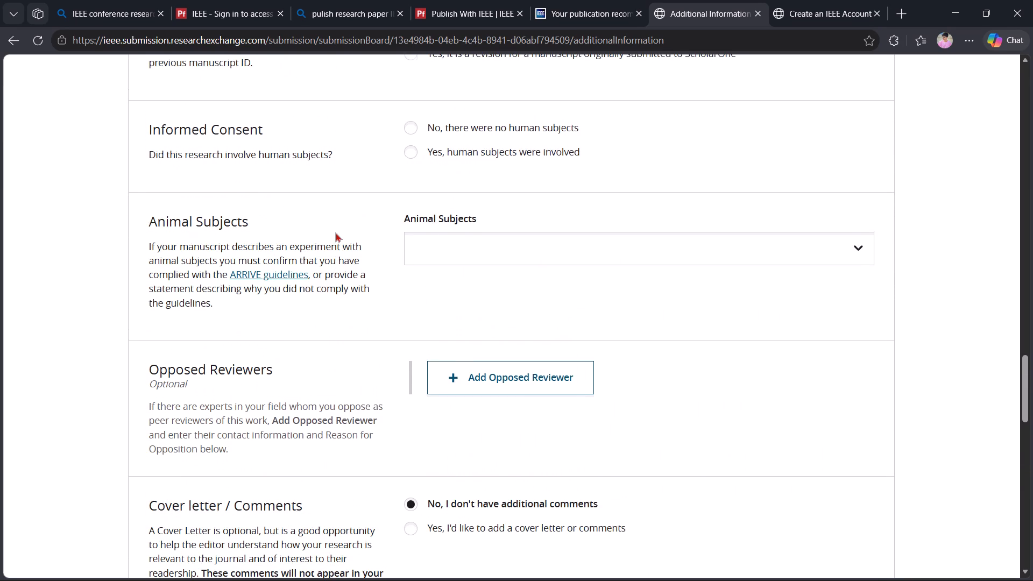
scroll(335, 232, up, 3)
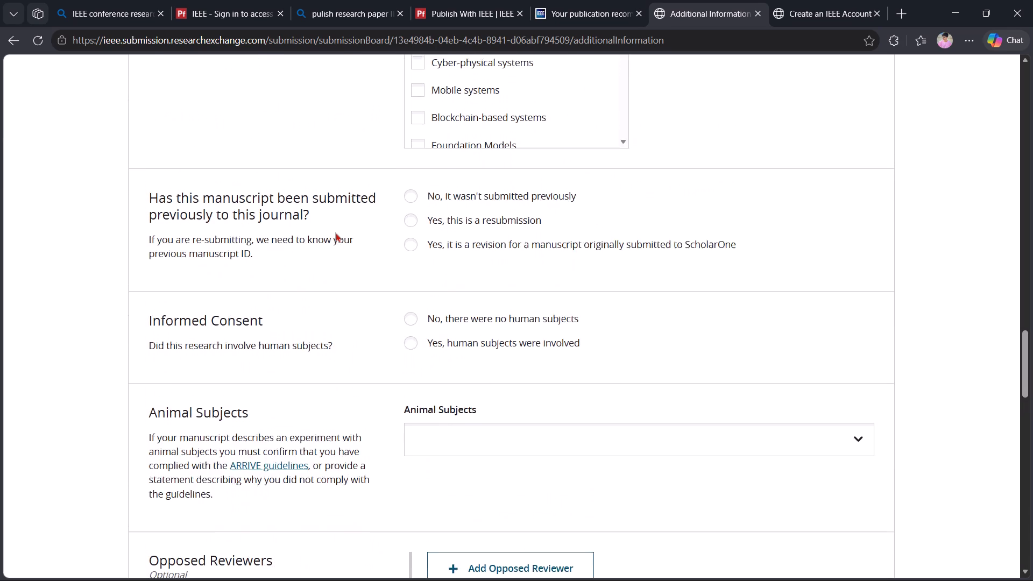
scroll(335, 232, up, 3)
scroll(335, 232, down, 1)
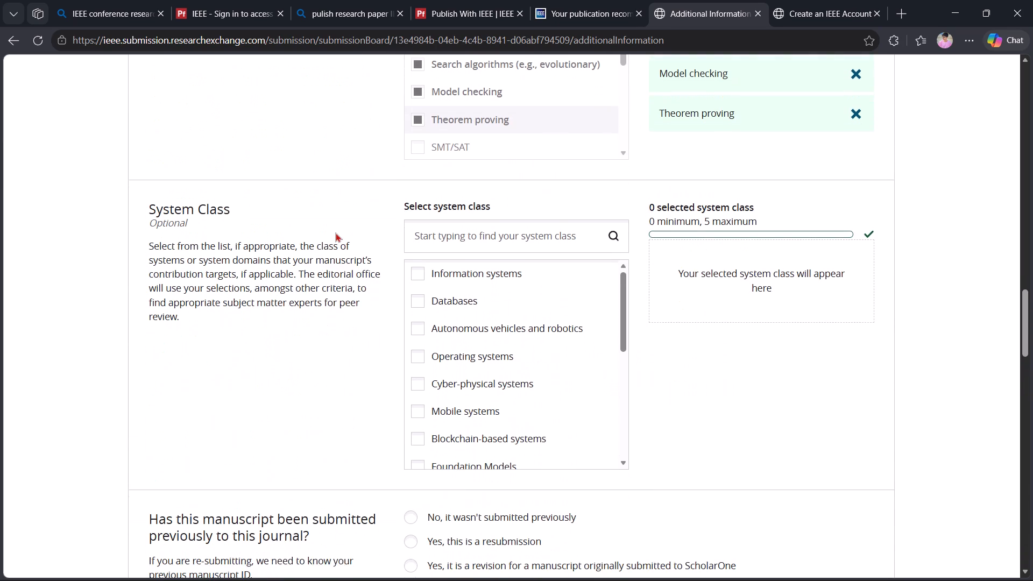
scroll(335, 232, down, 1)
click(418, 297)
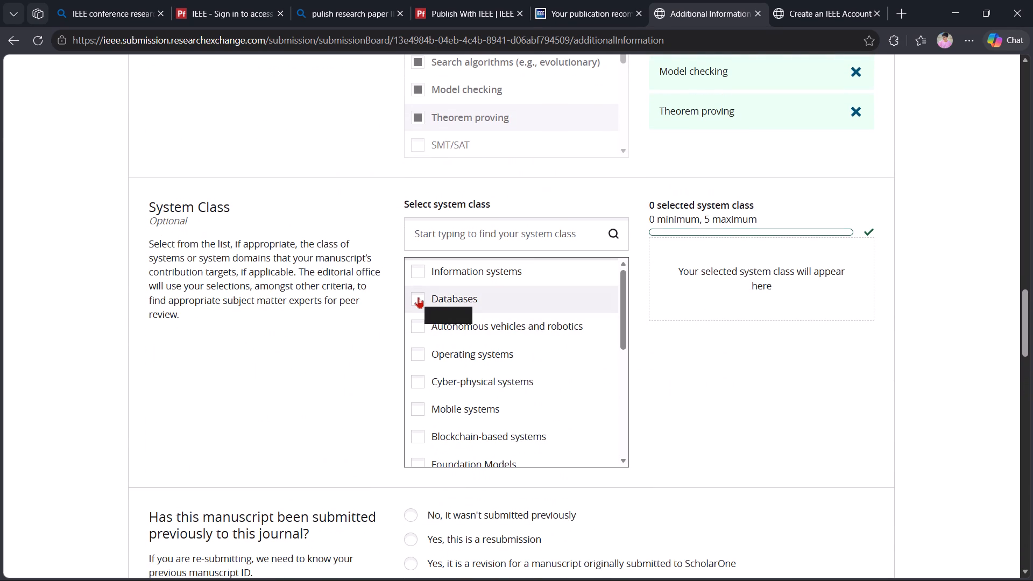
click(418, 328)
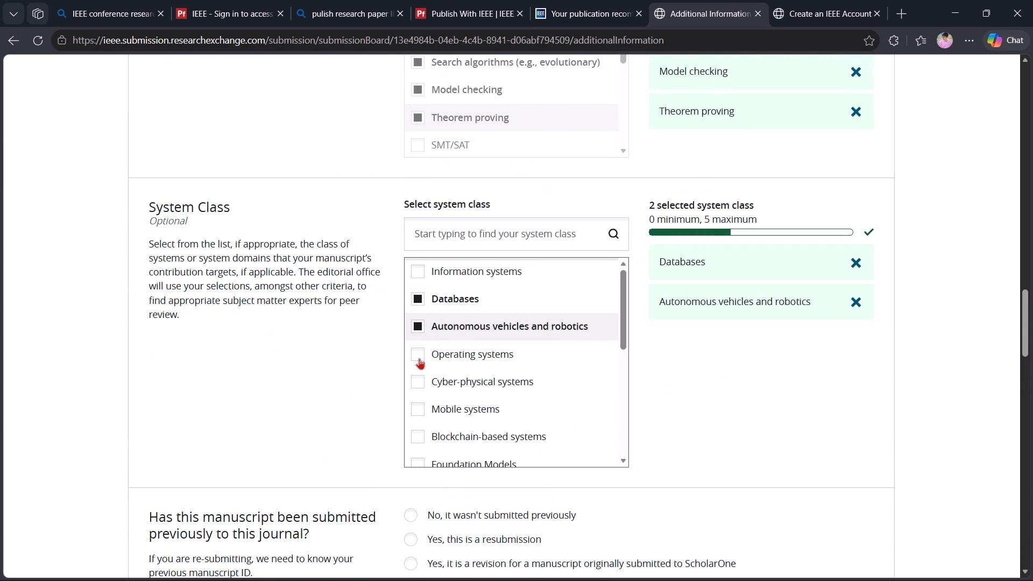
click(419, 358)
click(422, 410)
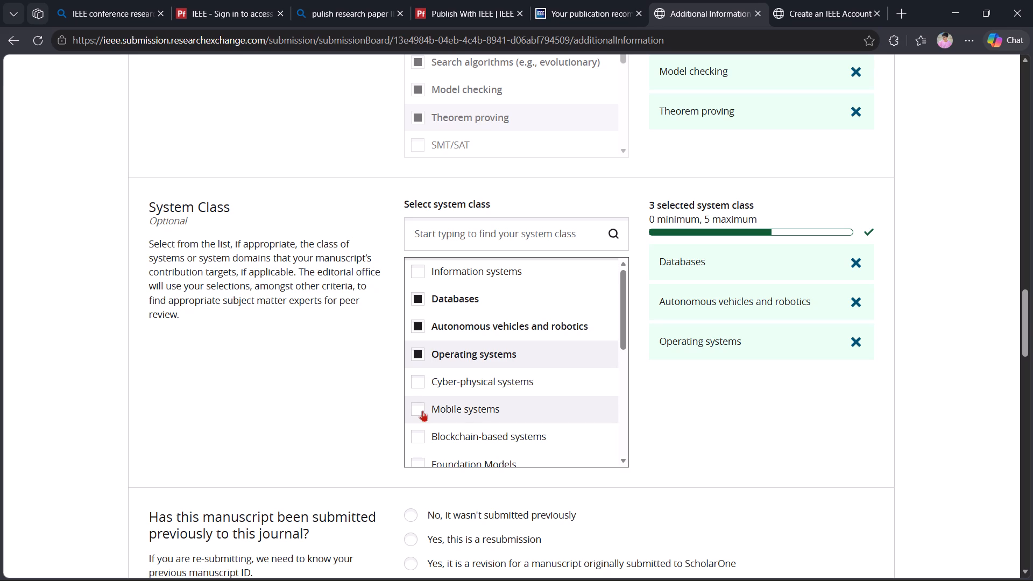
click(418, 266)
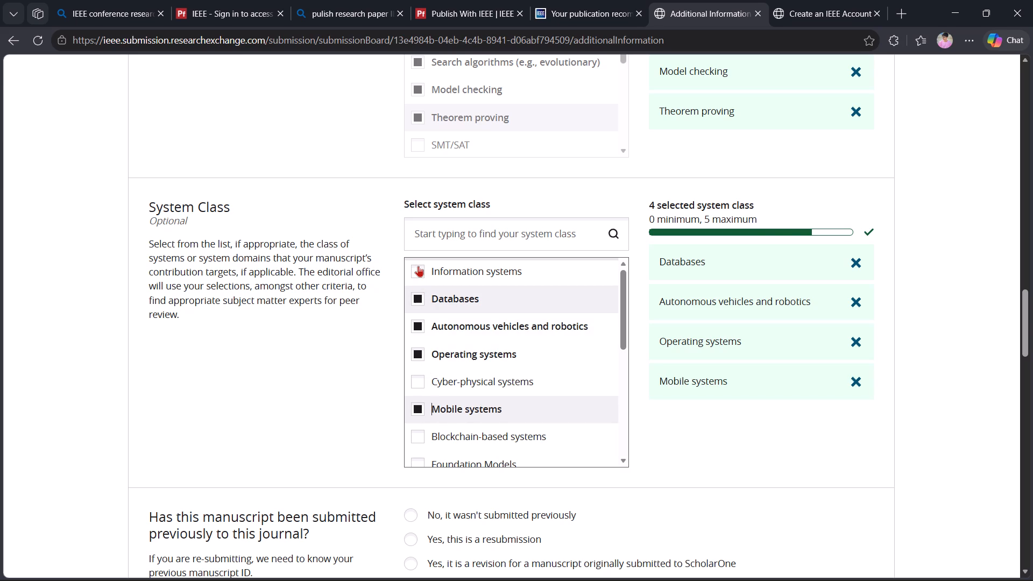
Answer that the manuscript wasn't submitted previously to this journal.
scroll(350, 365, down, 2)
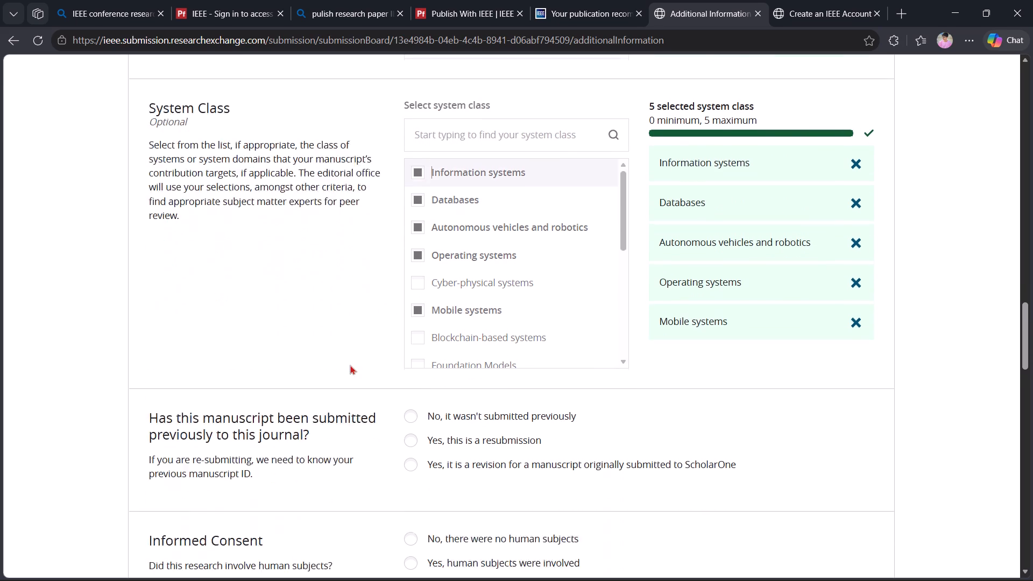
scroll(350, 365, down, 2)
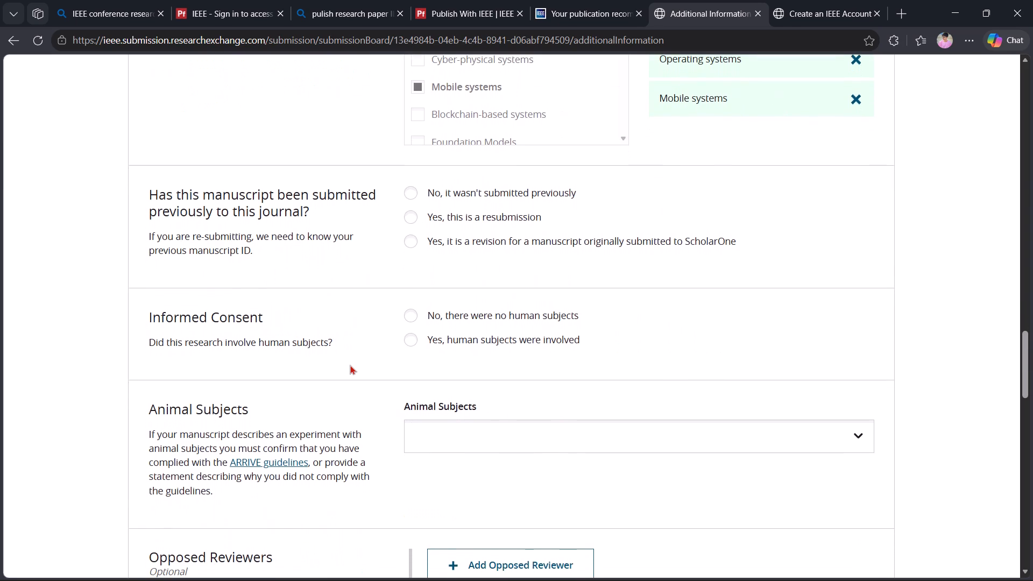
scroll(169, 212, up, 1)
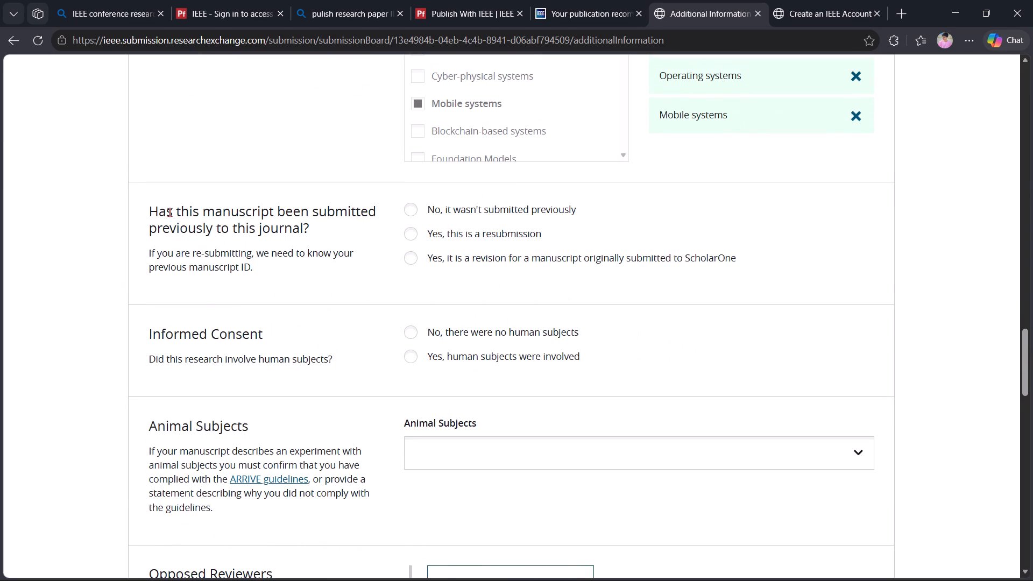
scroll(169, 212, up, 1)
click(414, 212)
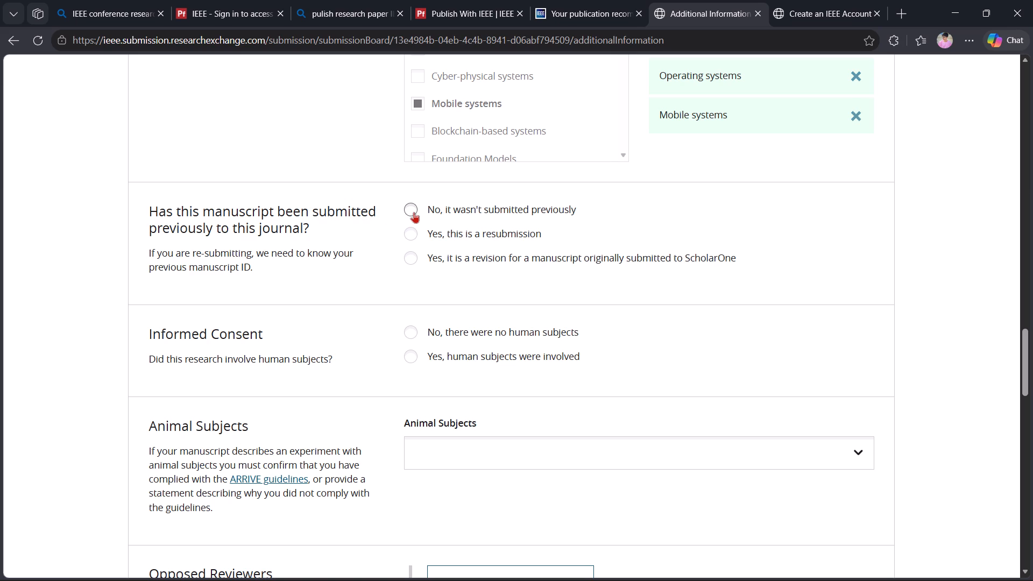
Answer under Informed Consent that there were no human subjects.
scroll(384, 217, left, 1)
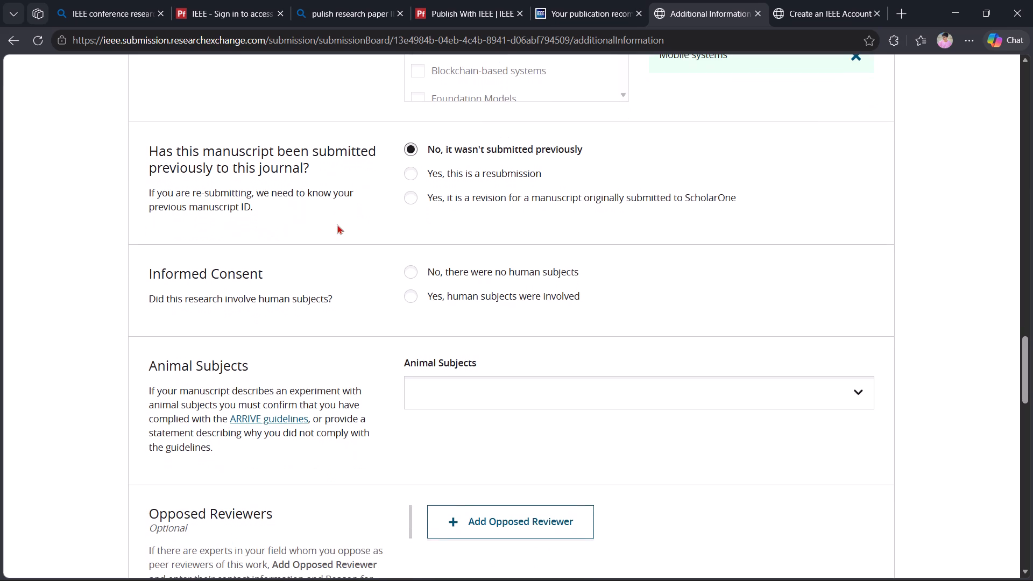
click(416, 276)
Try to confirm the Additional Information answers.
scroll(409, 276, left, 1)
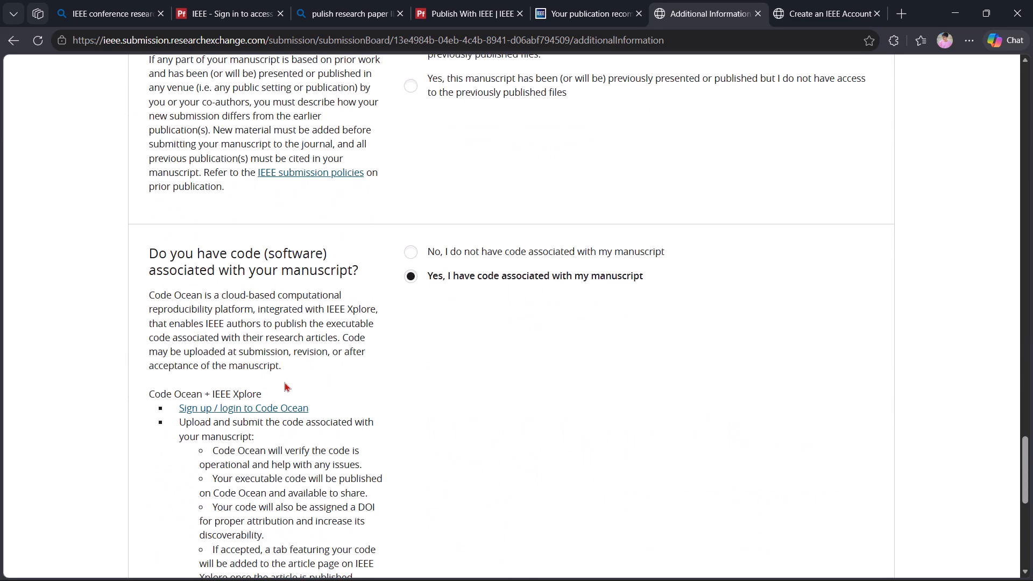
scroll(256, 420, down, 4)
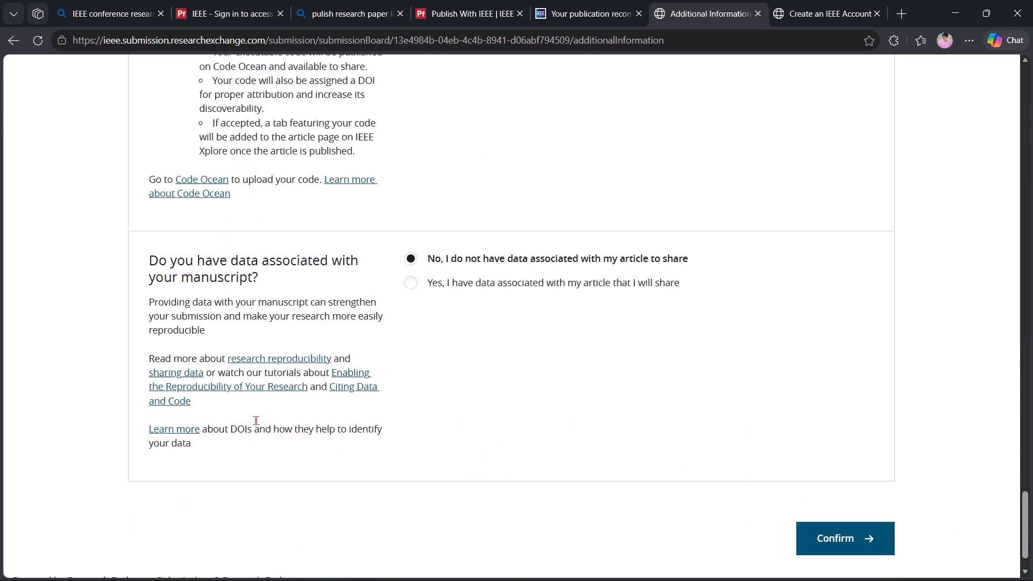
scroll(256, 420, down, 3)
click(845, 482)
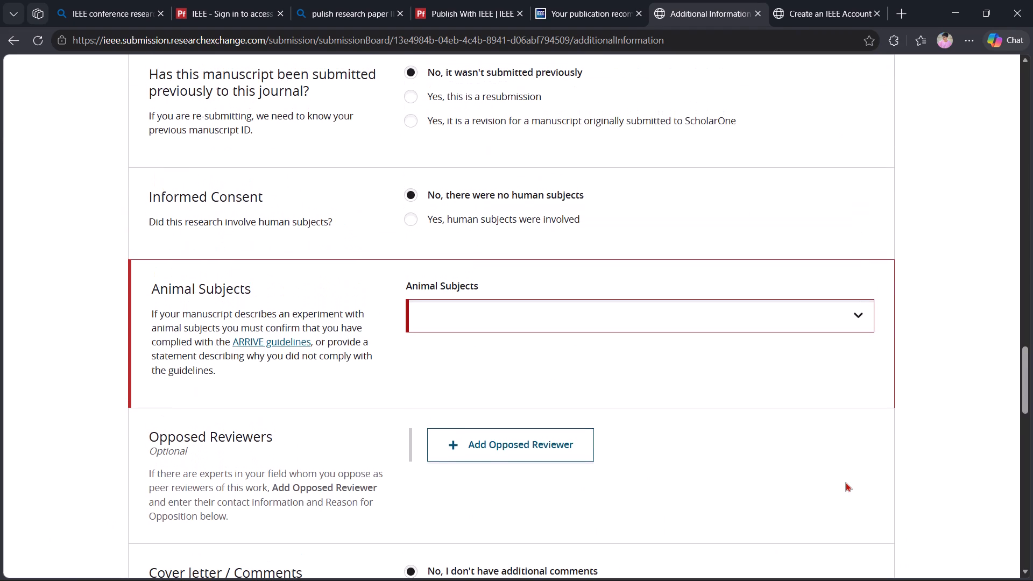
Set the Animal Subjects answer to "There were no animal subjects".
click(659, 311)
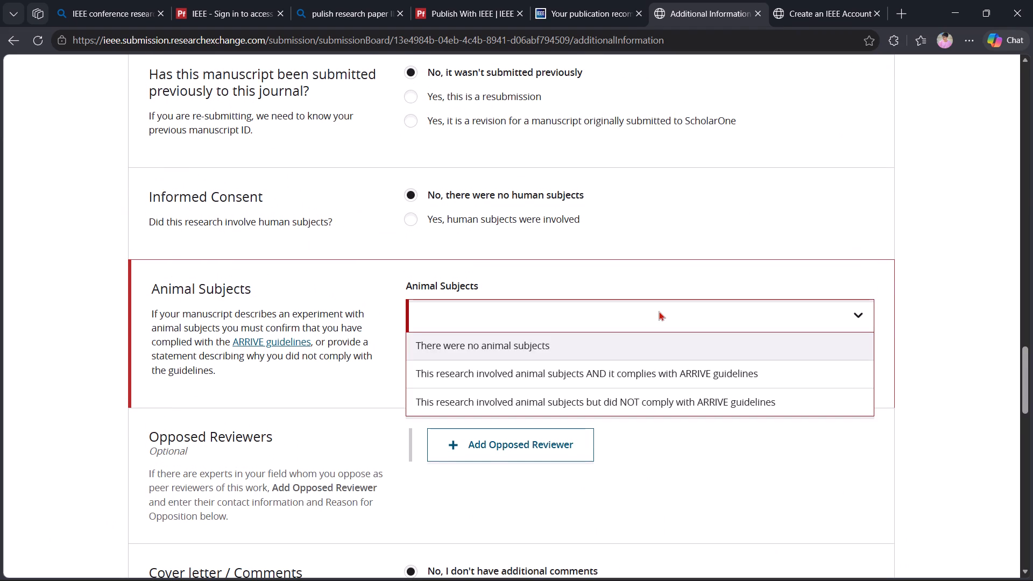
click(650, 352)
Confirm the completed Additional Information answers.
scroll(480, 329, left, 1)
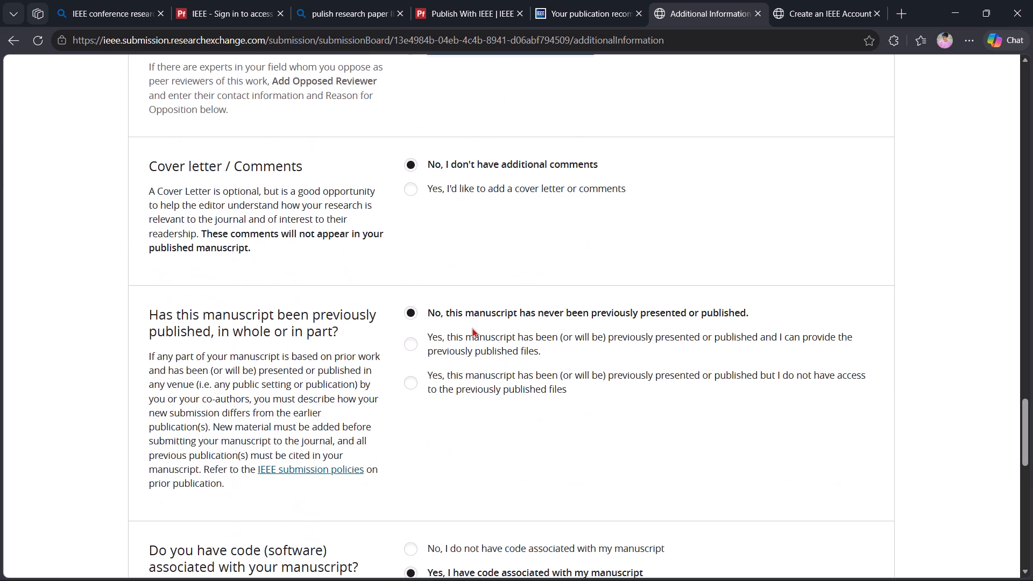
scroll(240, 376, down, 9)
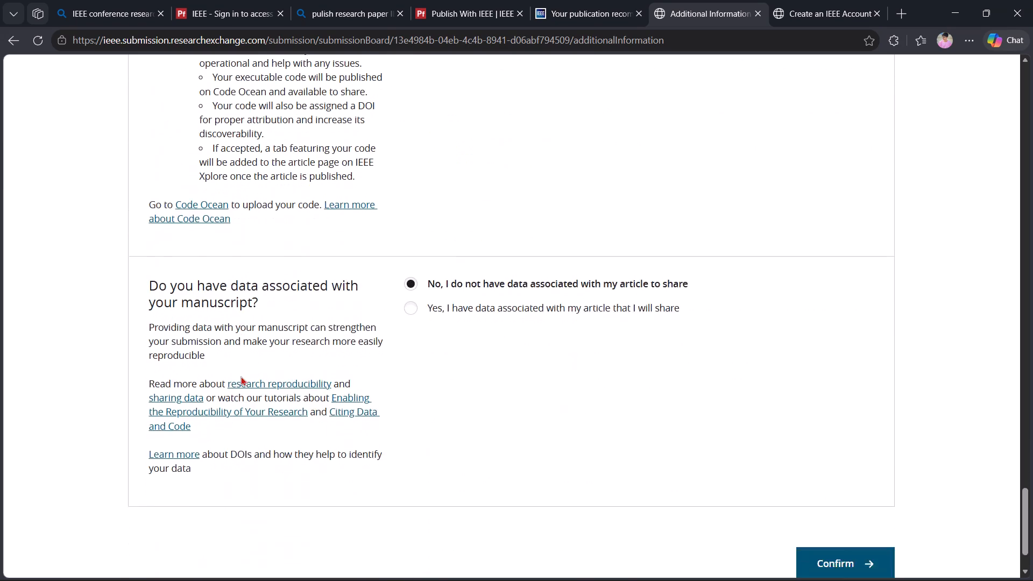
scroll(240, 376, down, 4)
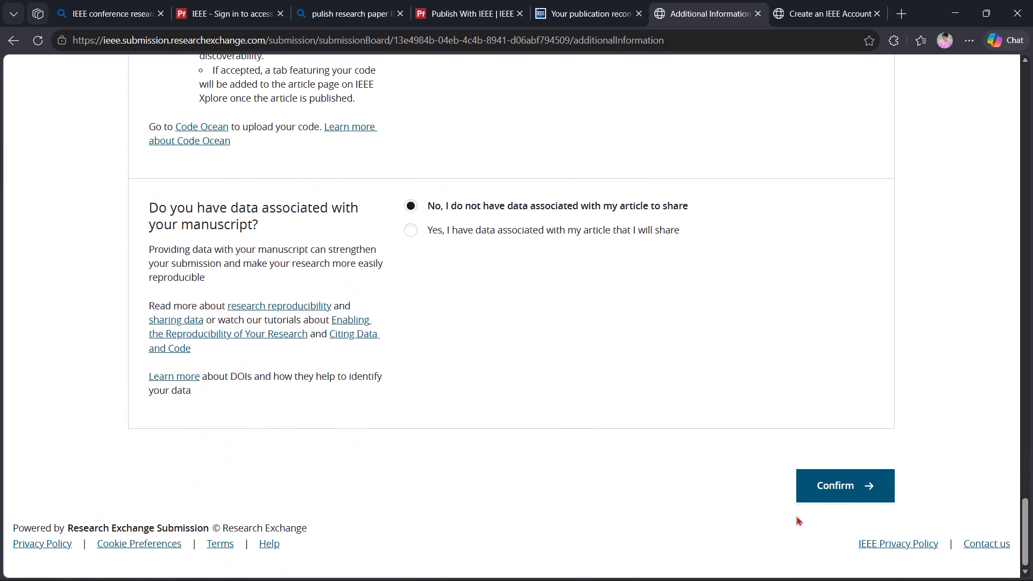
click(839, 495)
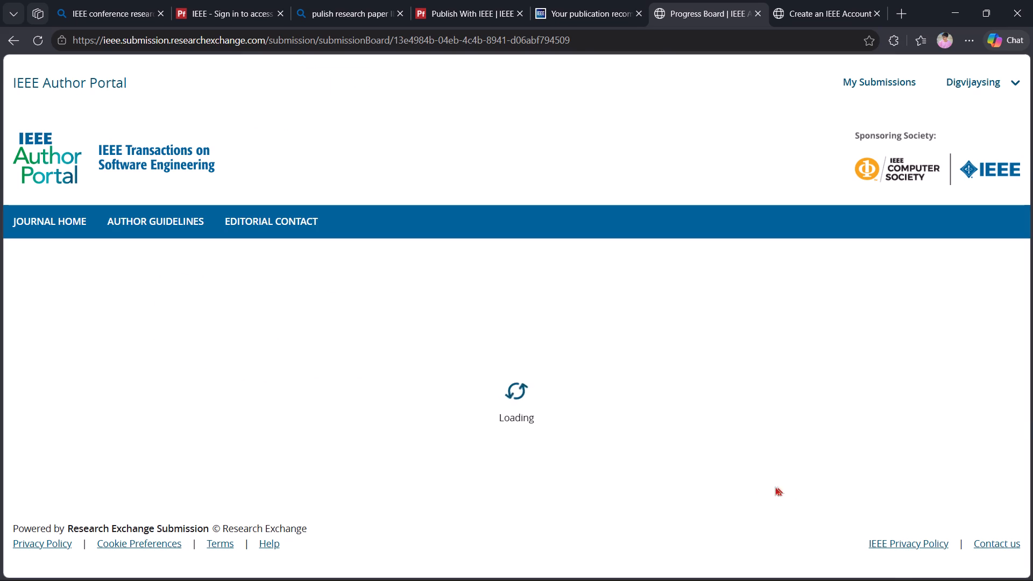
Open the Final Review of the Smart Retail Management and Business Intelligence System submission.
scroll(634, 422, down, 6)
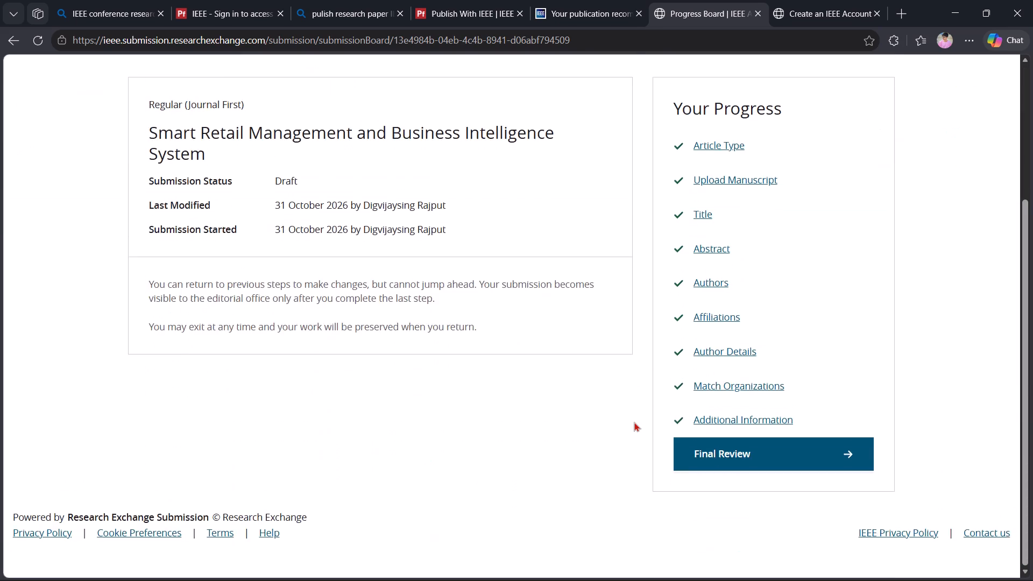
click(717, 470)
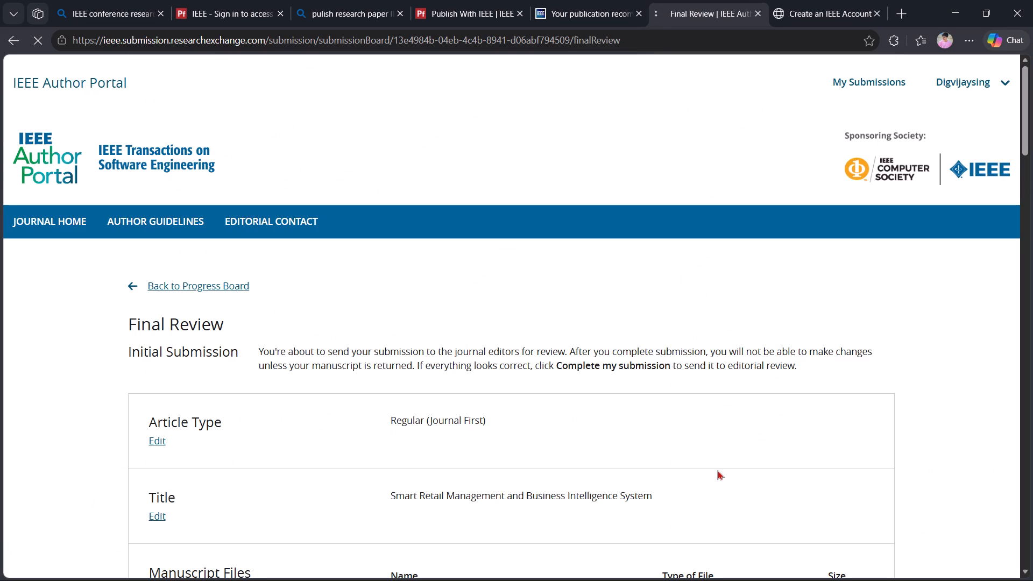
Look over the Final Review summary and complete the submission, sending the manuscript to the editorial office.
scroll(717, 470, down, 1)
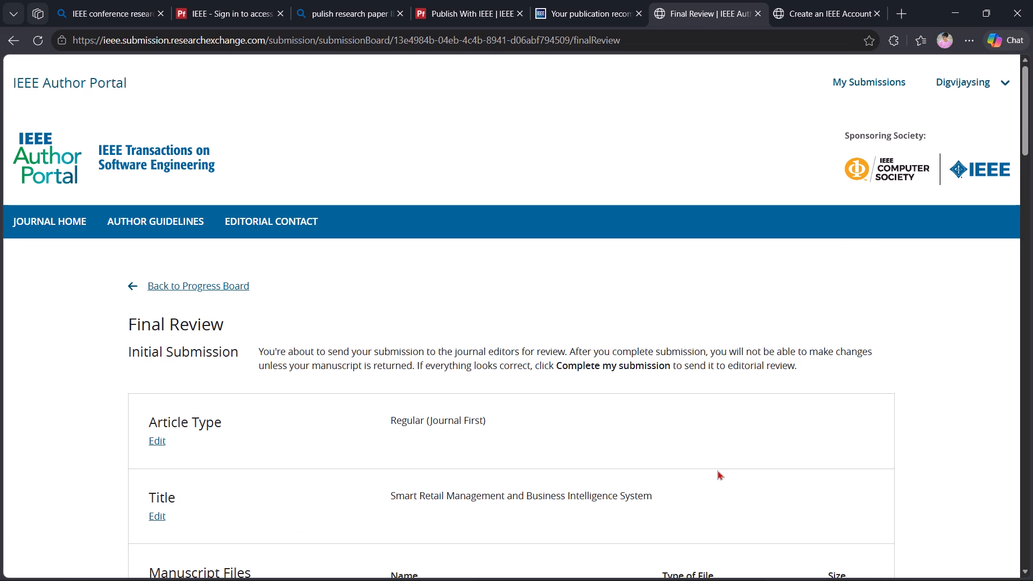
scroll(511, 299, down, 9)
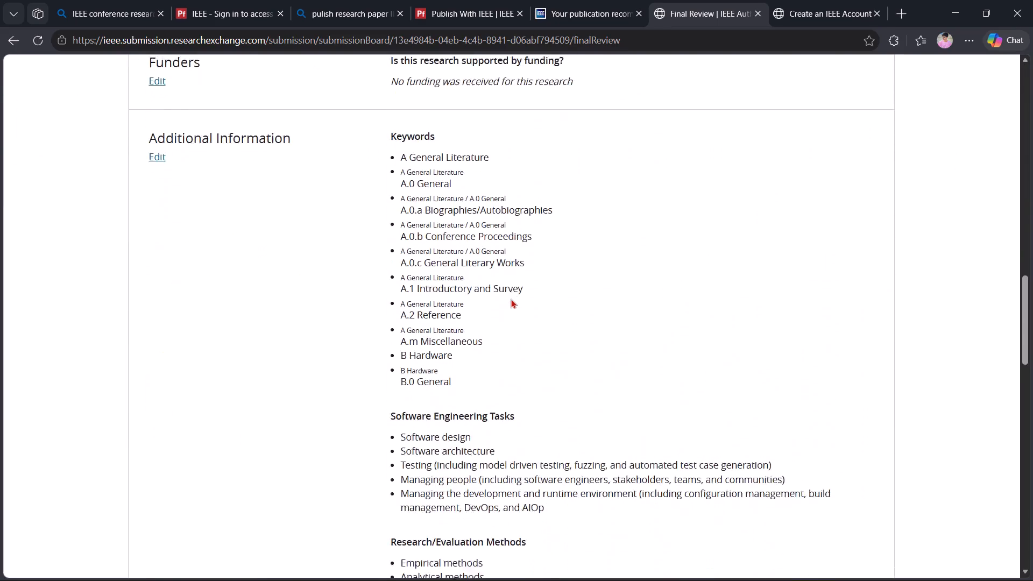
scroll(511, 299, down, 10)
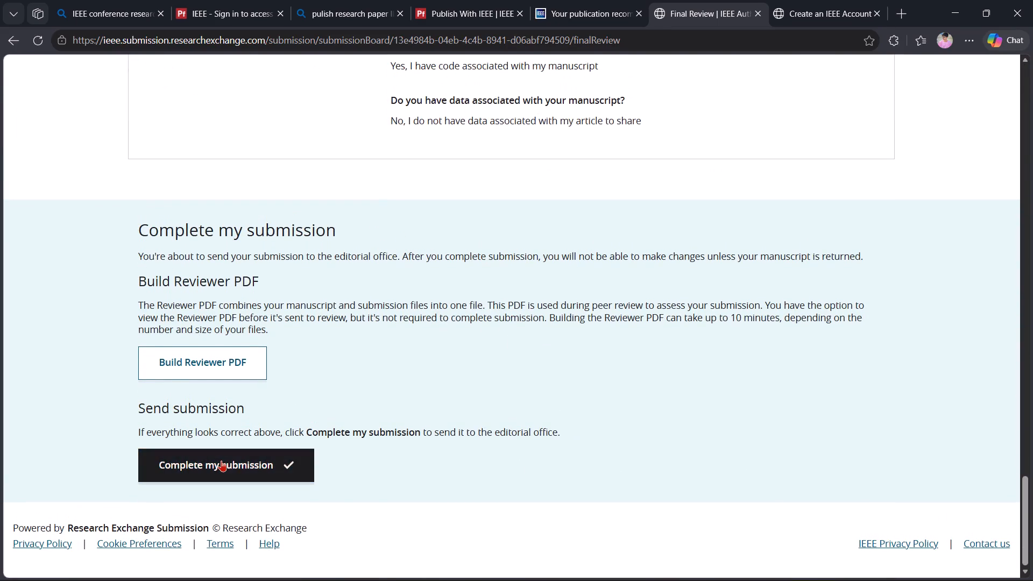
click(221, 460)
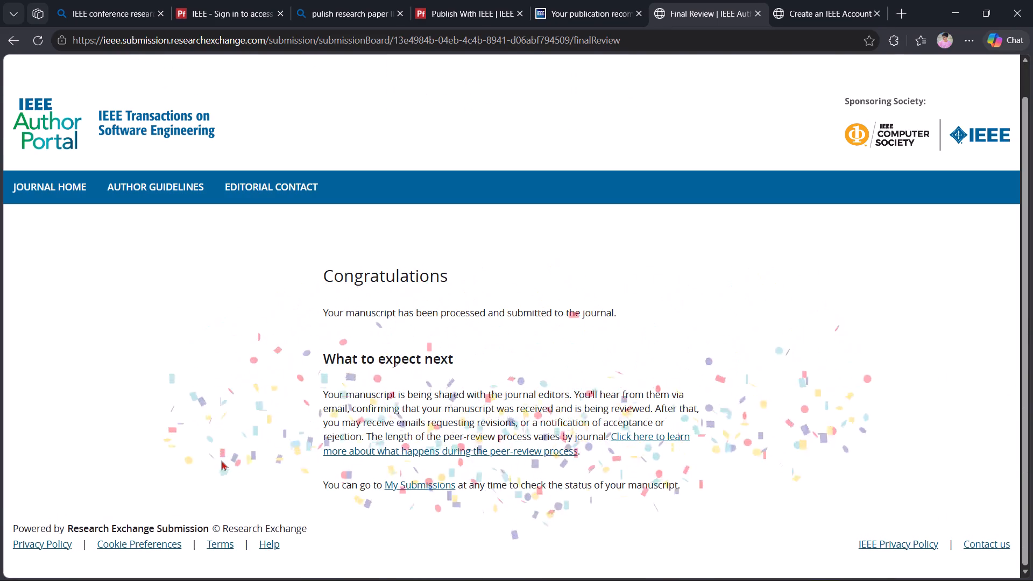
scroll(422, 355, down, 2)
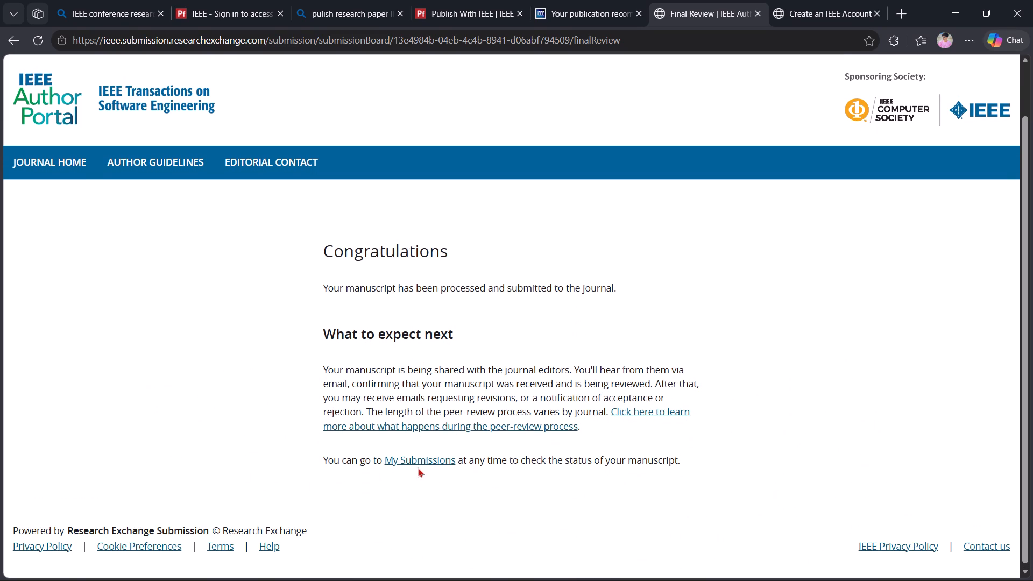
Save the submission confirmation page's address as a new-tab link titled "IEEE", pinned to the dashboard.
drag(681, 44, 594, 42)
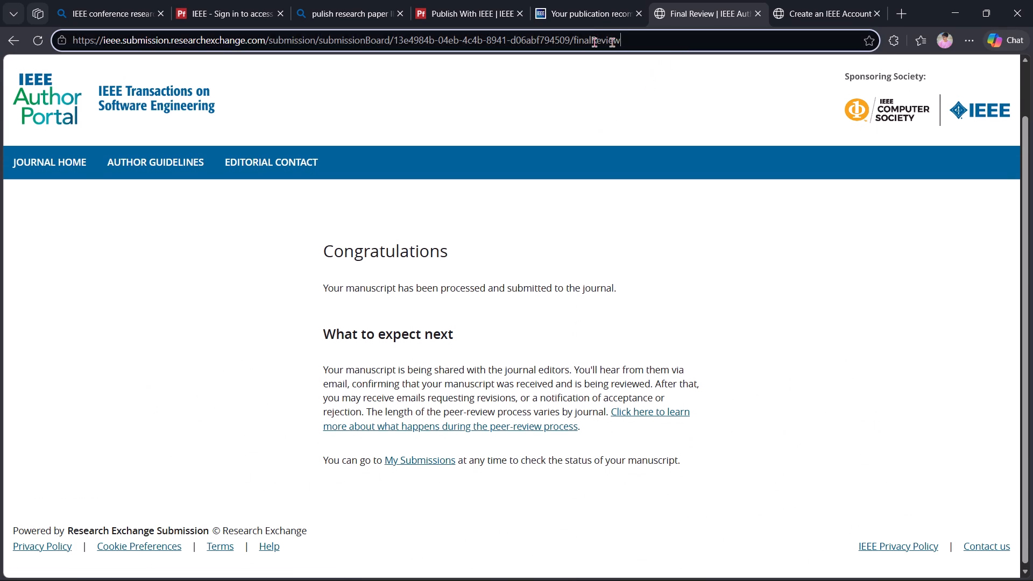
drag(594, 42, 0, 73)
key(ctrl+c)
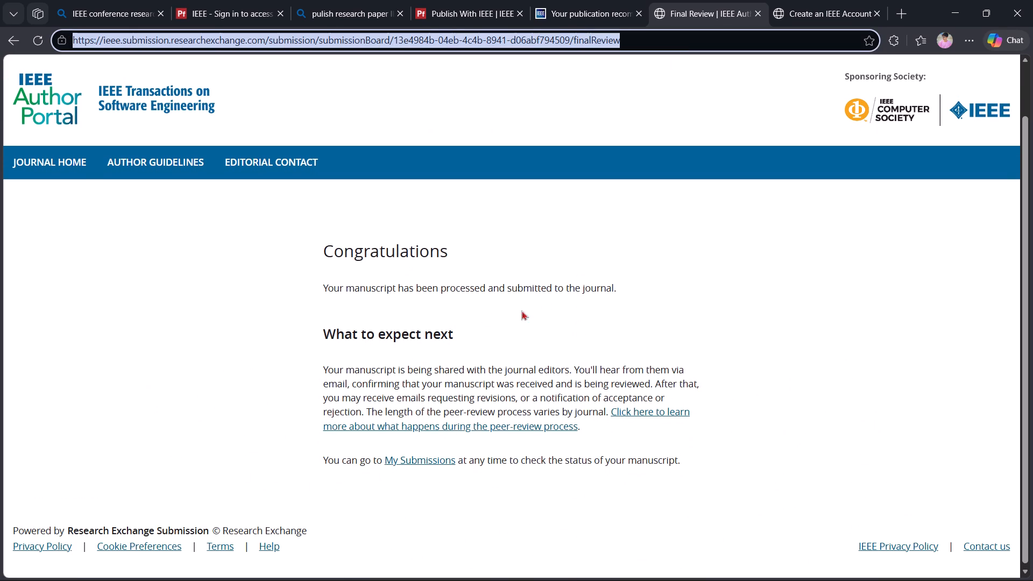
click(584, 271)
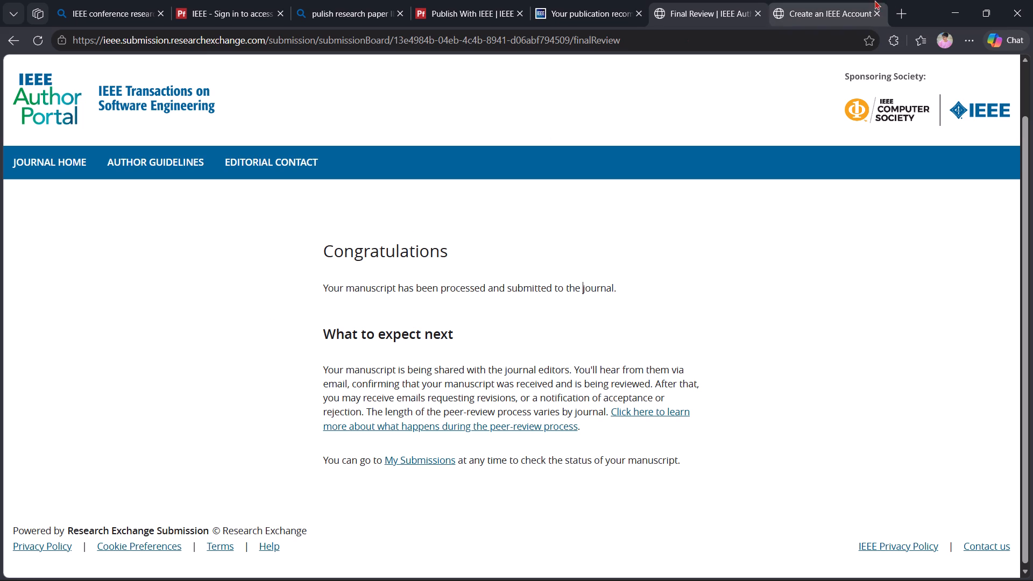
click(901, 15)
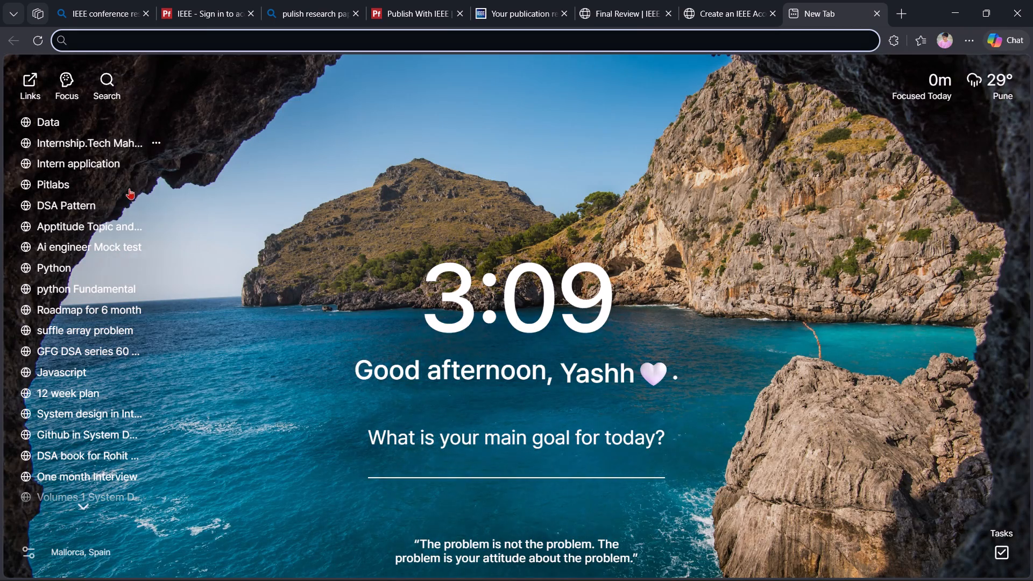
click(32, 87)
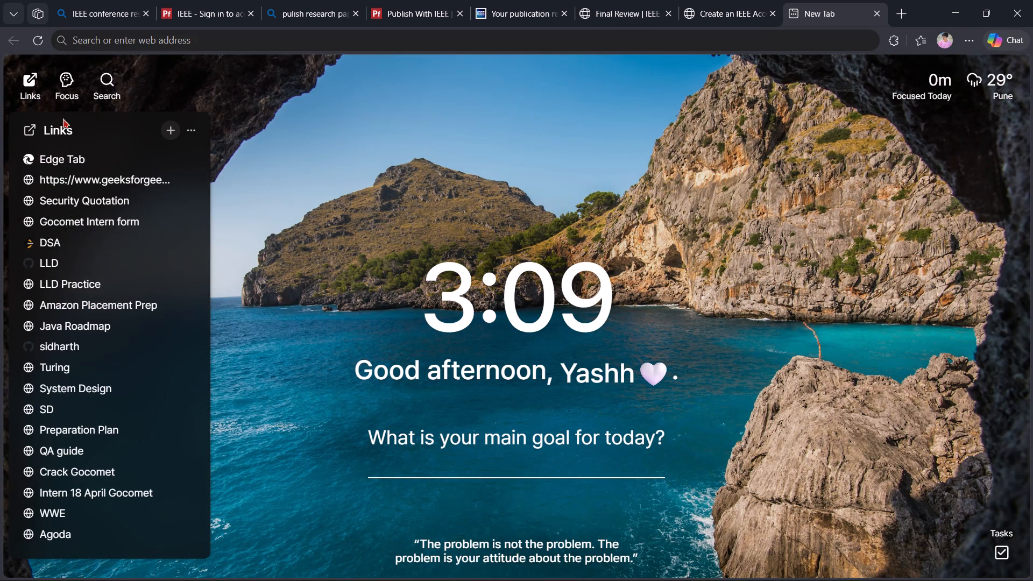
click(171, 132)
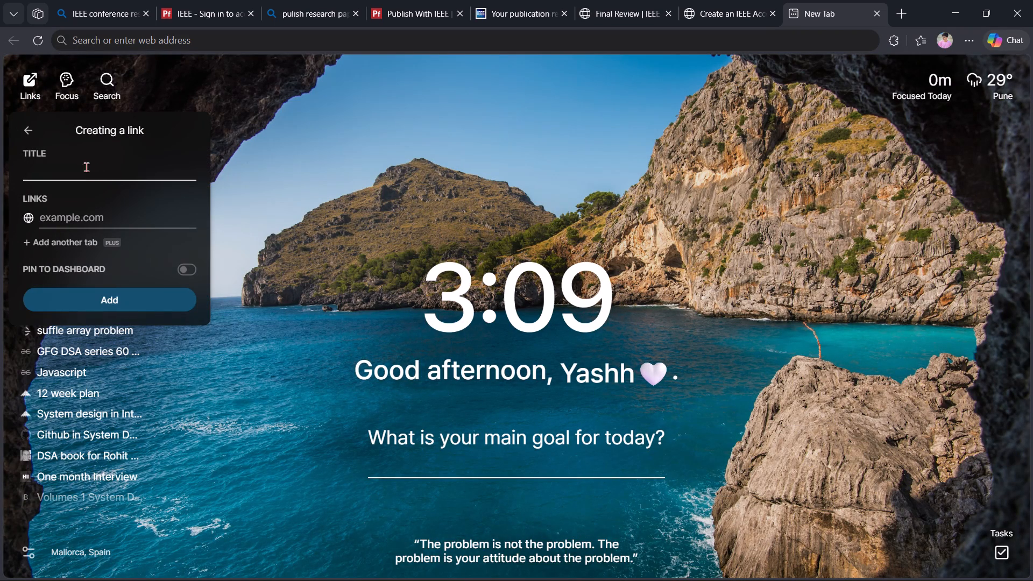
click(90, 225)
key(ctrl+v)
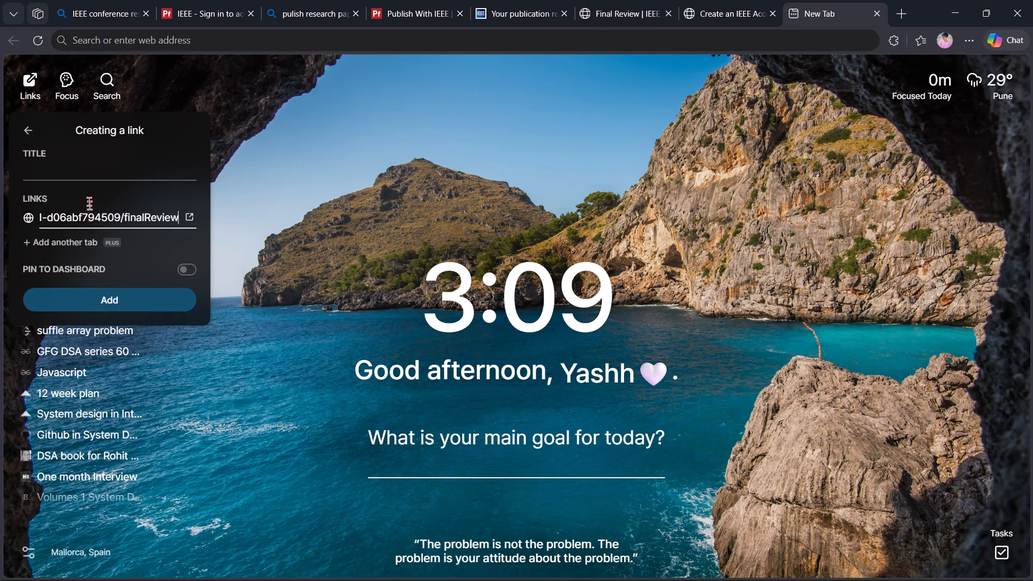
click(95, 173)
text(IEEE)
click(182, 271)
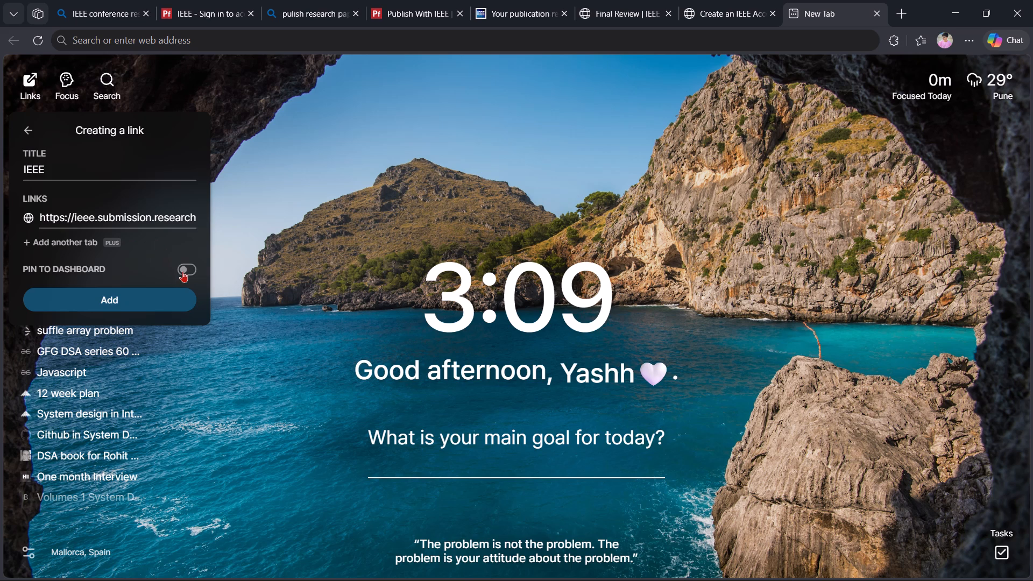
click(138, 302)
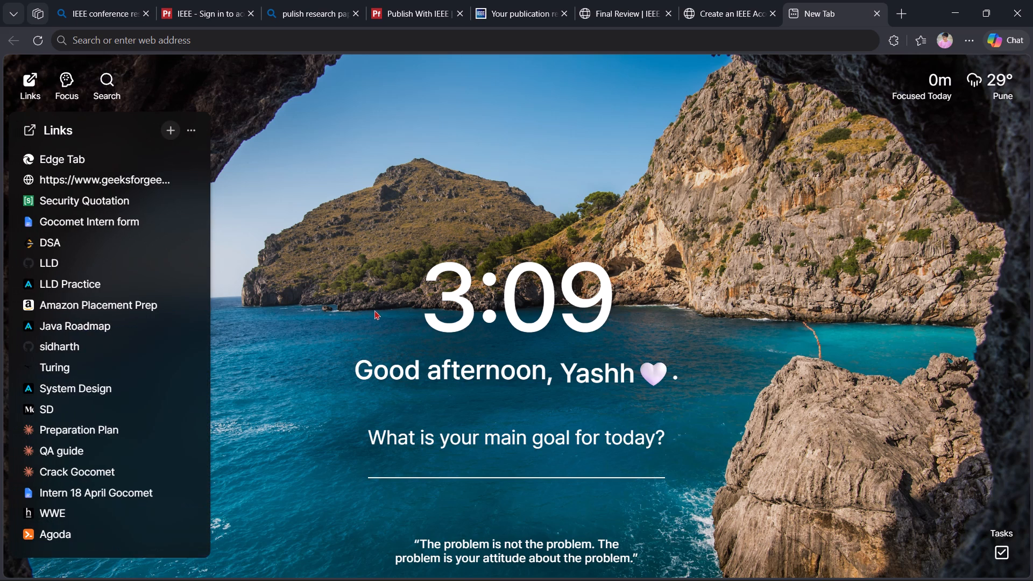
Move the IEEE link up the pinned dashboard links so it sits directly below Data.
scroll(60, 242, down, 5)
scroll(83, 427, down, 4)
click(266, 275)
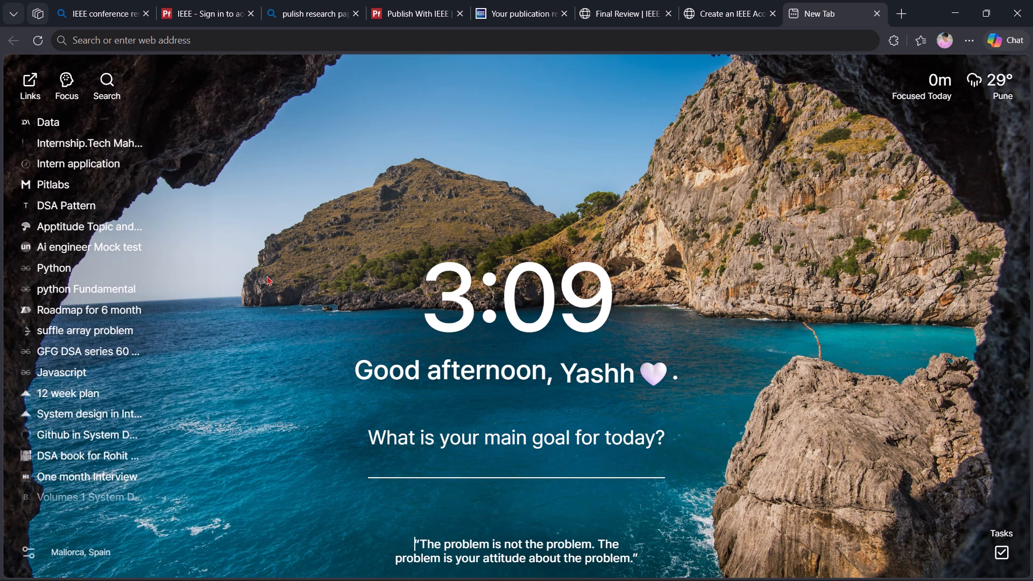
scroll(125, 274, down, 6)
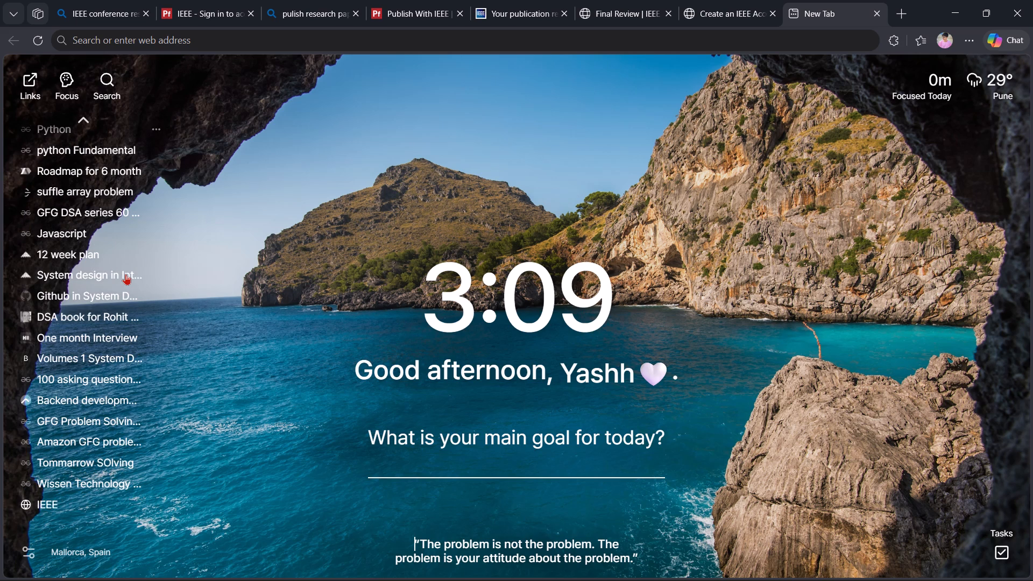
drag(48, 508, 53, 286)
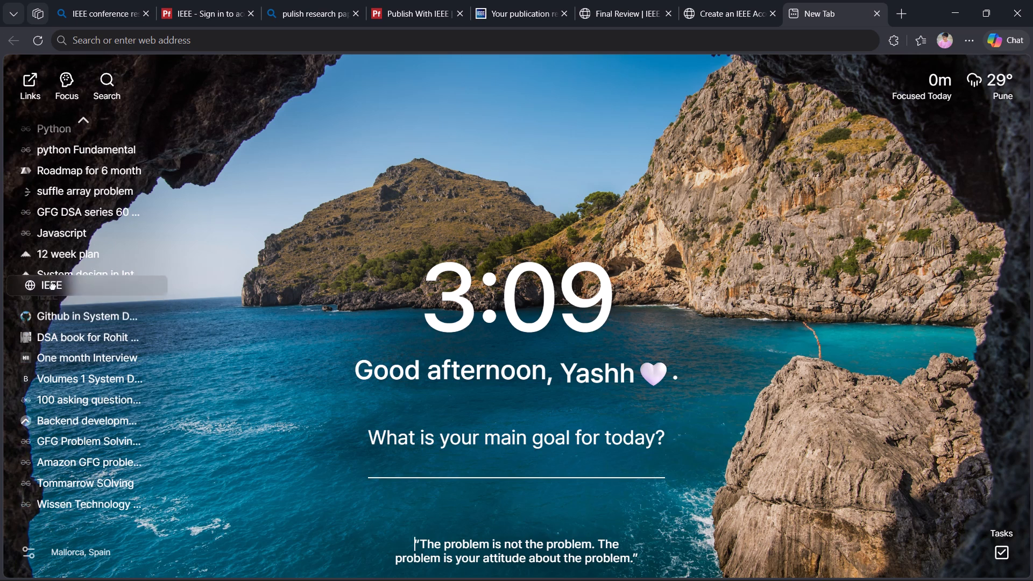
drag(53, 286, 54, 86)
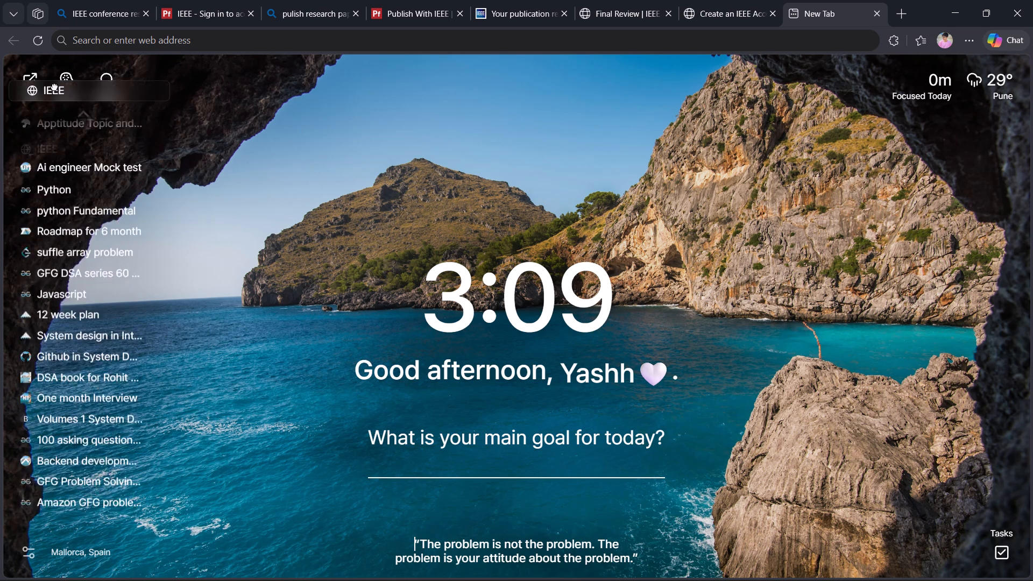
drag(54, 86, 41, 132)
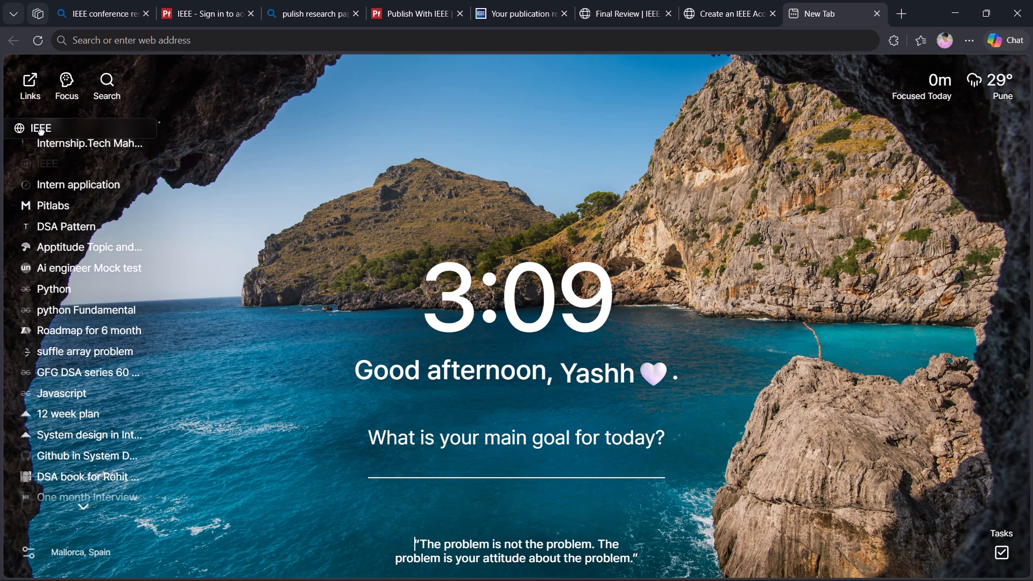
drag(41, 132, 45, 144)
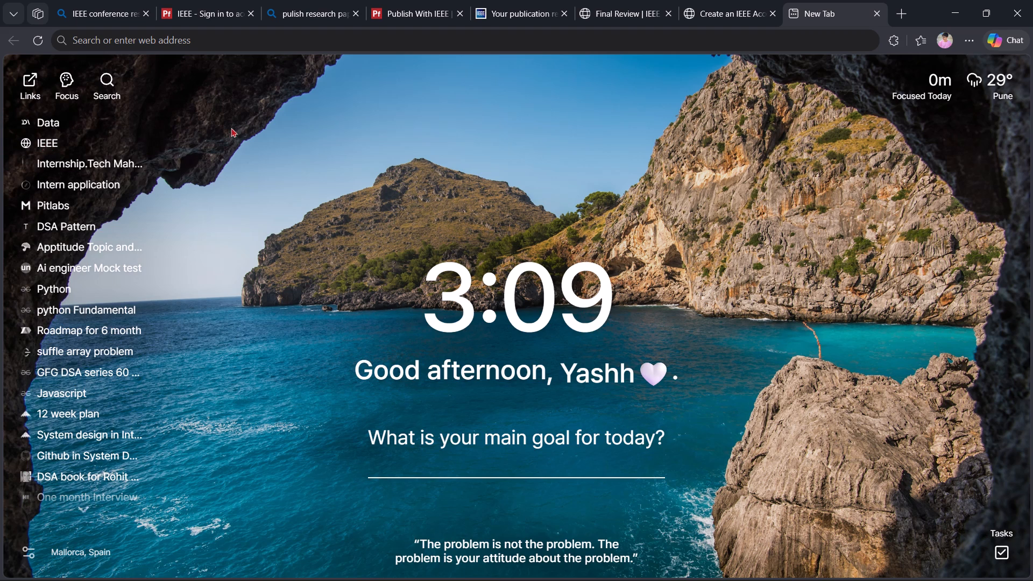
click(259, 126)
Return to the submission confirmation page and open My Submissions to check the manuscript's status.
click(766, 0)
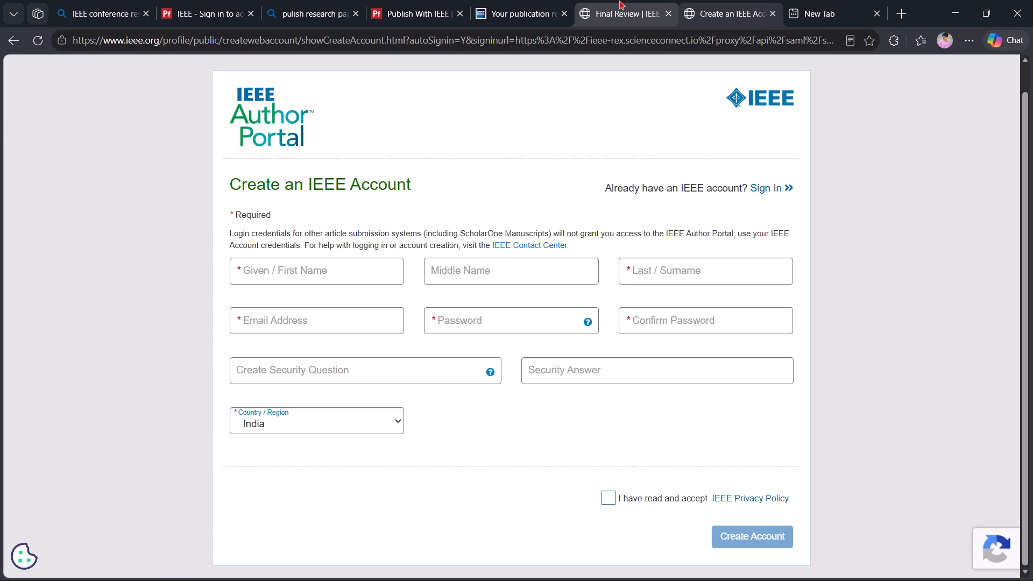
click(619, 0)
scroll(540, 286, down, 4)
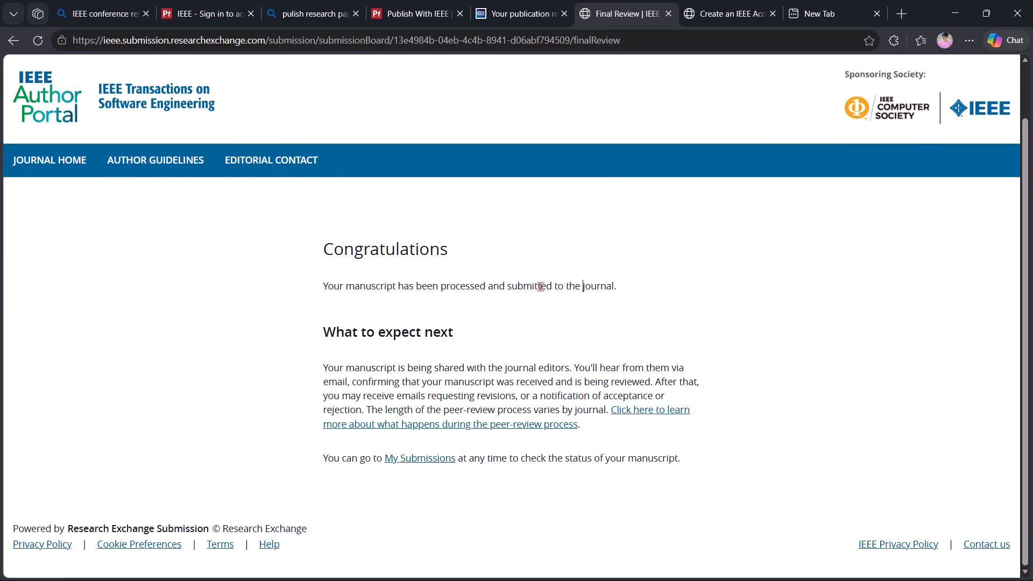
click(412, 458)
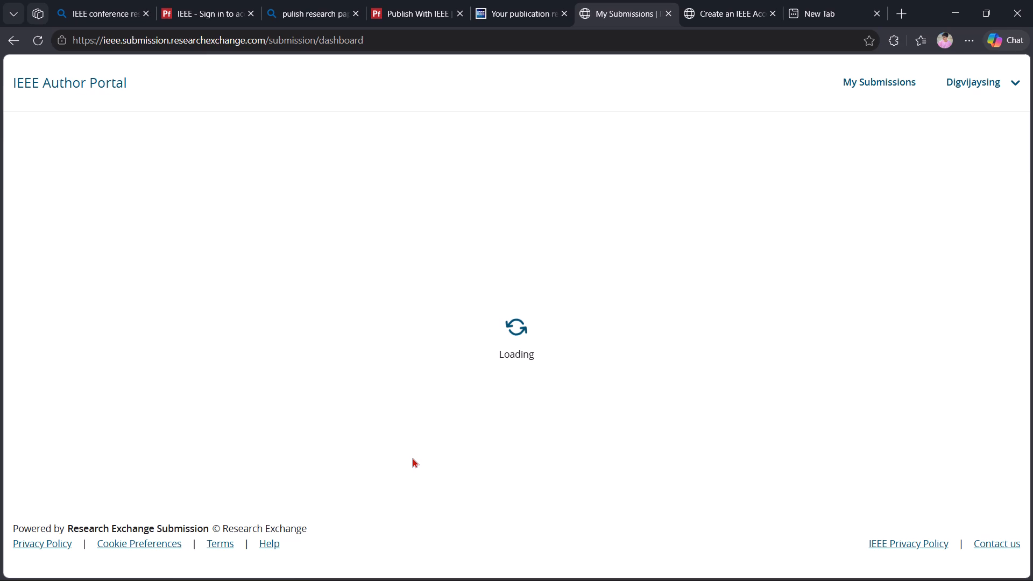
scroll(412, 458, up, 1)
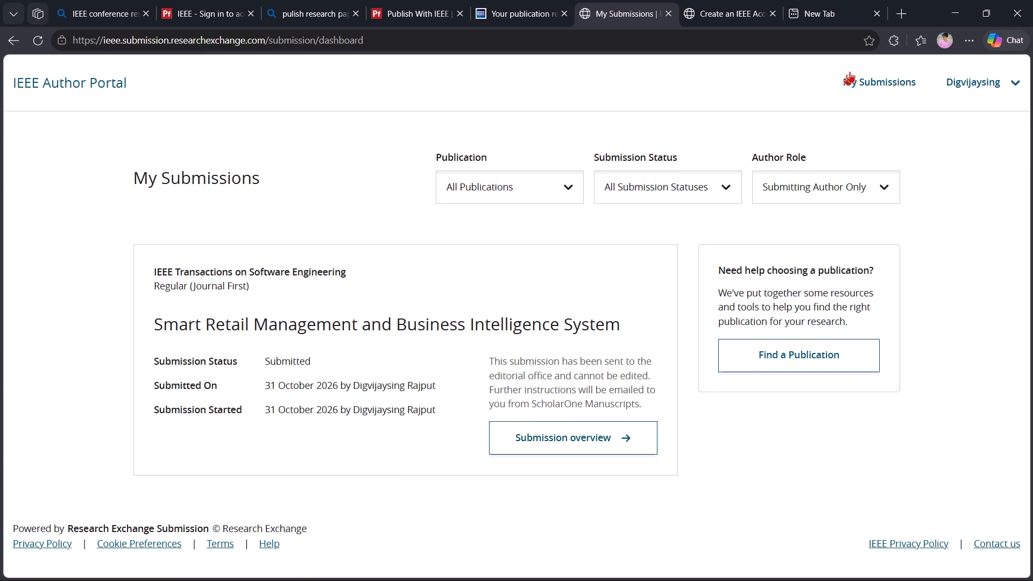
scroll(872, 88, left, 1)
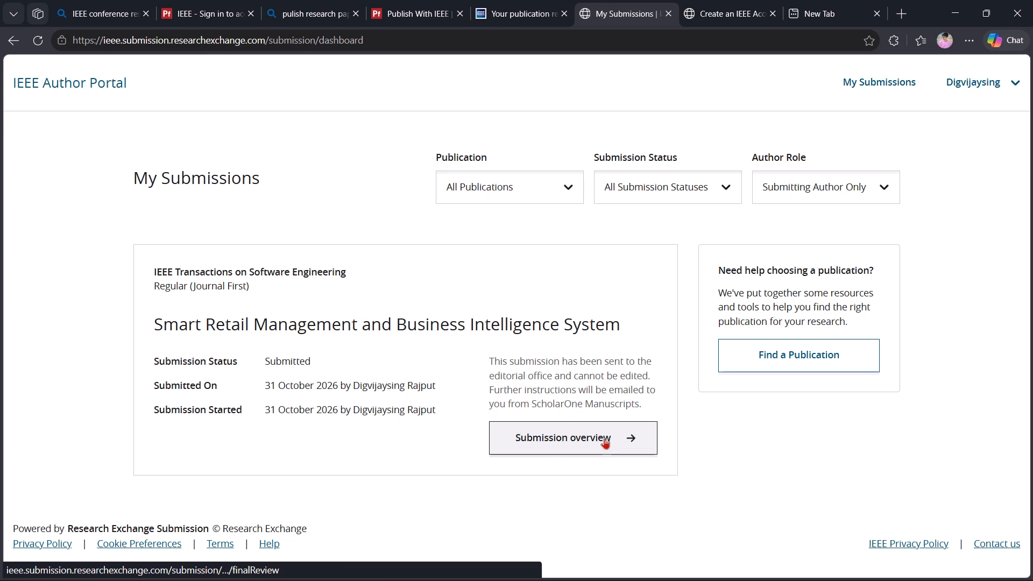
Open the submission overview of the Smart Retail manuscript and review its submitted details through to the History section.
click(583, 438)
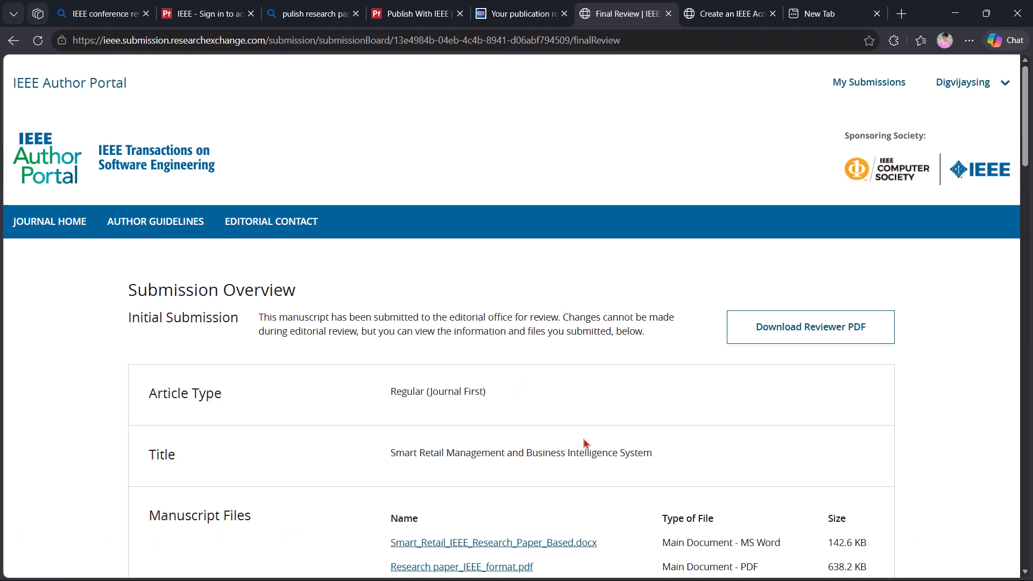
scroll(583, 438, down, 8)
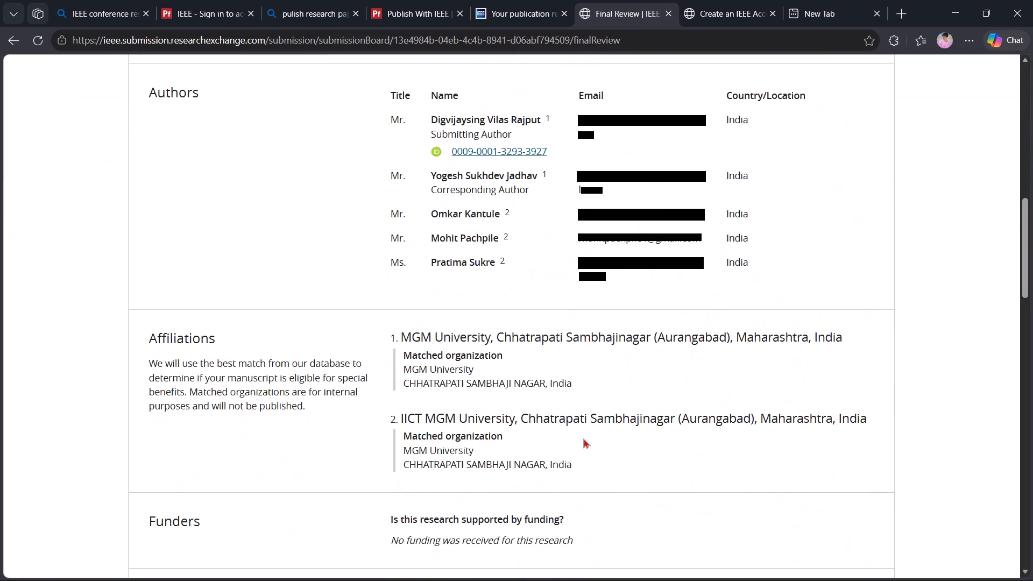
scroll(583, 438, down, 6)
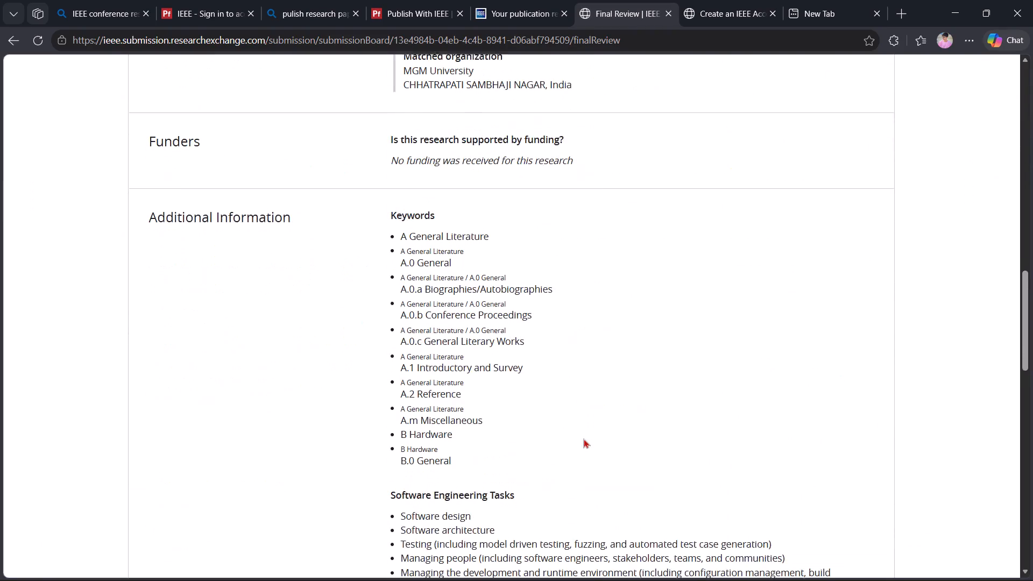
scroll(583, 438, down, 11)
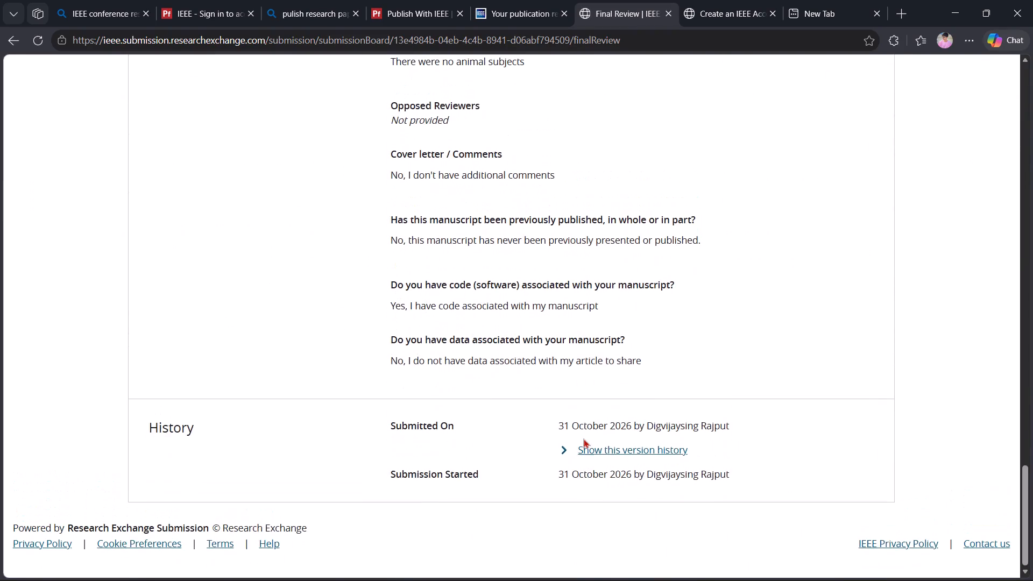
Download the reviewer PDF of the Smart Retail manuscript from the top of its submission overview.
scroll(583, 438, up, 15)
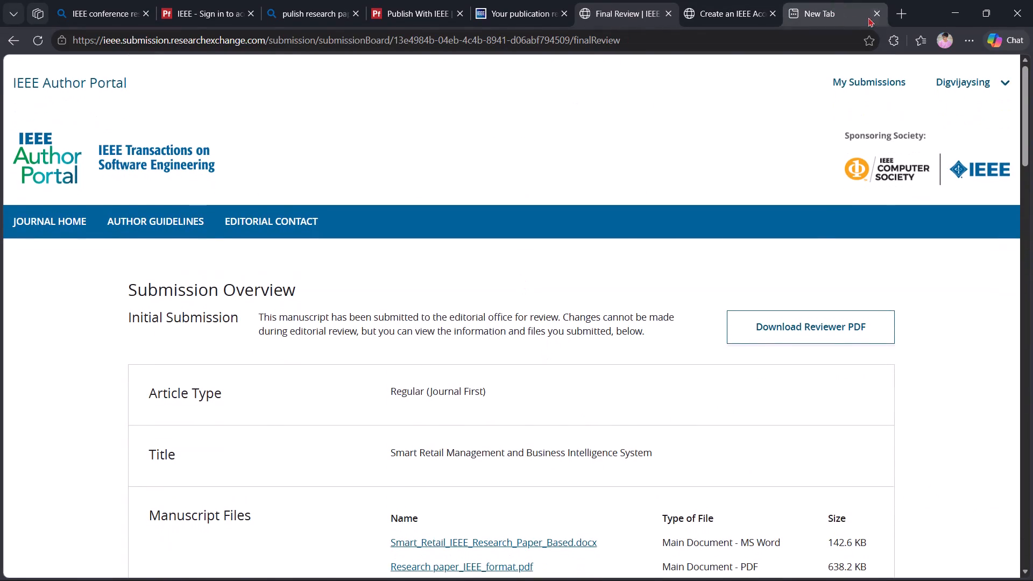
click(810, 320)
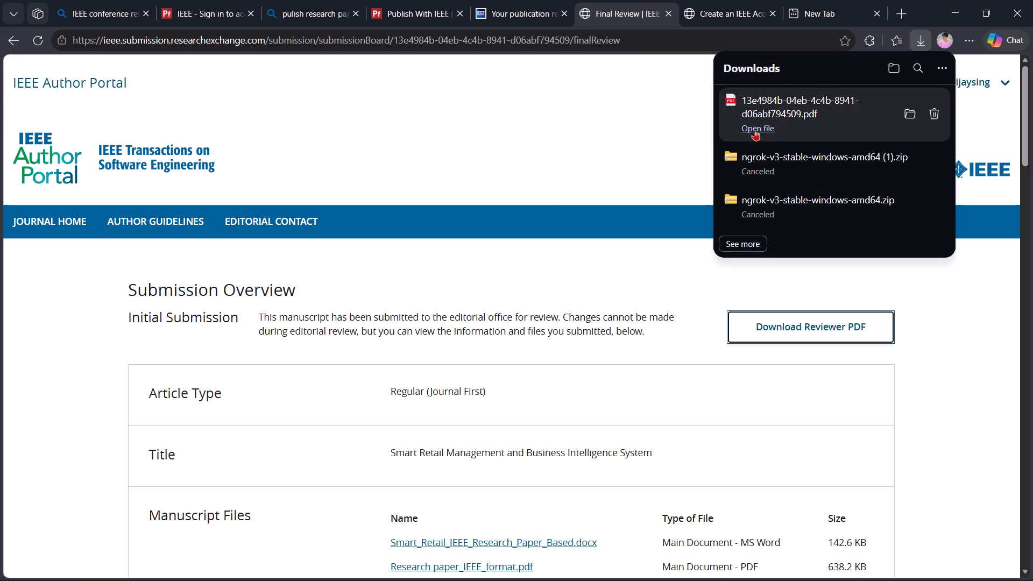
Open the downloaded reviewer PDF and look through its opening pages, from the submission details onward.
click(754, 130)
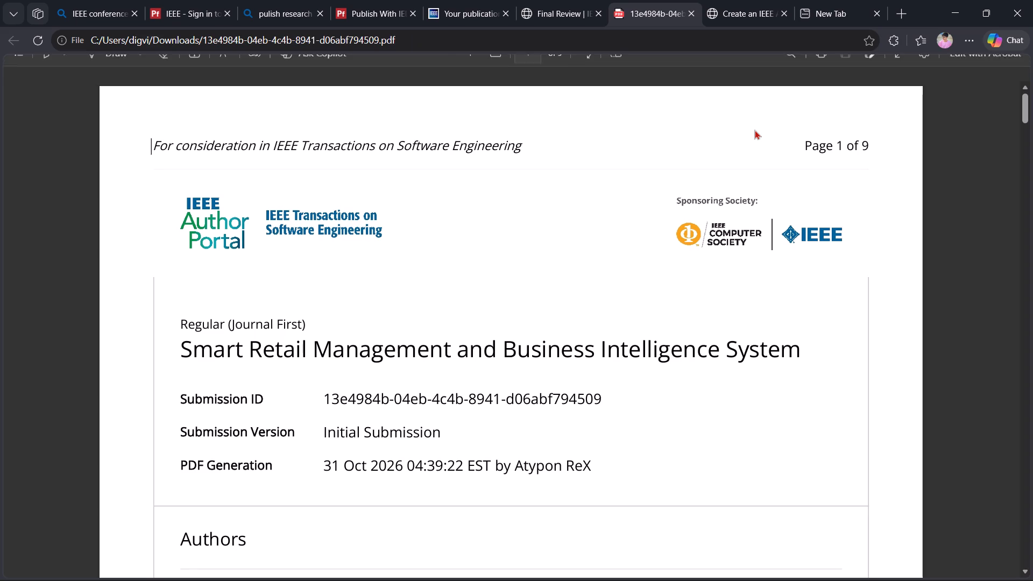
scroll(546, 427, down, 19)
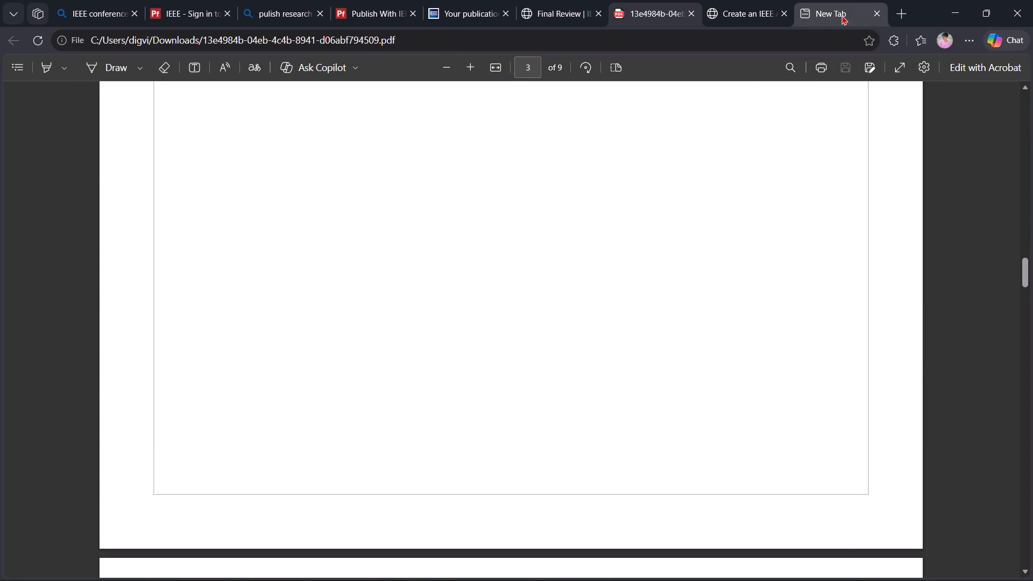
Switch to the new-tab dashboard with the pinned links.
click(820, 0)
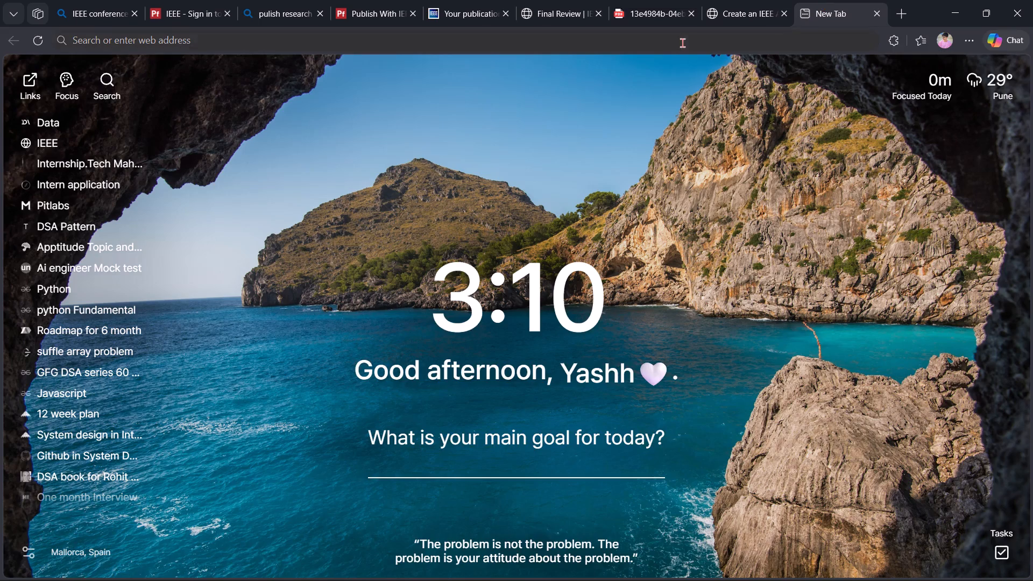
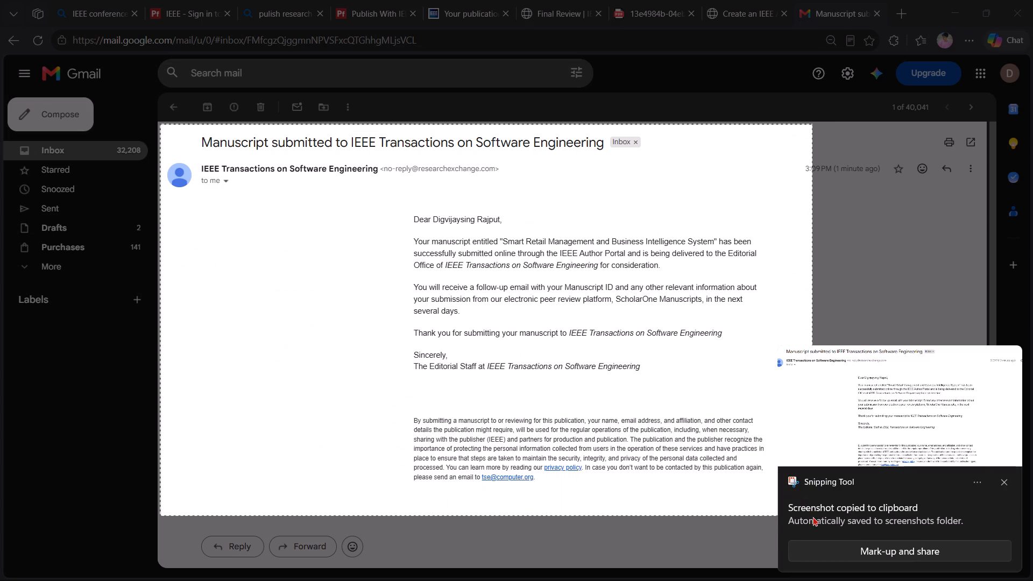
Extend the snip area over the manuscript submission confirmation email to take in its received time and the space below the privacy notice.
drag(812, 516, 878, 536)
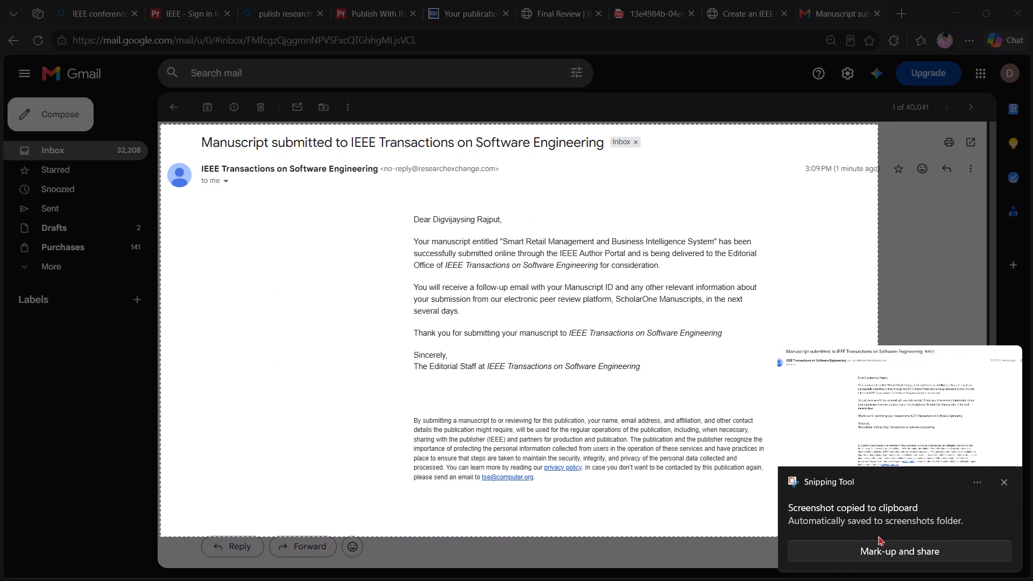
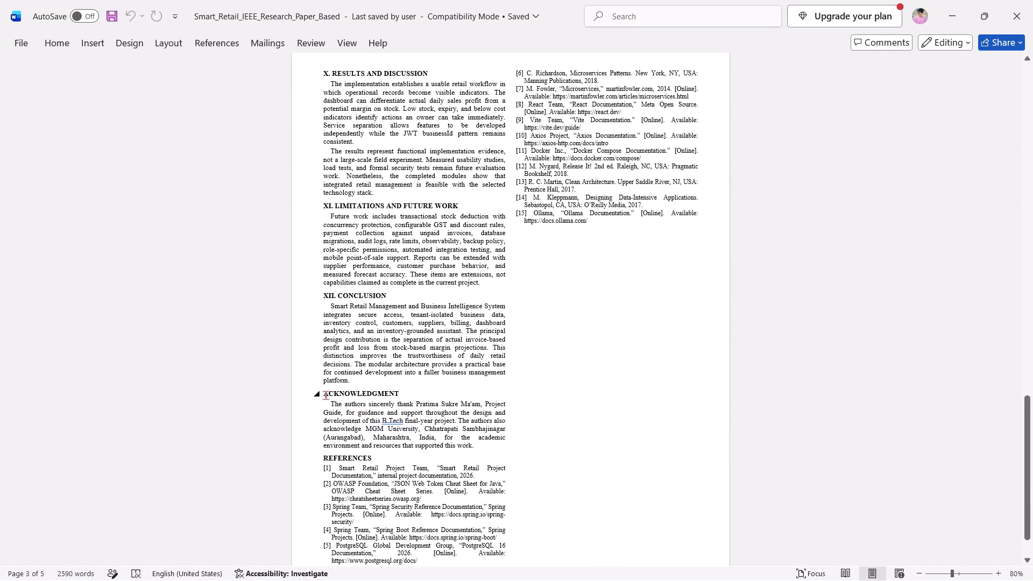
In the Word research paper's Acknowledgment section, delete the honorific "Ma'am" after the project guide's name.
click(481, 406)
key(BackSpace)
key(BackSpace)
key(BackSpace)
key(BackSpace)
key(BackSpace)
key(BackSpace)
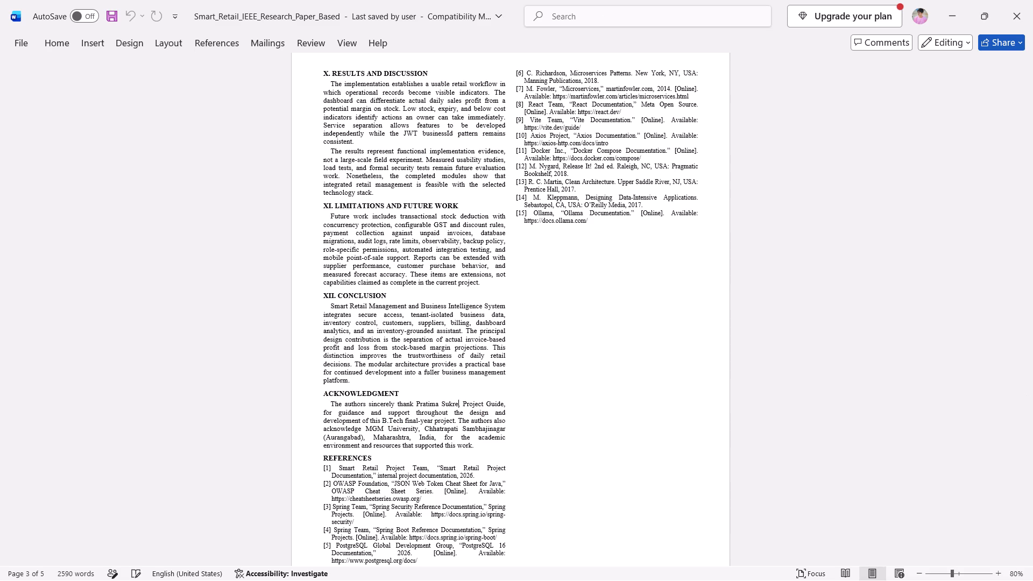
Place the text cursor directly before the project guide's first name in the Acknowledgment's opening sentence.
key(Left)
key(Left)
key(Left)
key(Left)
key(Left)
key(Left)
key(Left)
key(Left)
key(Left)
key(Left)
key(Left)
key(Left)
key(Left)
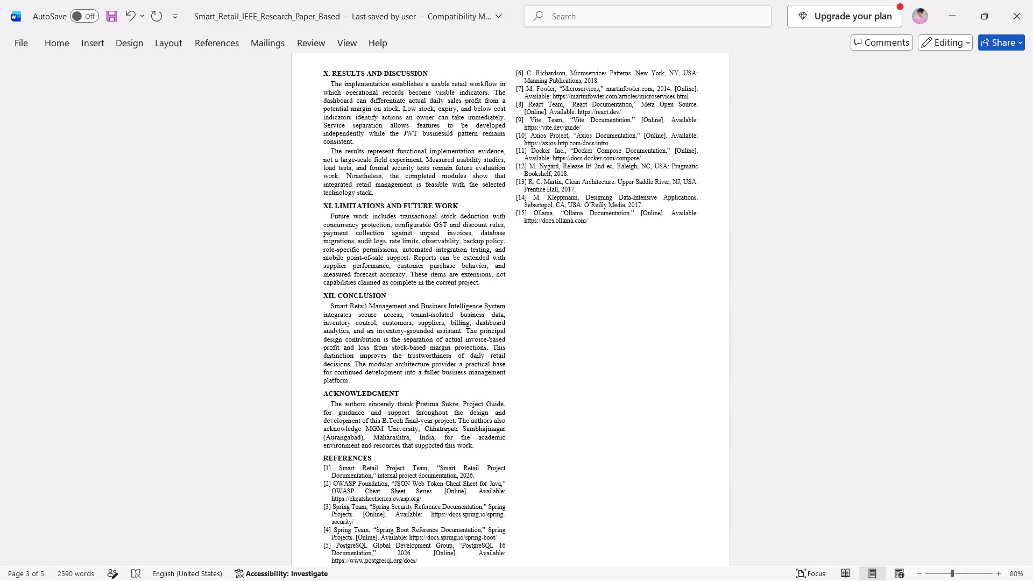
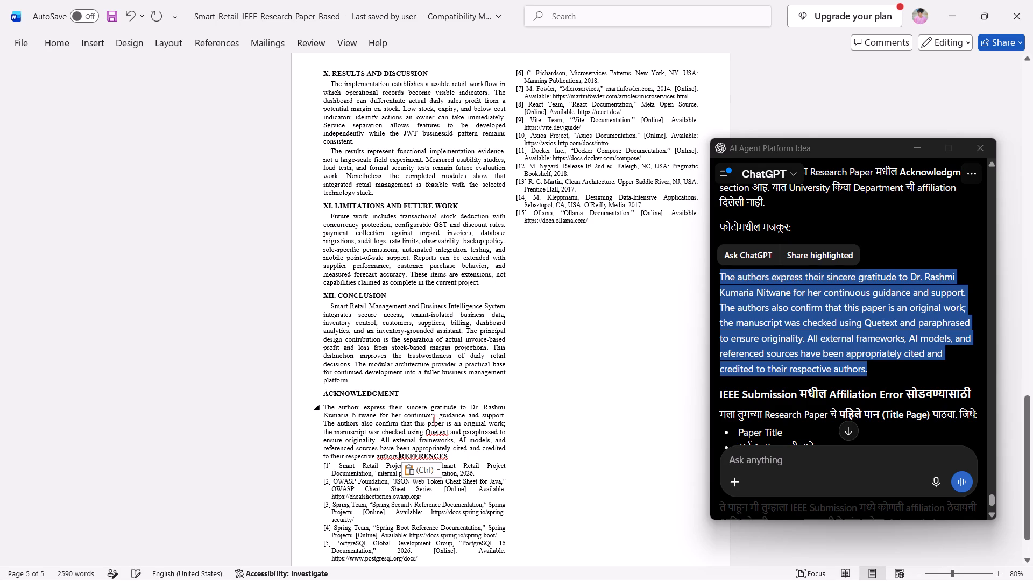
Switch from the Word paper to the WhatsApp window showing the photographed page with the red-boxed passage.
key(alt+Tab)
key(alt+Right)
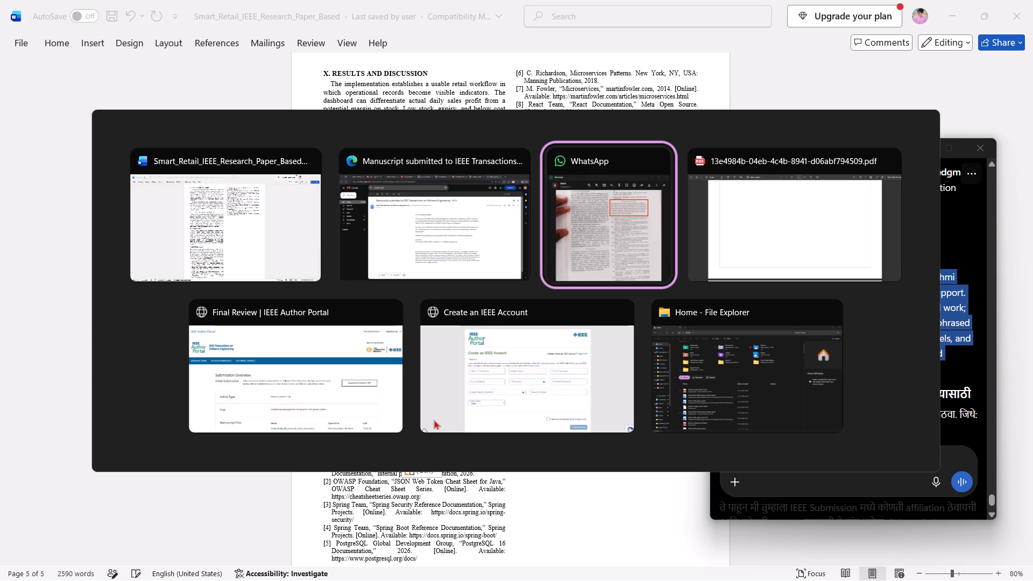
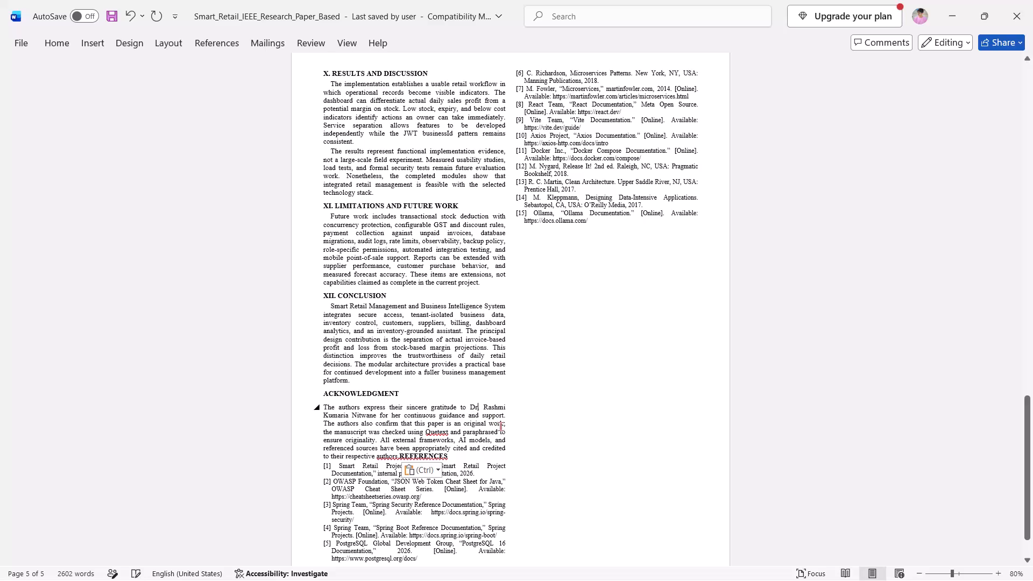
Change the project guide's title in the Acknowledgment's opening sentence to "Ms".
key(BackSpace)
key(BackSpace)
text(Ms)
Replace the first name following the guide's title in the Acknowledgment with the new guide's first name.
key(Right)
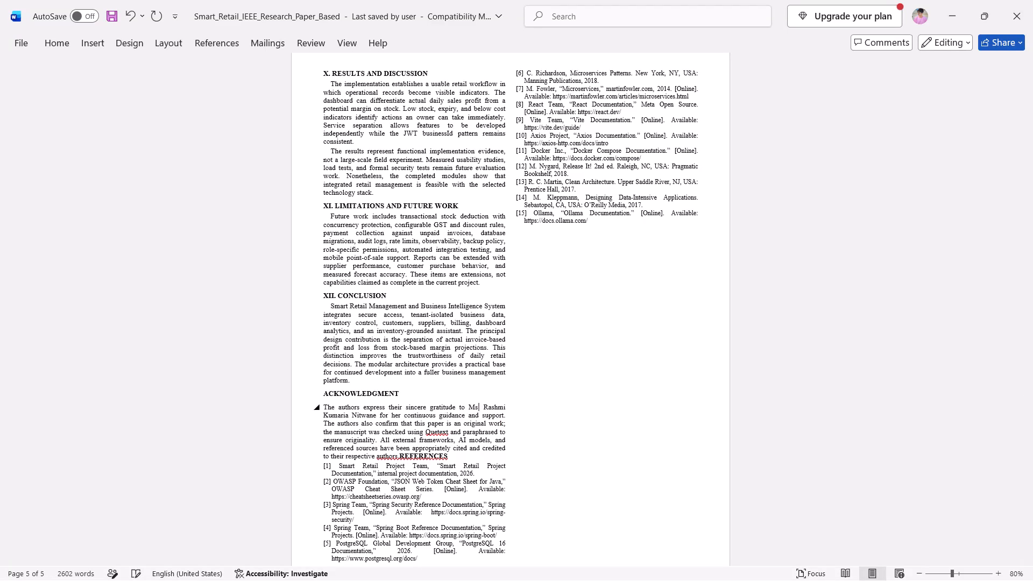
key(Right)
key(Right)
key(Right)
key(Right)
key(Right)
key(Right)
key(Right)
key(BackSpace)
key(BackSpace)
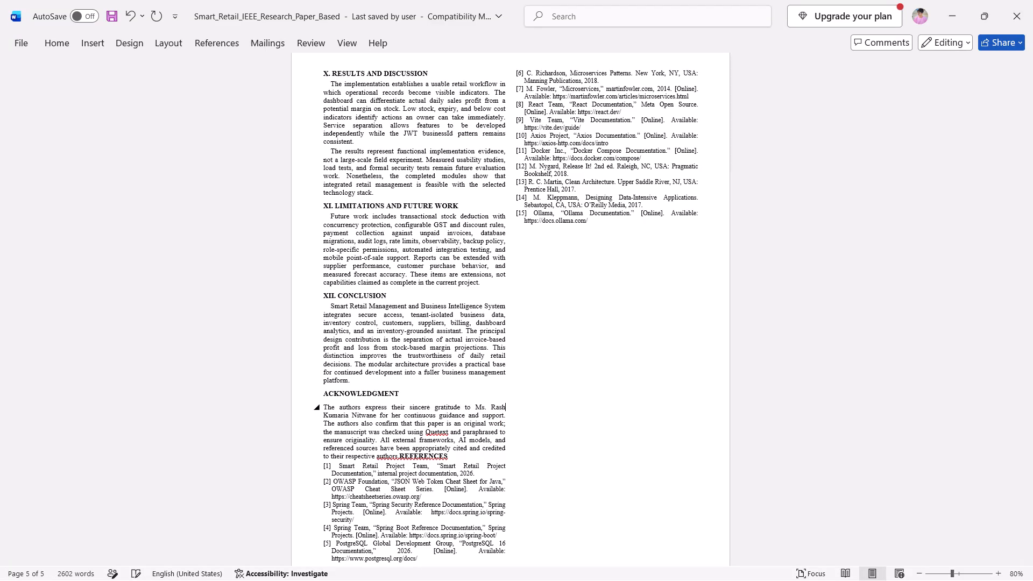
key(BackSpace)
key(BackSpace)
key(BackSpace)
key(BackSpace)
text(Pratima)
Replace the old guide's remaining middle and last names in the Acknowledgment with the new guide's surname.
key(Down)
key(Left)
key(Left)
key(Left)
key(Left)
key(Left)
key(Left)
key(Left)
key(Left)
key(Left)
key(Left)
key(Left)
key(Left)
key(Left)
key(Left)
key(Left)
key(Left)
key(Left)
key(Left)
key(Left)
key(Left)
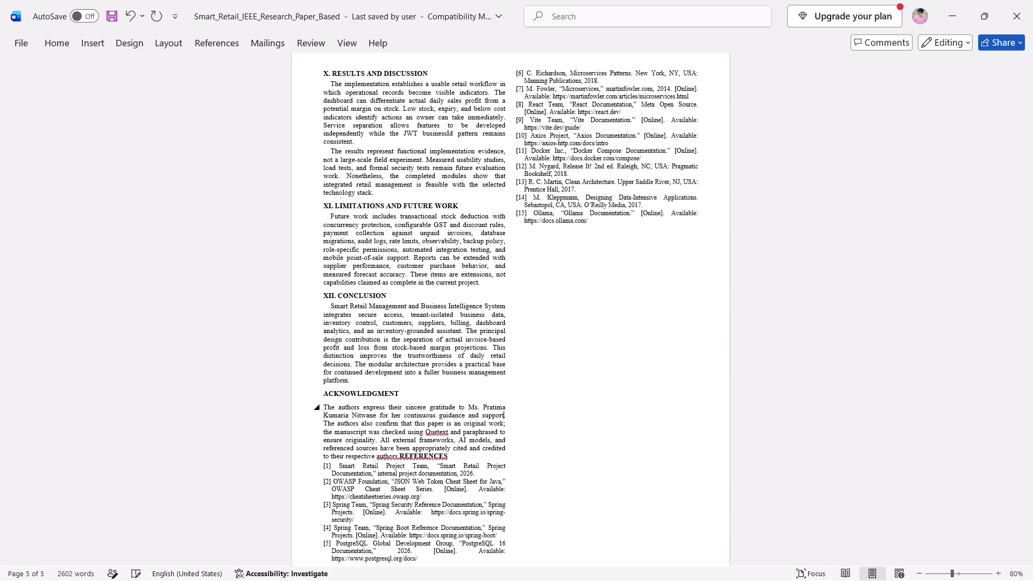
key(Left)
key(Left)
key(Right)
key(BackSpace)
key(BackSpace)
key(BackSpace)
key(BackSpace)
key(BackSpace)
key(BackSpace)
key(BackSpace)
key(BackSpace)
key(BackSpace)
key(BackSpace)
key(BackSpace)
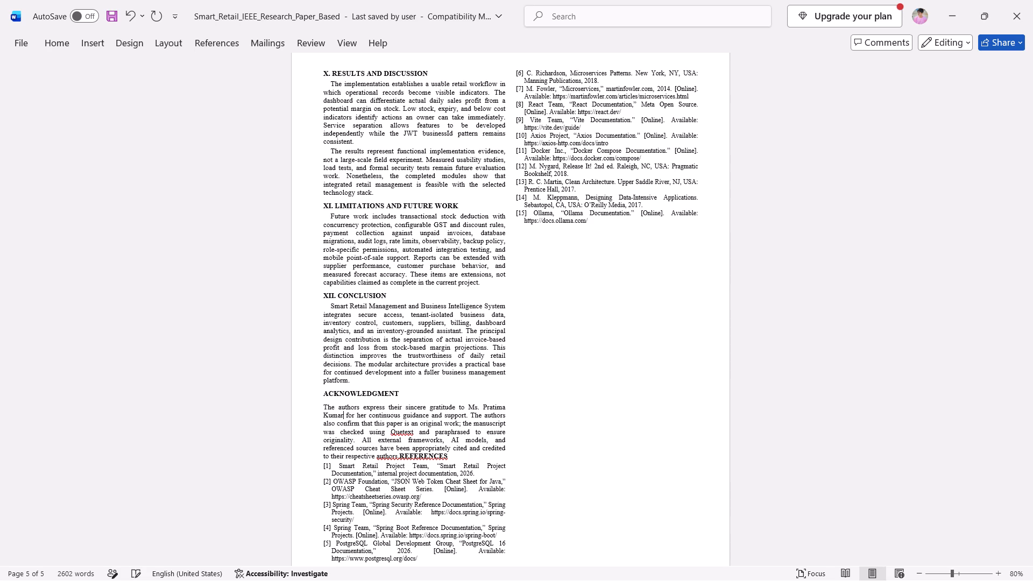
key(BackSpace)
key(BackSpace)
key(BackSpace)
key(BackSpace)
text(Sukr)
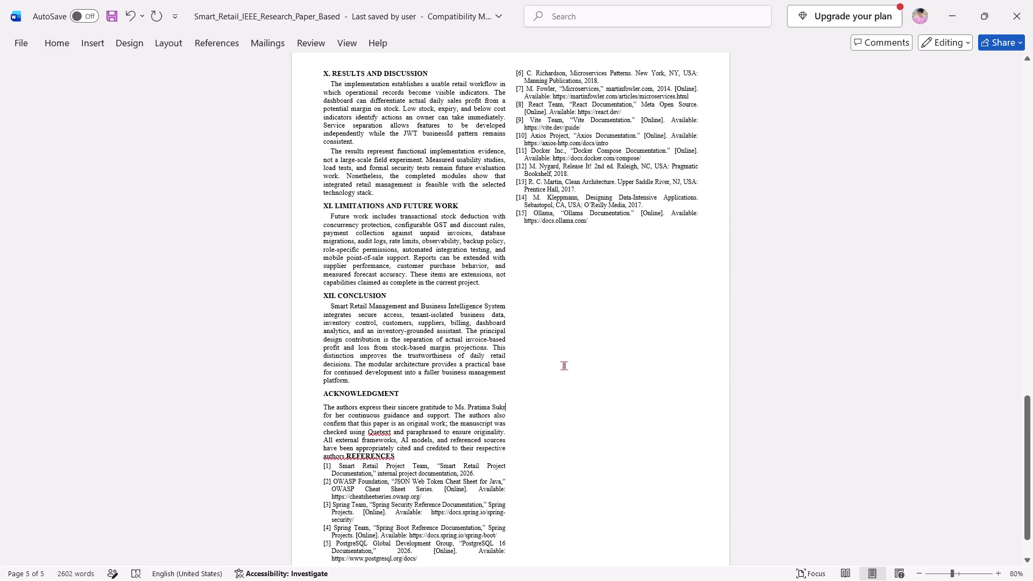
scroll(567, 365, up, 9)
scroll(567, 365, down, 9)
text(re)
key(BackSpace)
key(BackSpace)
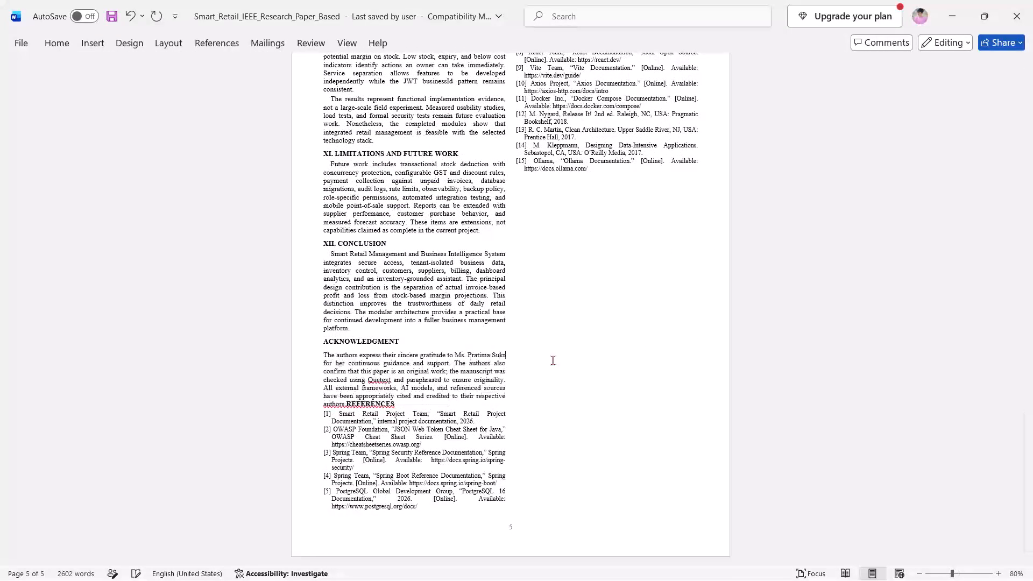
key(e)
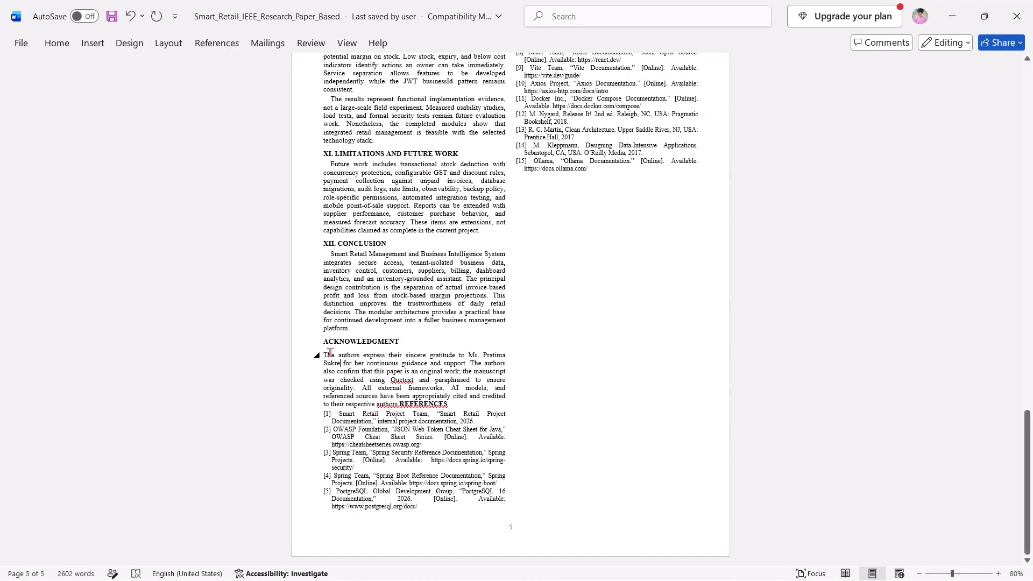
Look back over the paper's pages and save the revised Smart_Retail_IEEE_Research_Paper_Based document.
scroll(362, 350, down, 1)
scroll(380, 366, up, 3)
scroll(380, 366, down, 2)
scroll(380, 366, up, 1)
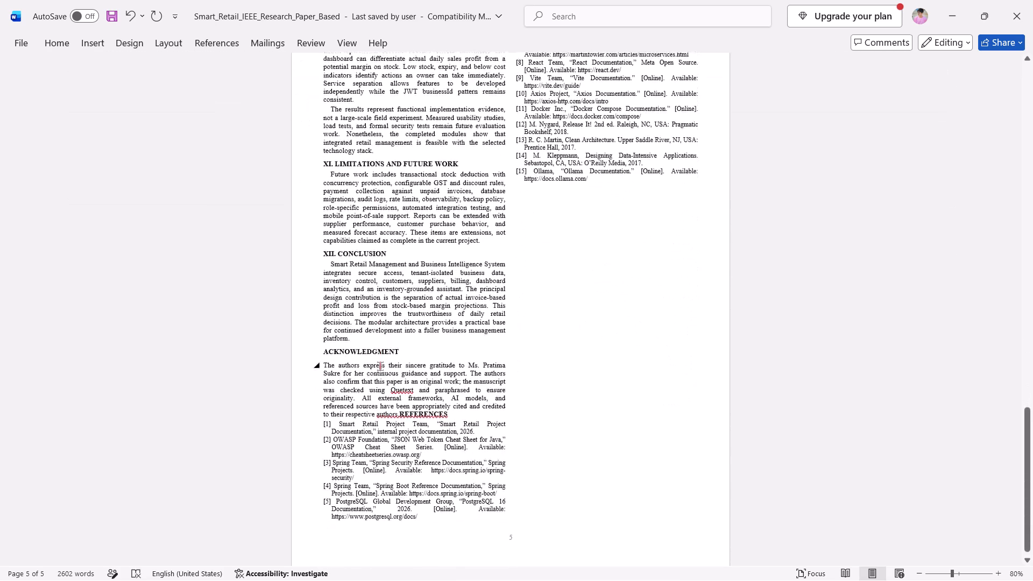
scroll(380, 366, up, 3)
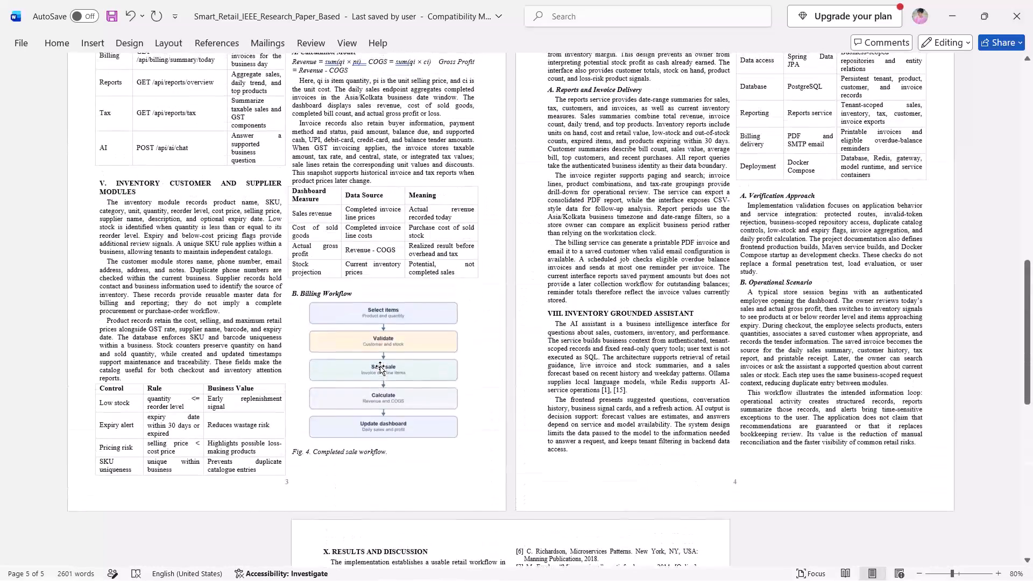
scroll(380, 366, up, 2)
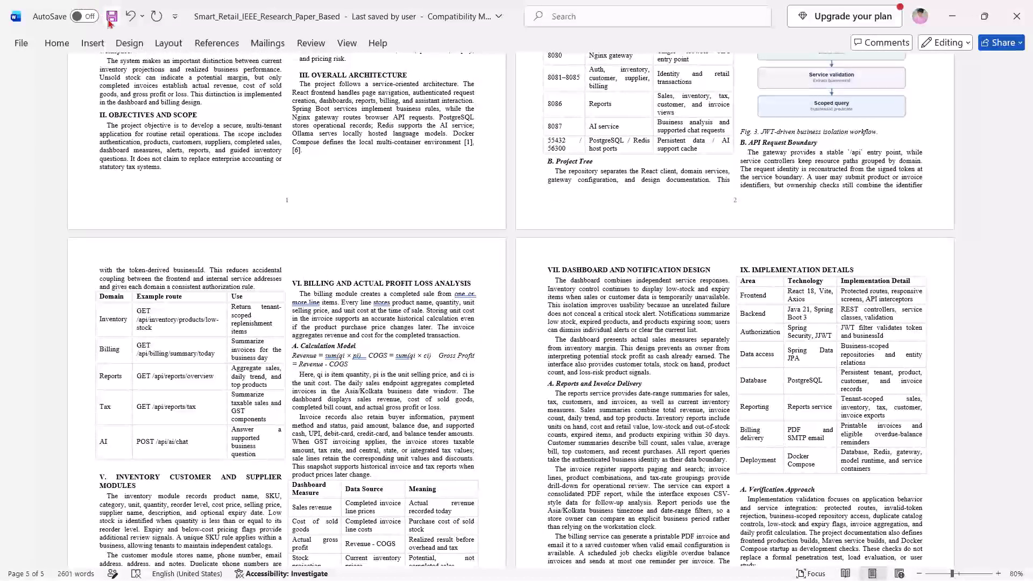
click(108, 19)
click(108, 19)
click(108, 19)
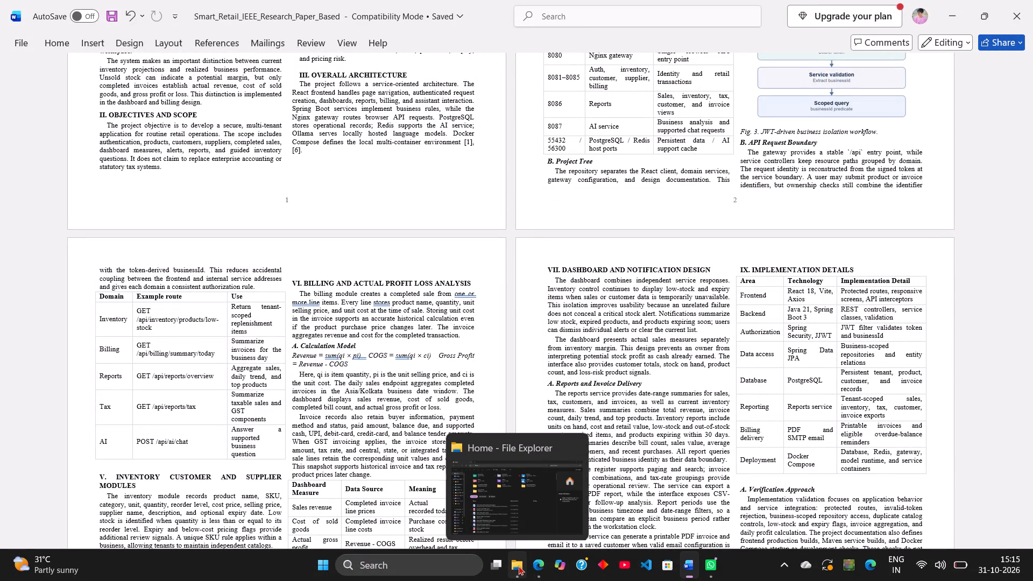
Switch to File Explorer and pick the PDF Research paper_IEEE_format from the recent files.
click(518, 563)
click(271, 385)
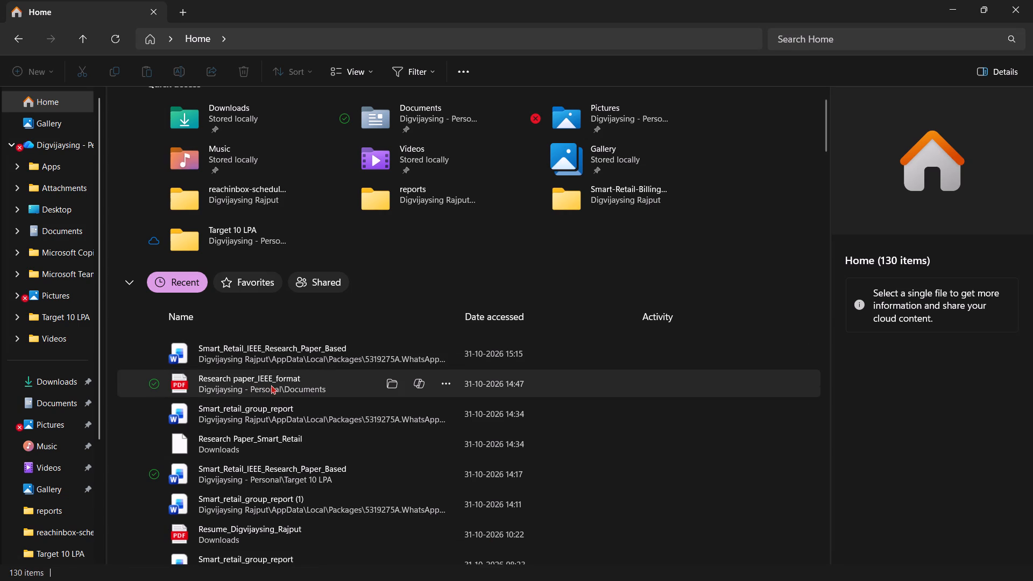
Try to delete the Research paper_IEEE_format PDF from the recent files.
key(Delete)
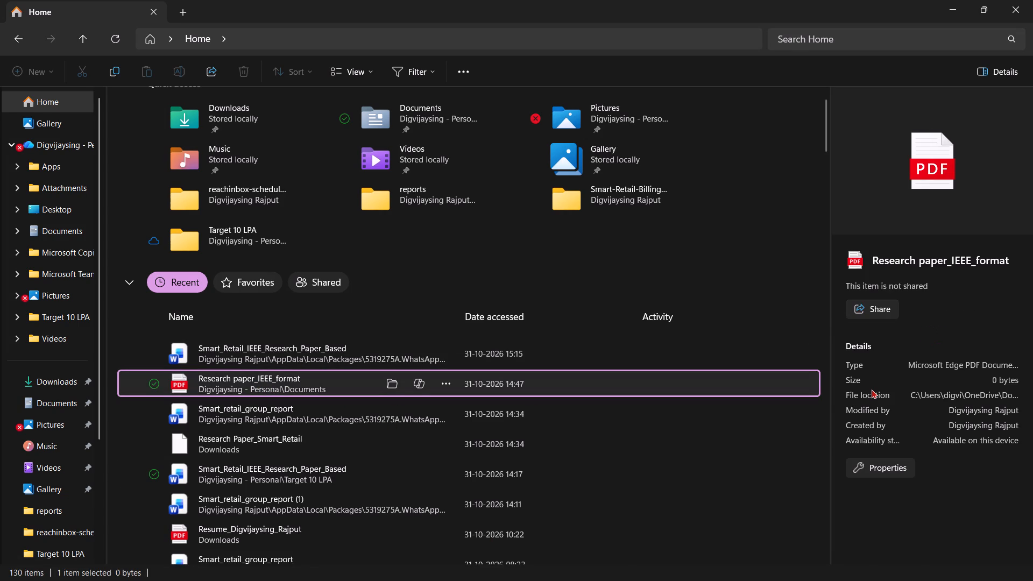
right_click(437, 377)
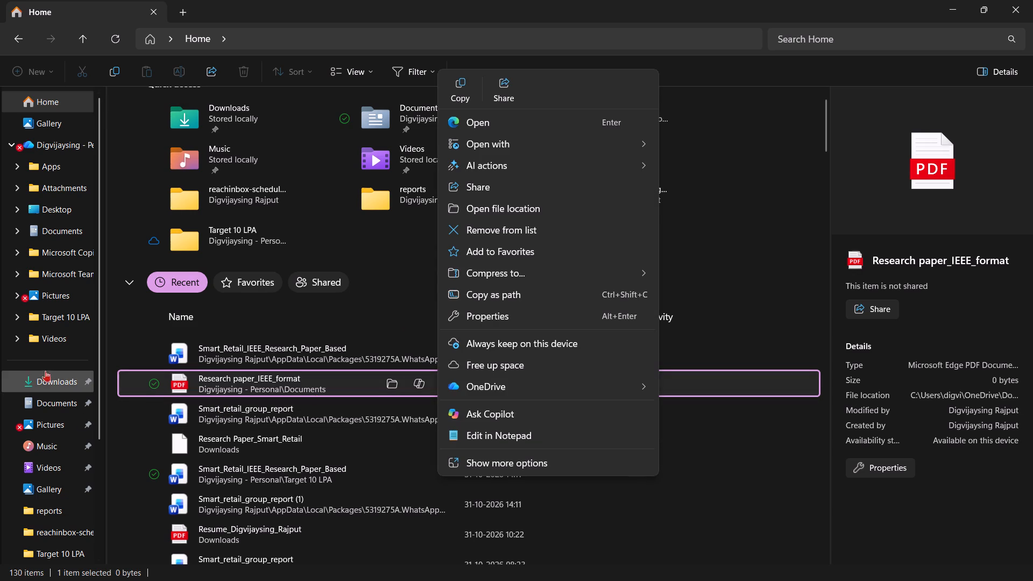
Delete today's PDF named 13e4984b-04eb-4c4b-8941-d06abf794509 from the Downloads folder.
click(48, 374)
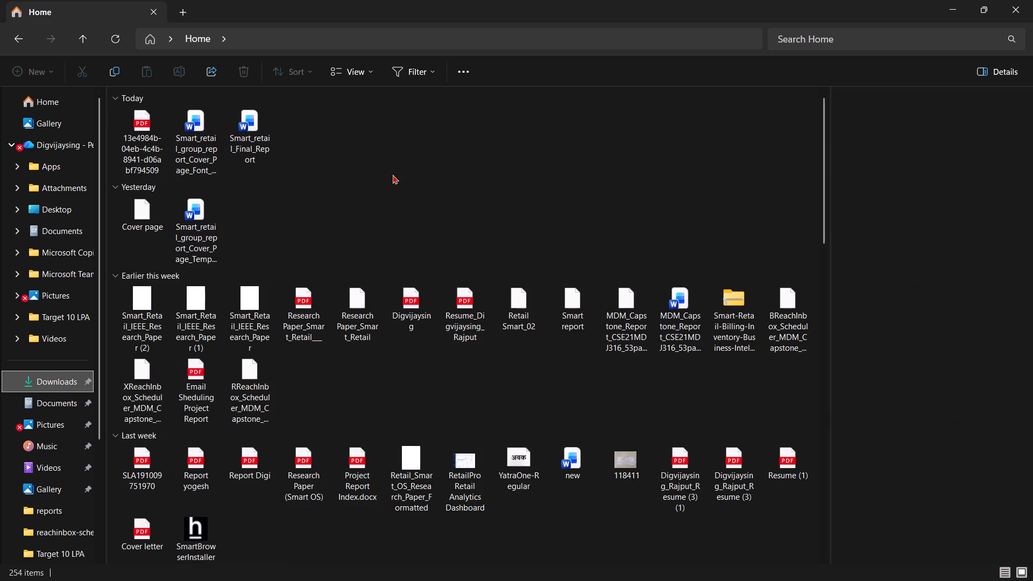
click(139, 137)
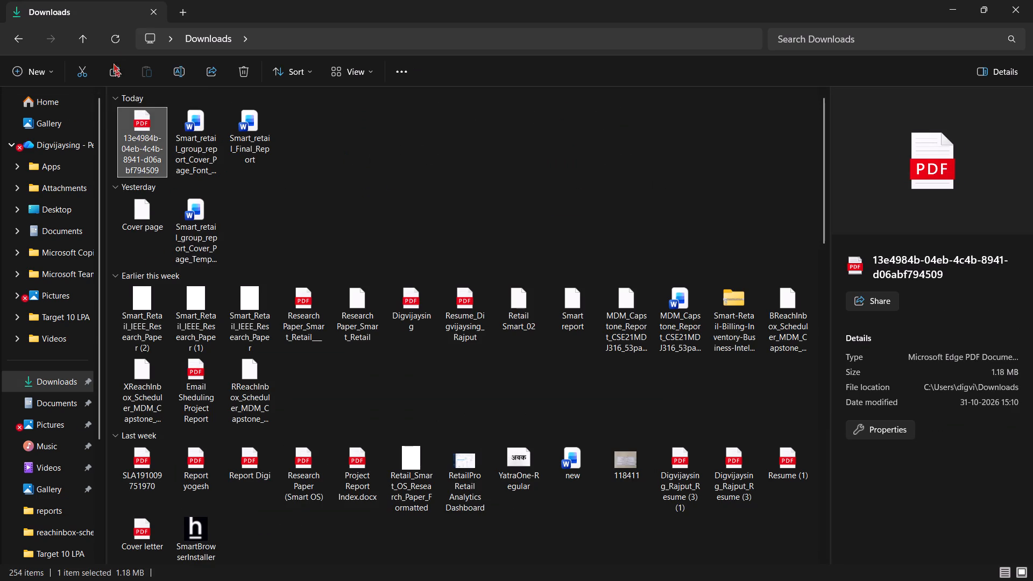
click(119, 40)
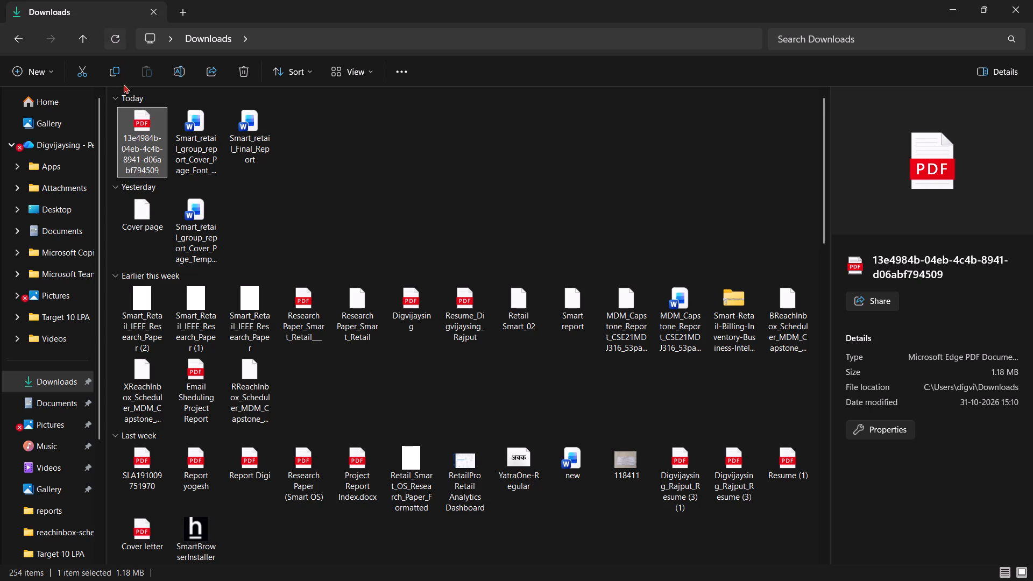
key(Delete)
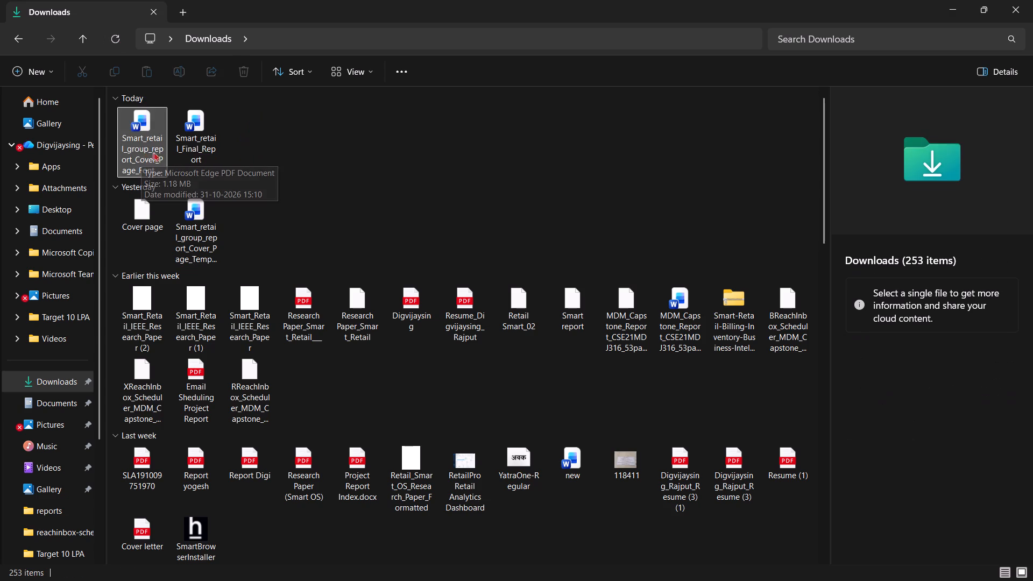
Switch to Word and turn on AutoSave for Smart_Retail_IEEE_Research_Paper_Based by uploading it to OneDrive - Personal, saving the document.
key(alt+Tab)
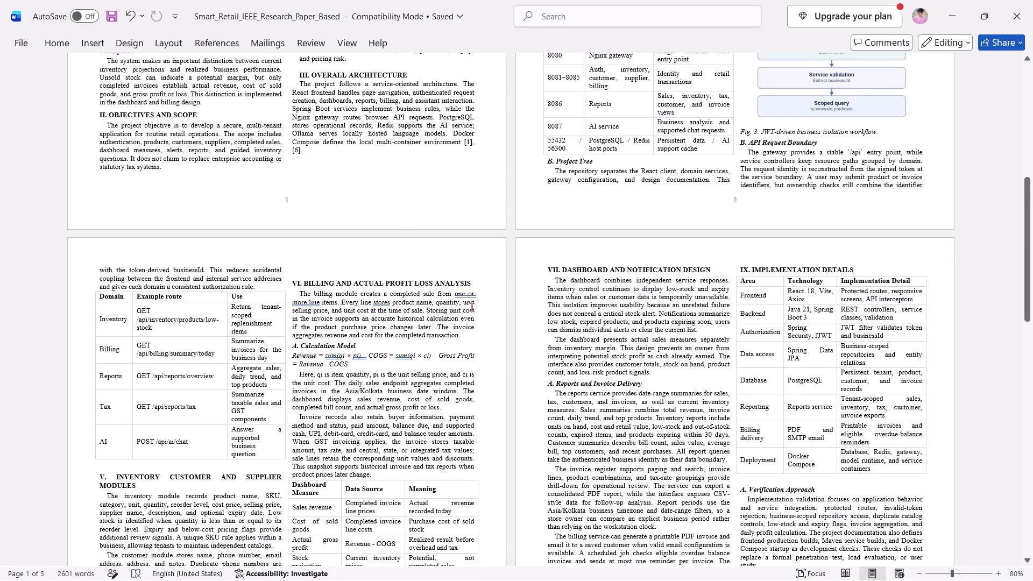
scroll(478, 310, down, 1)
click(114, 8)
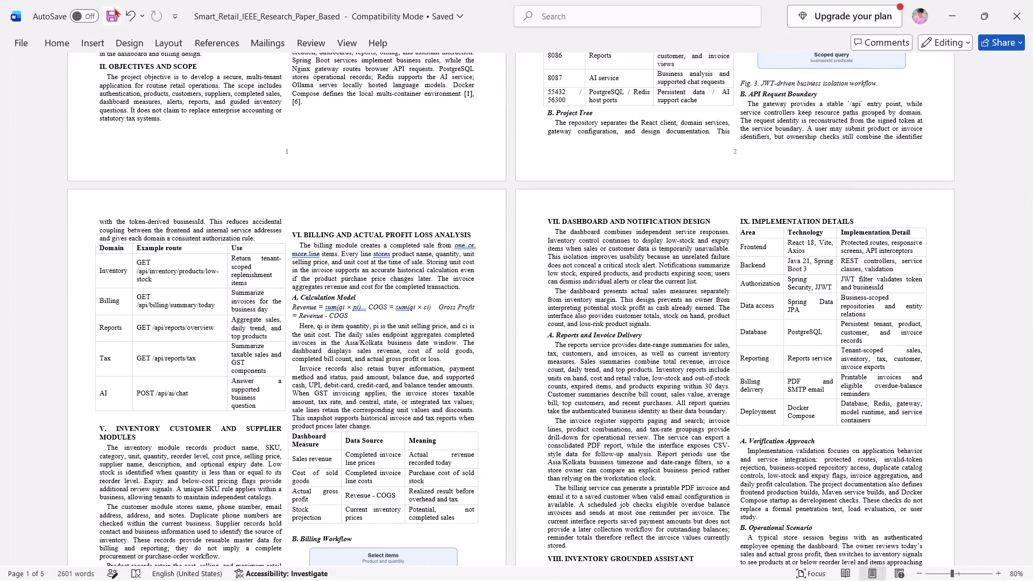
click(84, 15)
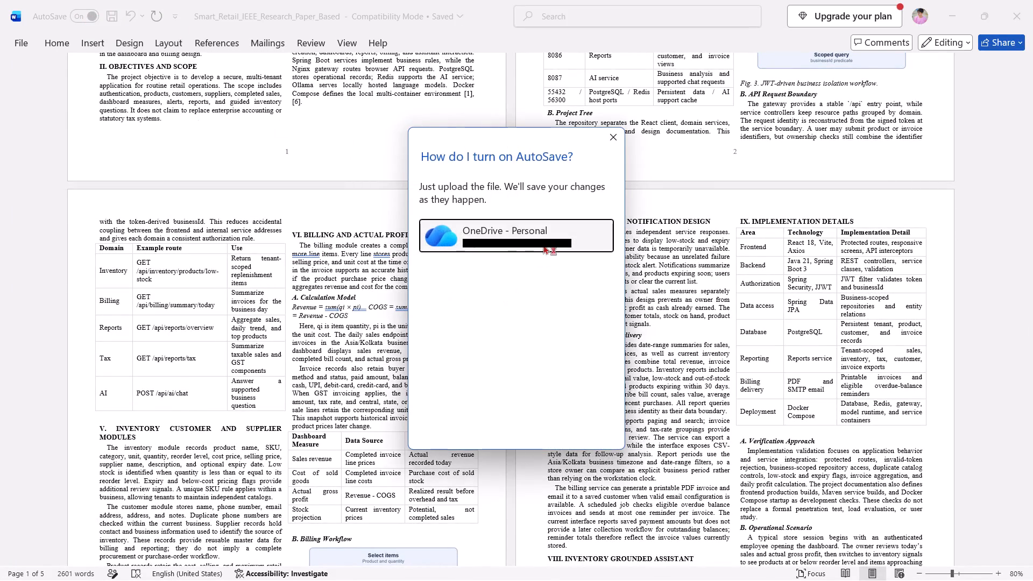
click(546, 240)
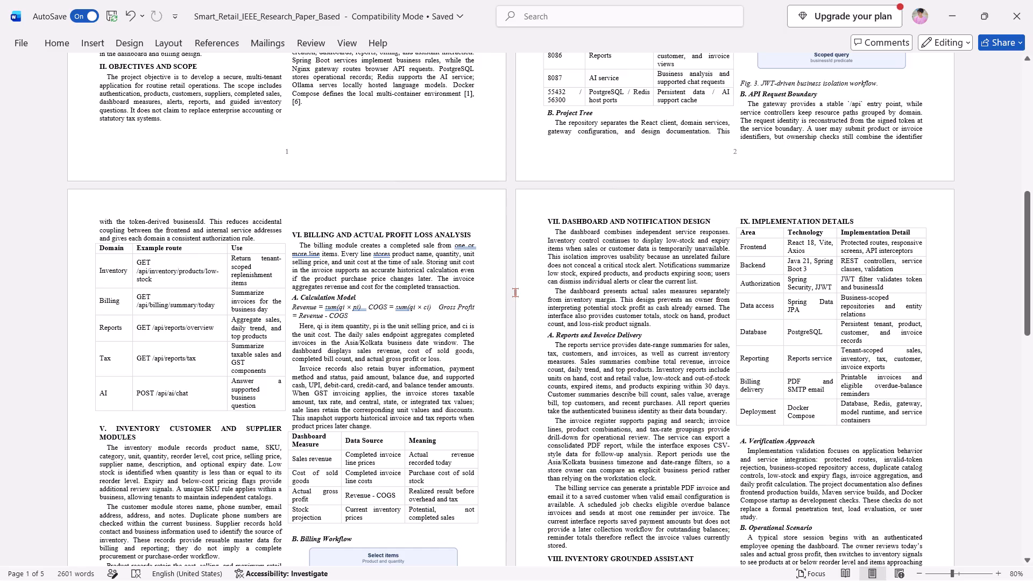
double_click(103, 14)
triple_click(110, 15)
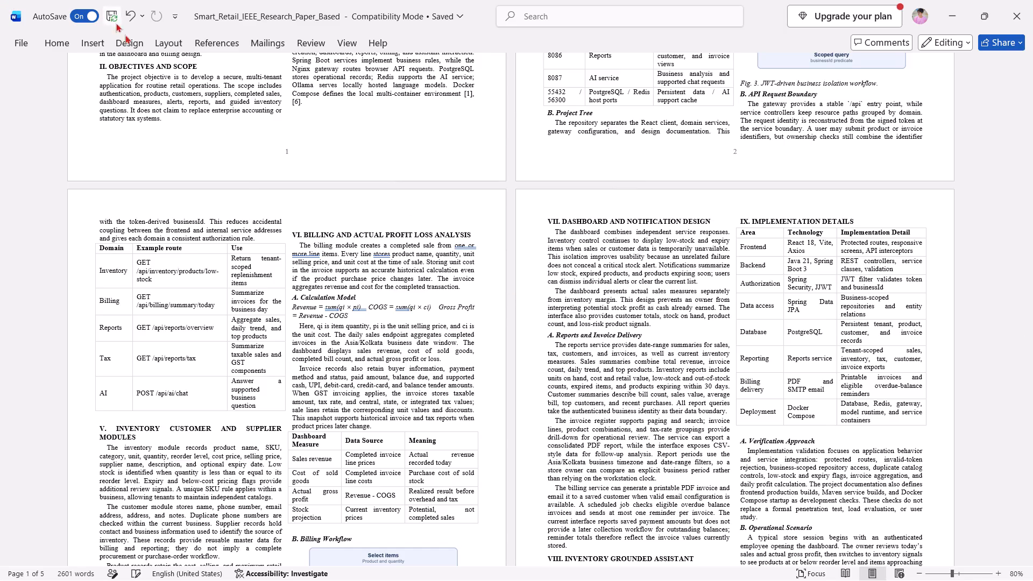
Print the research paper to a PDF file.
scroll(294, 227, up, 6)
key(ctrl+p)
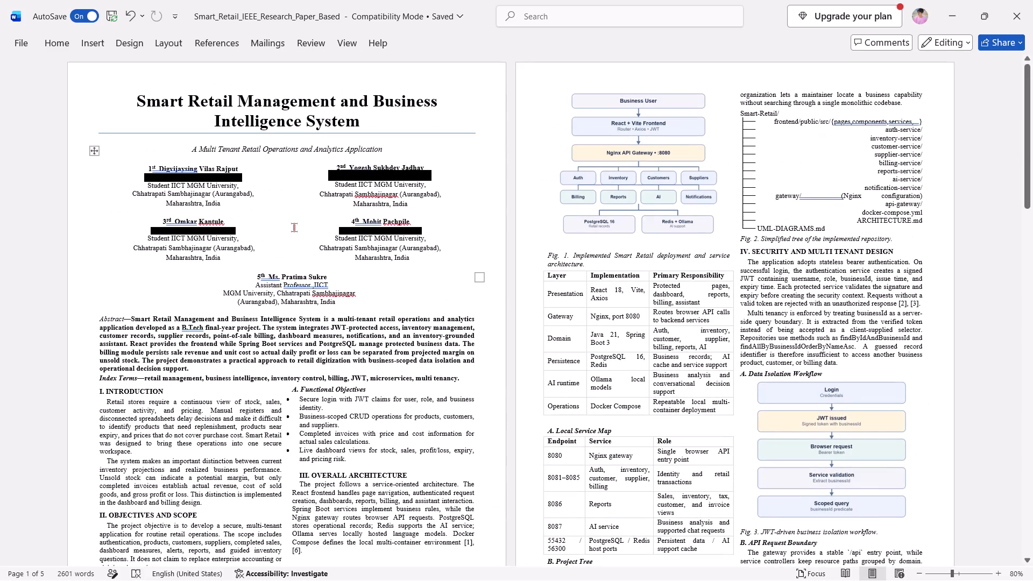
click(135, 116)
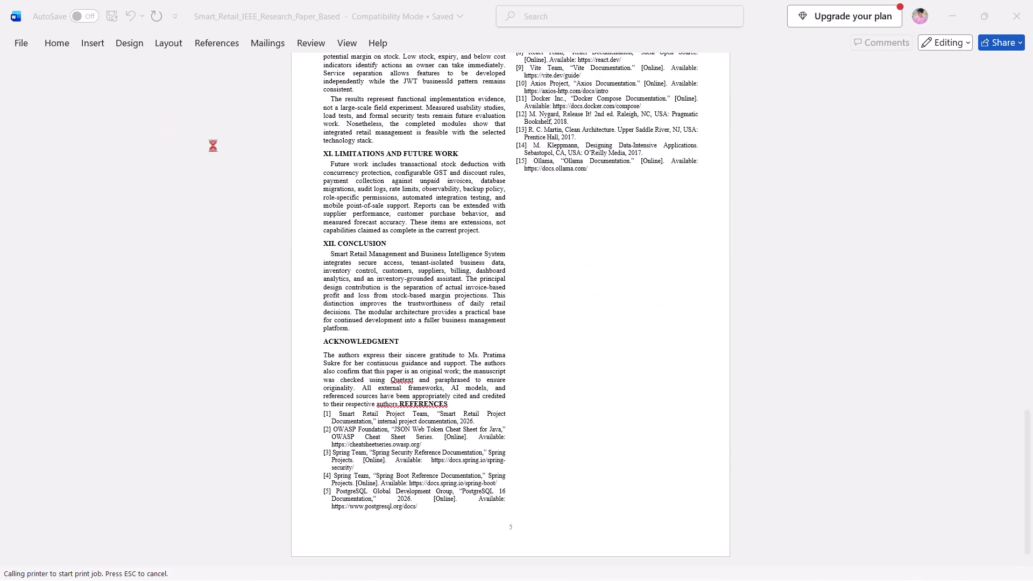
scroll(411, 210, up, 1)
scroll(338, 310, up, 2)
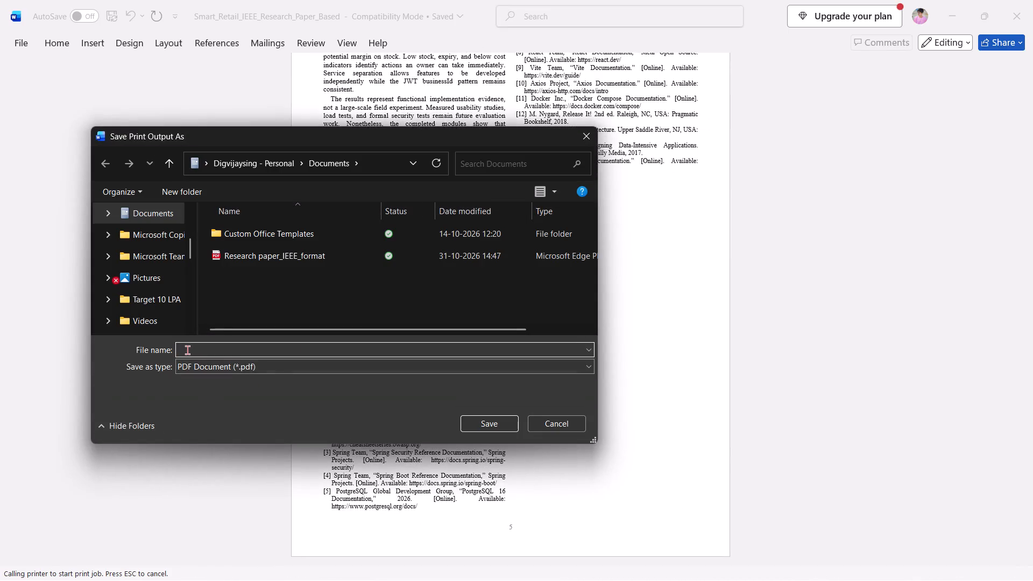
Enter "Research paper_IEEE_ Format" as the file name for the PDF output.
click(187, 350)
text(Rash)
key(BackSpace)
key(BackSpace)
key(BackSpace)
key(BackSpace)
key(BackSpace)
text(Research paper)
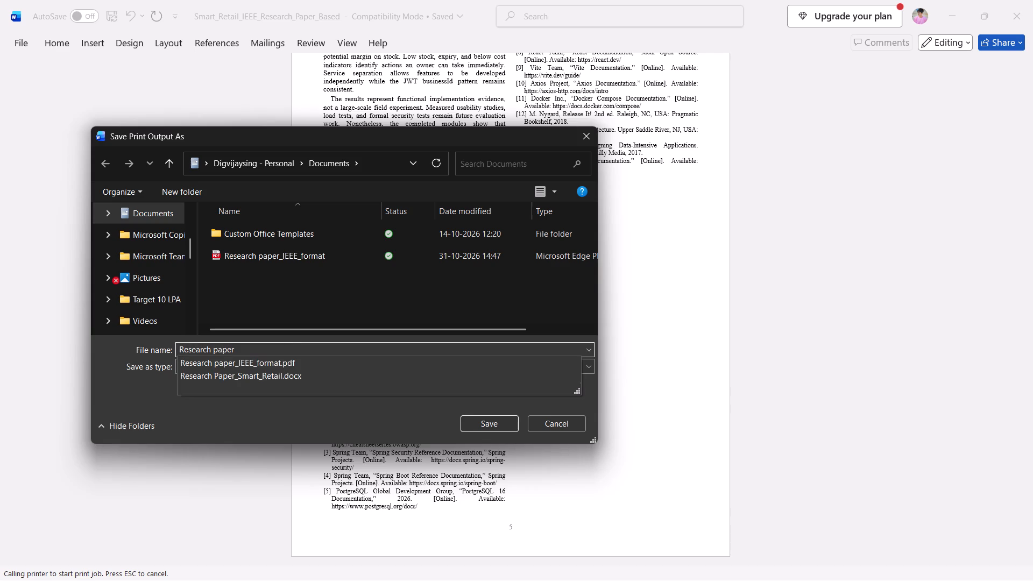
click(282, 349)
key(space)
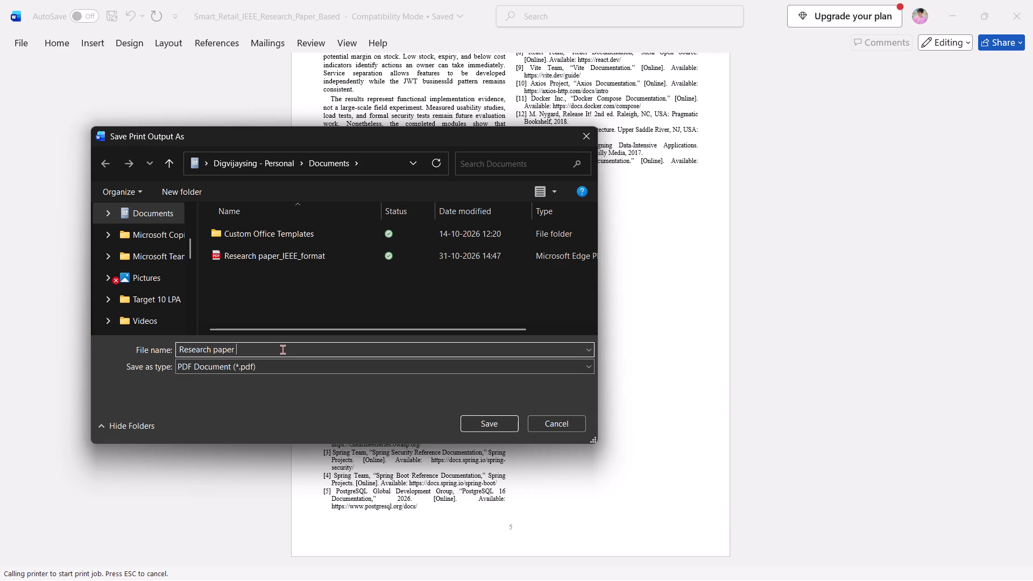
key(BackSpace)
text(_)
key(space)
key(shift+BackSpace)
text(IEEE_ Re)
key(BackSpace)
key(BackSpace)
text(Format)
Replace the space after "Research" with an underscore, making the name "Research_paper_IEEE_ Format", and save the PDF in Documents.
key(Left)
key(Left)
key(Left)
key(Left)
key(Left)
key(Left)
key(Left)
key(Left)
key(Left)
key(Left)
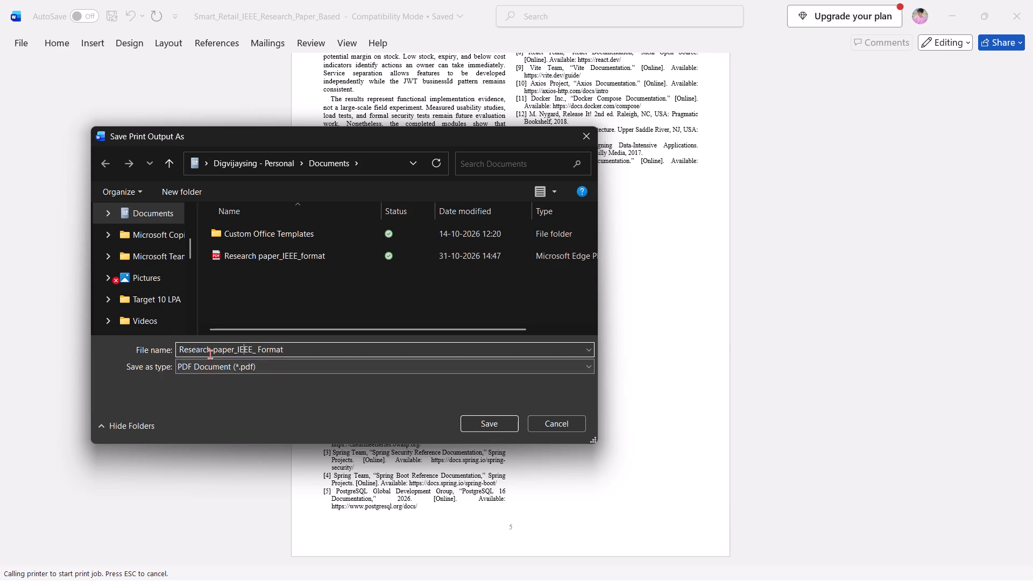
click(216, 353)
key(Left)
key(shift+underscore)
key(Left)
key(Left)
key(BackSpace)
key(h)
key(Right)
key(BackSpace)
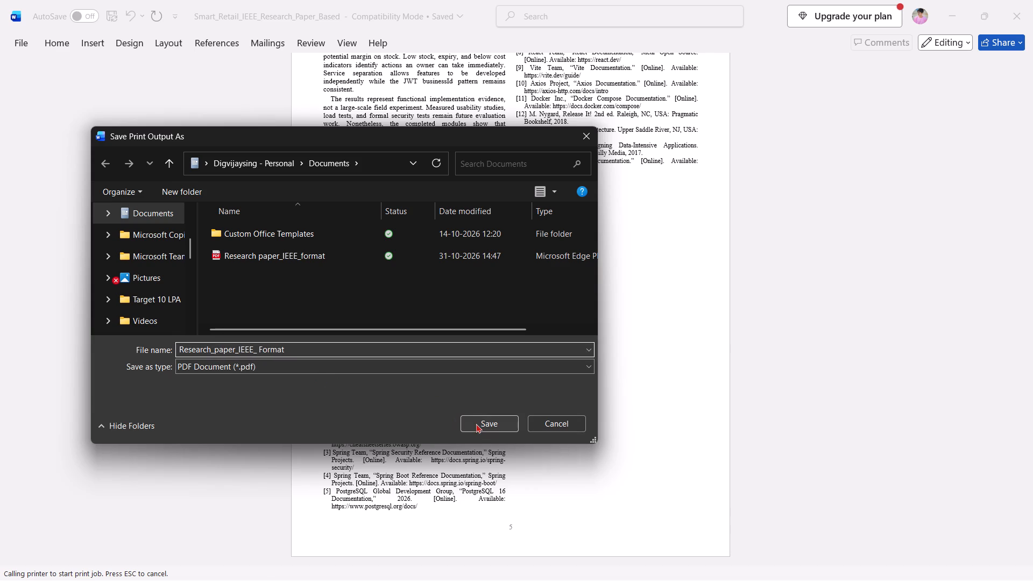
click(476, 423)
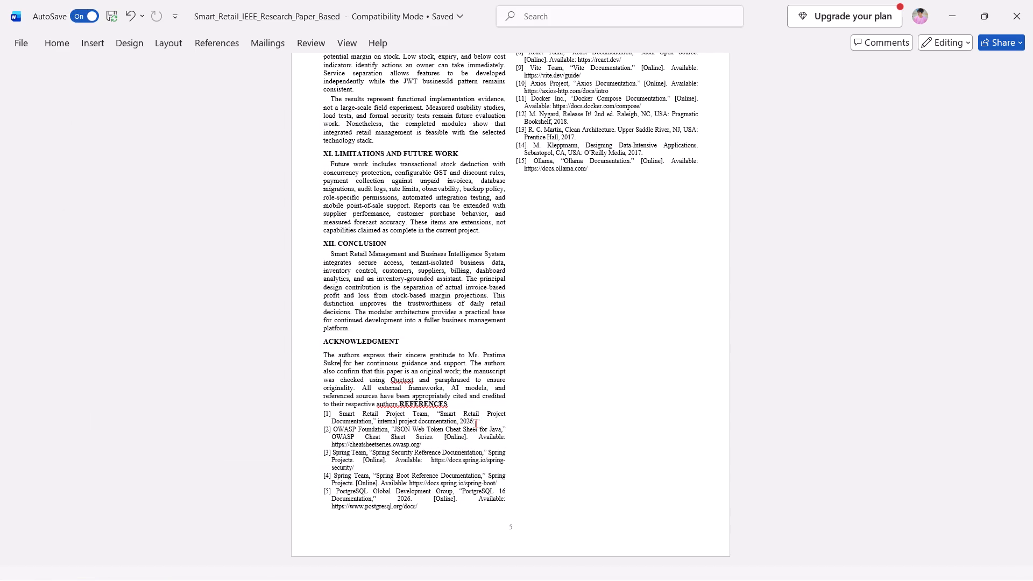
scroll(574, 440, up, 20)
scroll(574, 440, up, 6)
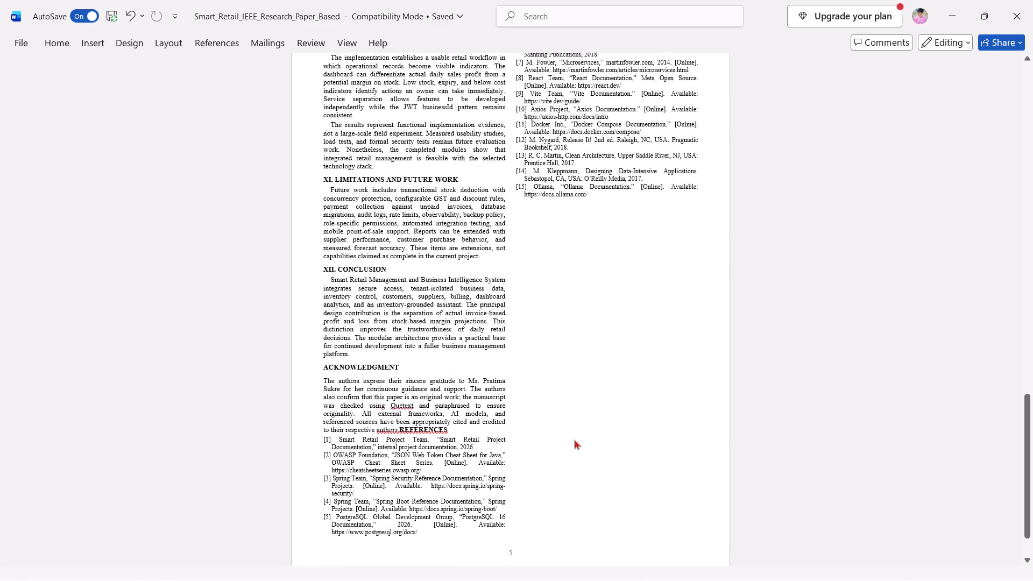
Switch to File Explorer and open Home to check the recent files for the saved PDF "Research_paper_IEEE_ Format".
scroll(574, 440, up, 20)
scroll(574, 440, up, 20)
scroll(574, 440, up, 20)
key(alt+Tab)
key(alt+Right)
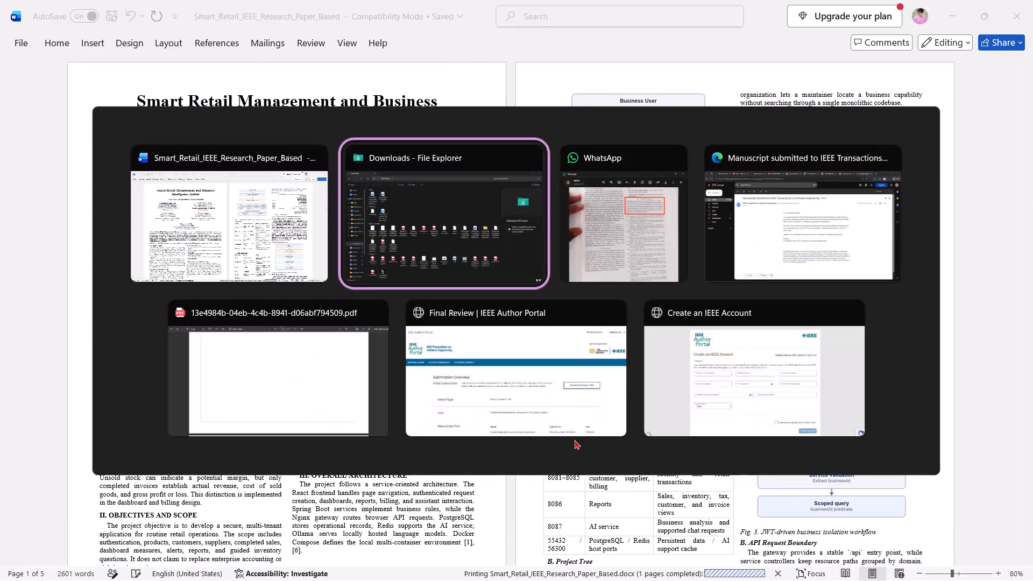
click(25, 93)
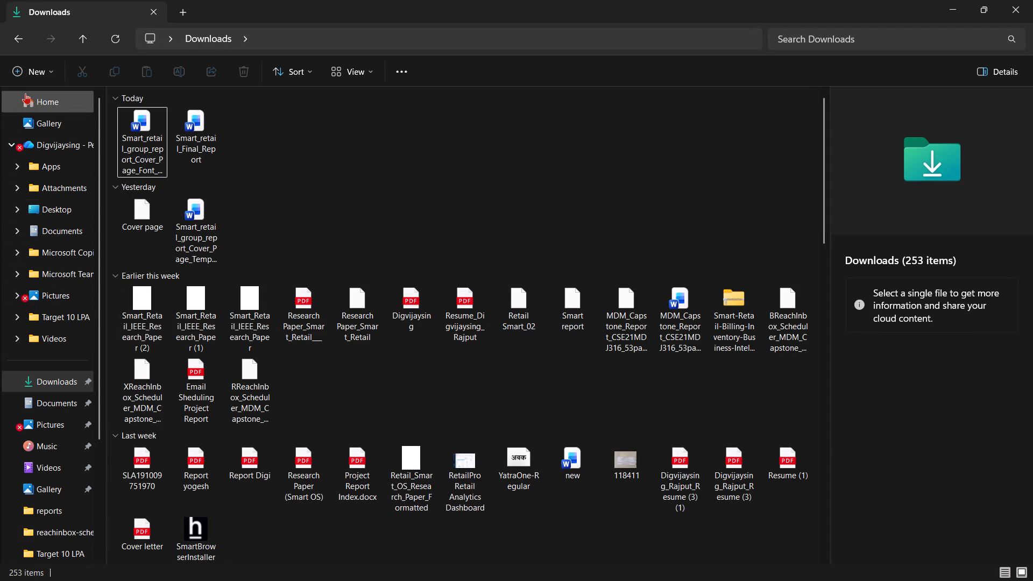
scroll(287, 247, up, 3)
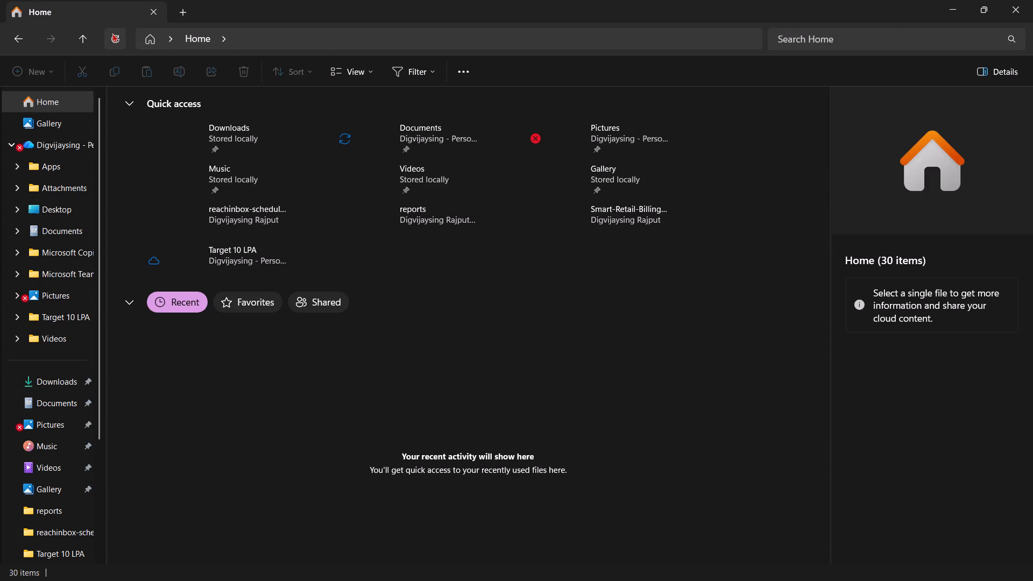
key(alt+Tab)
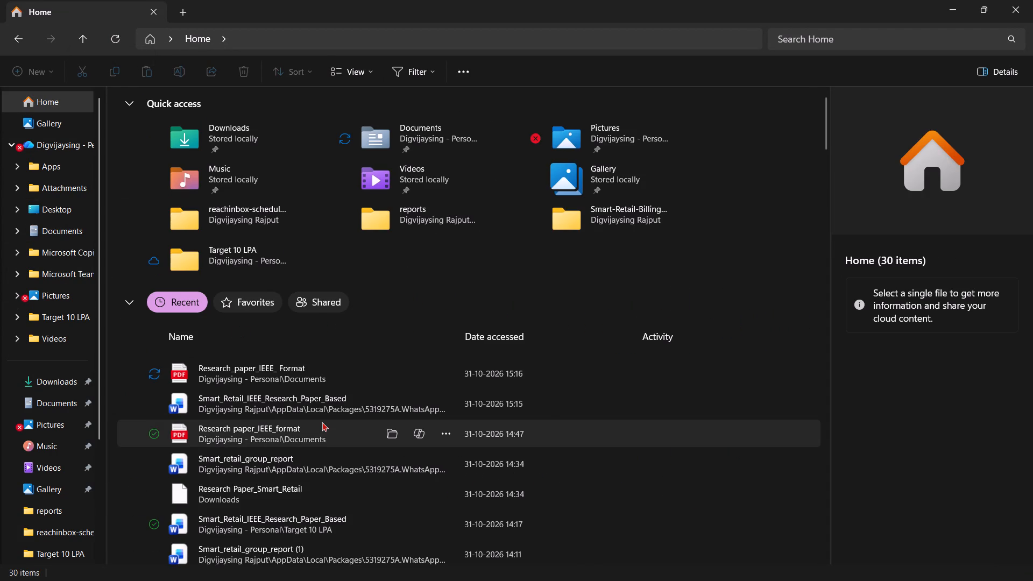
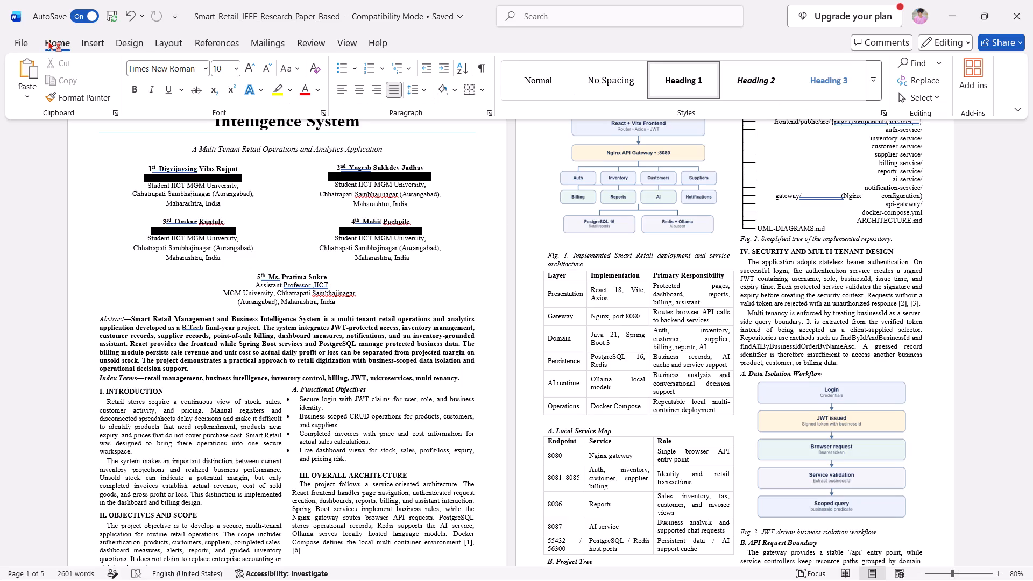
Open the recent document Smart_retail_Final_Report (1) to look over its front pages, and close it to return to the research paper.
click(25, 45)
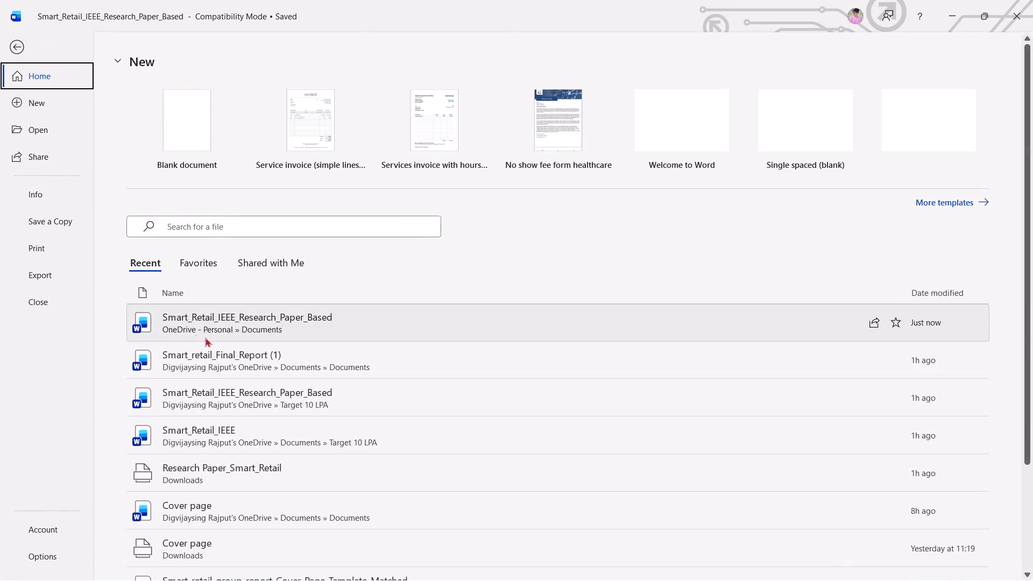
double_click(239, 364)
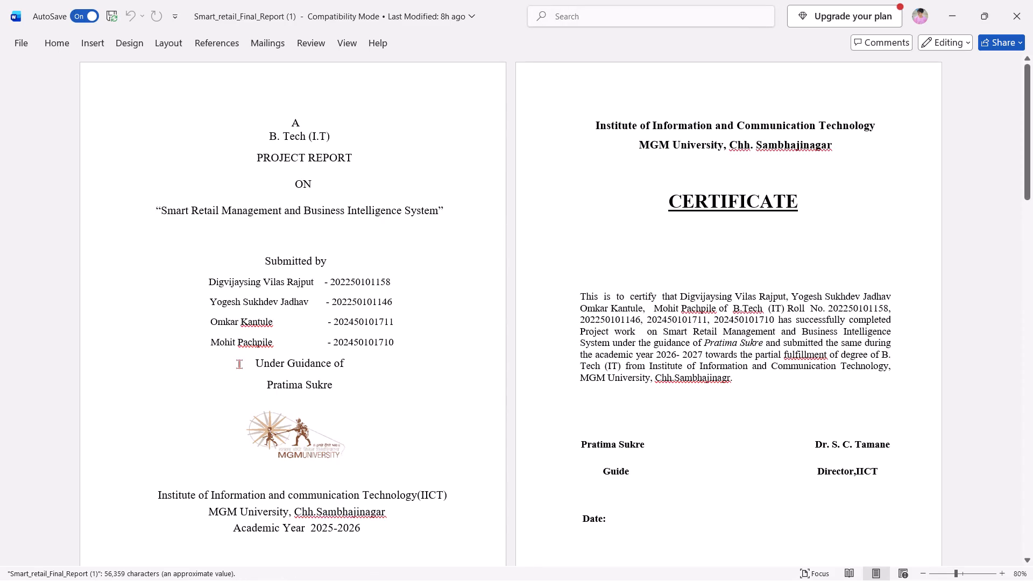
scroll(373, 293, down, 20)
scroll(373, 293, down, 19)
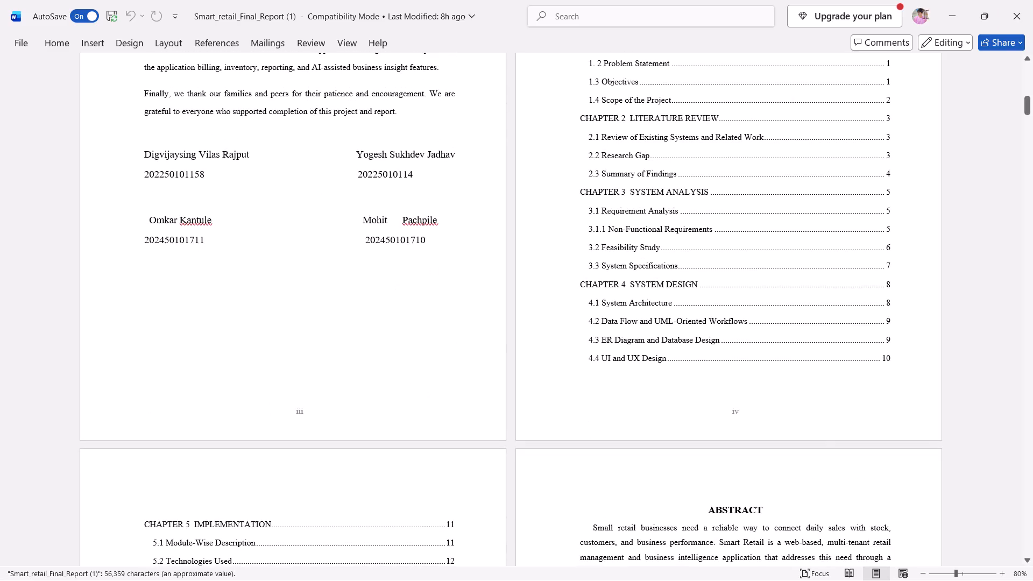
click(1032, 1)
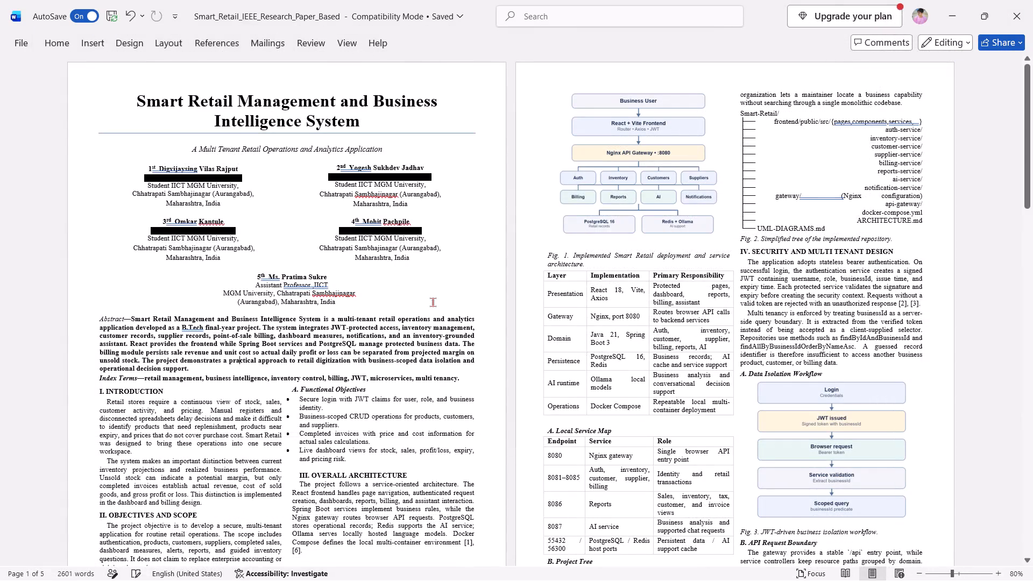
scroll(433, 302, up, 4)
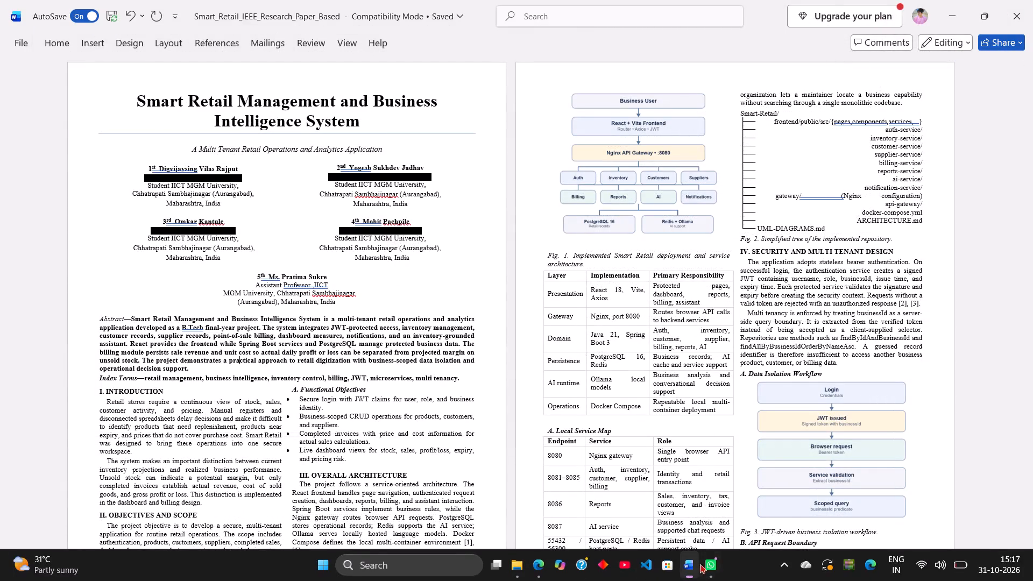
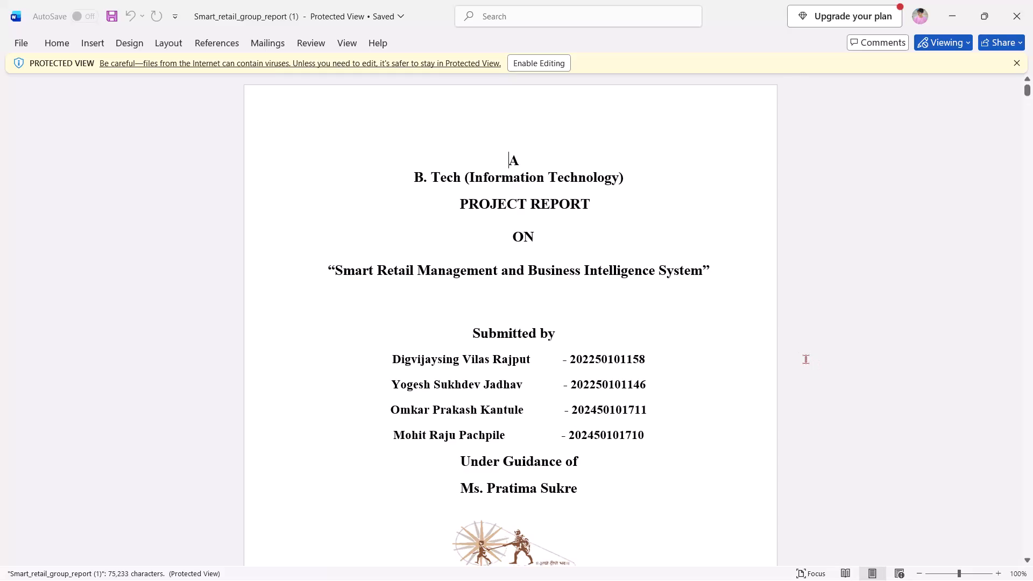
Enable editing of the protected Smart_retail_group_report (1) and turn on AutoSave by uploading it to OneDrive - Personal.
click(539, 65)
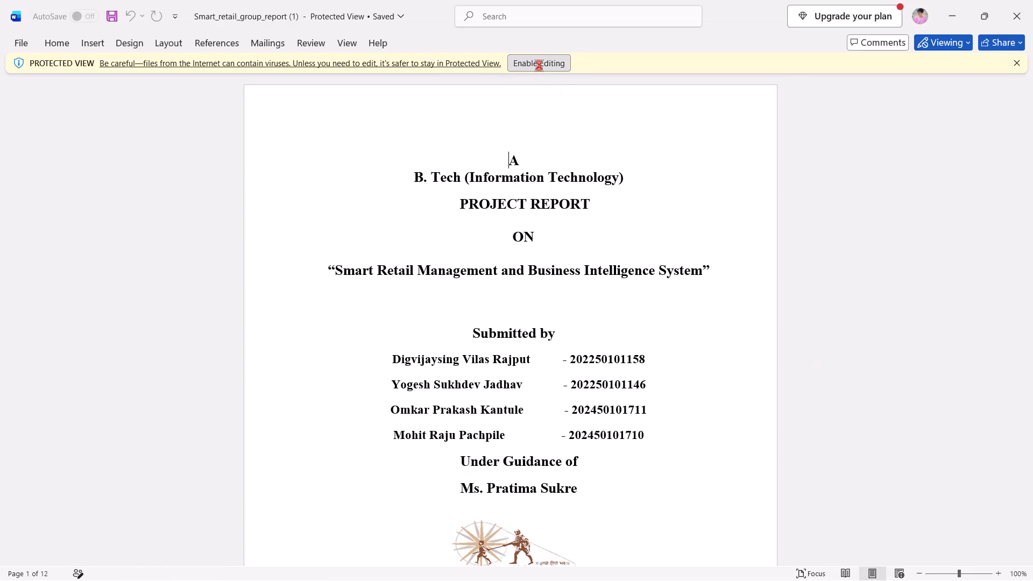
scroll(528, 185, down, 1)
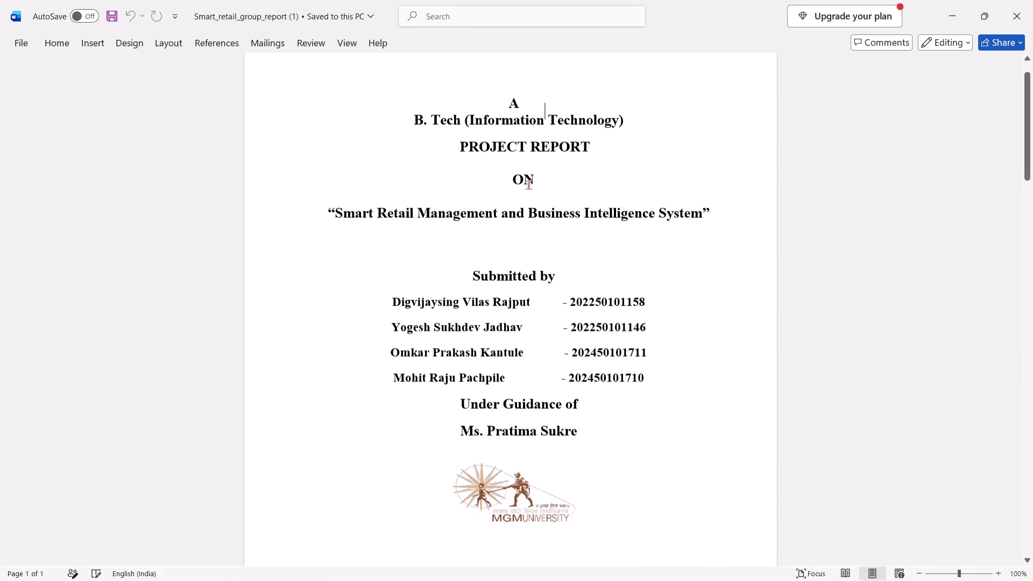
scroll(528, 185, down, 3)
scroll(528, 185, up, 4)
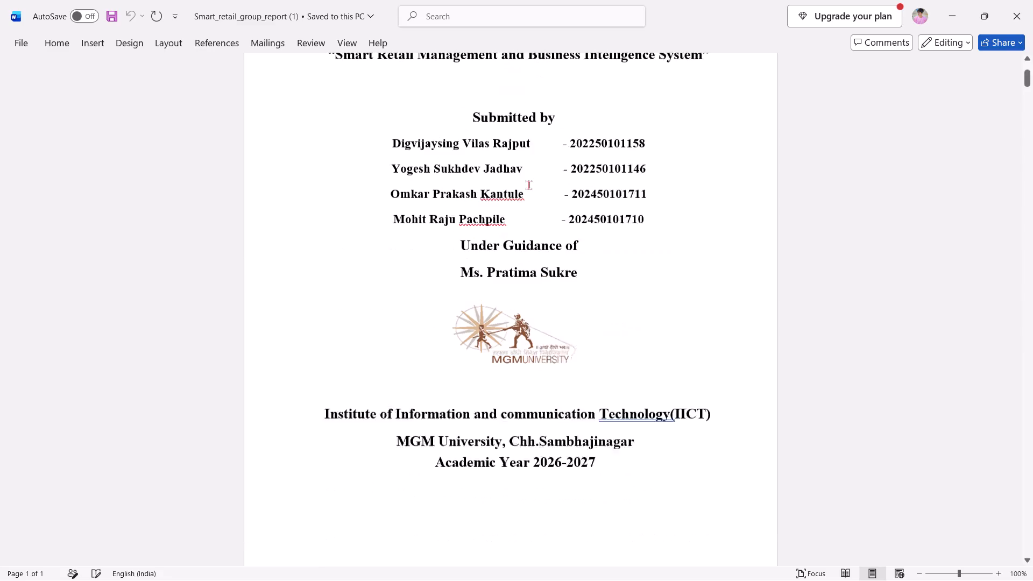
click(86, 17)
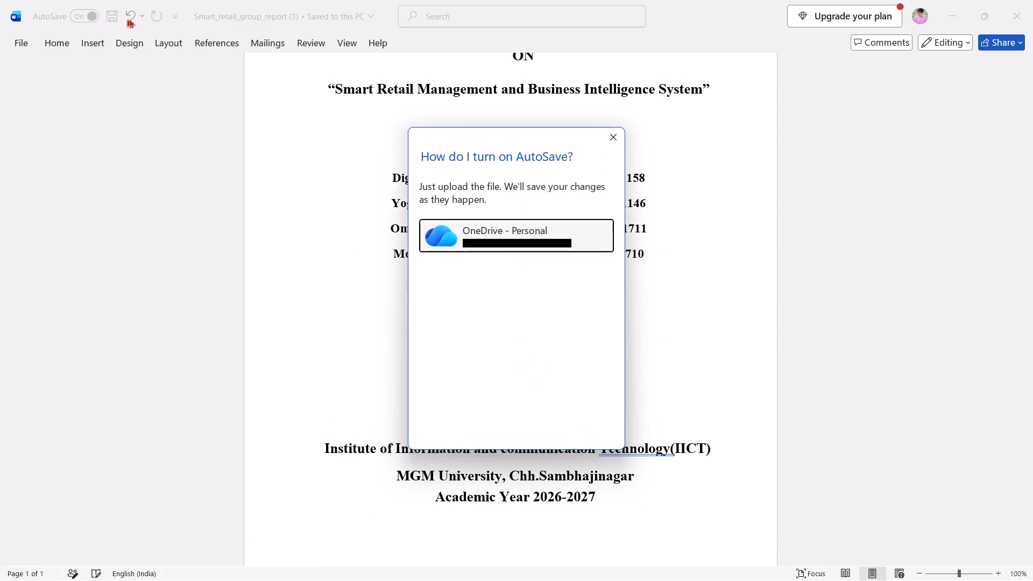
click(515, 226)
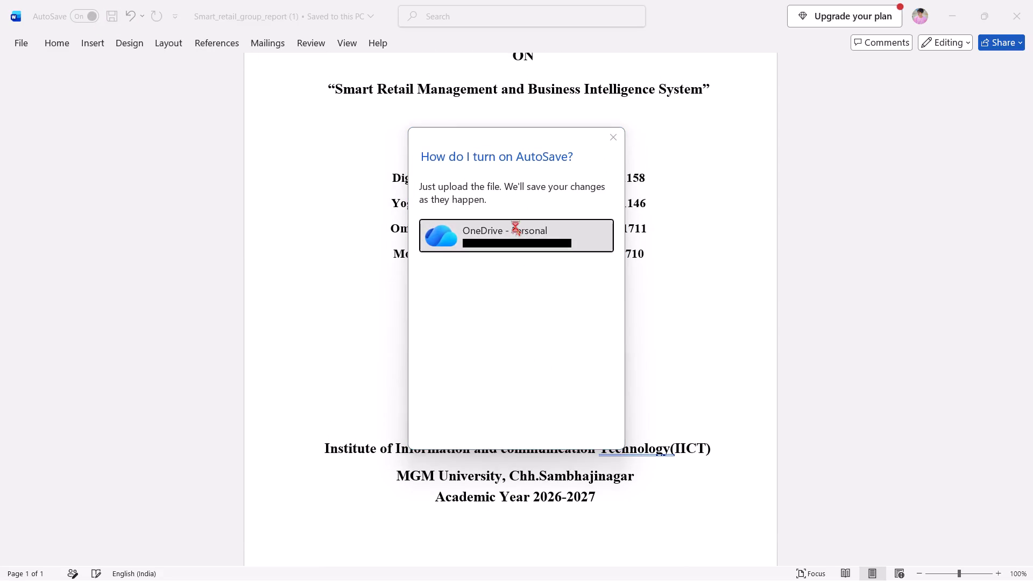